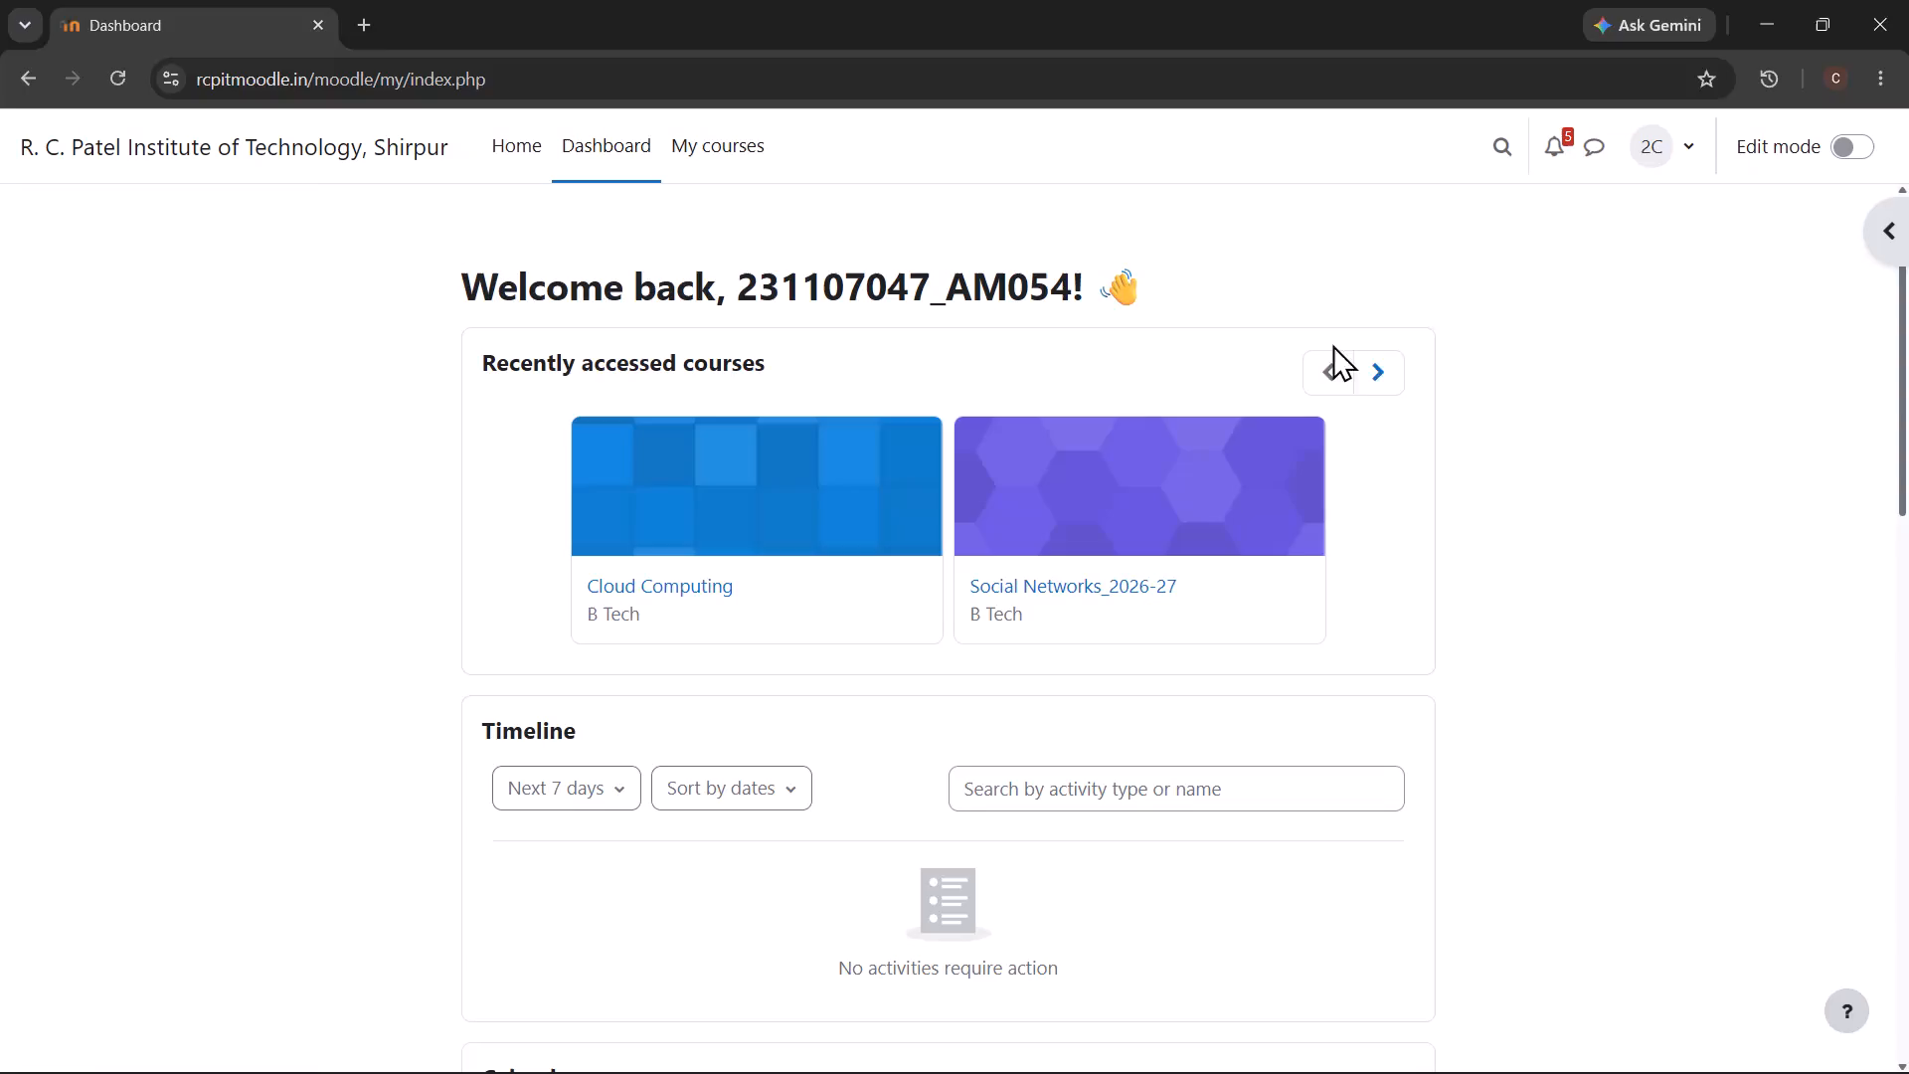
Open the Reinforcement and Federated Learning (2026-27) course from the recently accessed courses.
click(1394, 357)
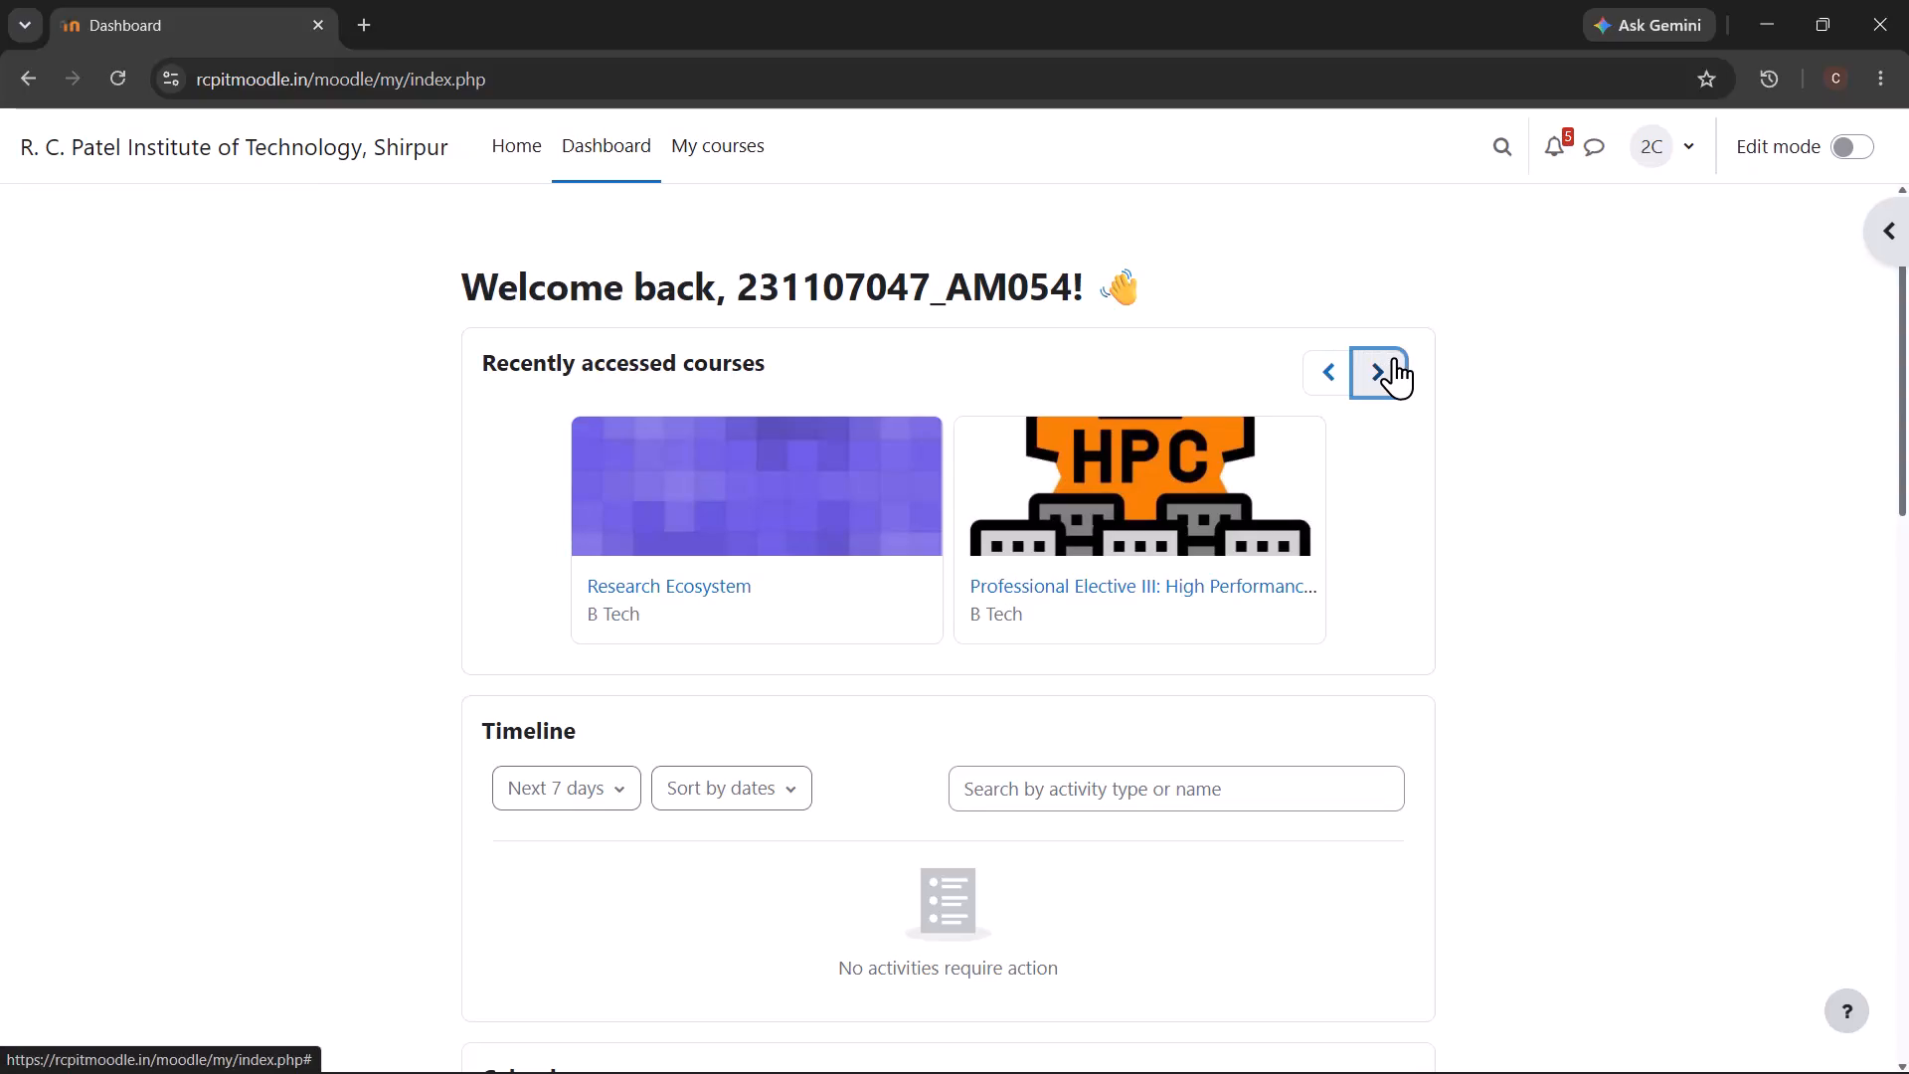
click(1394, 357)
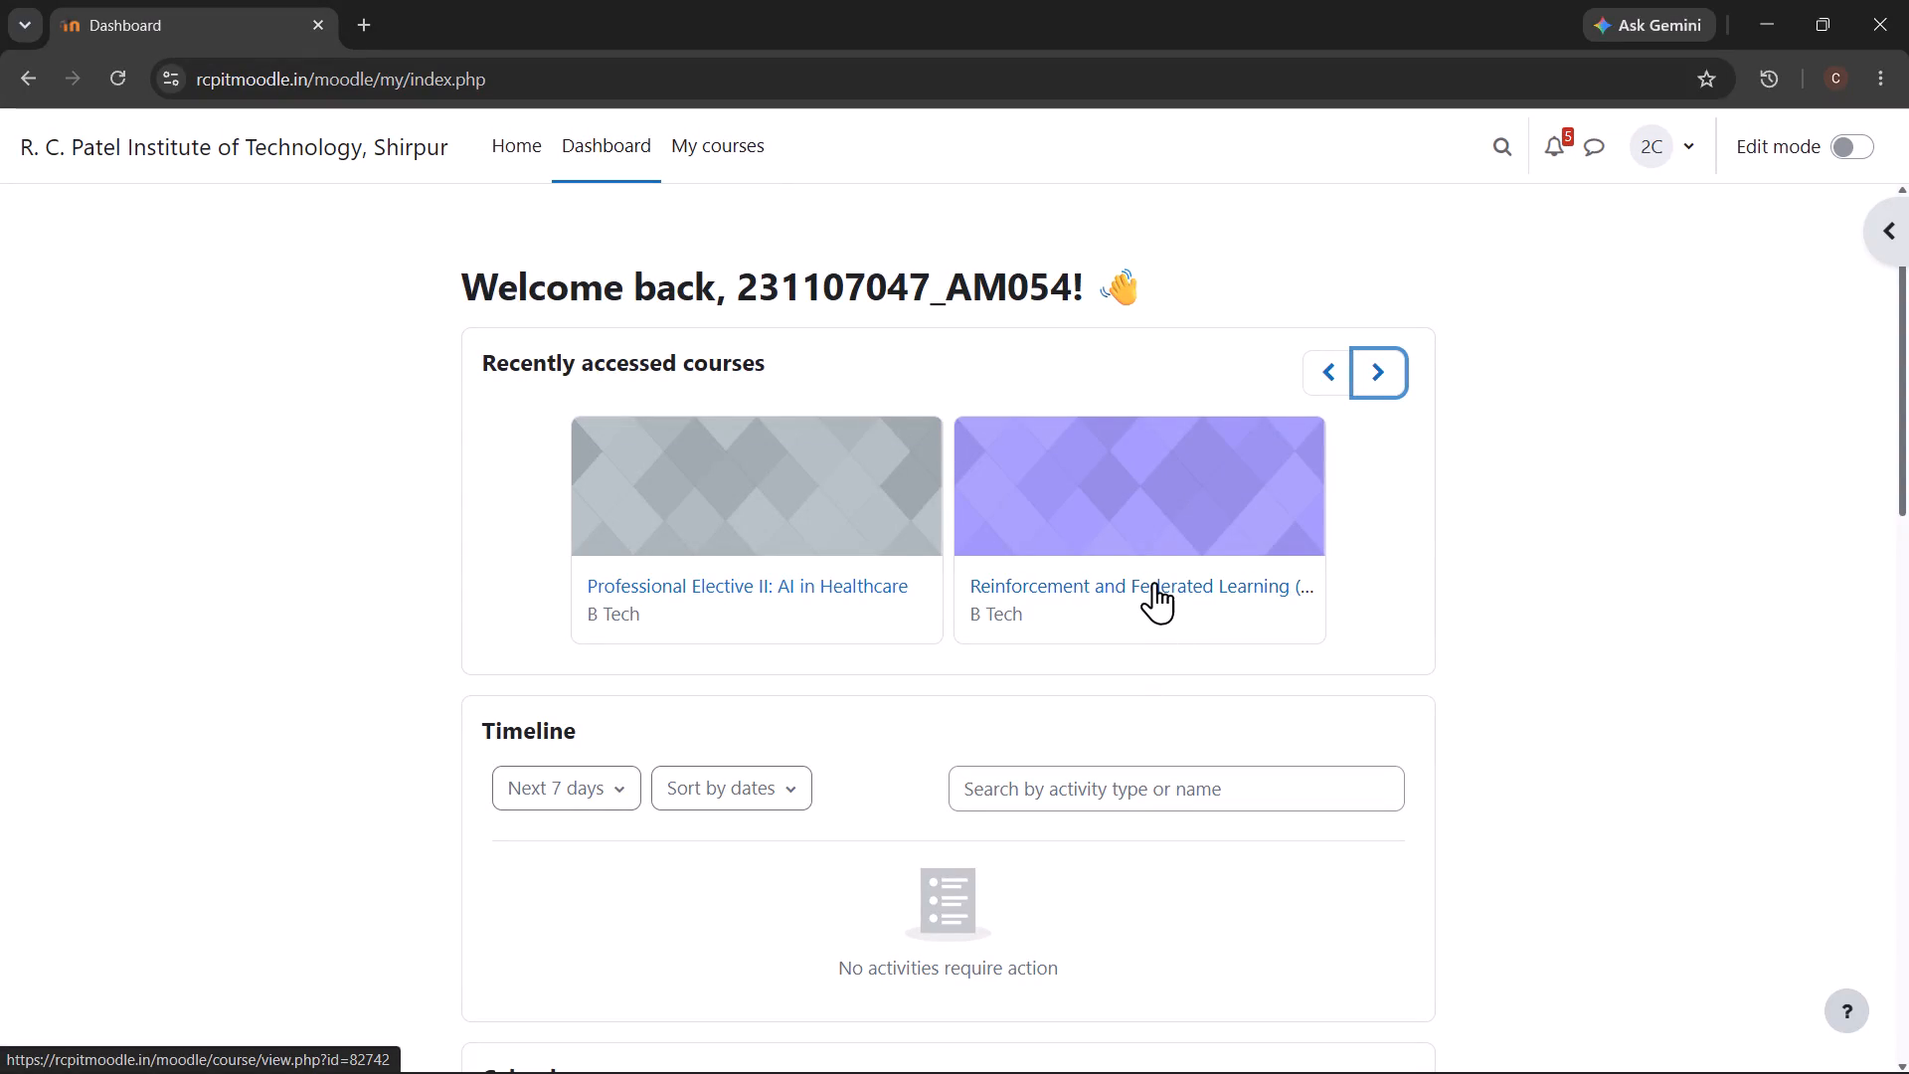
click(1154, 586)
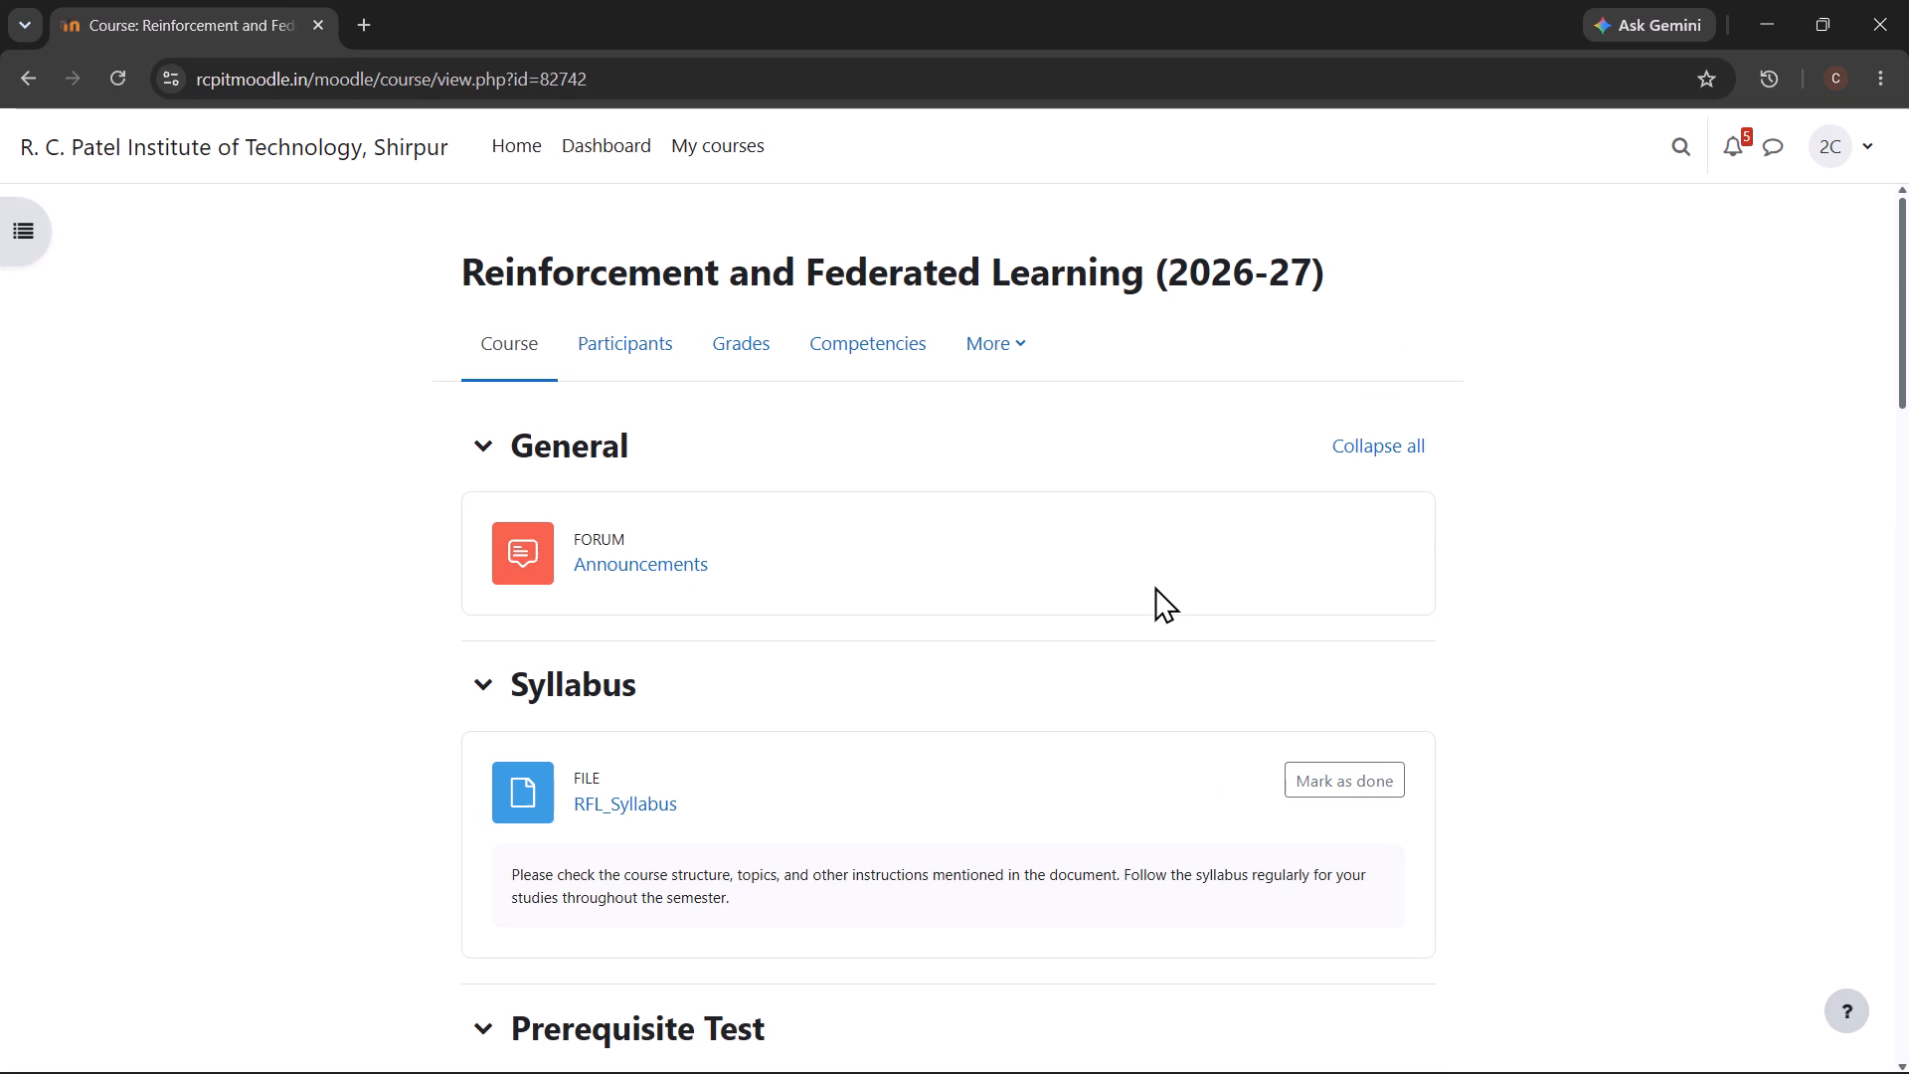
Open the RFL_Syllabus file in the course's Syllabus section.
scroll(922, 652, down, 4)
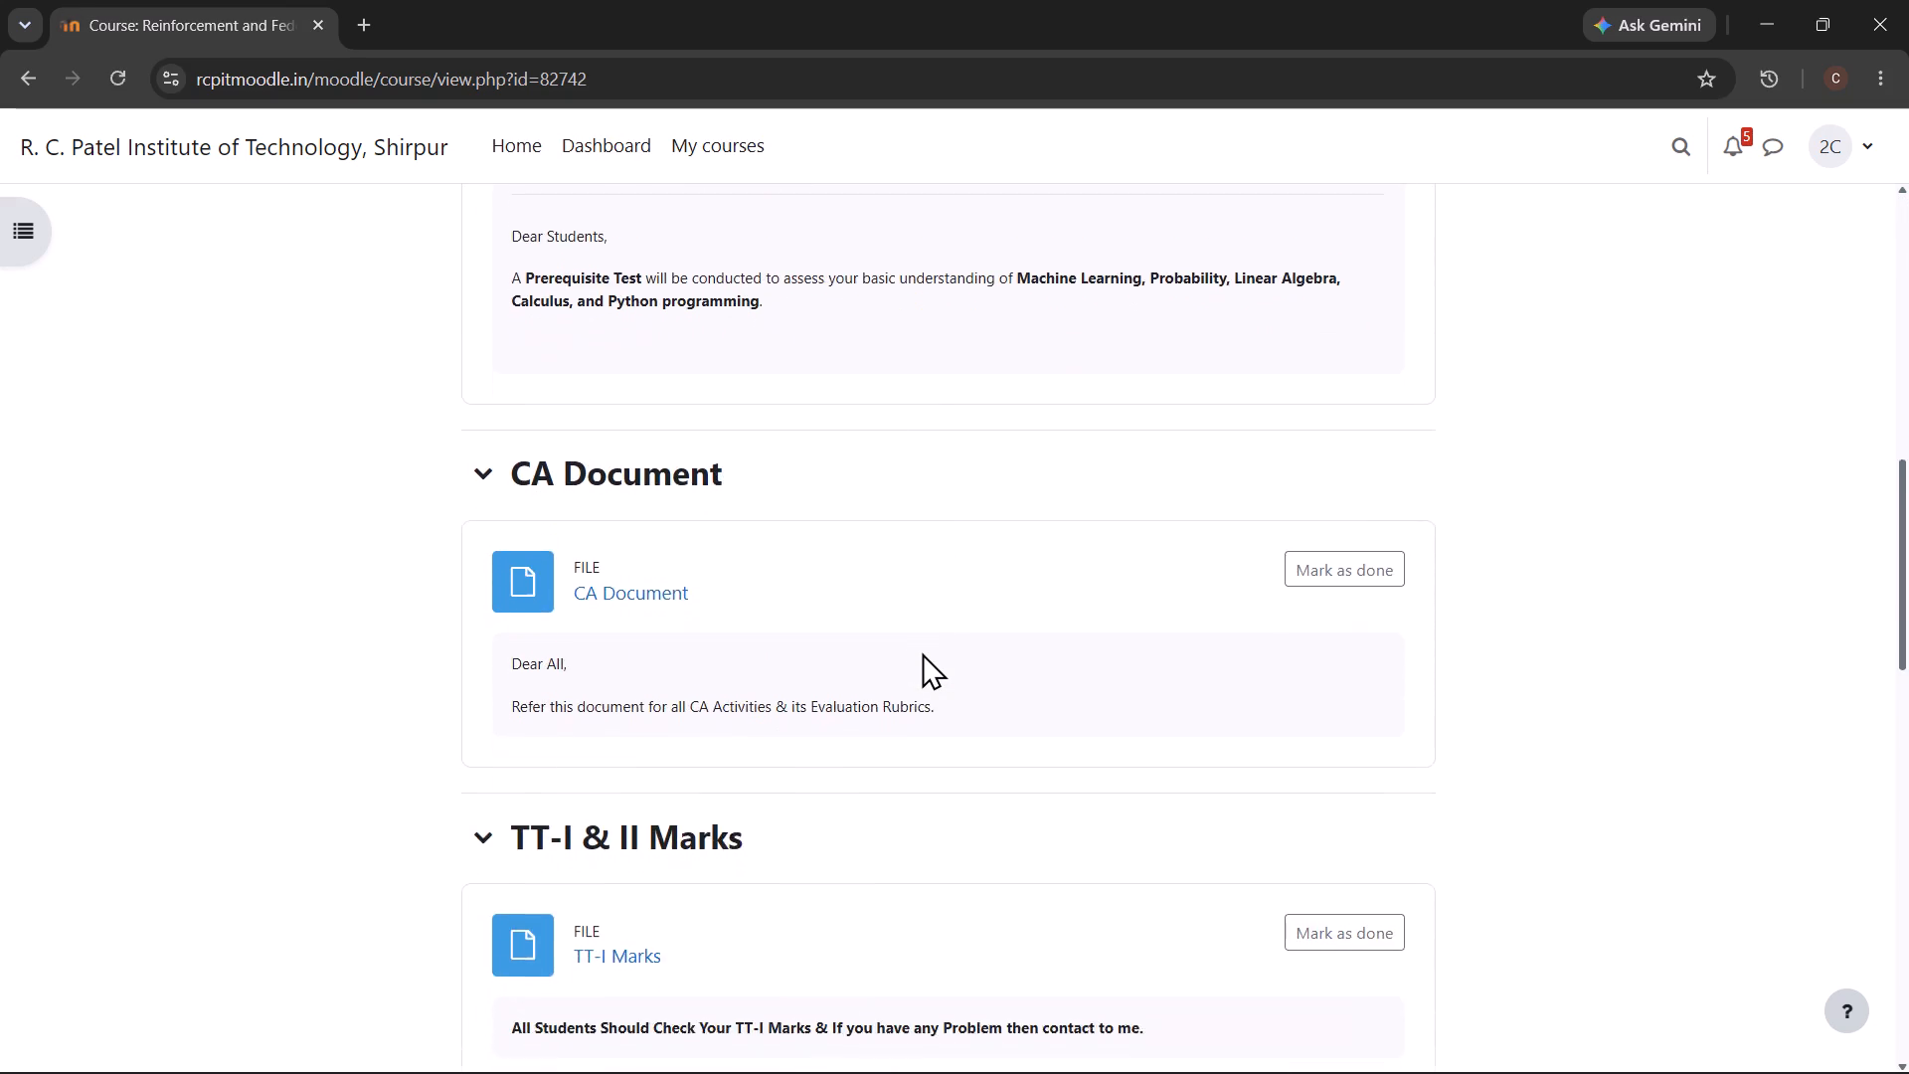
scroll(922, 652, down, 1)
scroll(922, 652, up, 3)
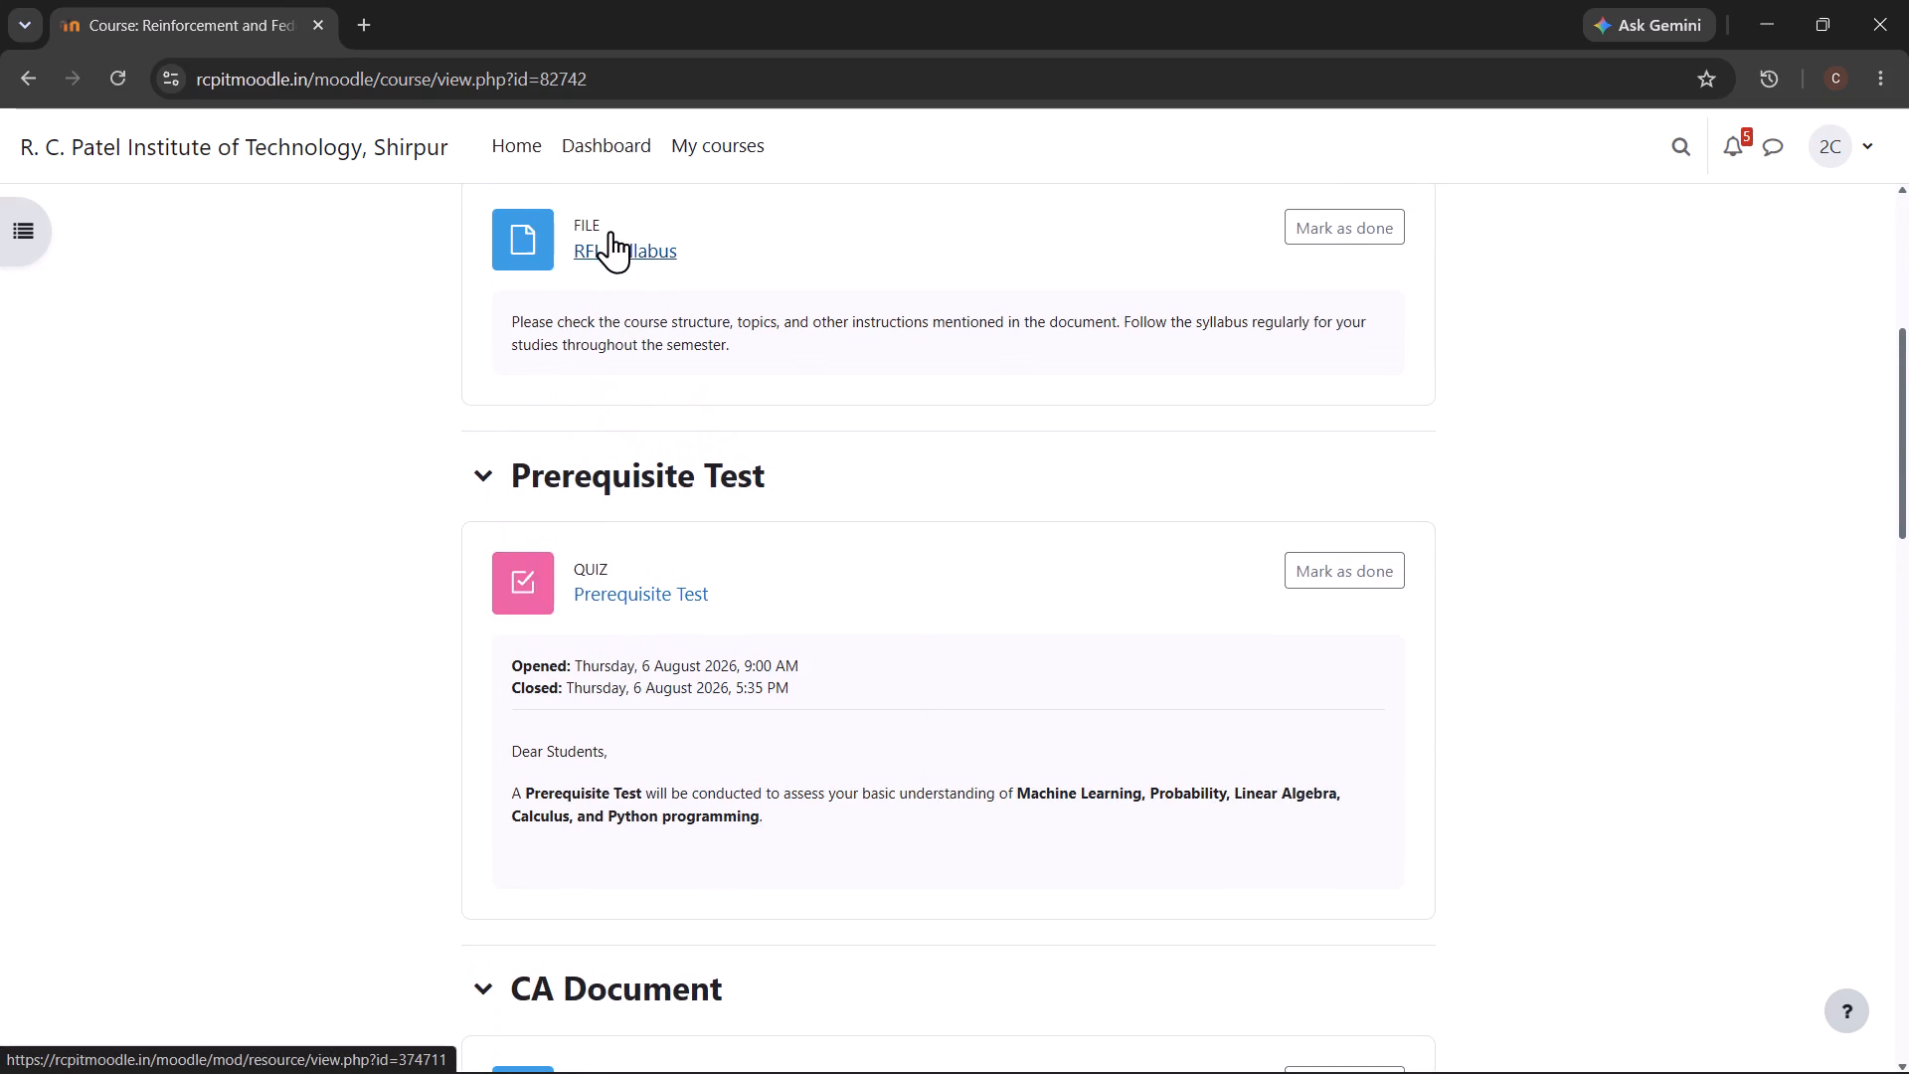
click(612, 252)
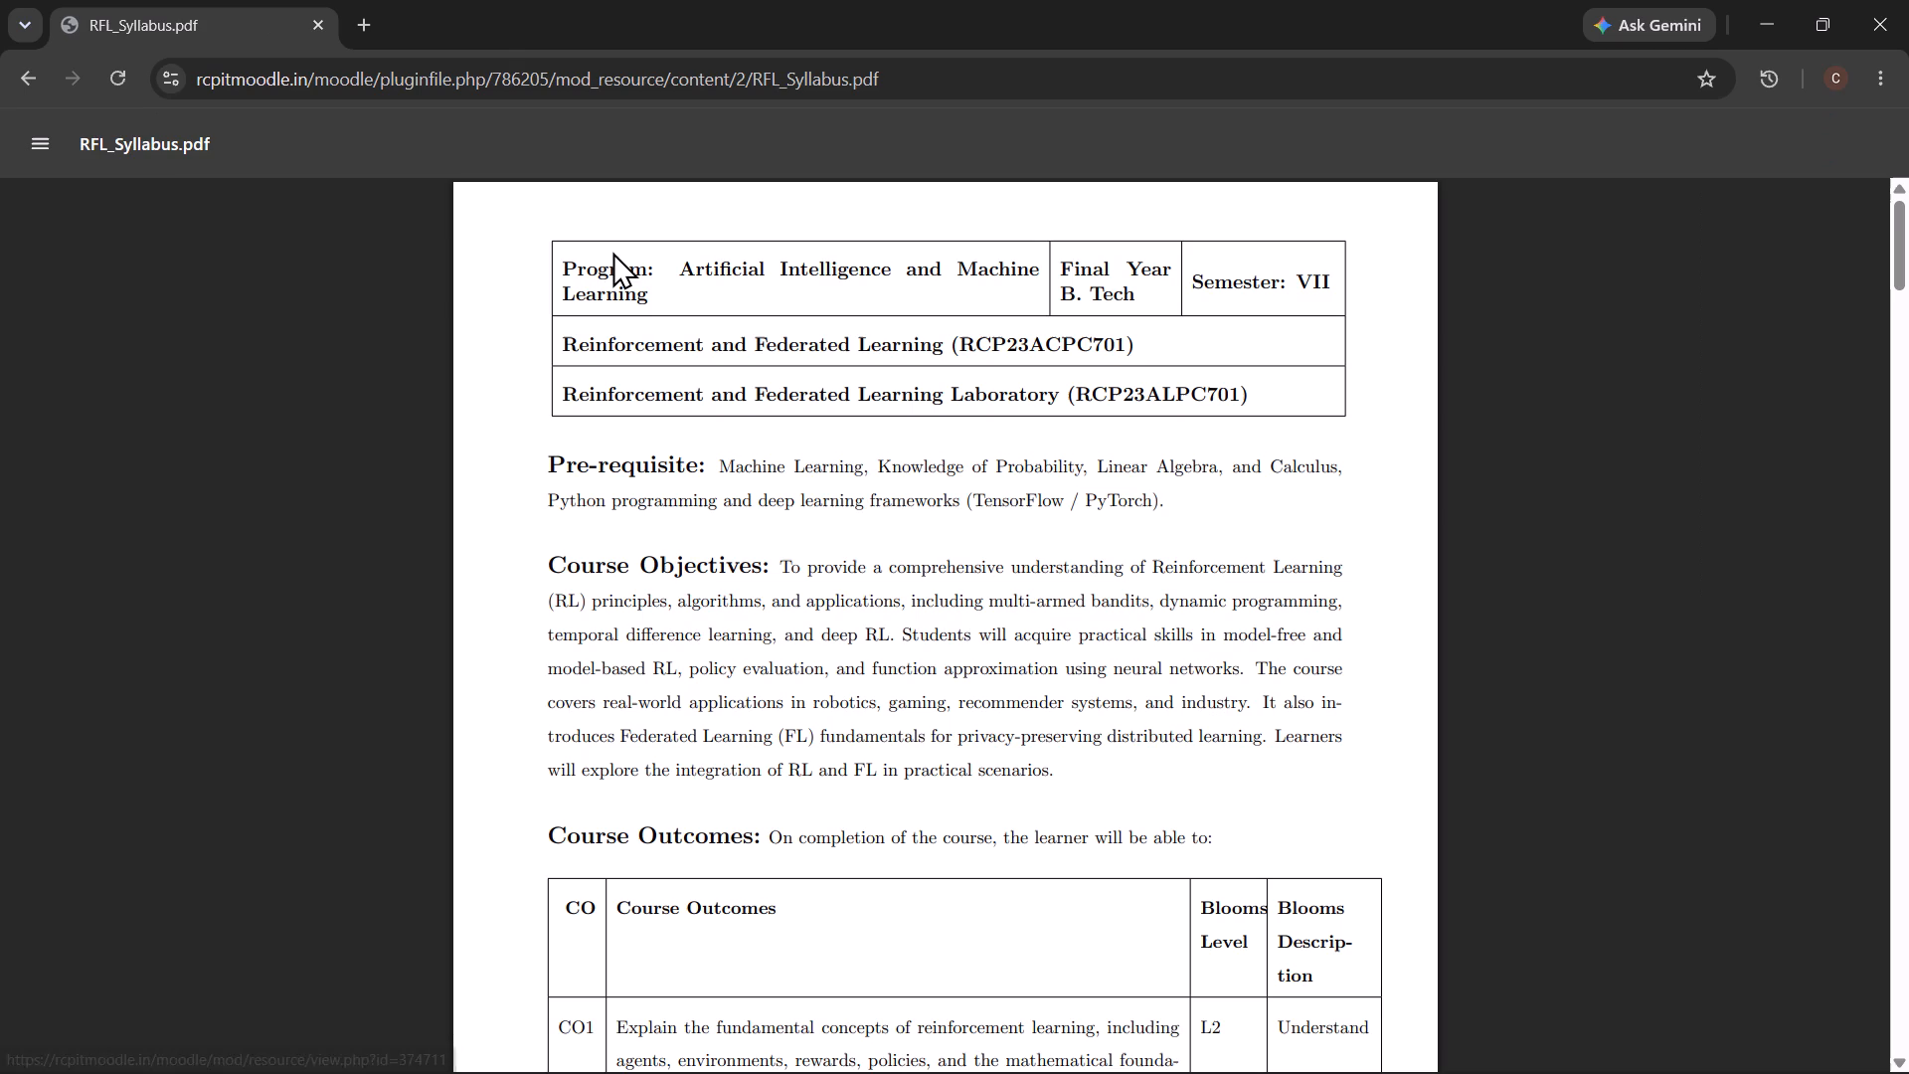
Copy the full Unit-III and Unit-IV text, including headings, from page 2 of the syllabus PDF.
scroll(732, 567, down, 2)
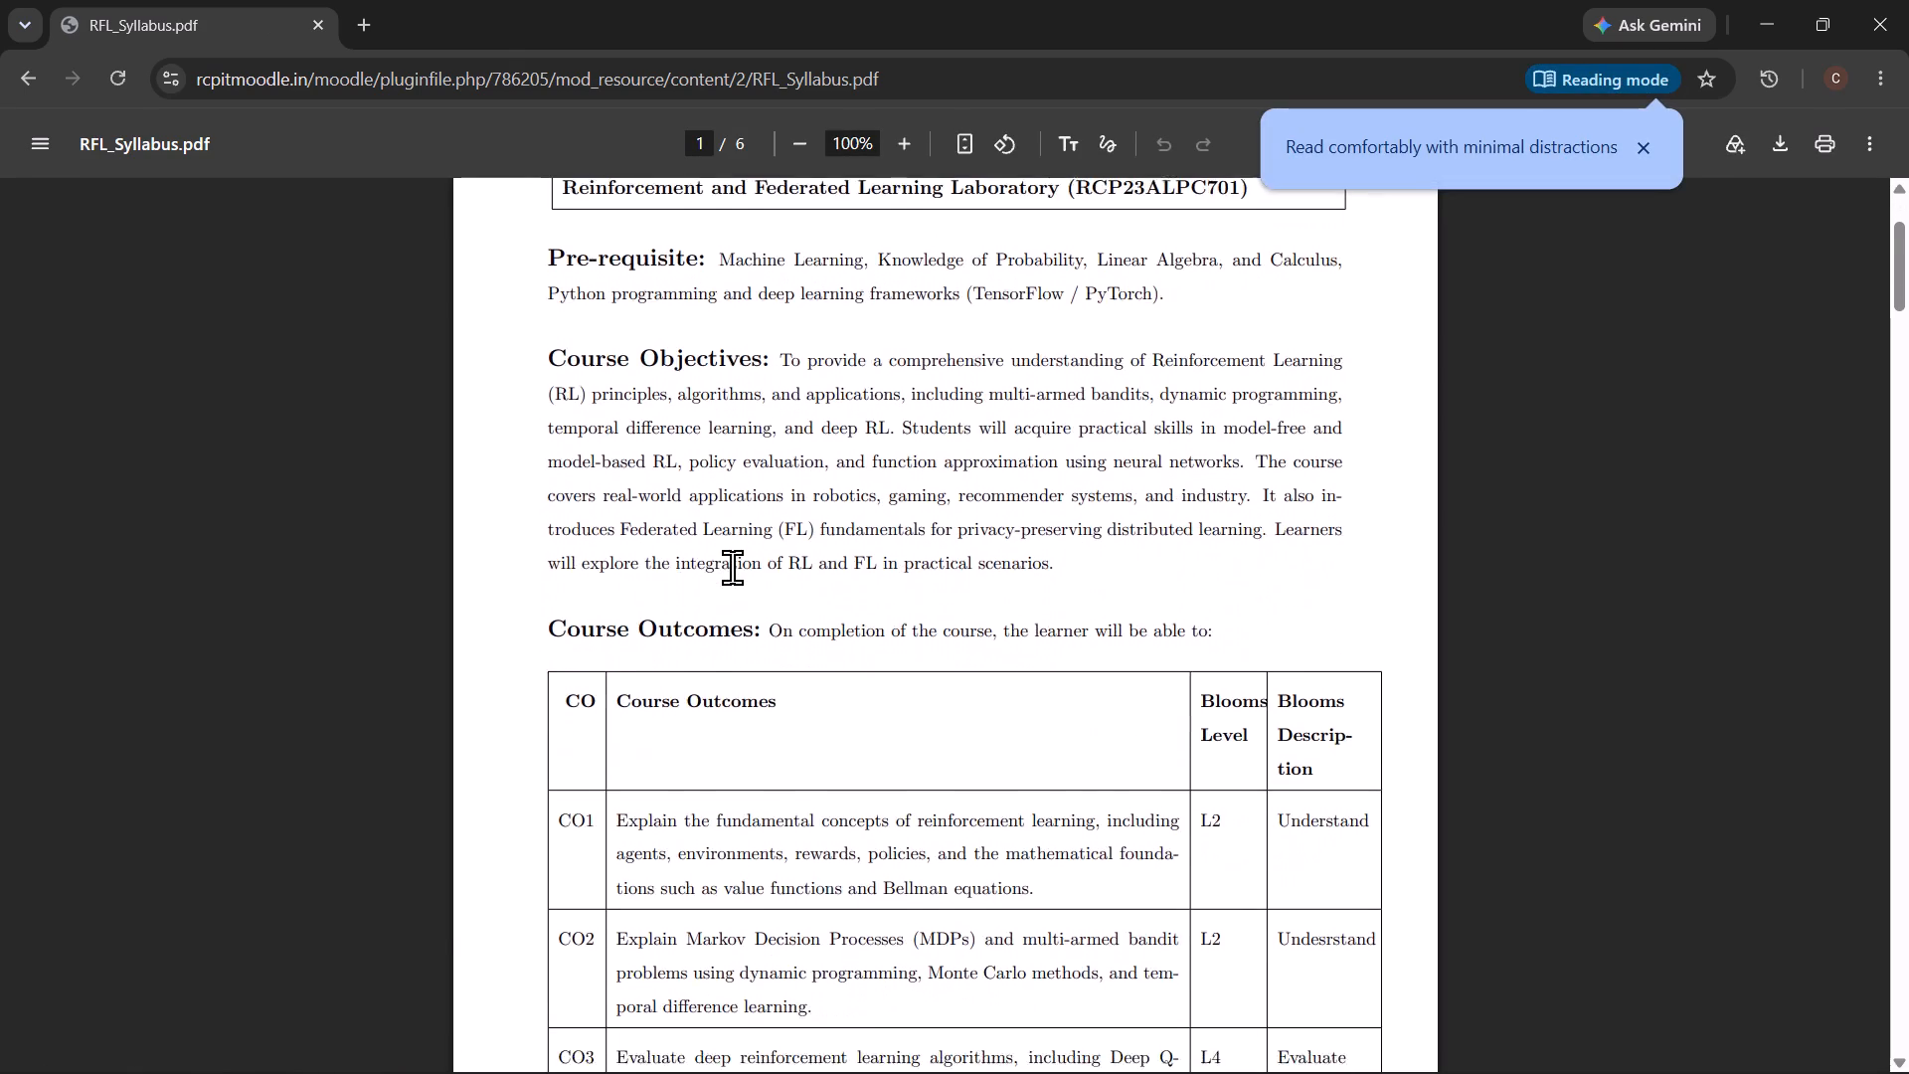
scroll(732, 567, down, 2)
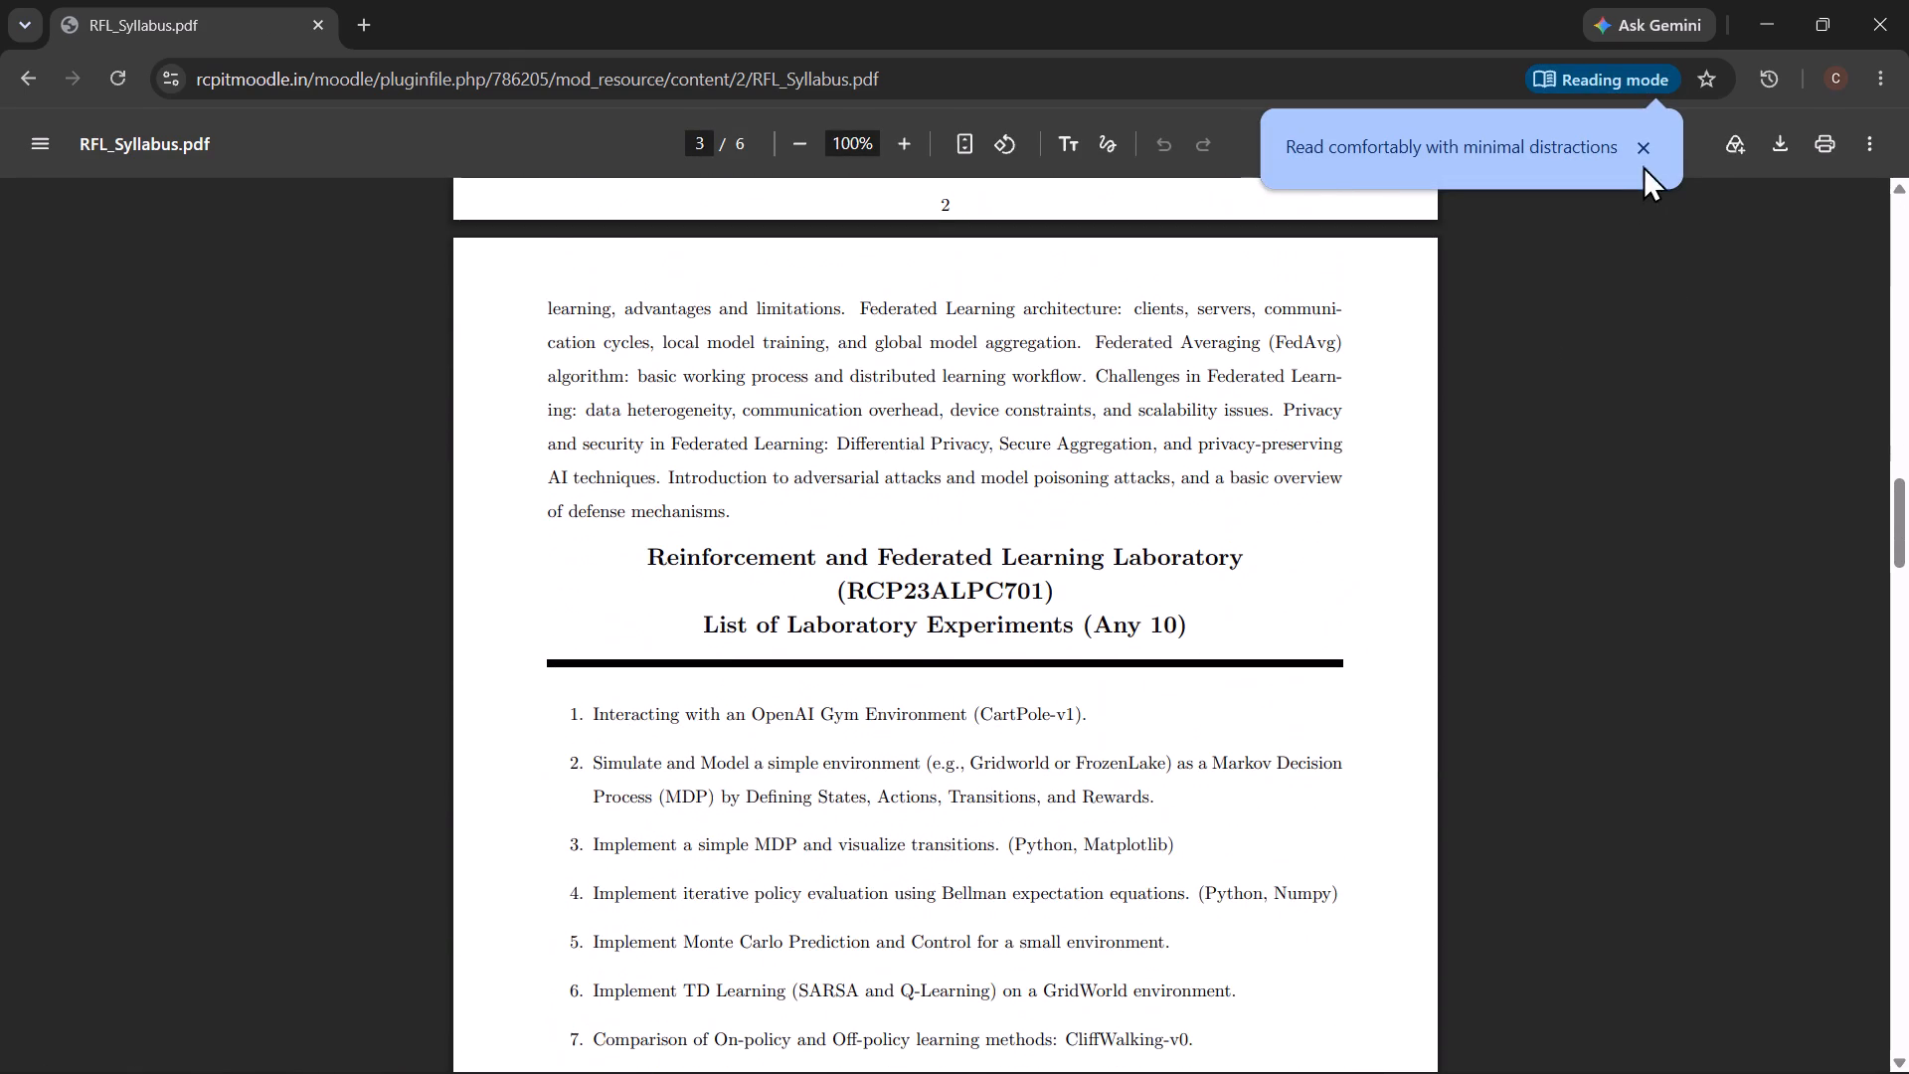
click(1637, 141)
click(1583, 63)
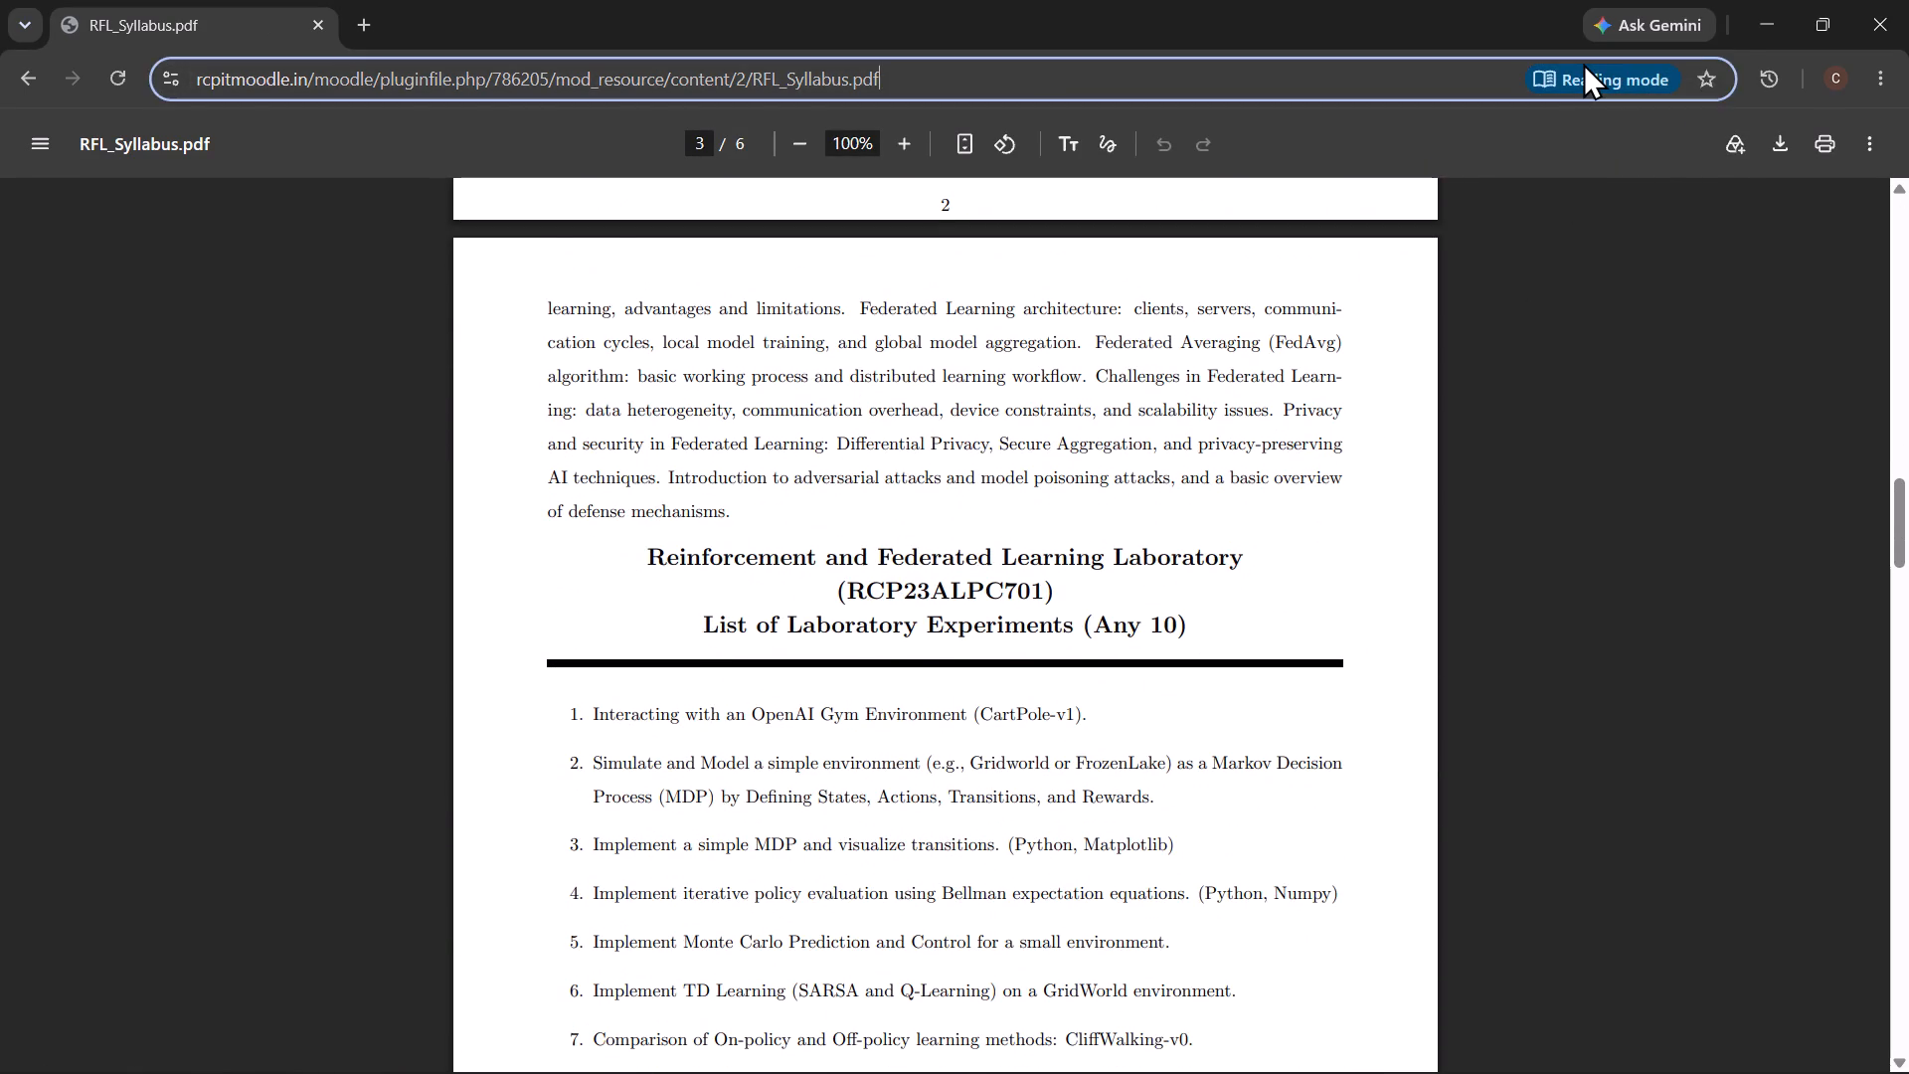
click(1529, 367)
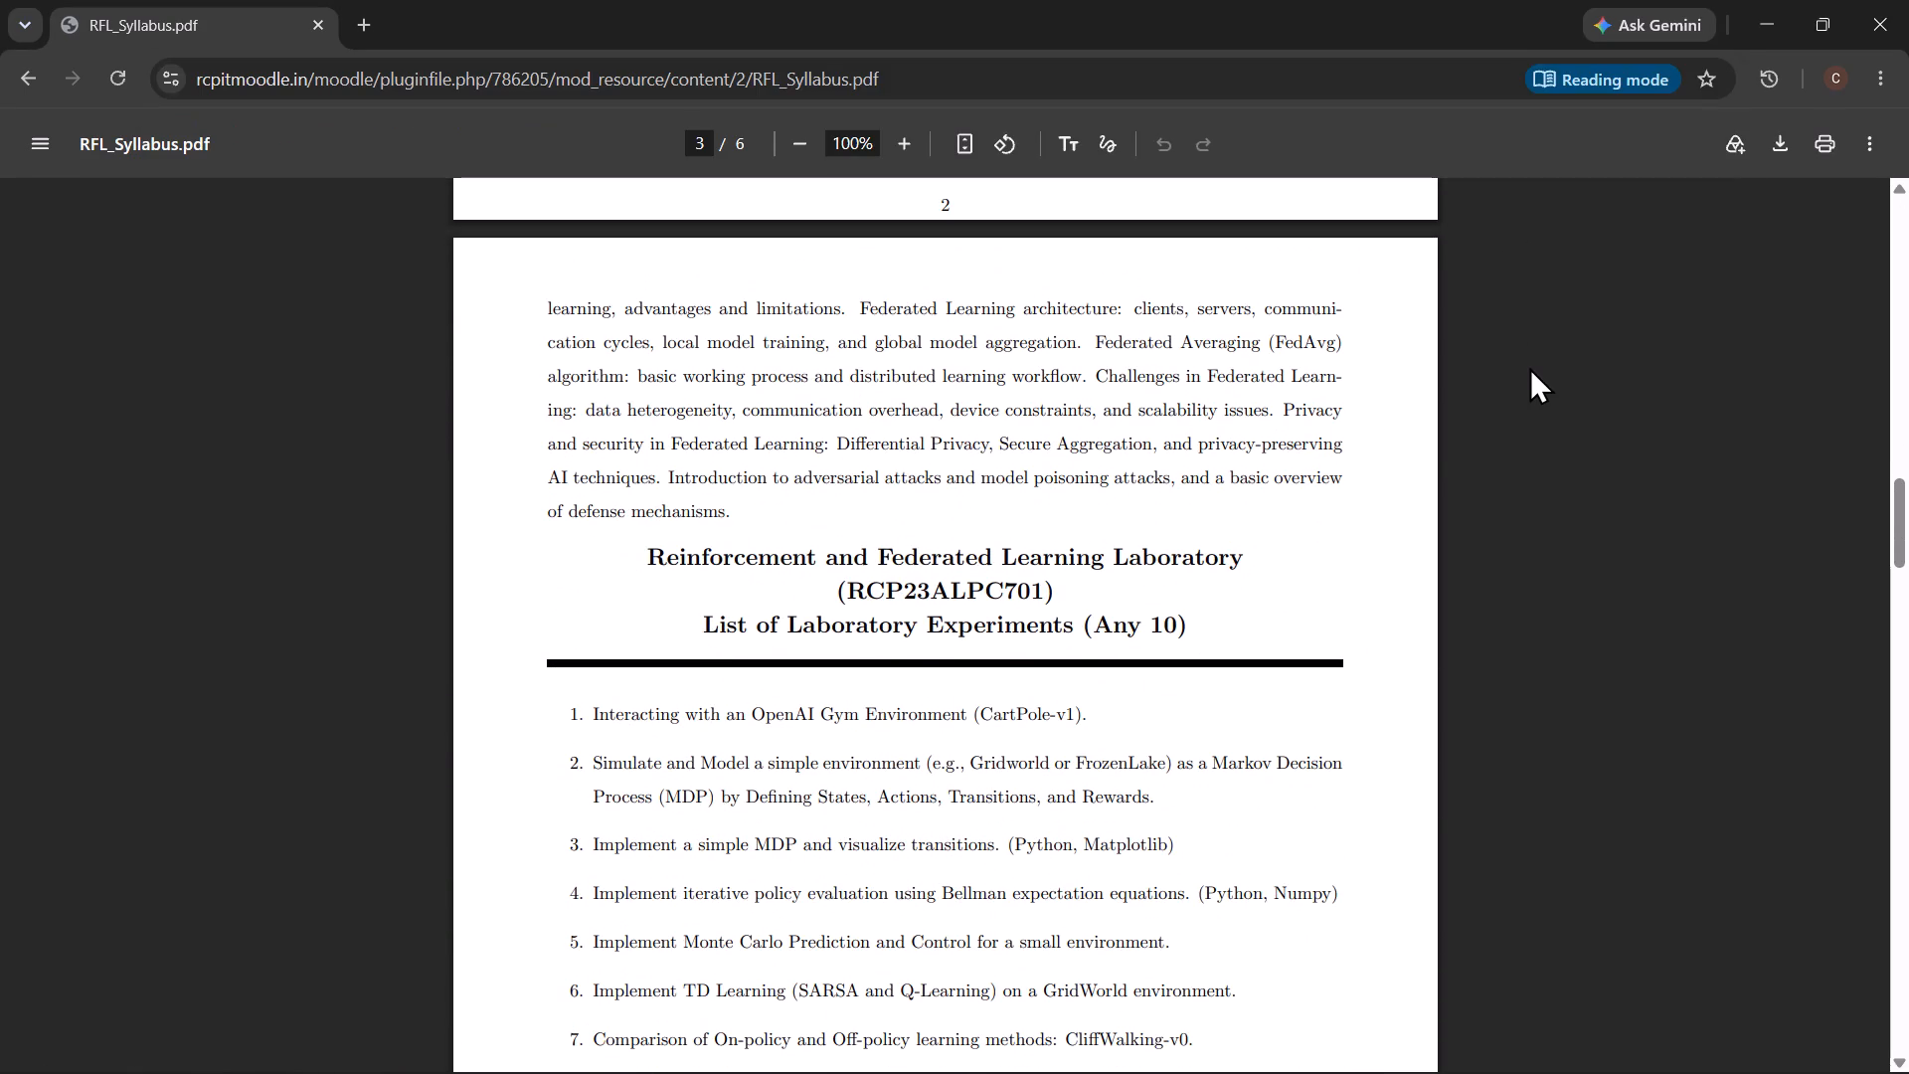
scroll(1332, 506, up, 5)
scroll(1332, 506, down, 1)
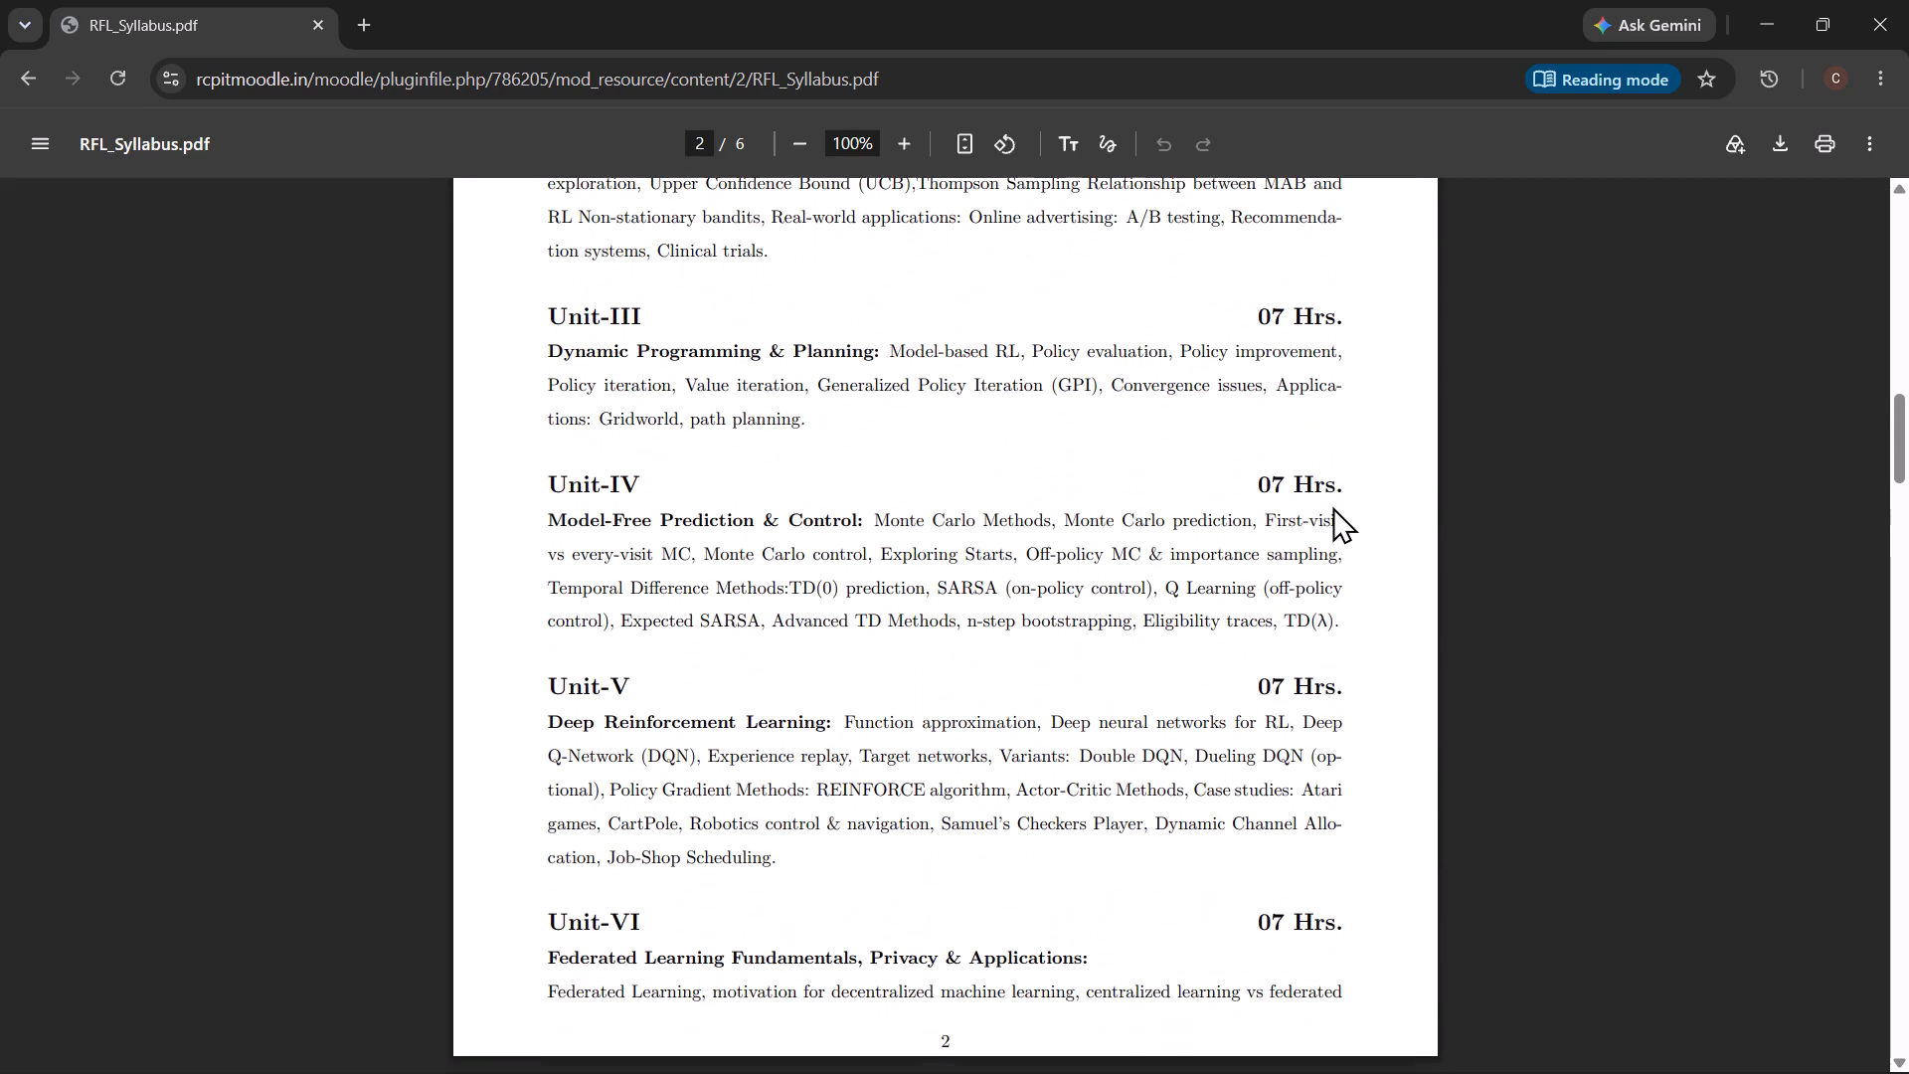
scroll(1332, 506, up, 1)
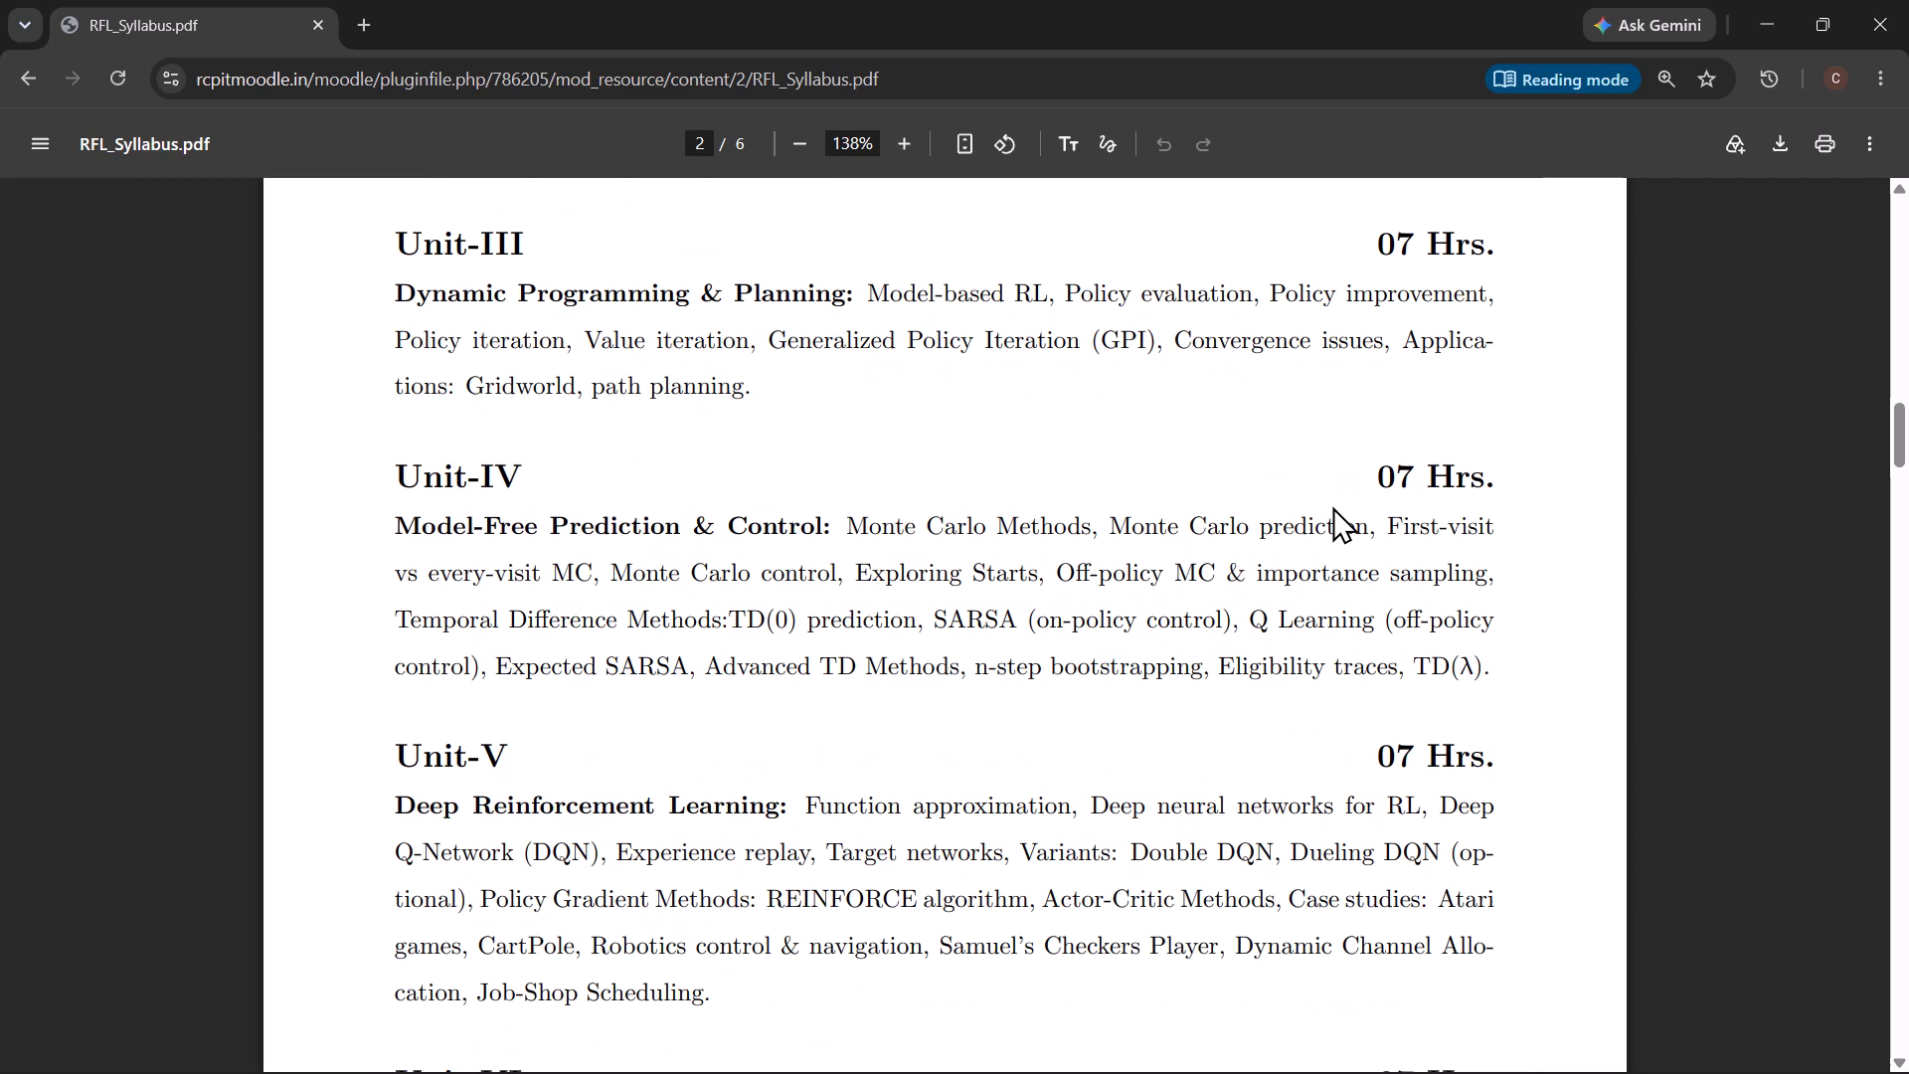
scroll(1332, 506, up, 1)
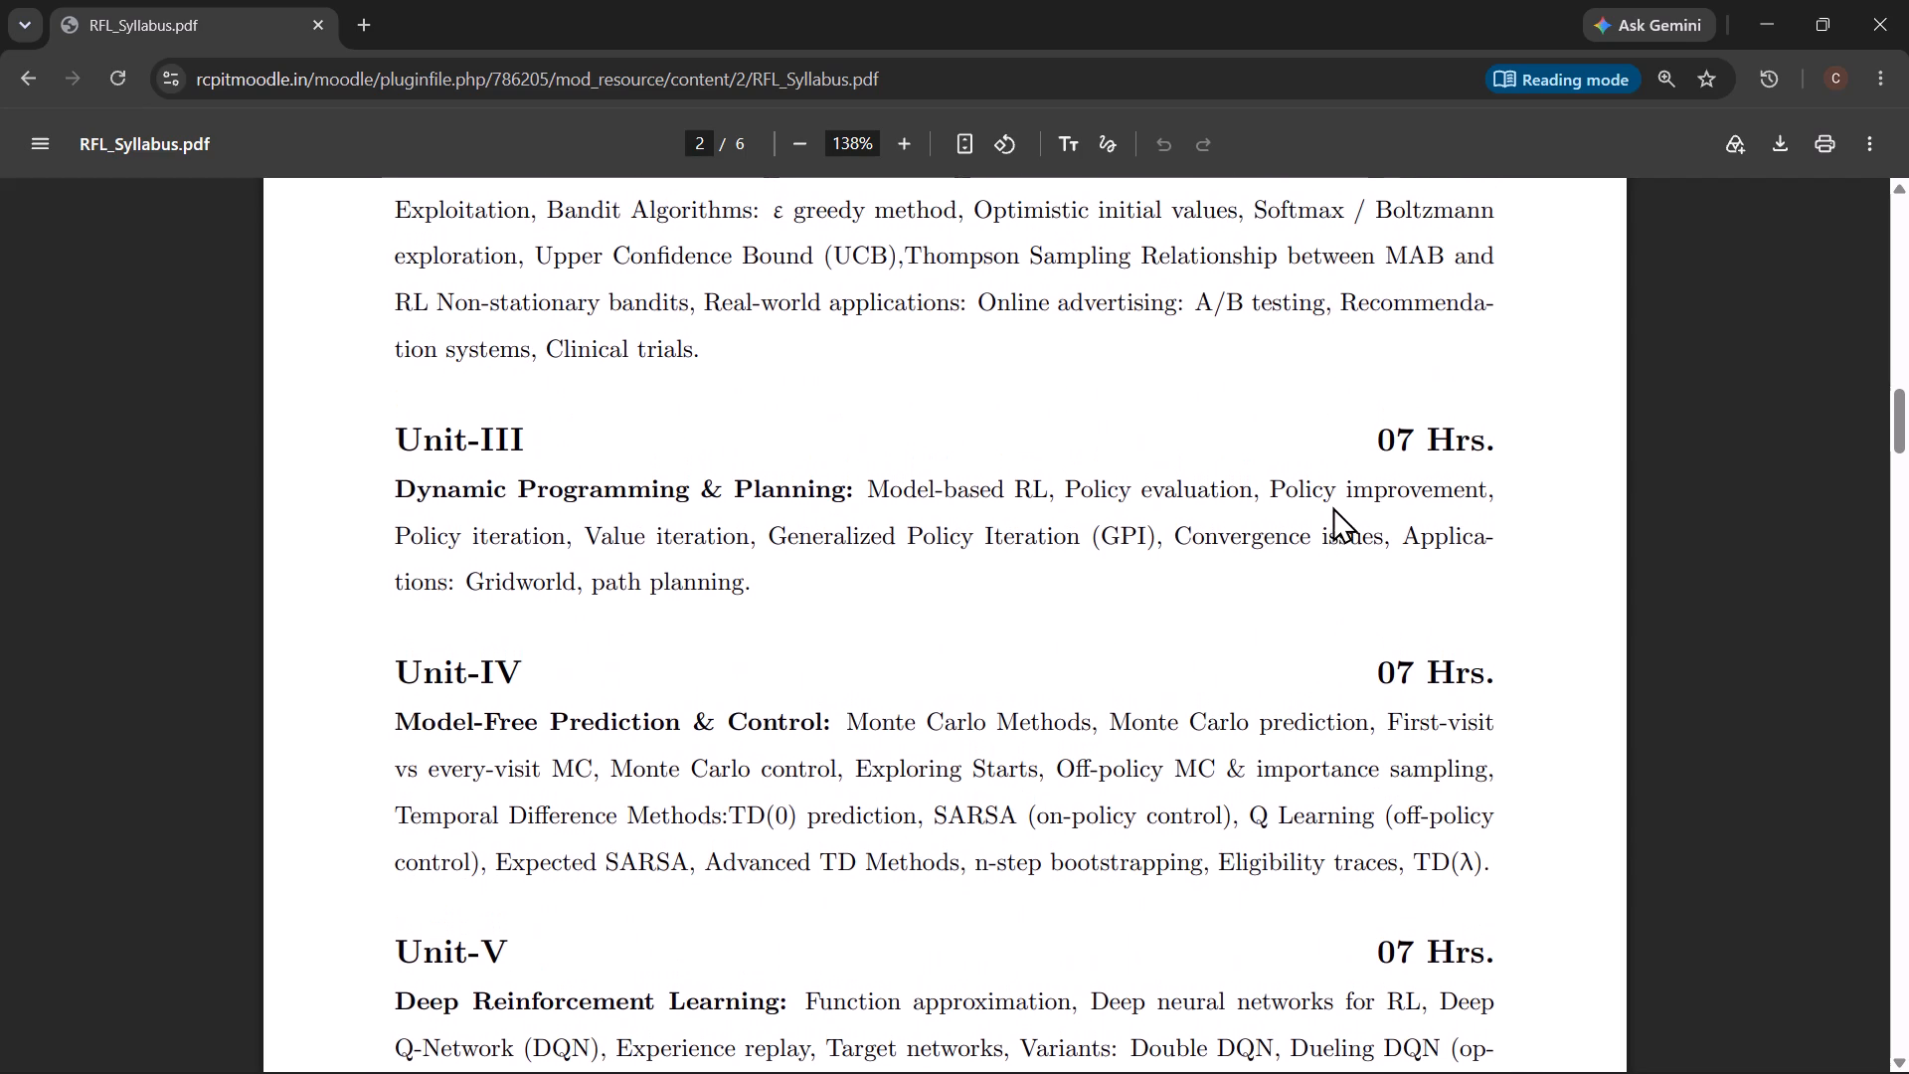
drag(389, 447, 1306, 906)
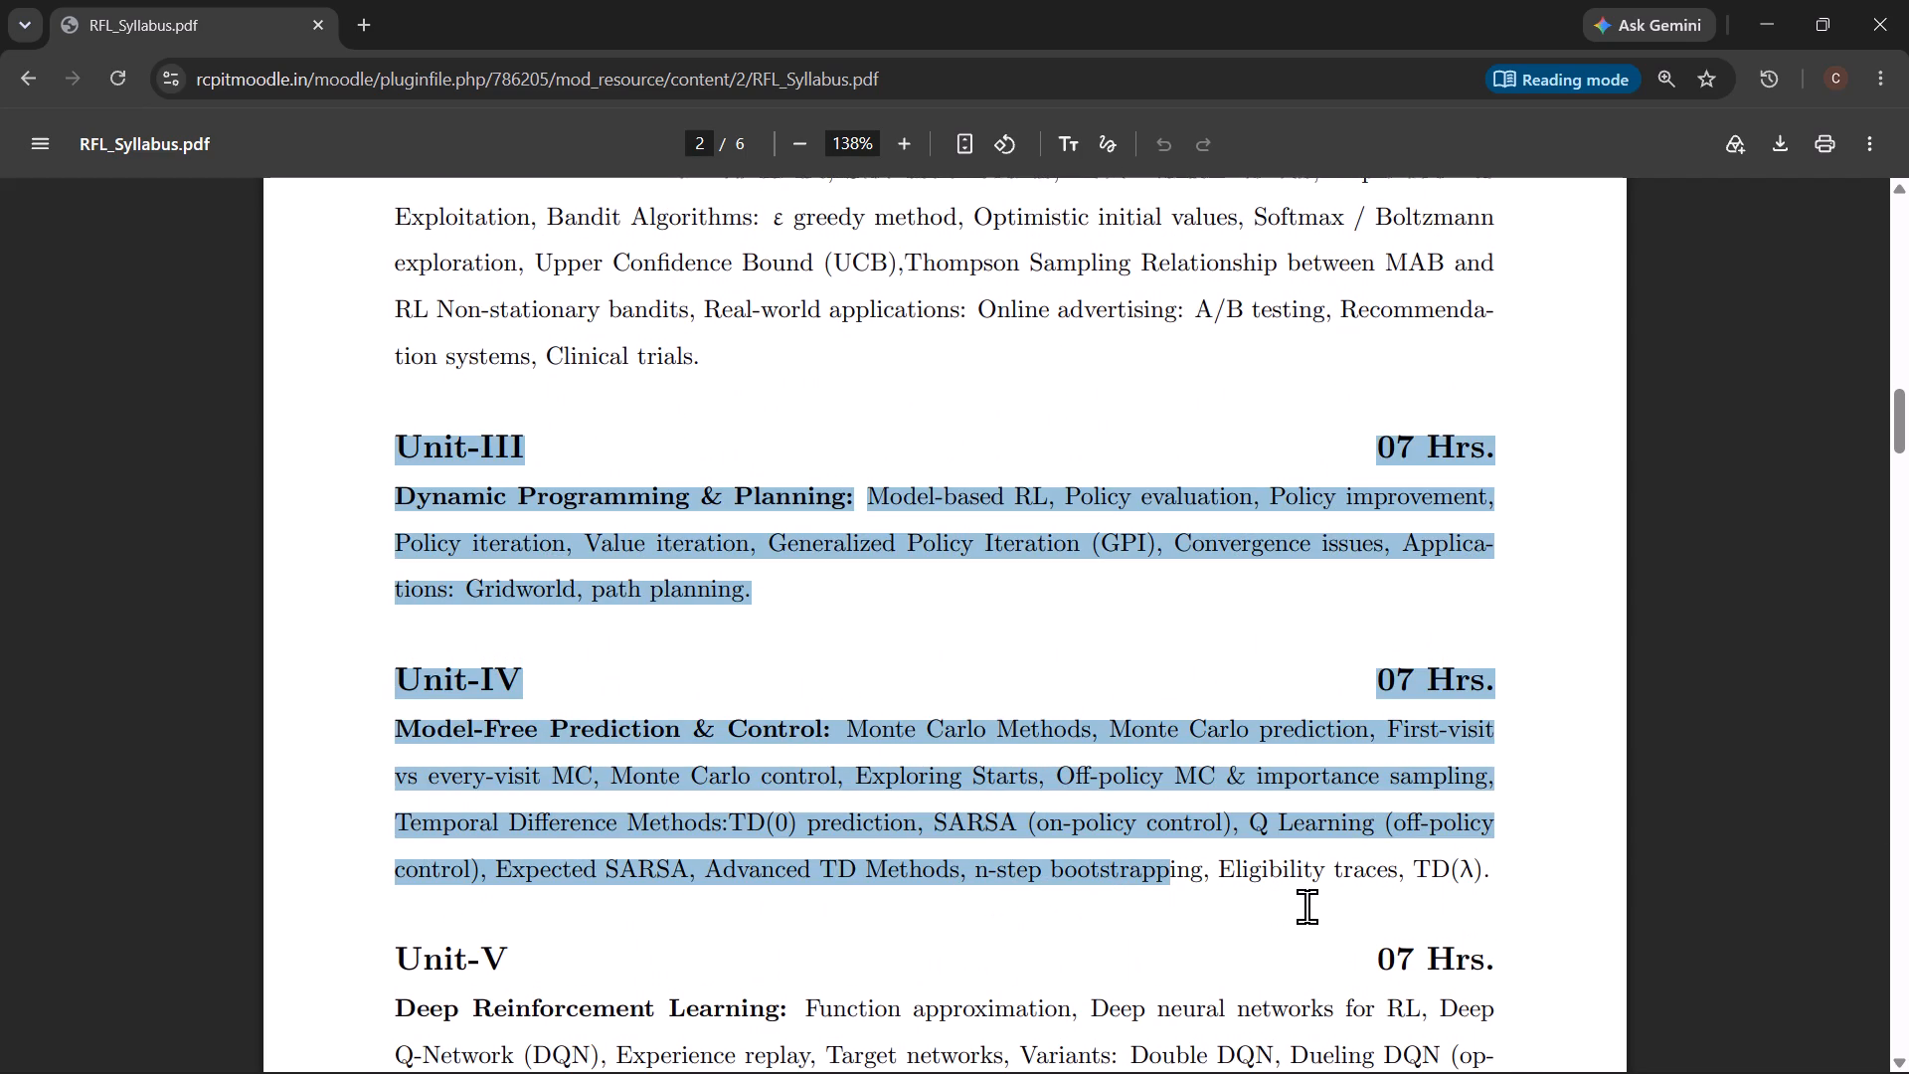
drag(1306, 906, 1565, 877)
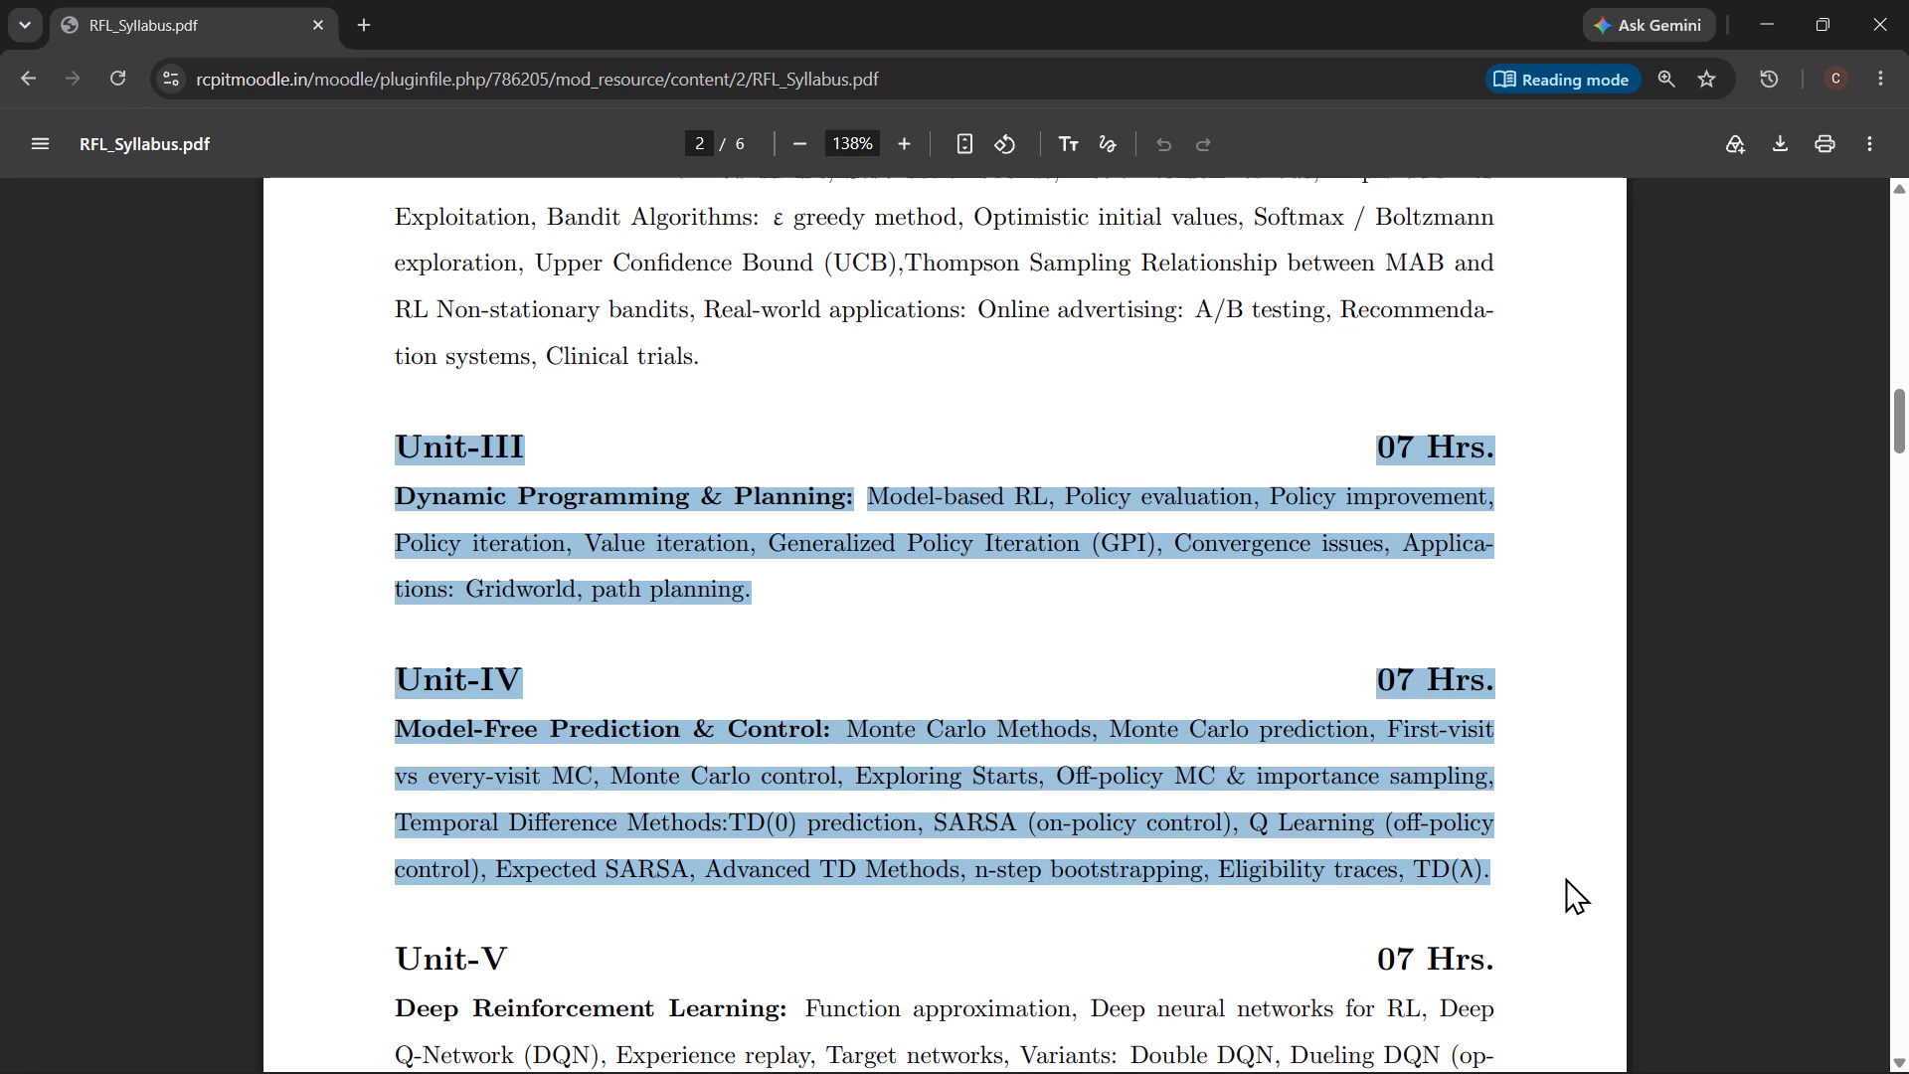
key(ctrl+c)
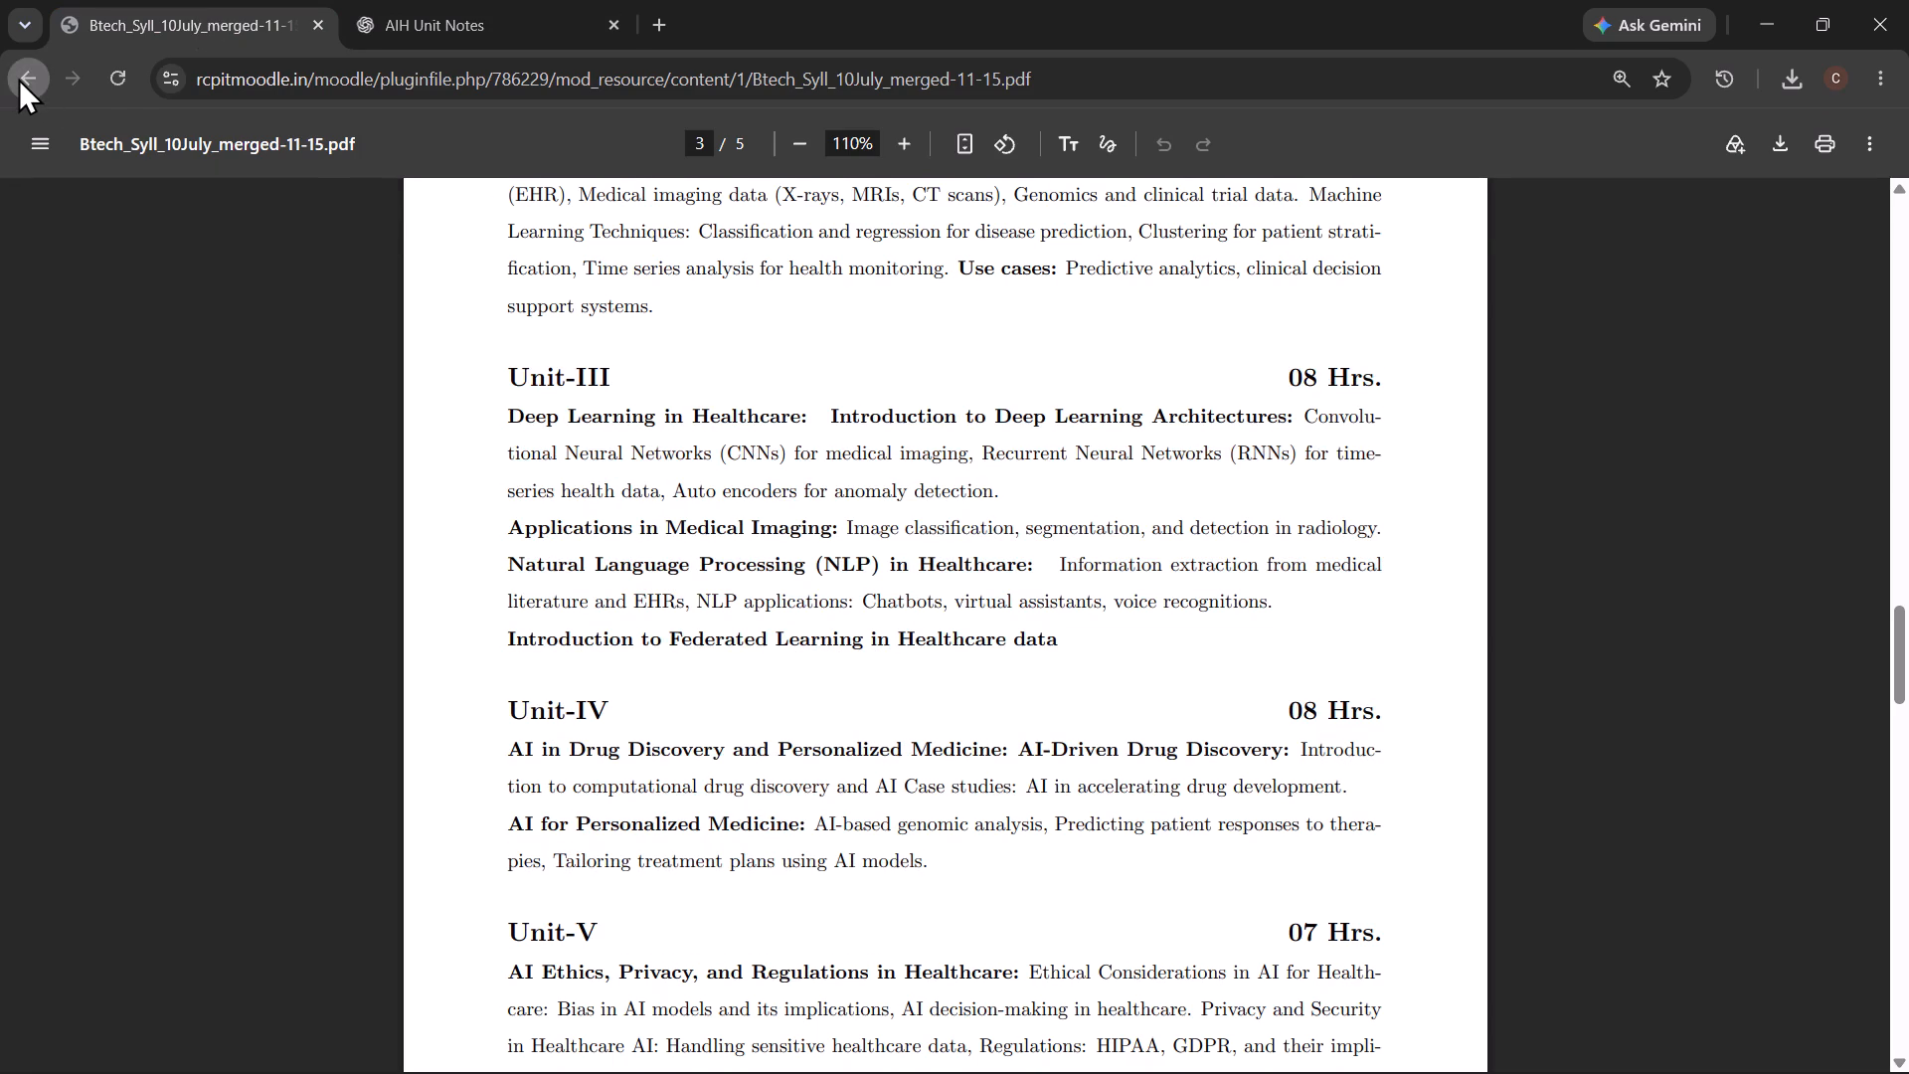
scroll(828, 818, down, 1)
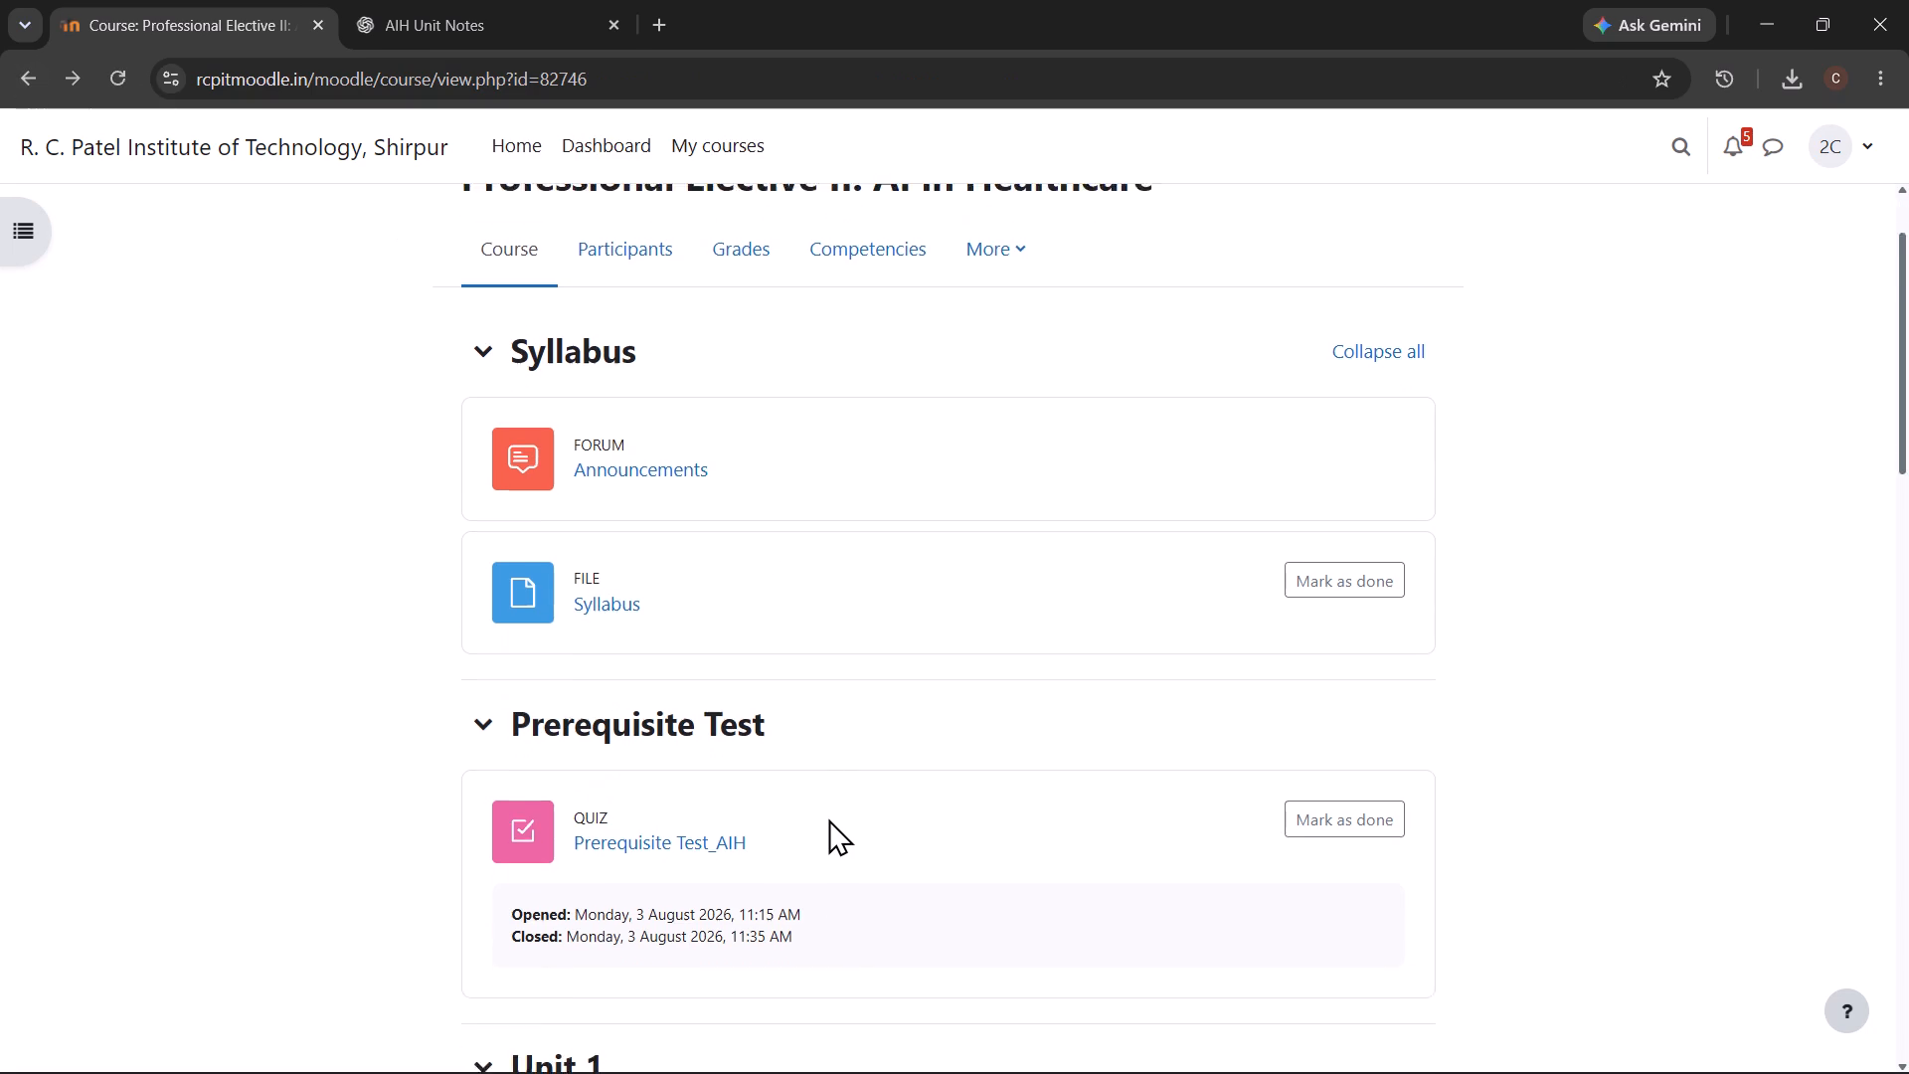
scroll(828, 818, down, 5)
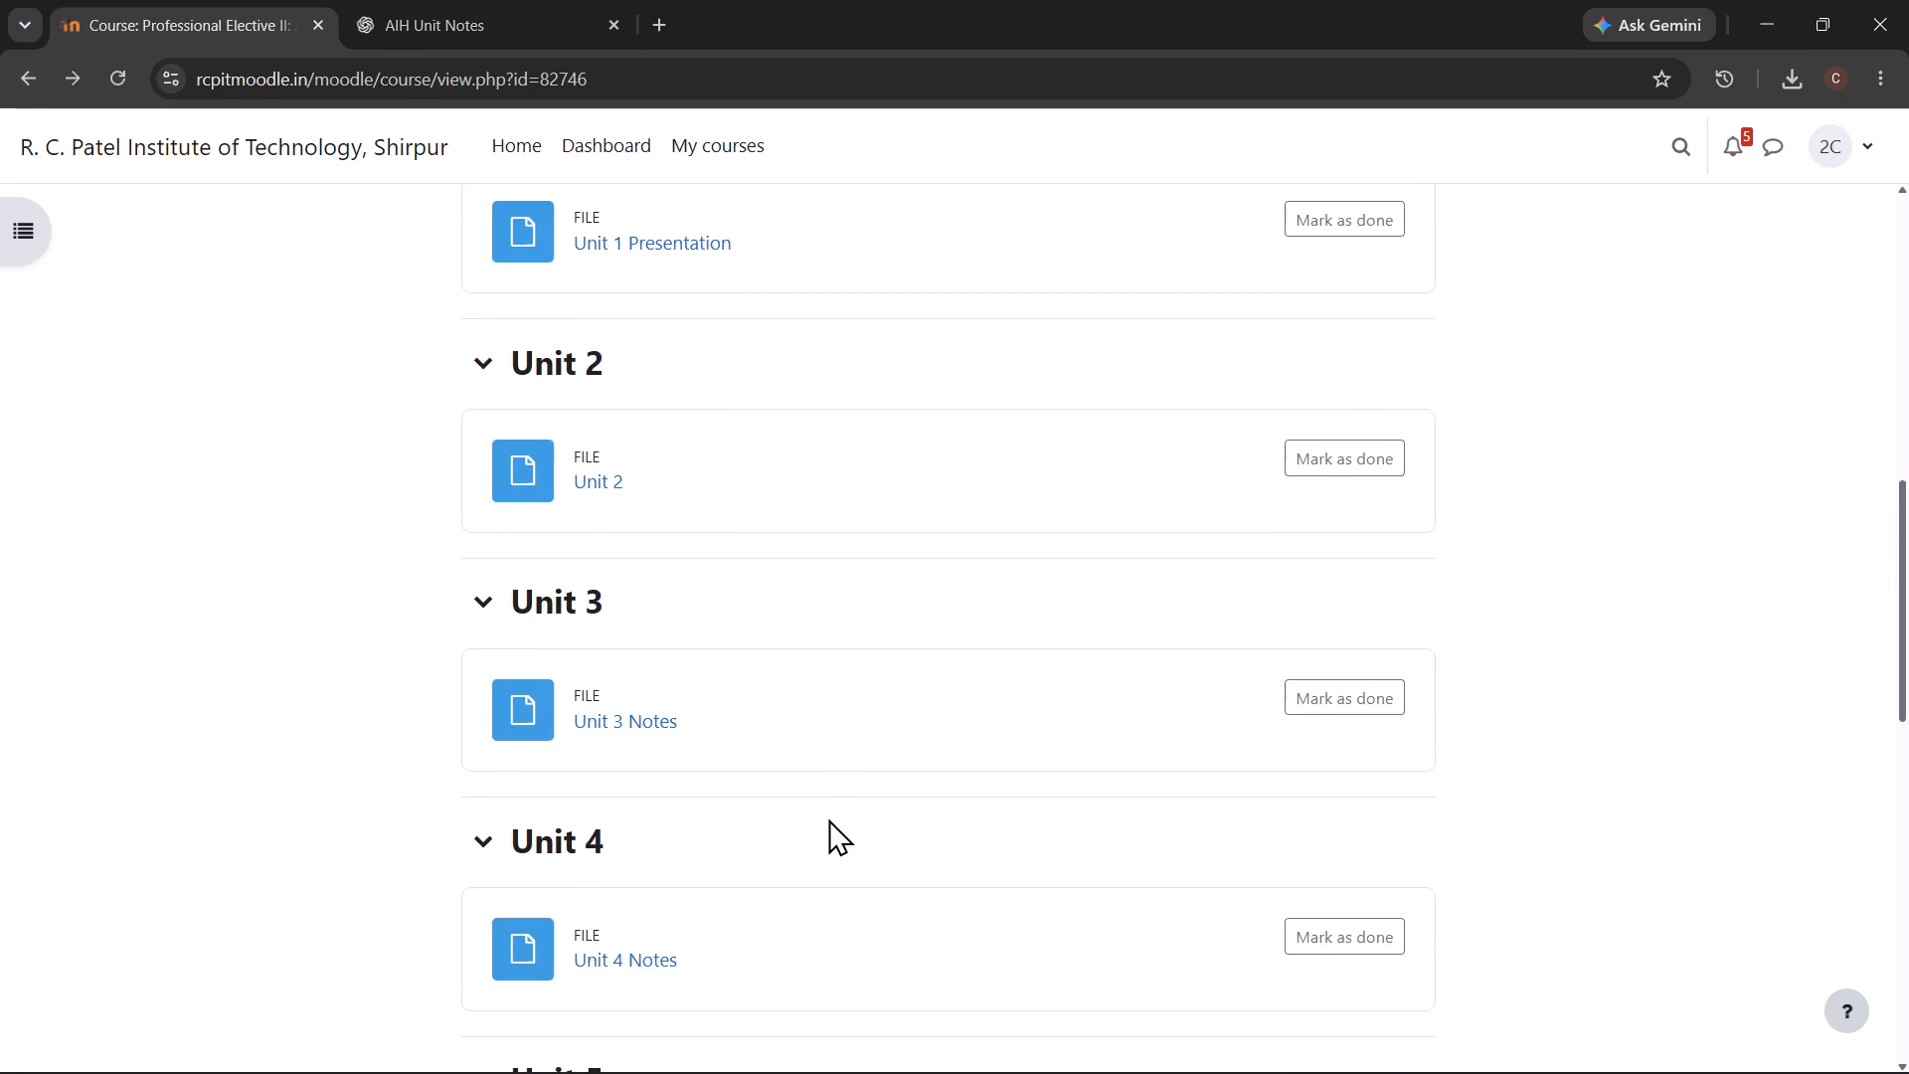
scroll(828, 818, down, 1)
click(658, 679)
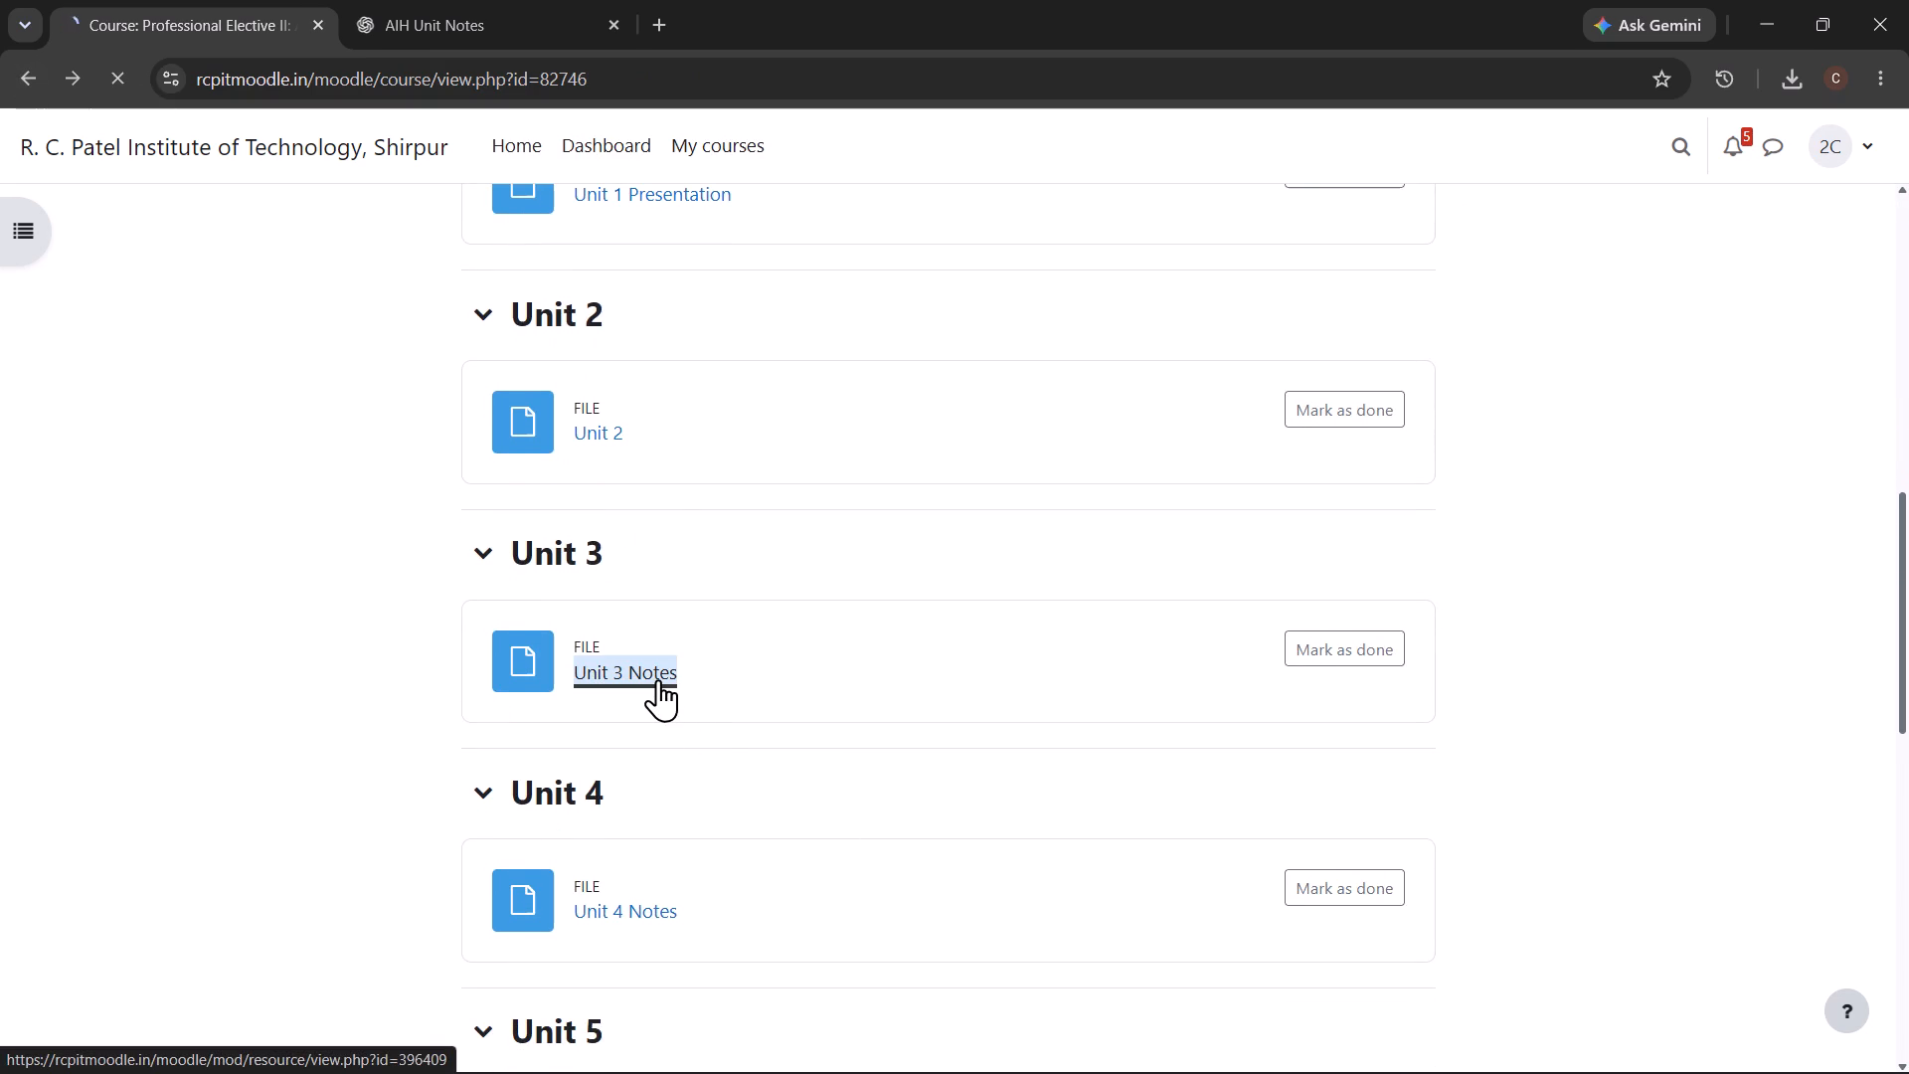
Look through the Unit 3 notes PDF from the CNN diagrams to the NLP vs Federated Learning table on the last page.
scroll(728, 820, down, 4)
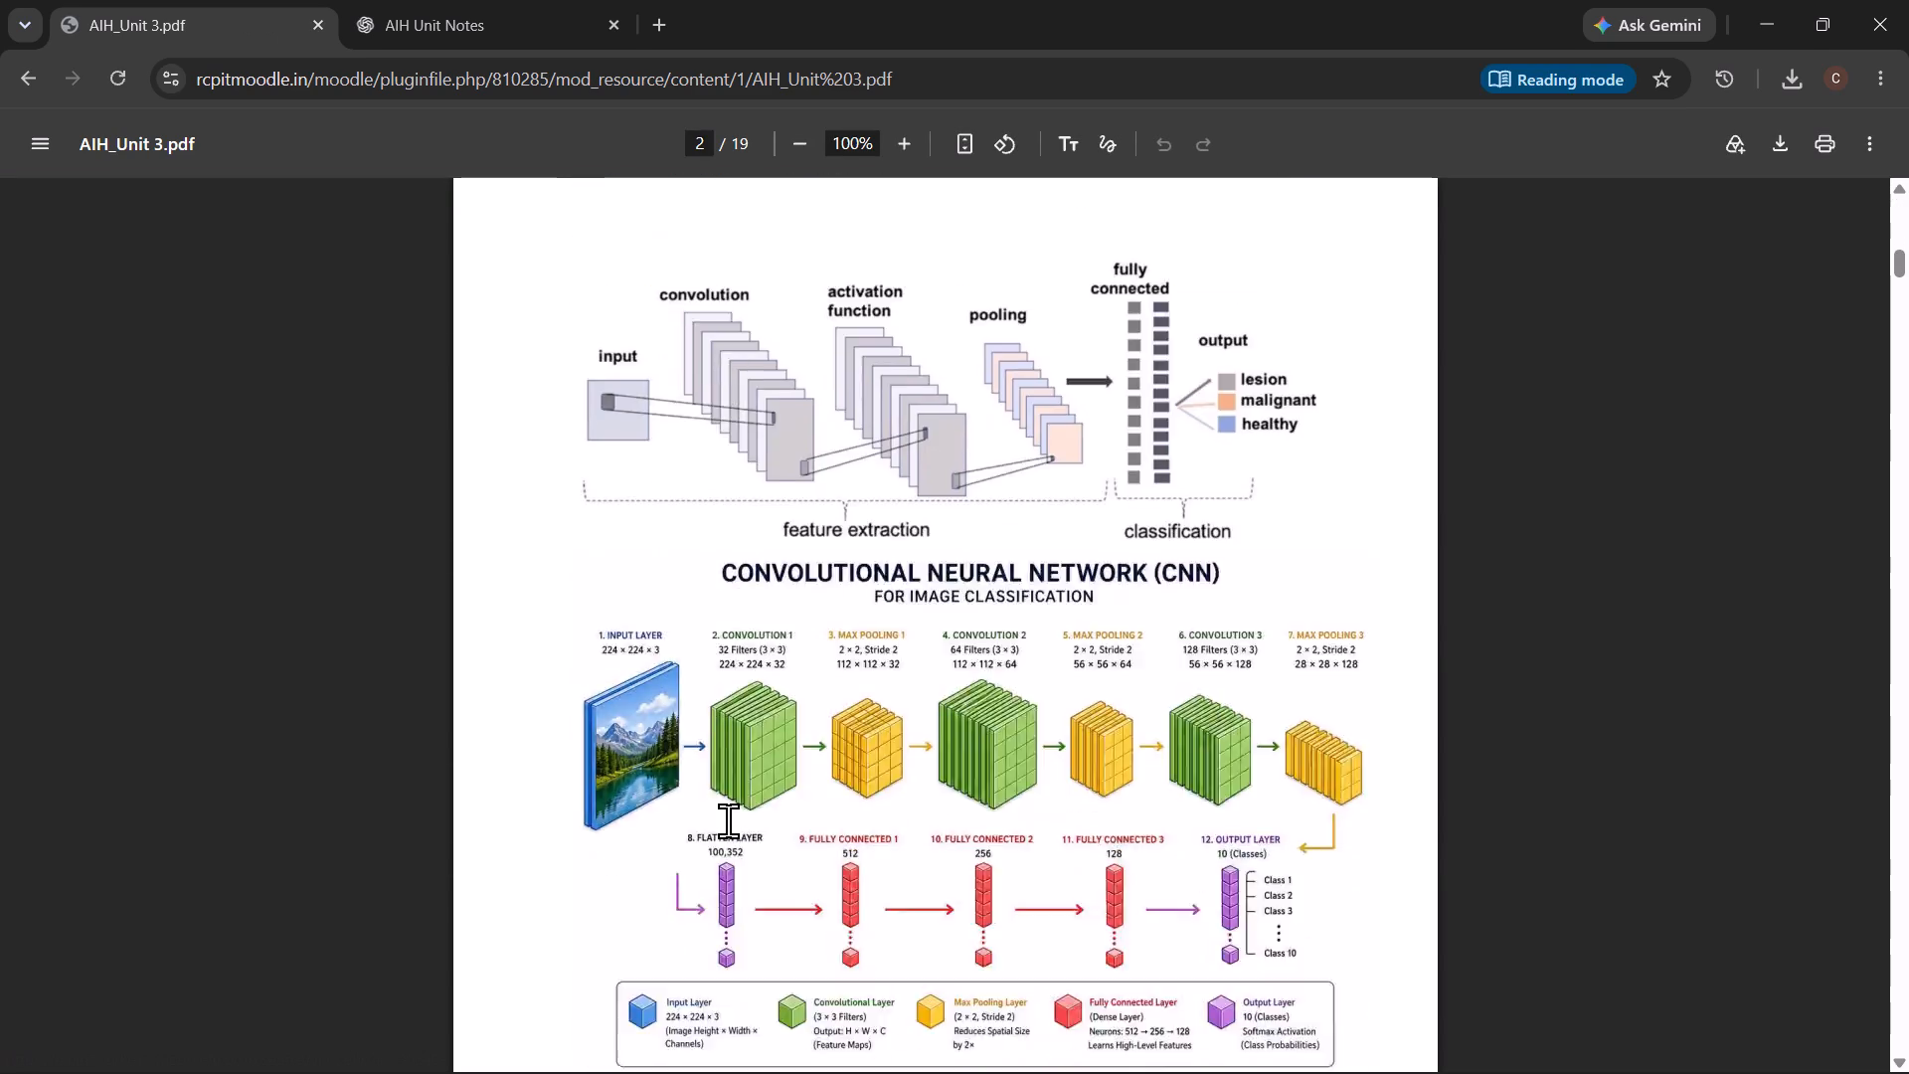
scroll(728, 820, down, 15)
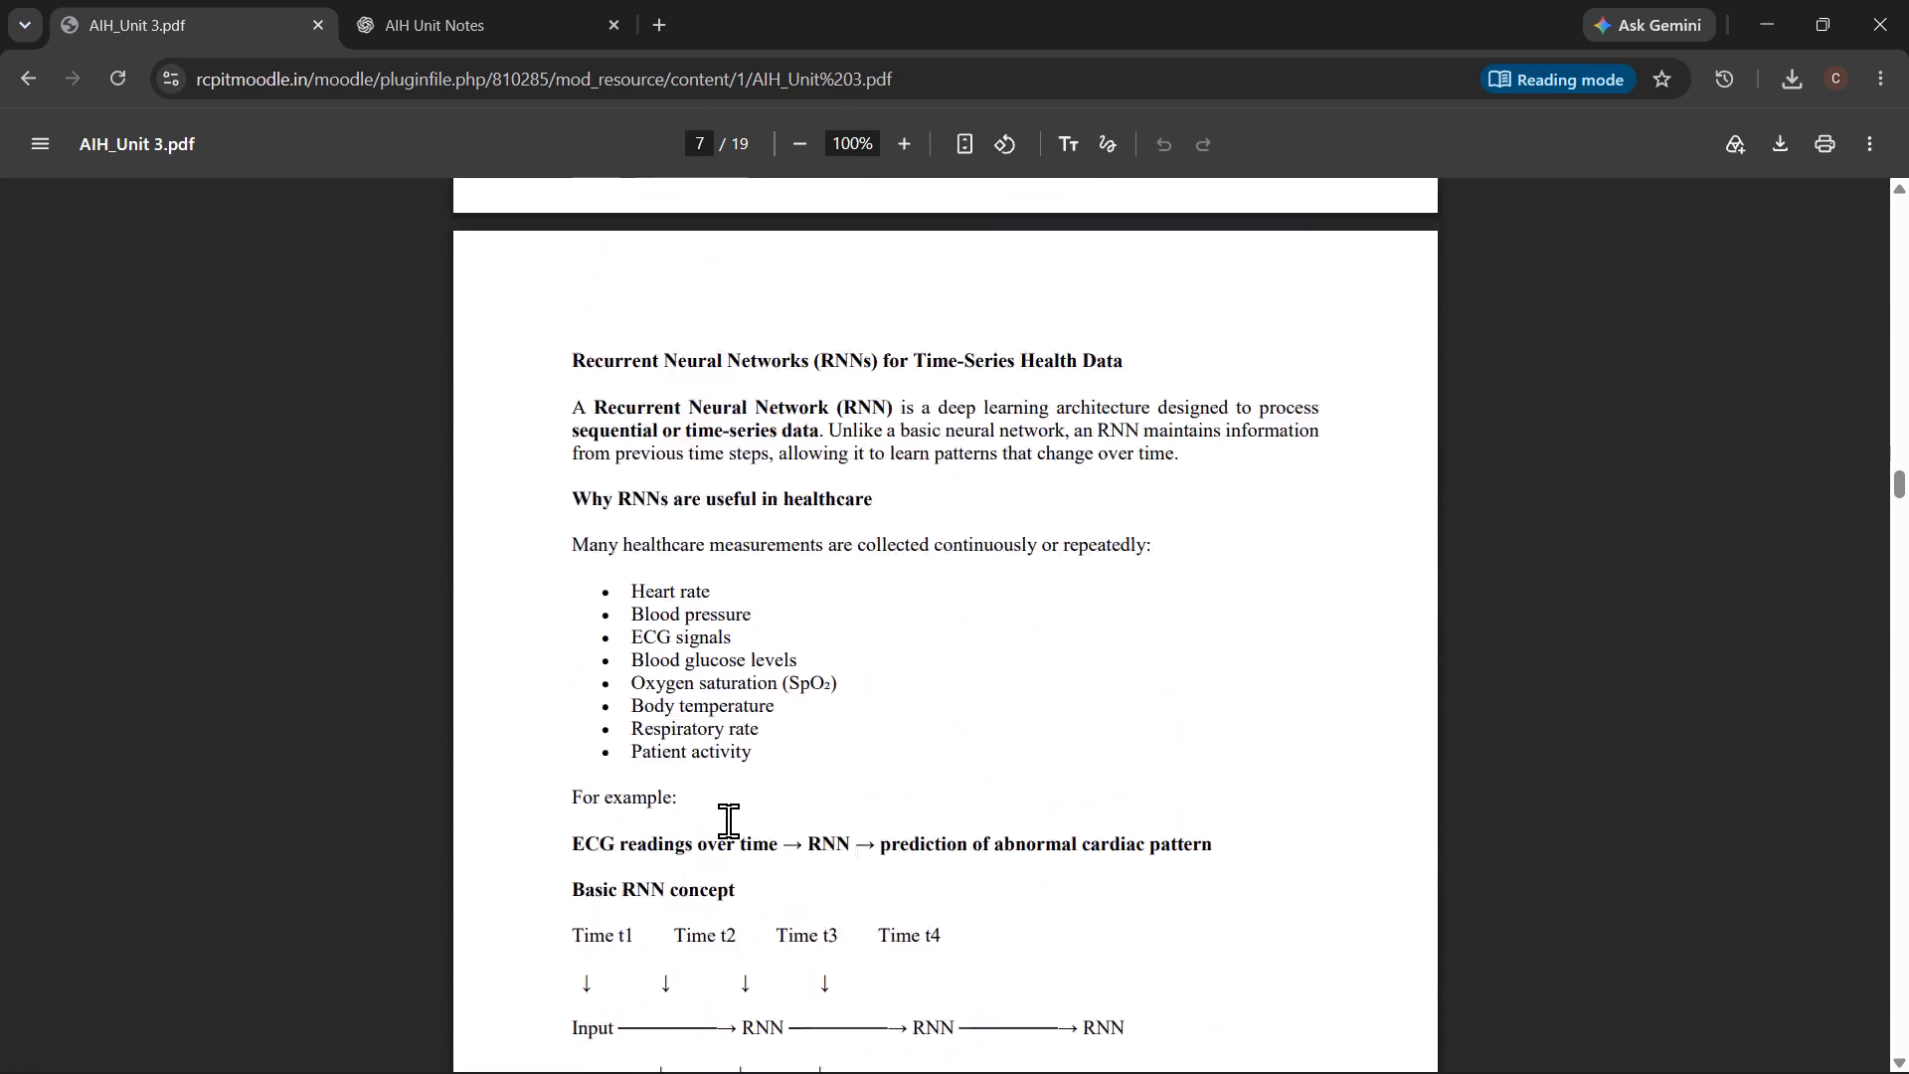
scroll(728, 820, down, 6)
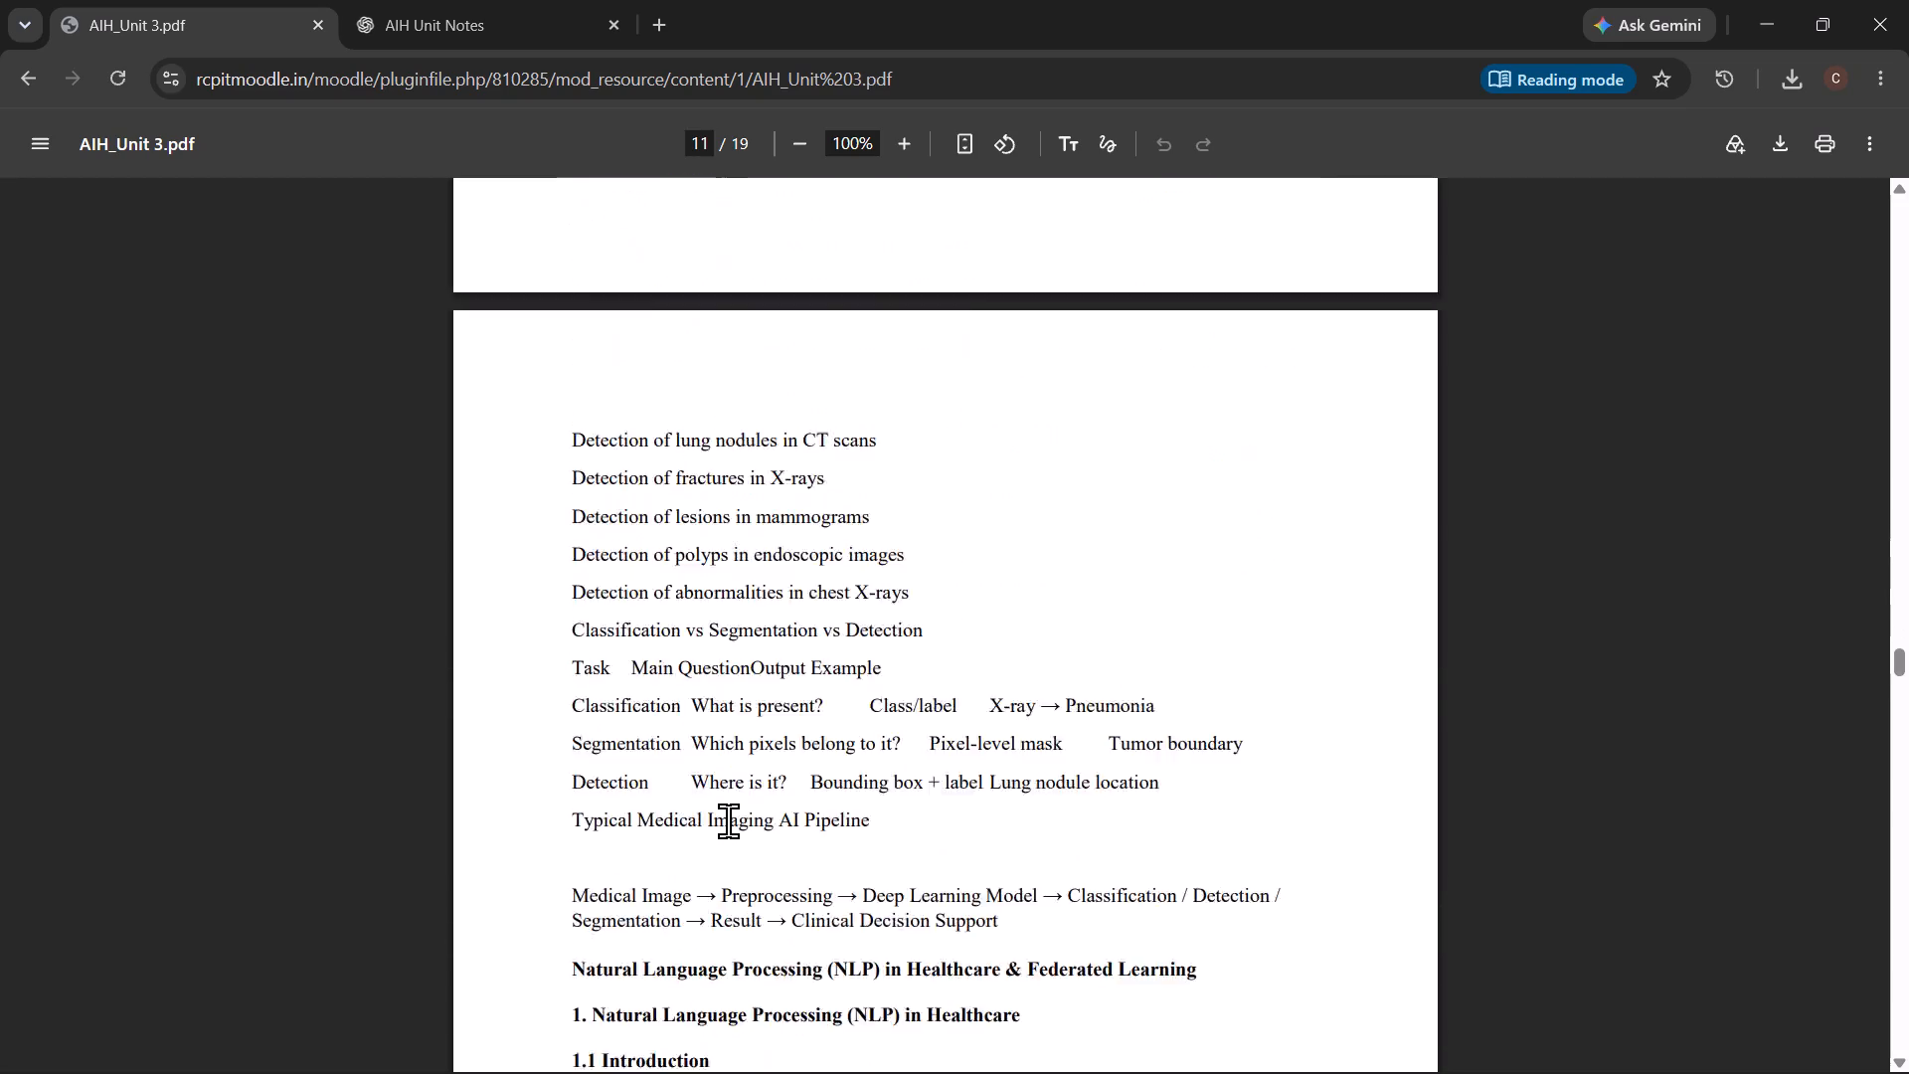
scroll(728, 820, down, 3)
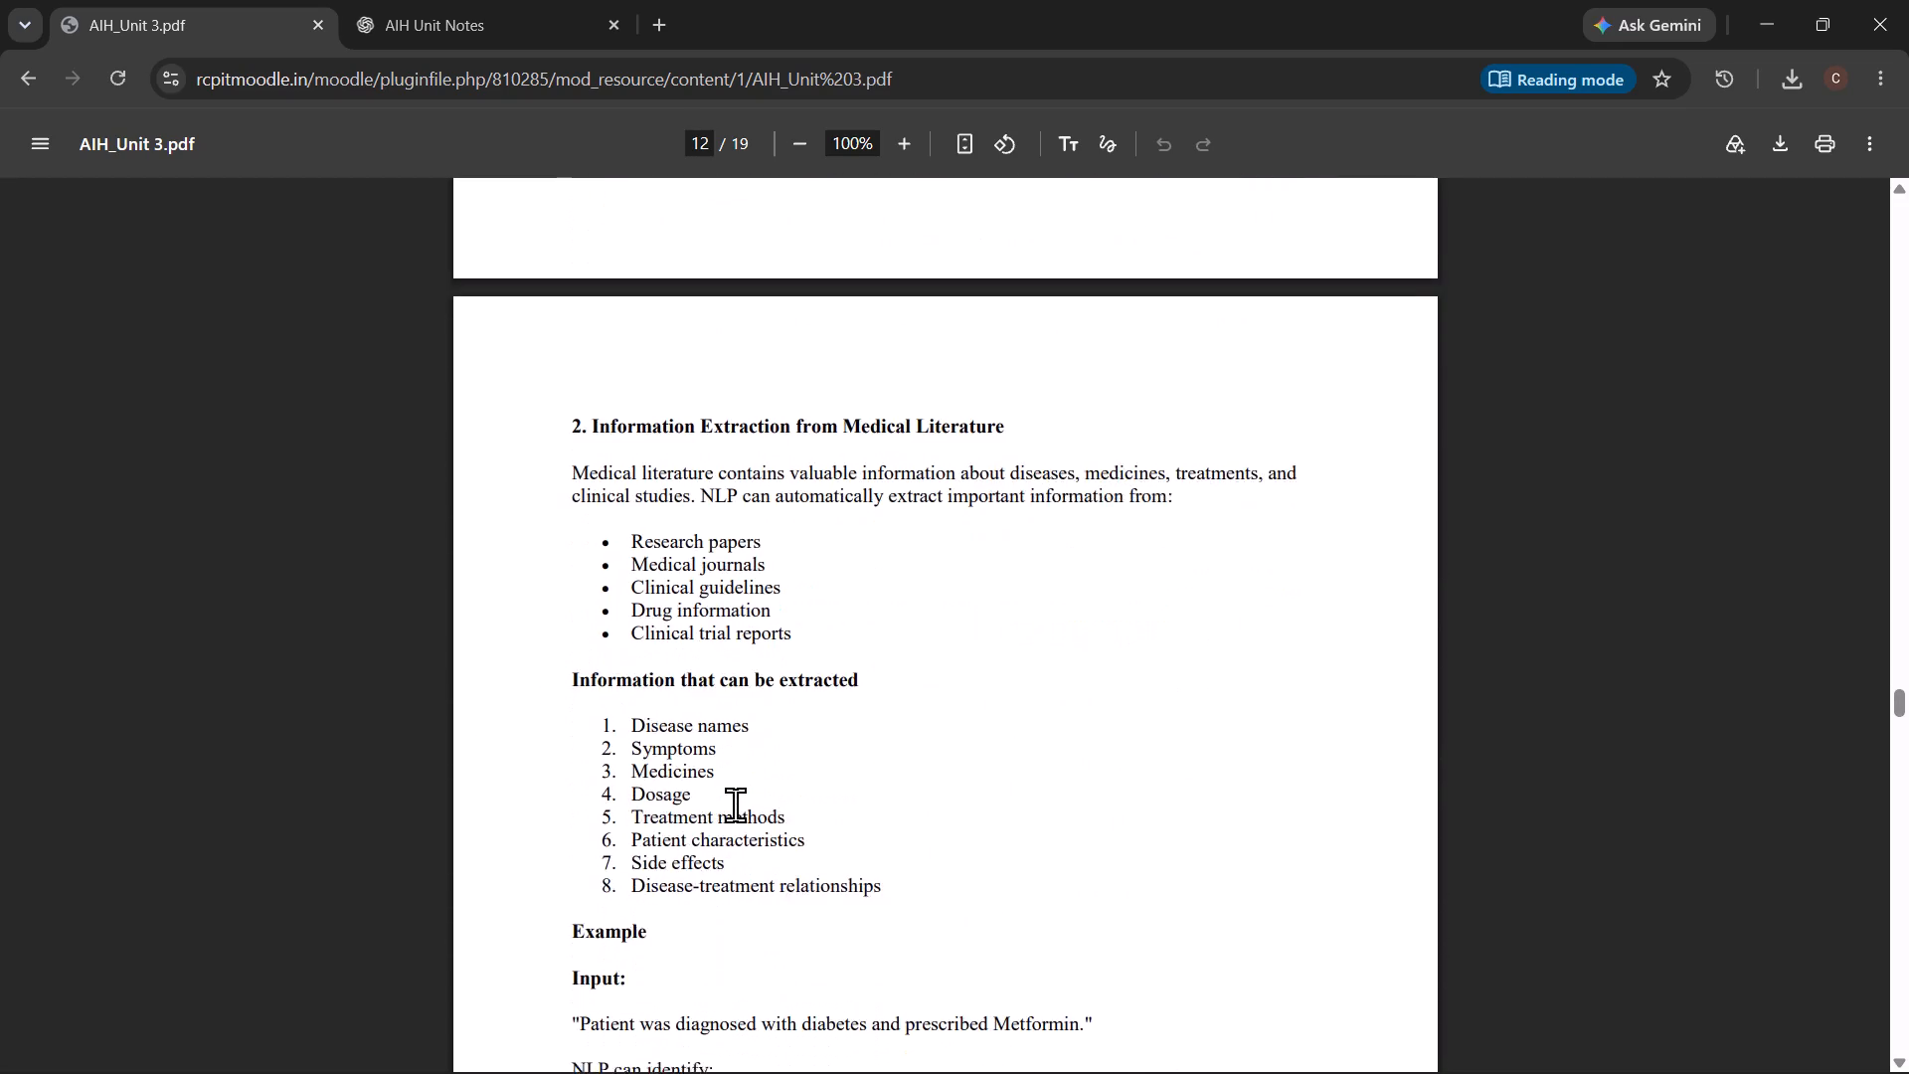
scroll(735, 805, down, 5)
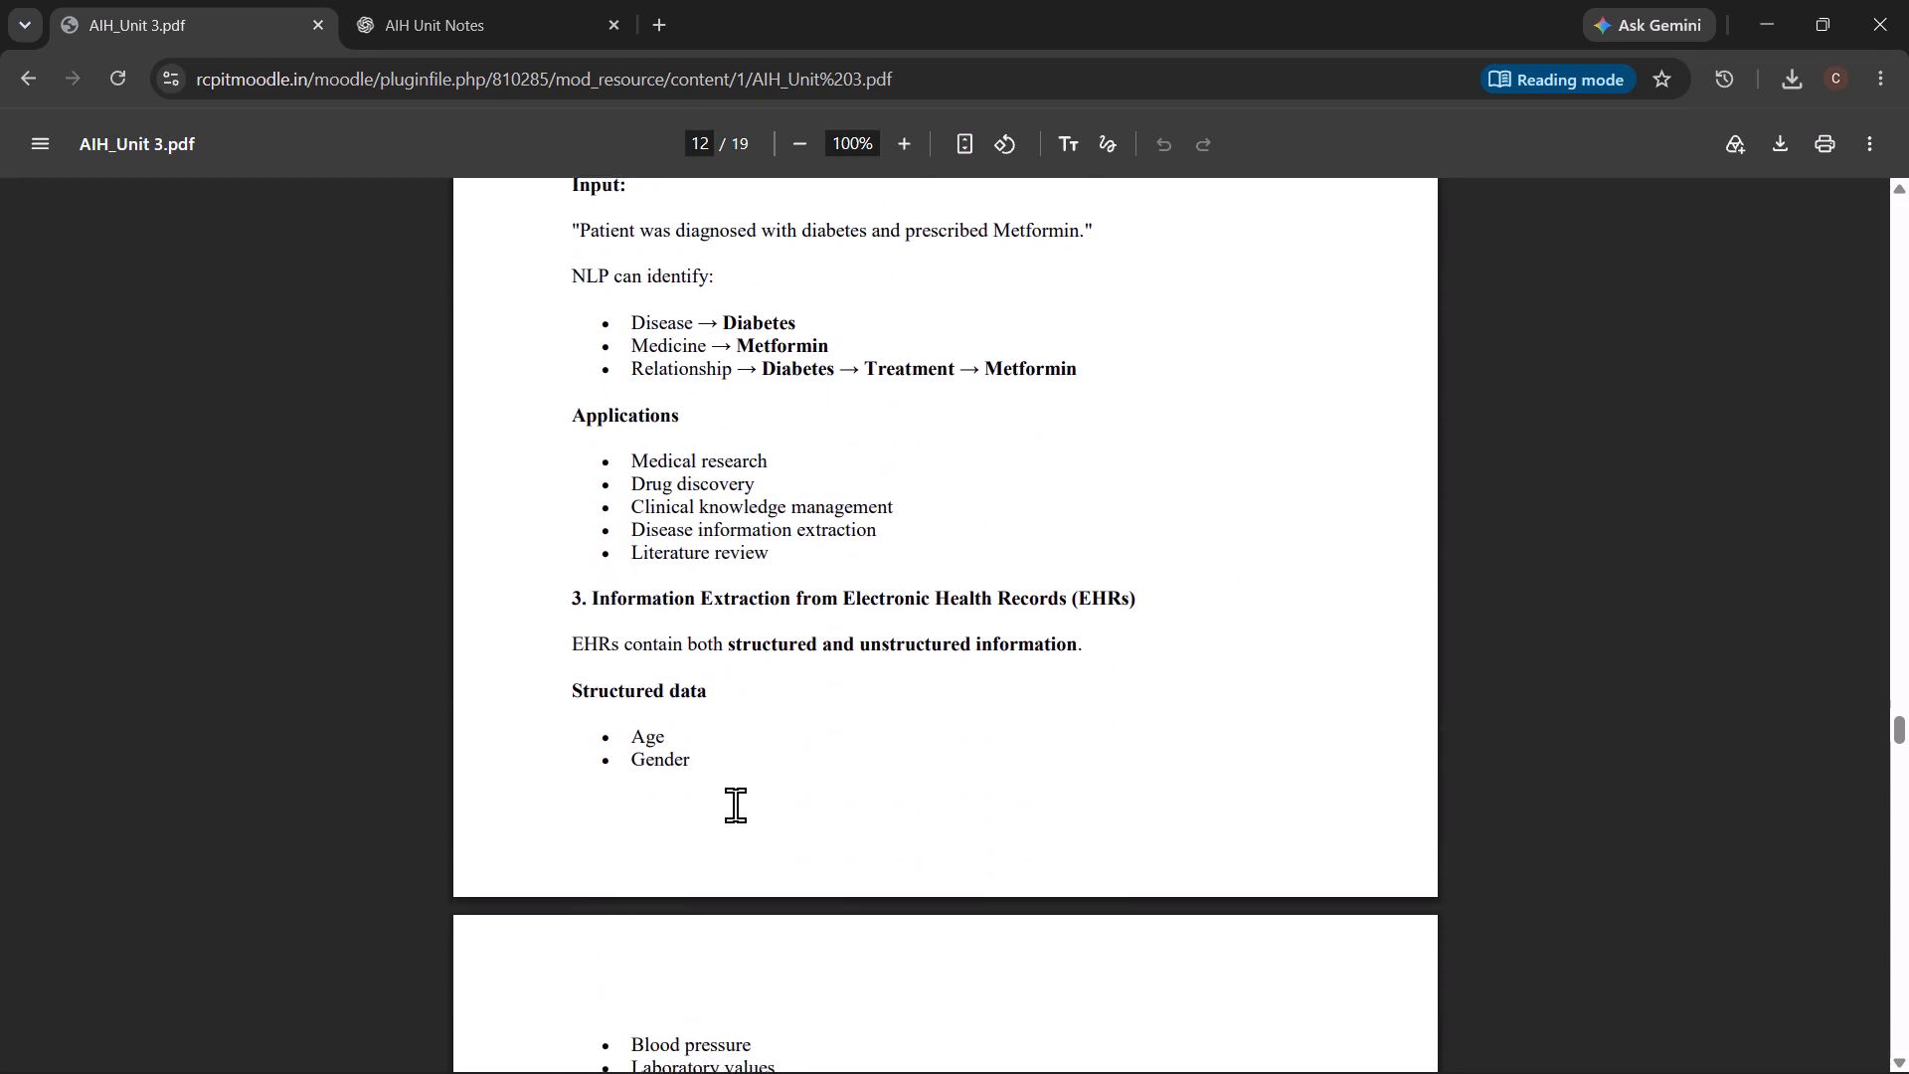
scroll(735, 805, down, 5)
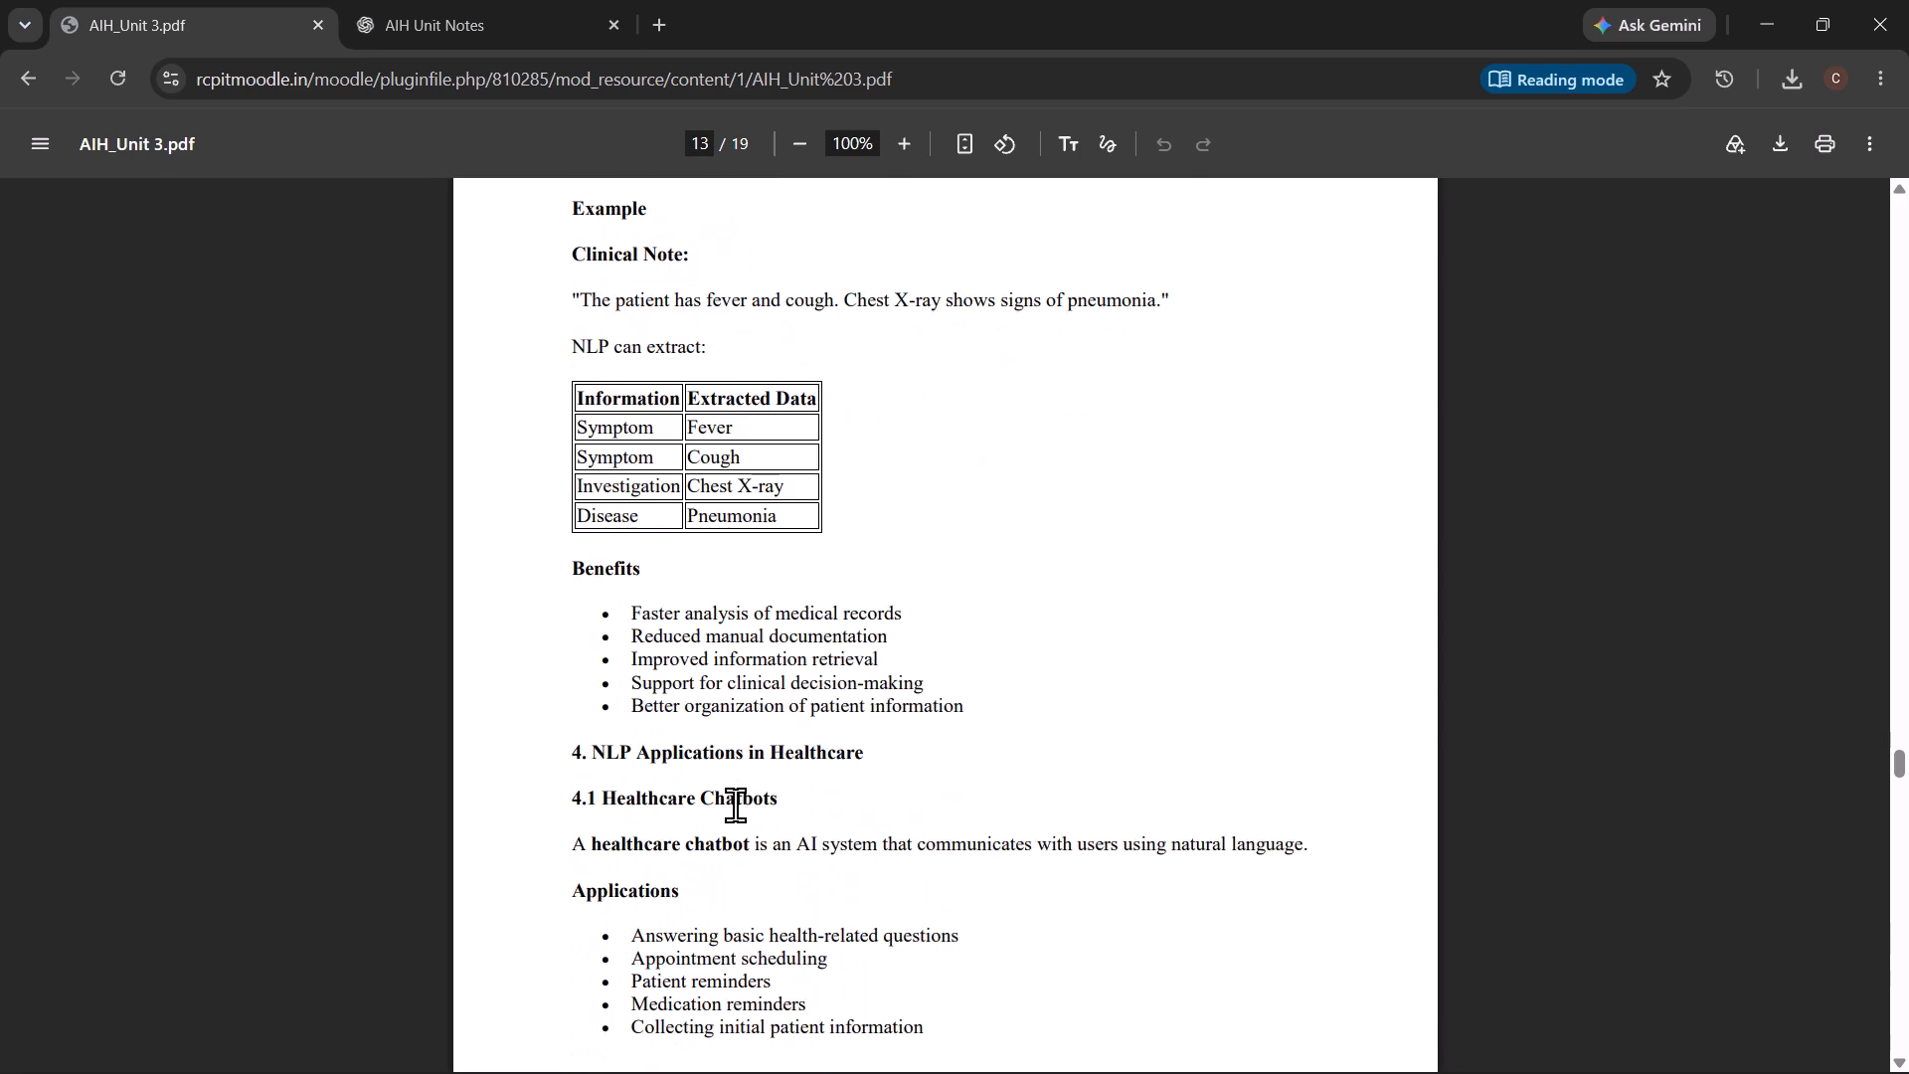
scroll(735, 805, down, 4)
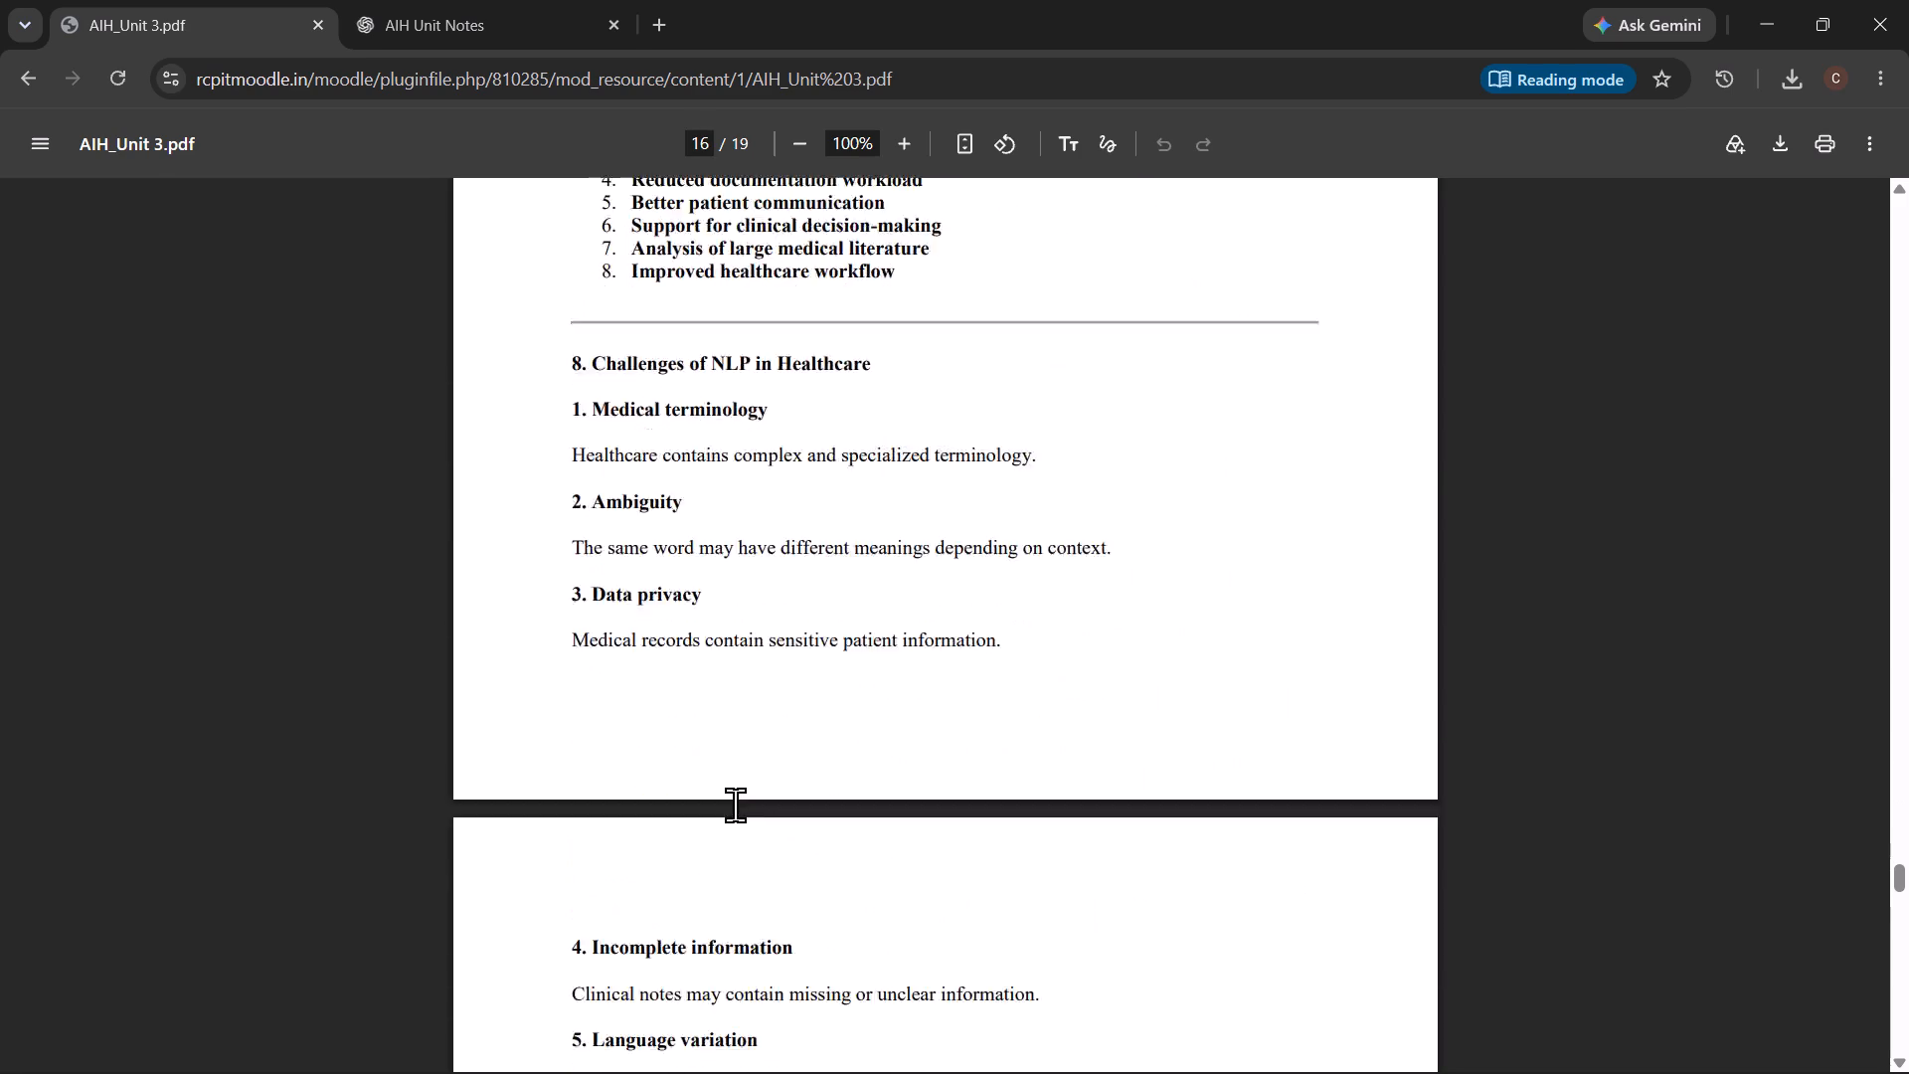
scroll(735, 805, down, 9)
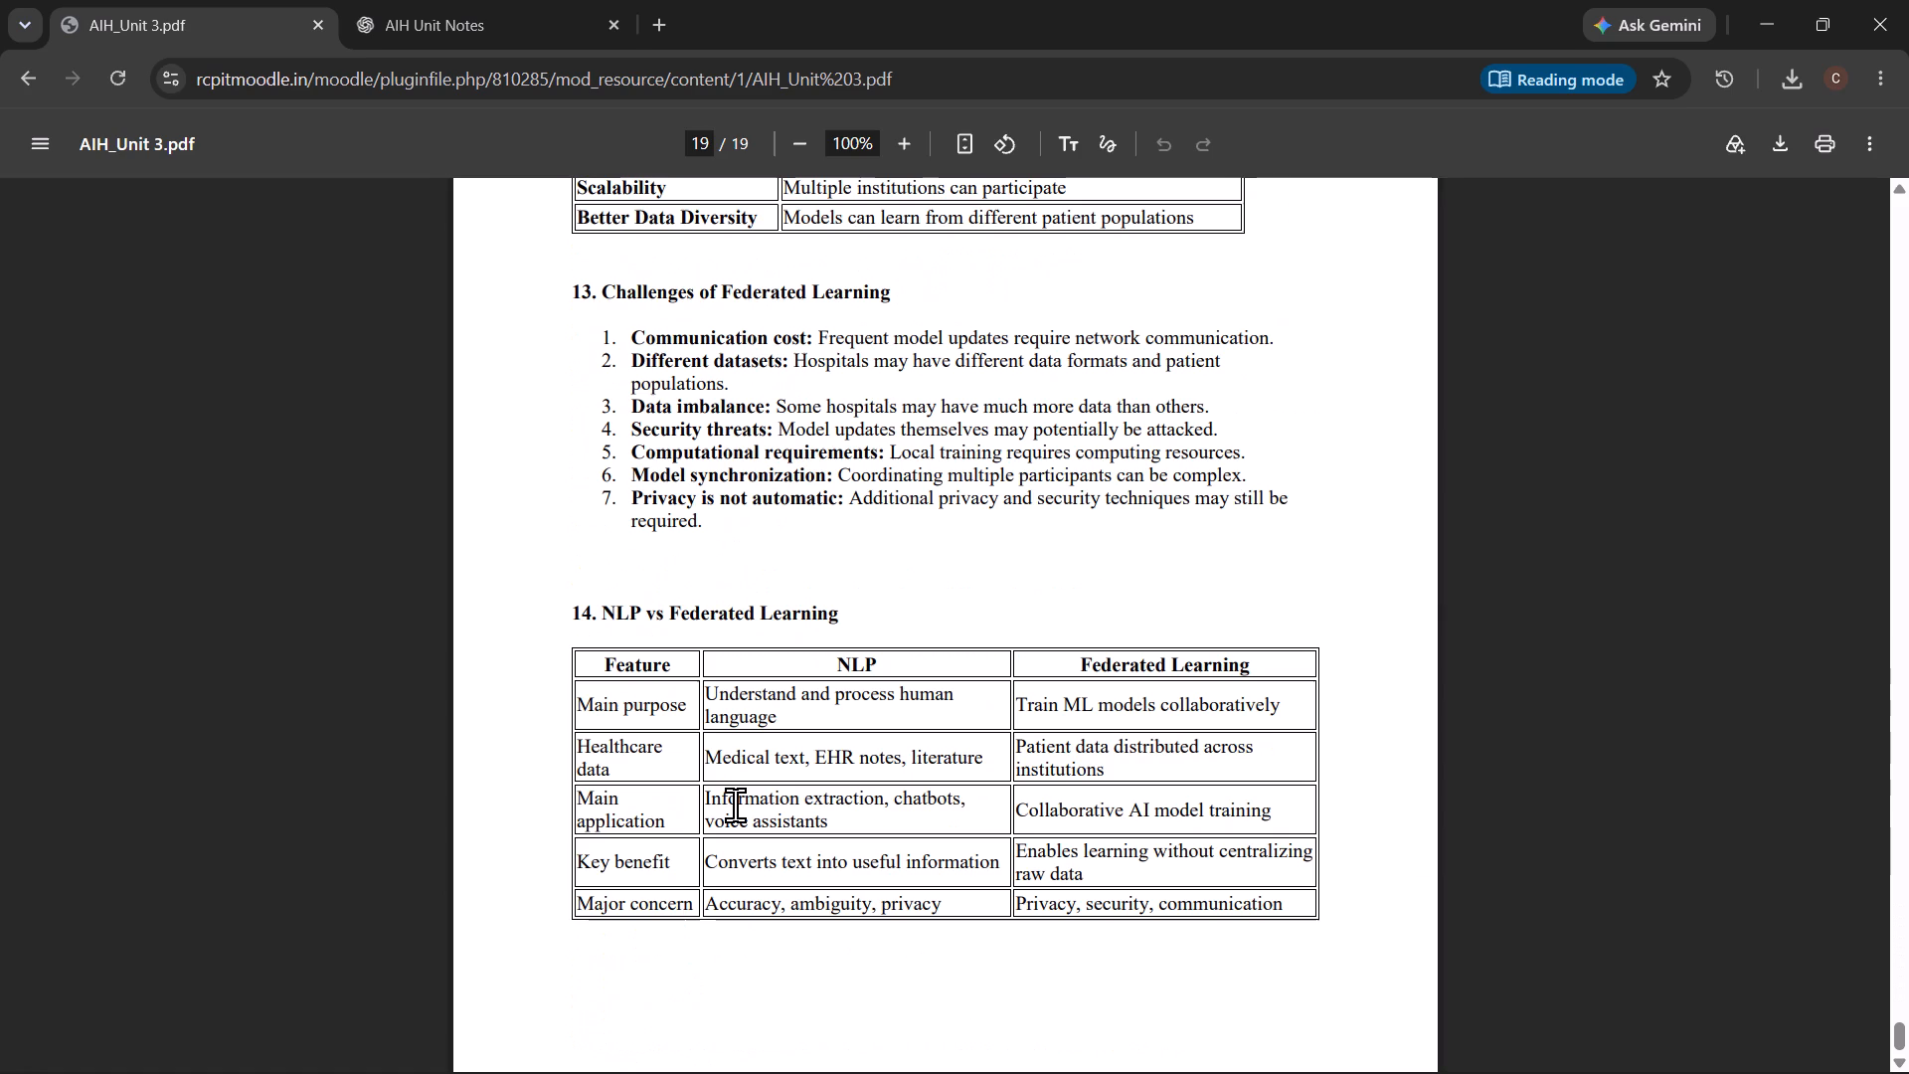
scroll(735, 805, down, 2)
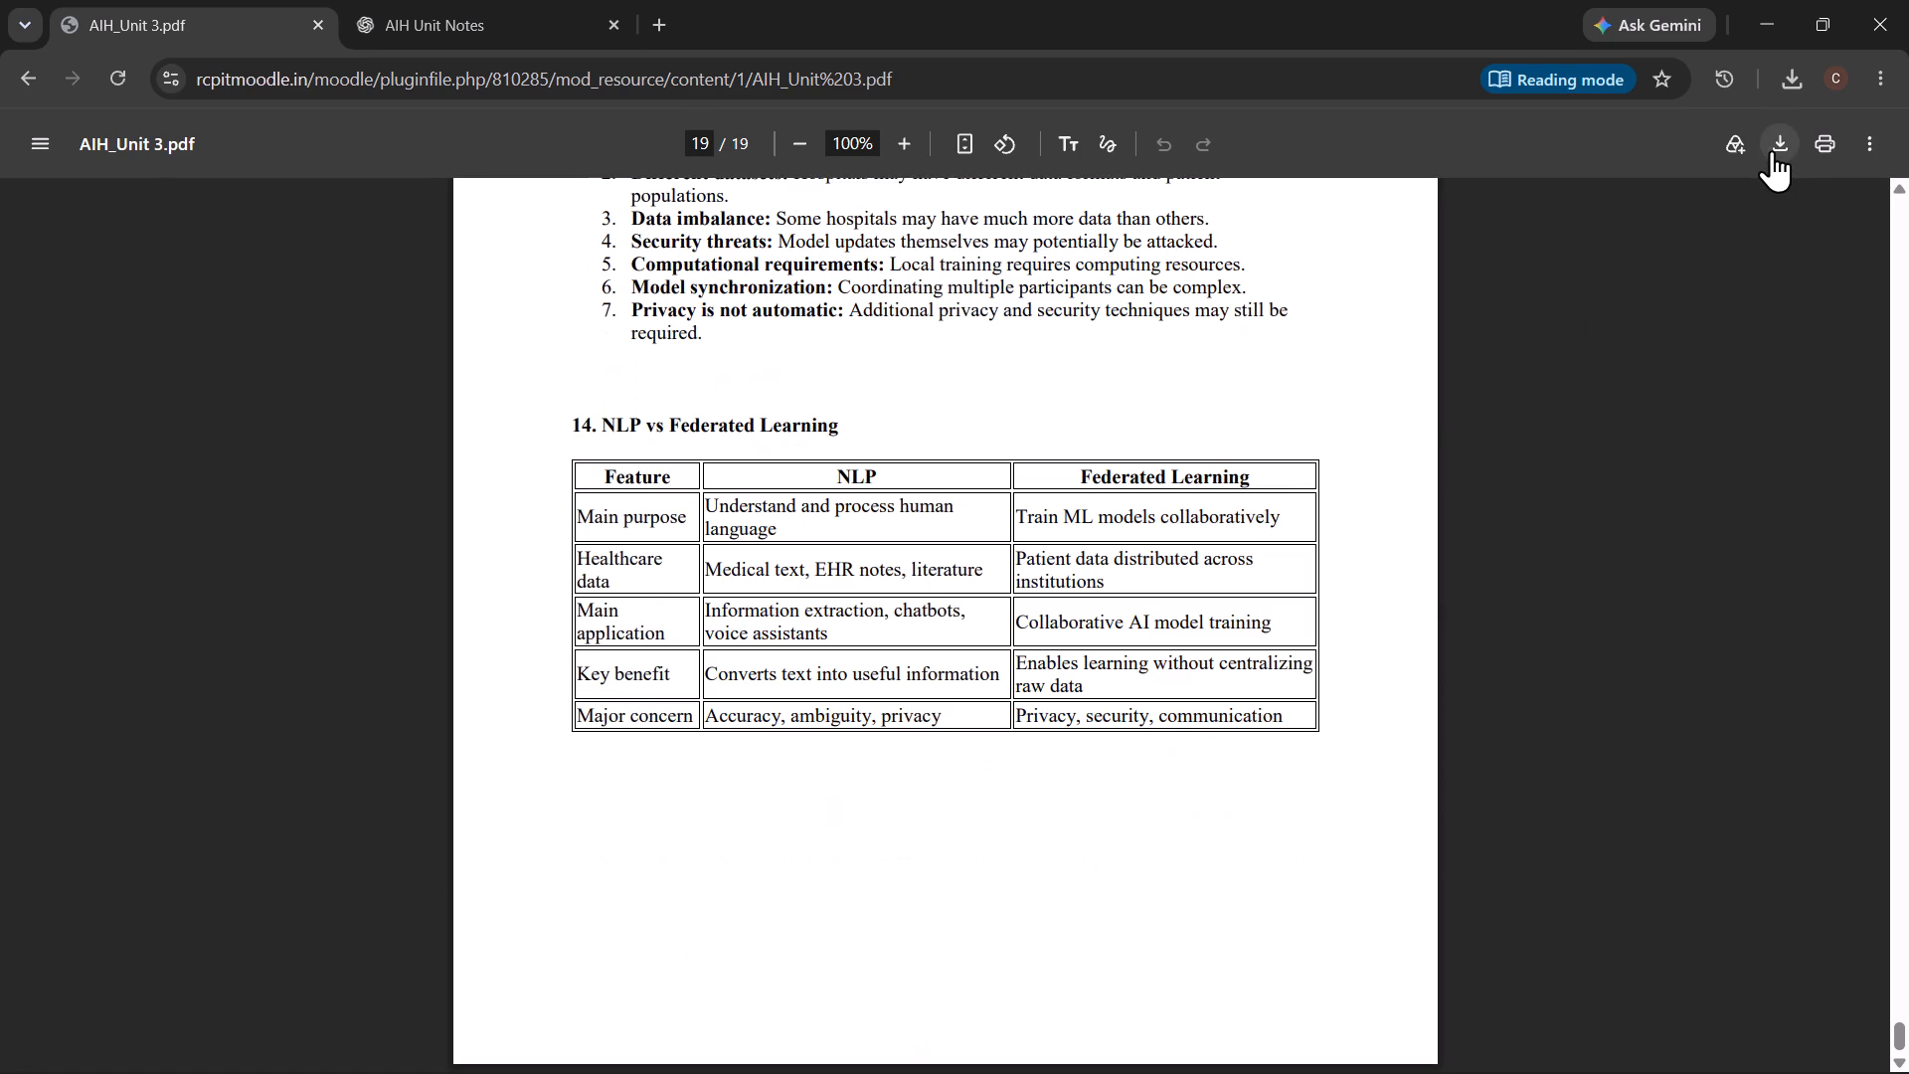
Download the Unit 3 notes PDF to the Downloads folder as AIH_Unit 3.
click(1772, 150)
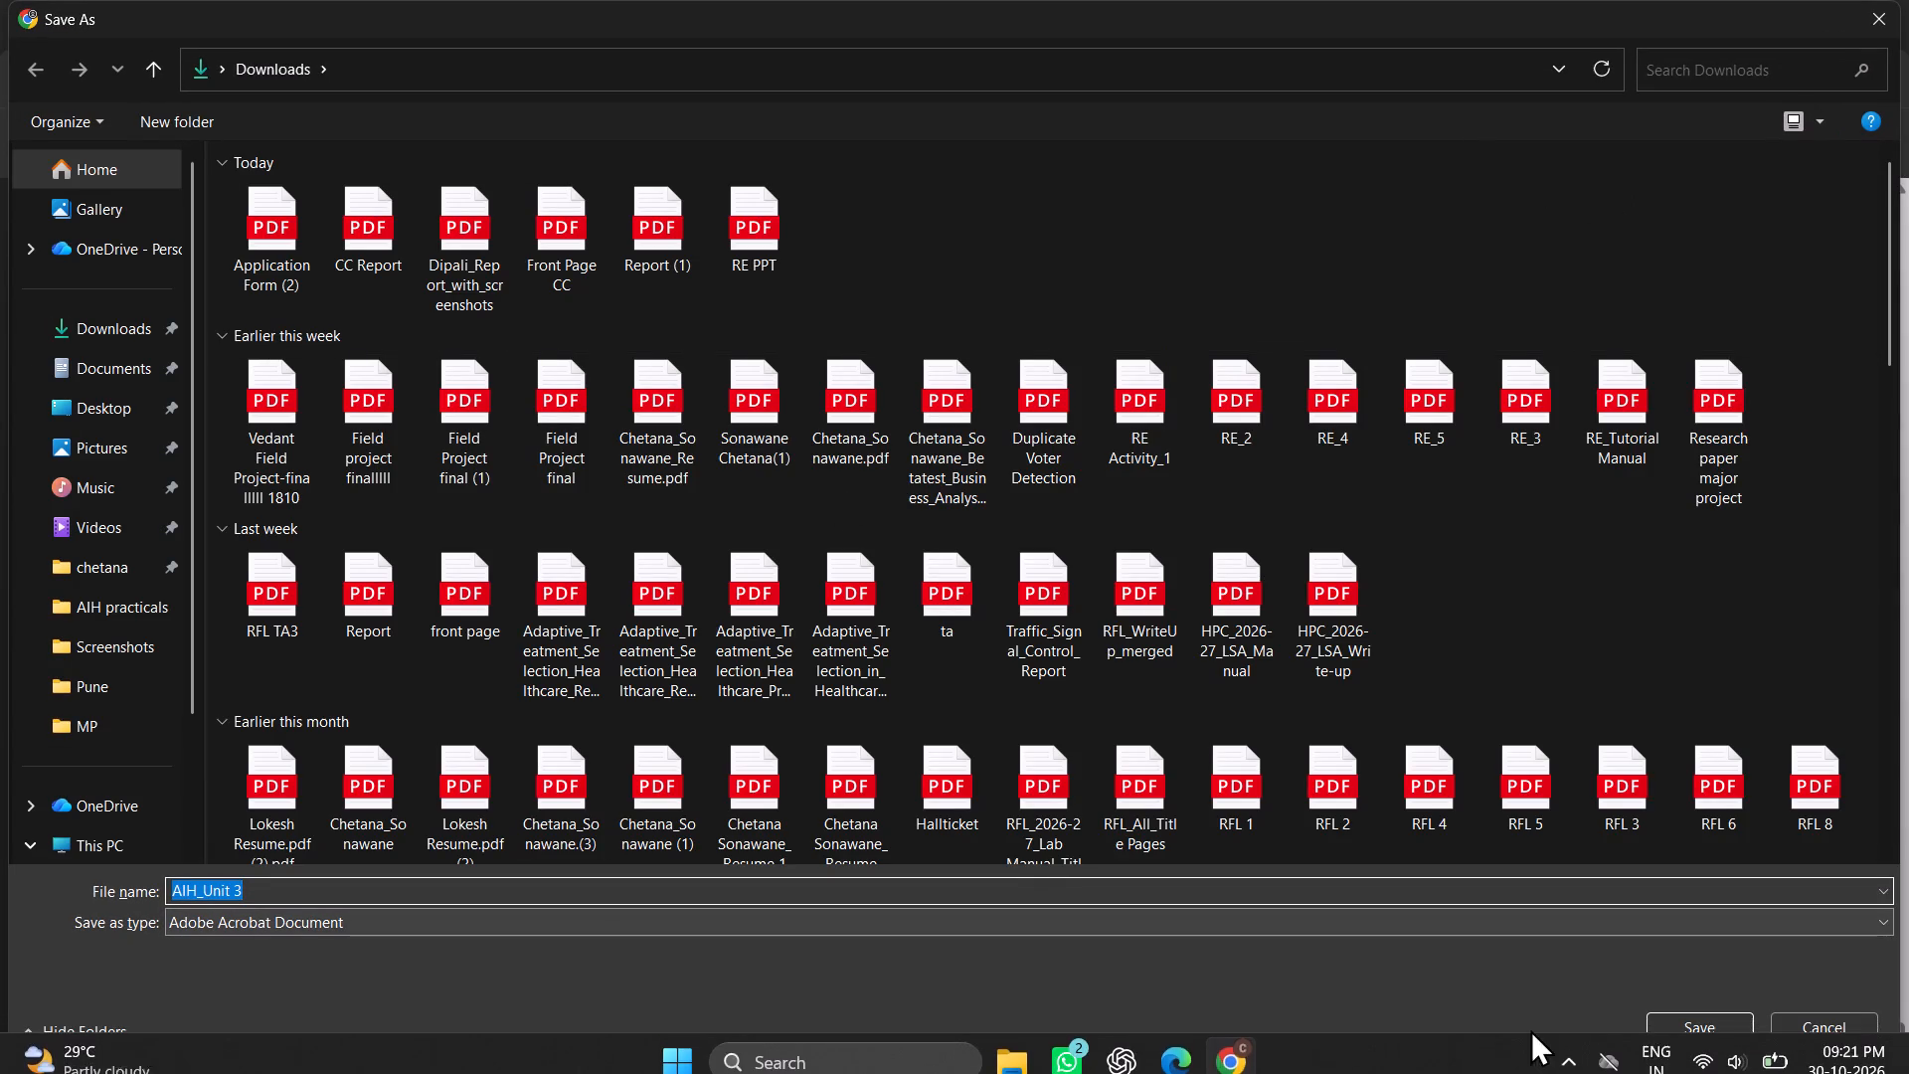
click(1726, 1028)
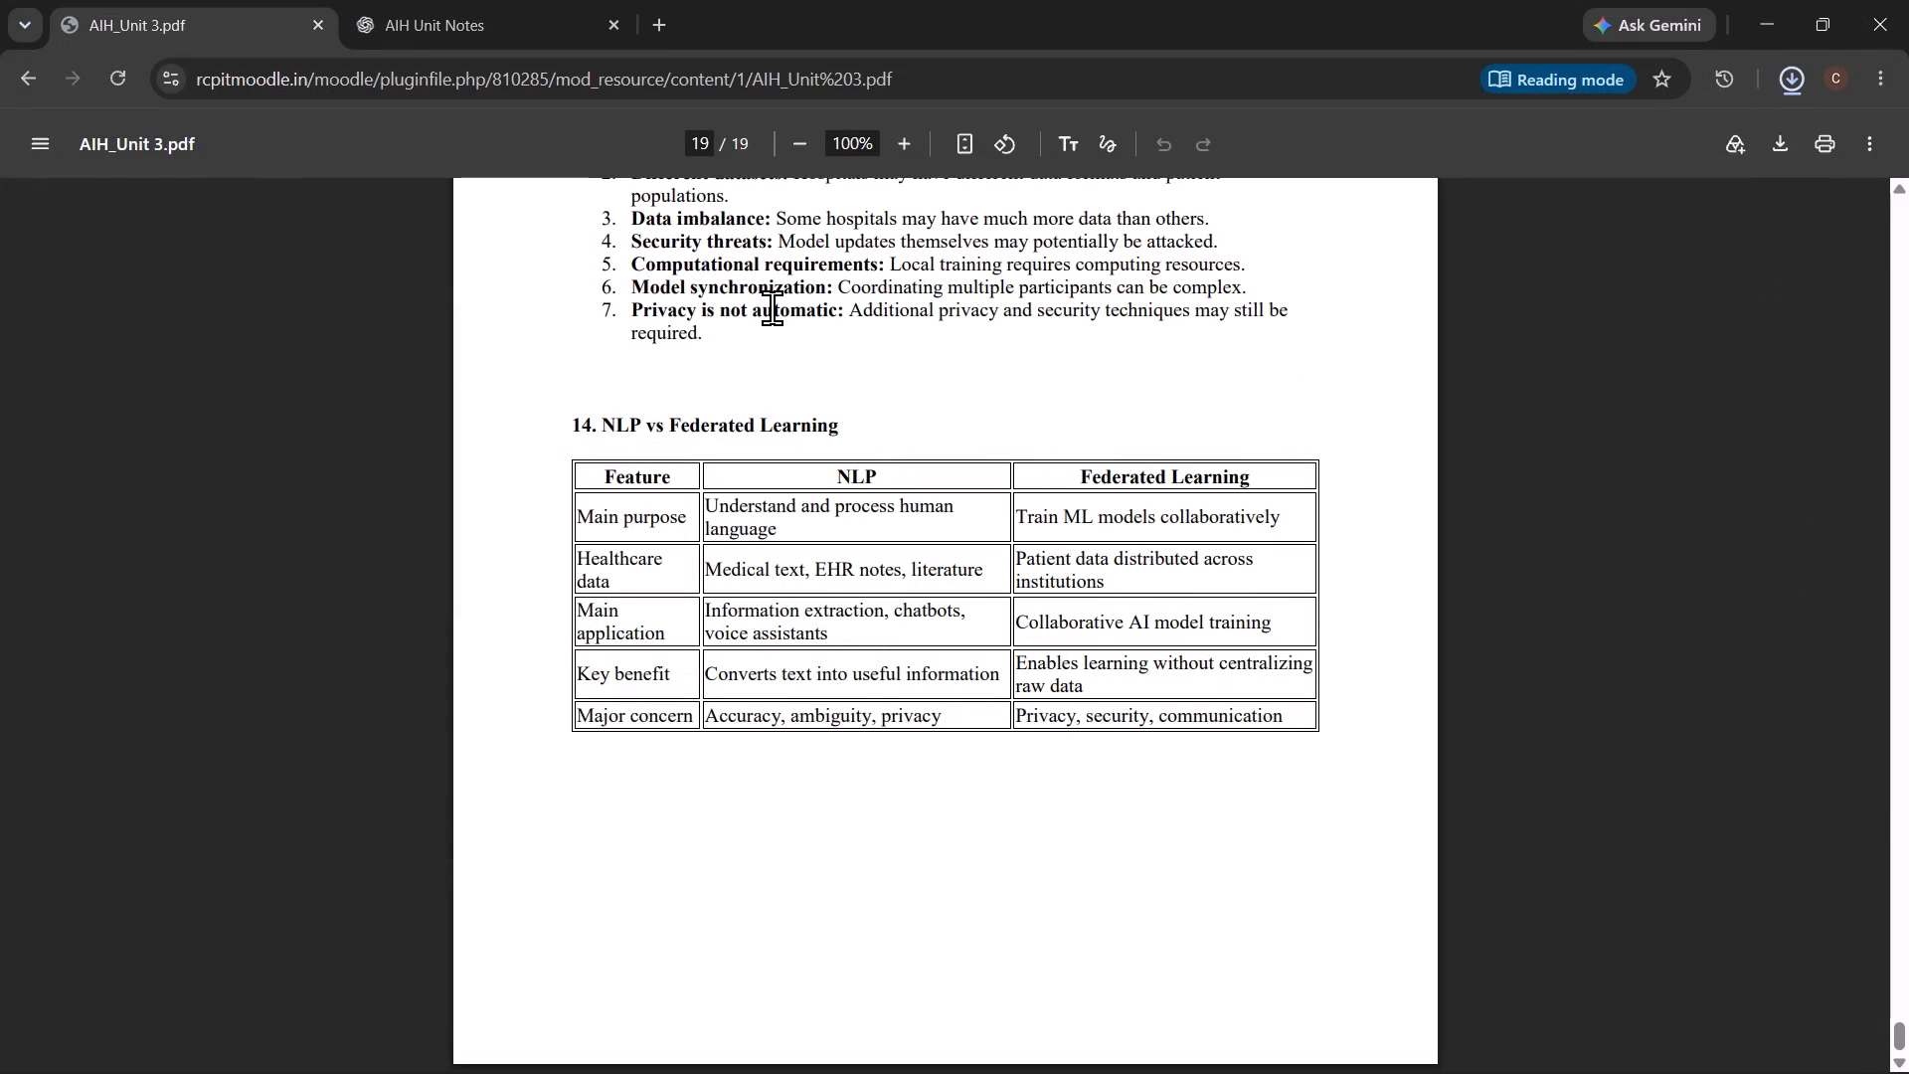
Go back to the AI in Healthcare course page, open the Unit 4 Notes file and skim its pages.
click(21, 74)
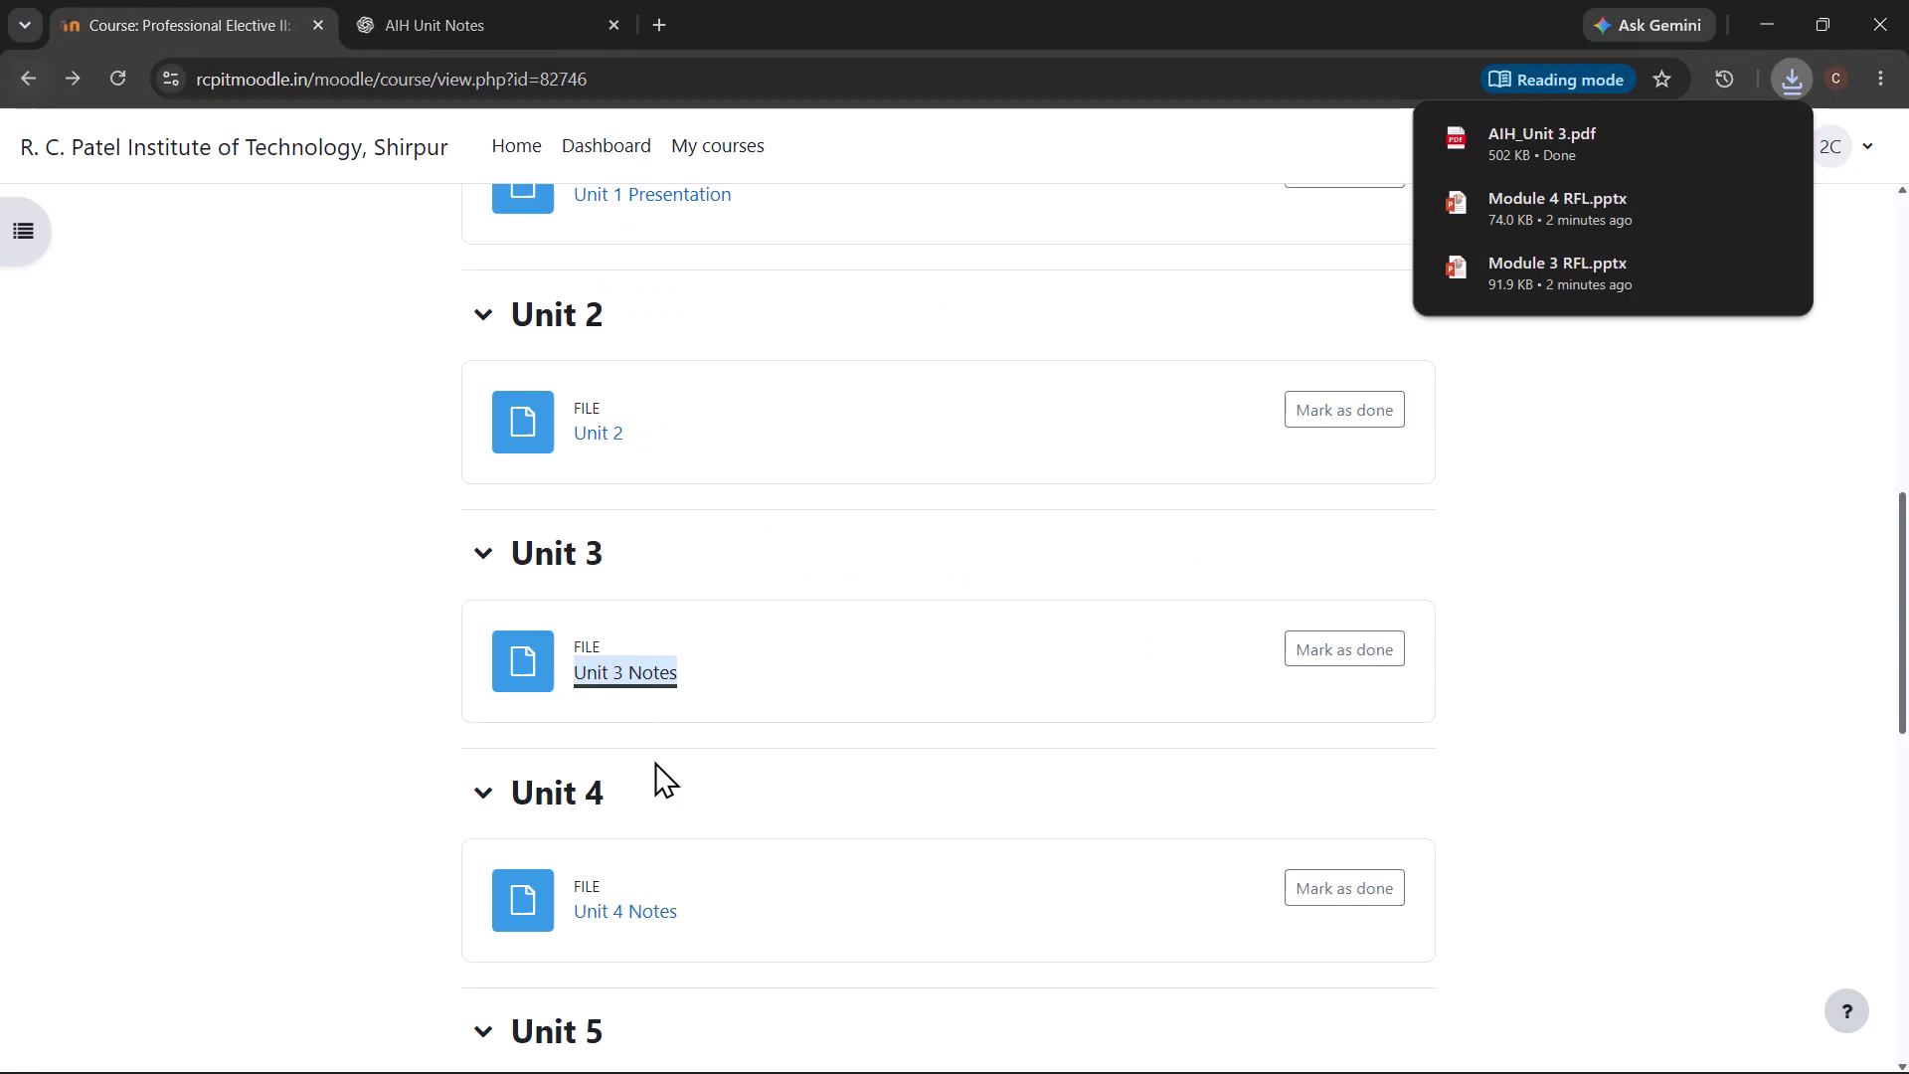
scroll(654, 761, down, 1)
click(646, 781)
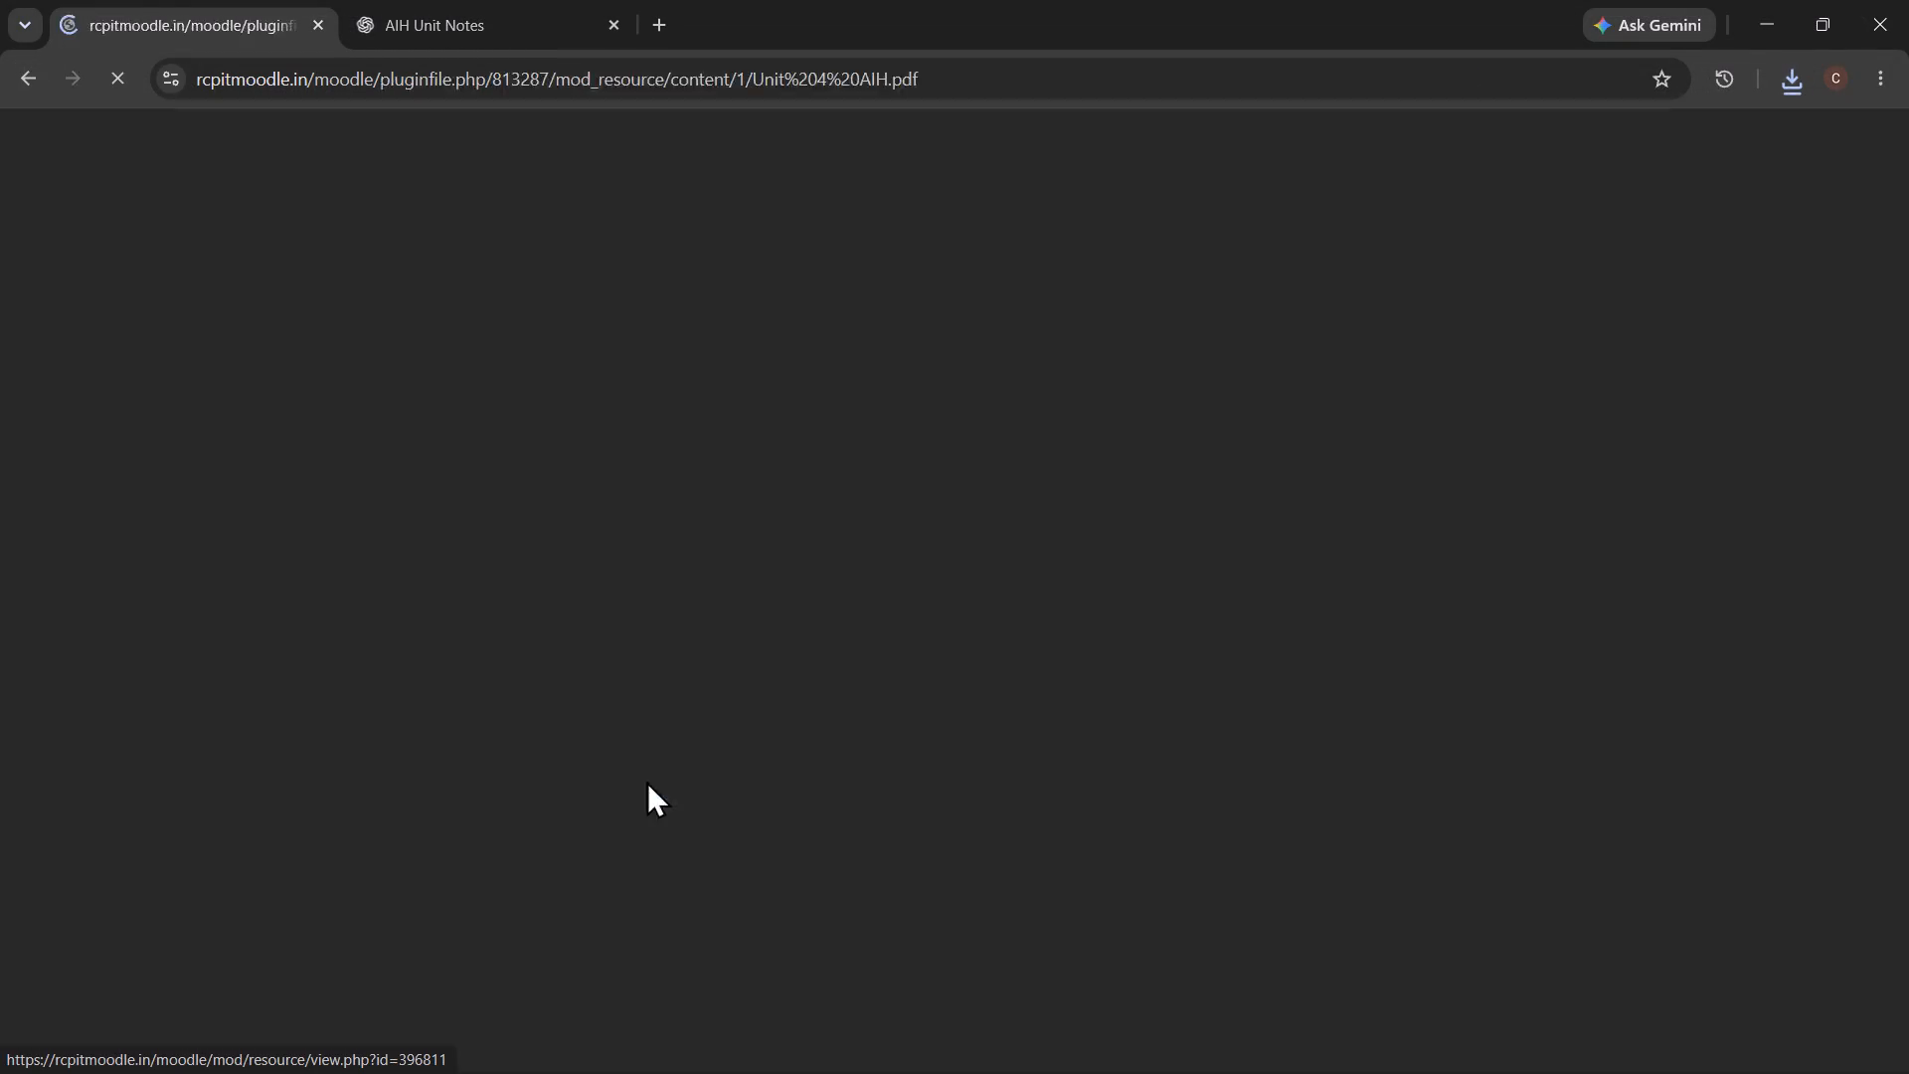
scroll(763, 604, down, 2)
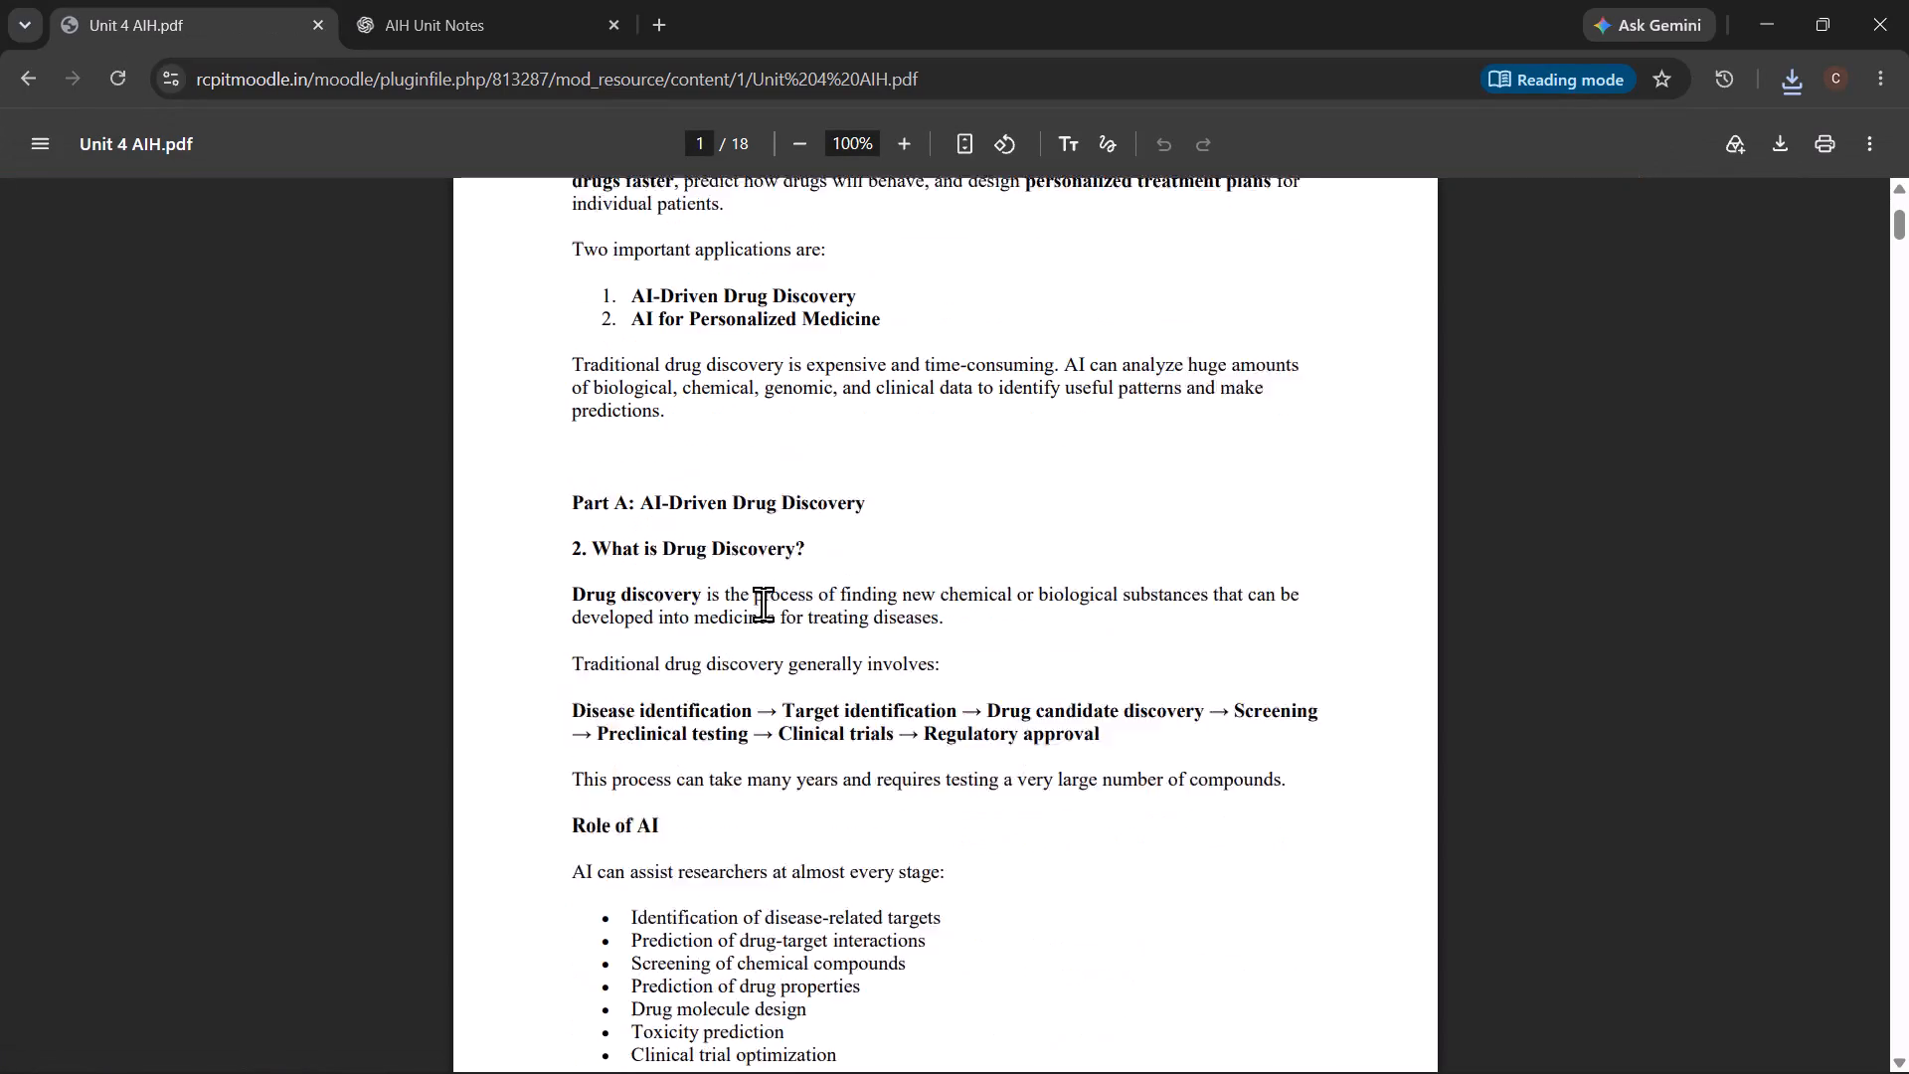
scroll(763, 604, down, 20)
scroll(763, 604, down, 7)
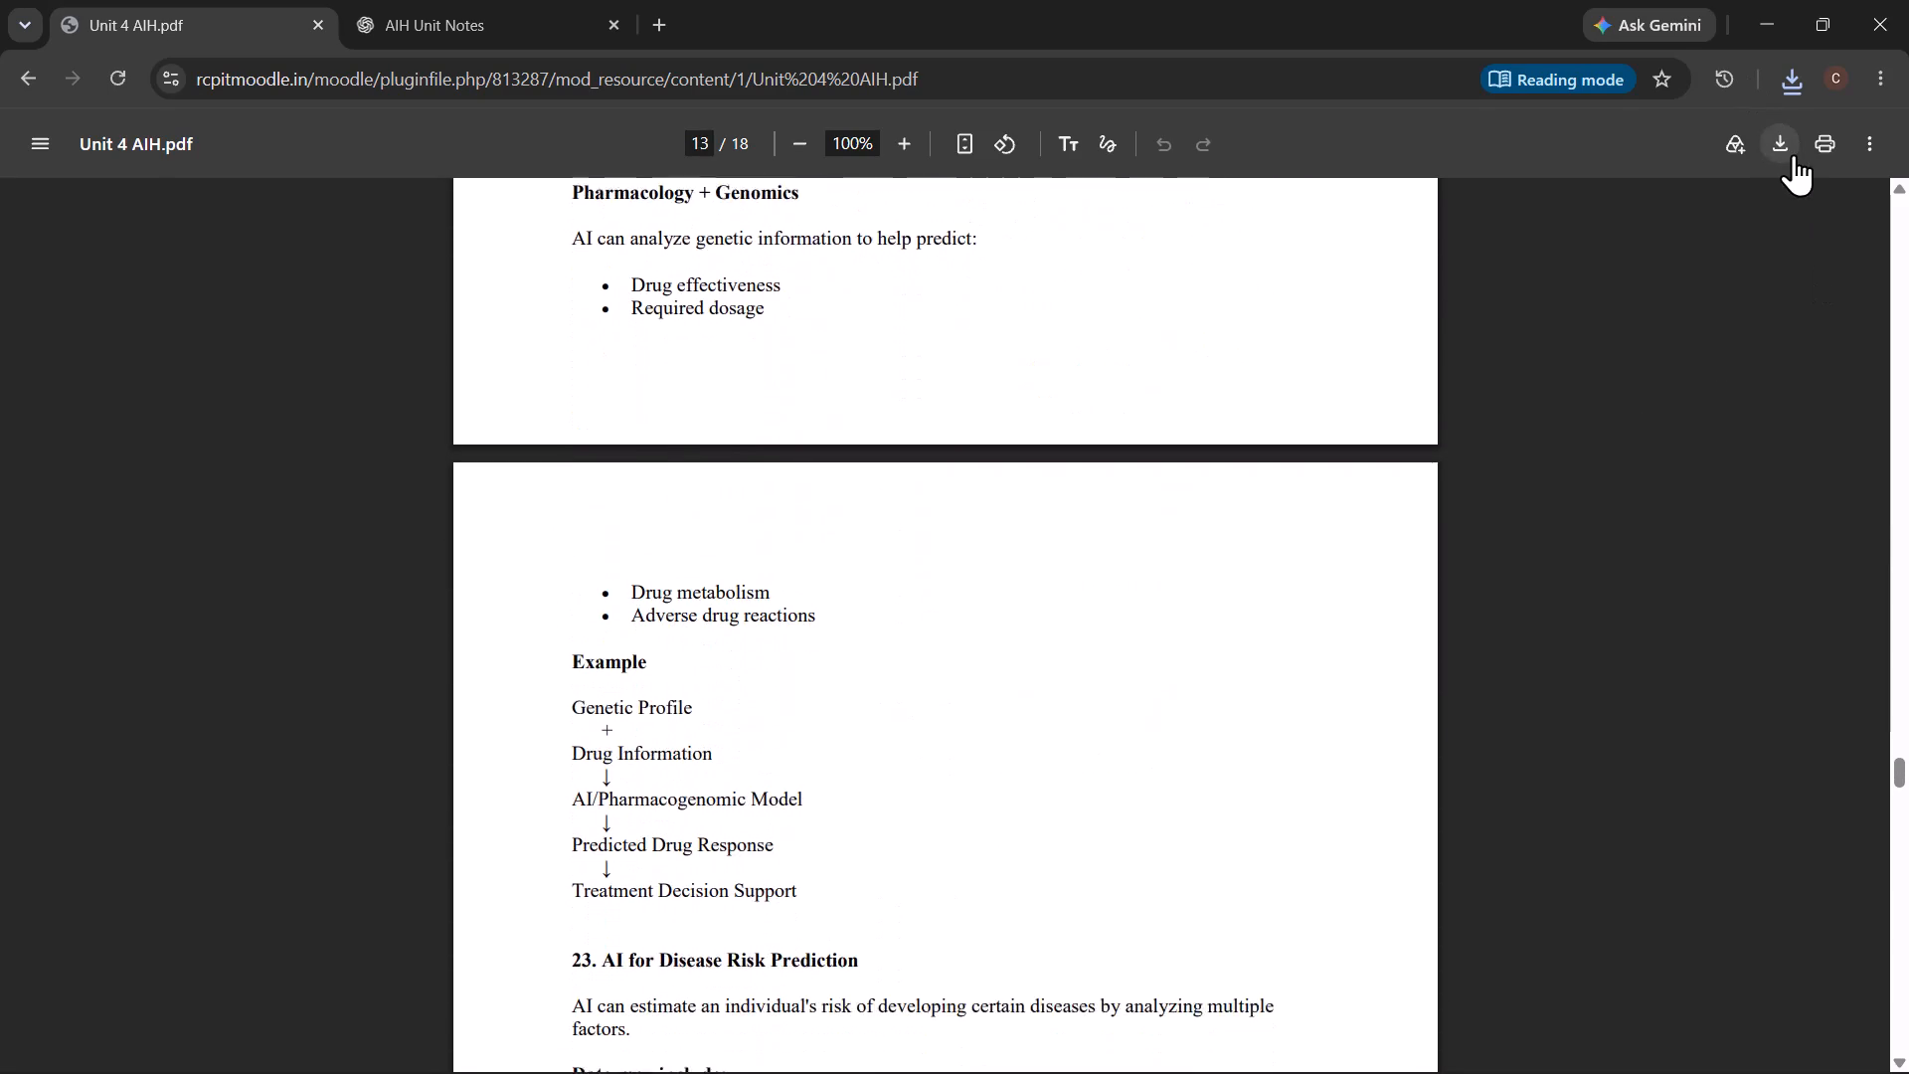
Start downloading the Unit 4 notes PDF to Downloads, taking the existing AIH_Unit 3 file name as the base for editing.
click(1794, 154)
click(1685, 158)
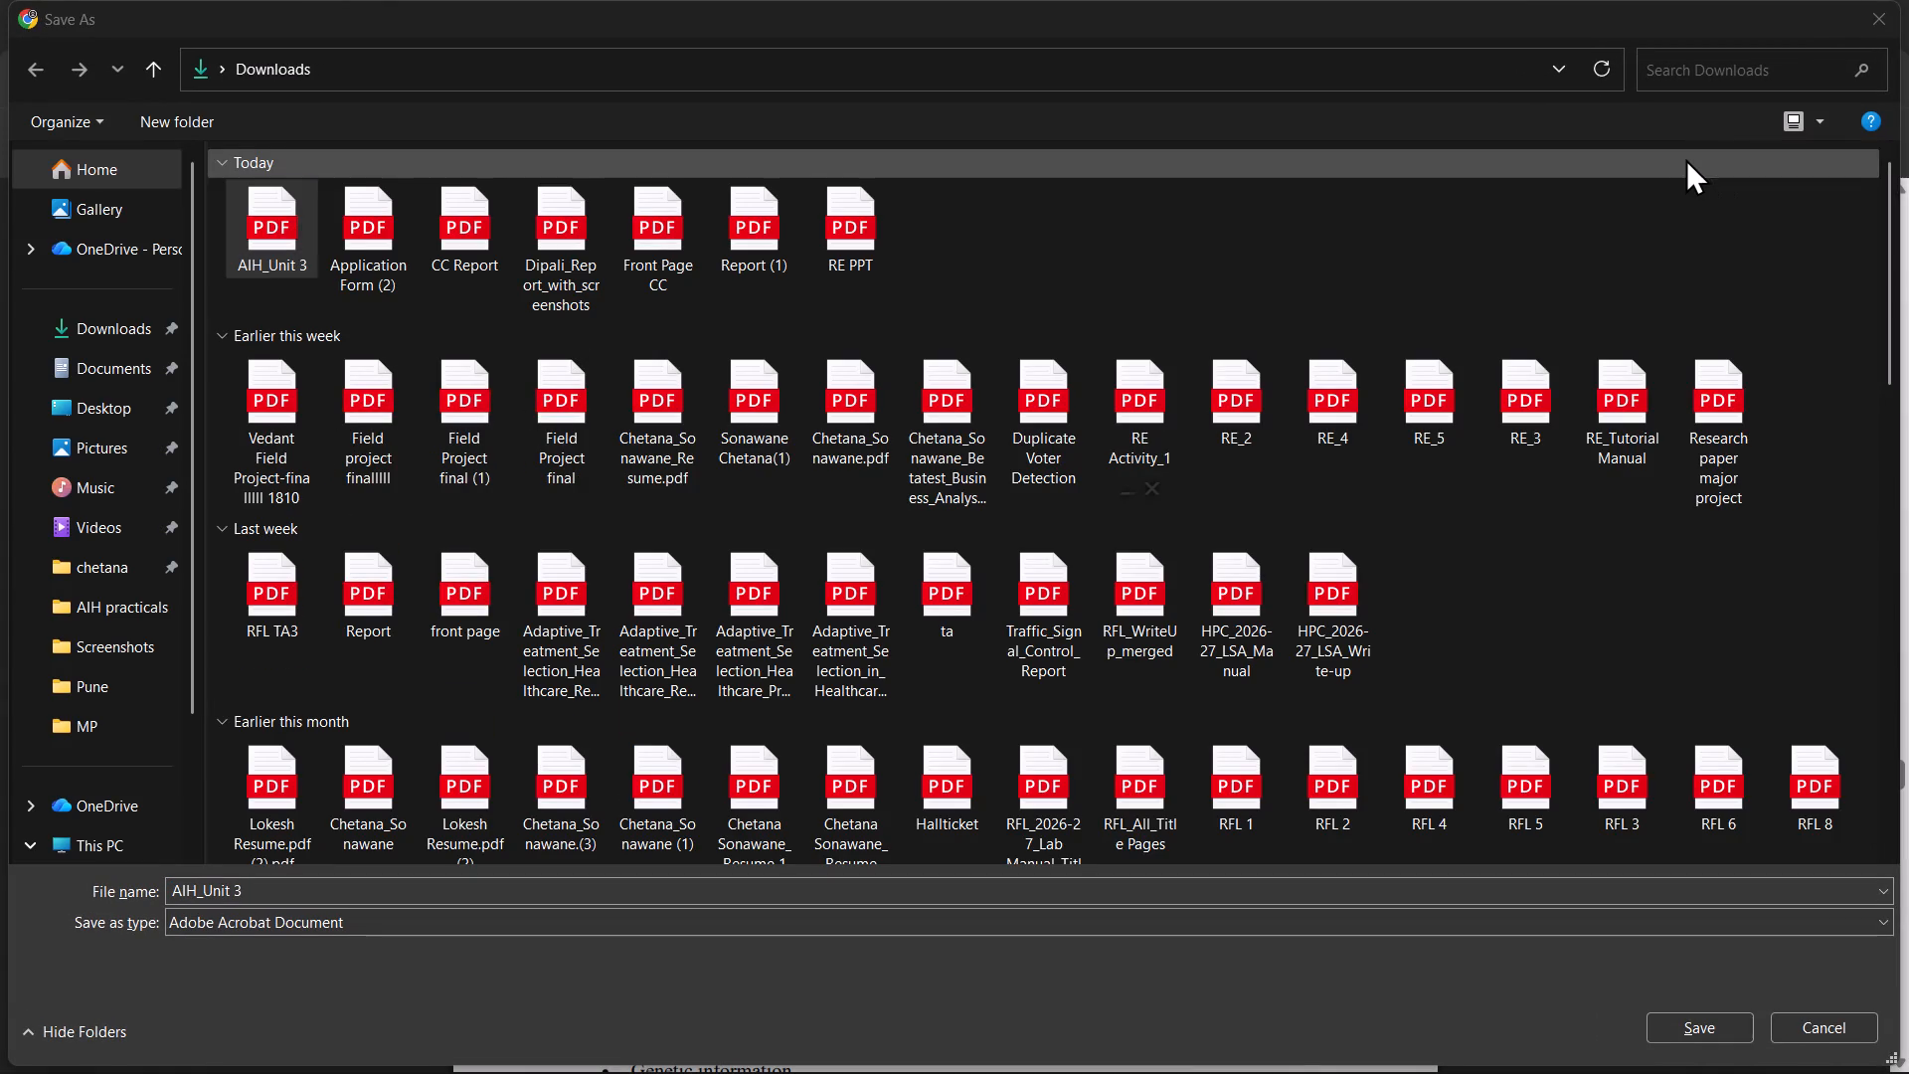
click(1096, 898)
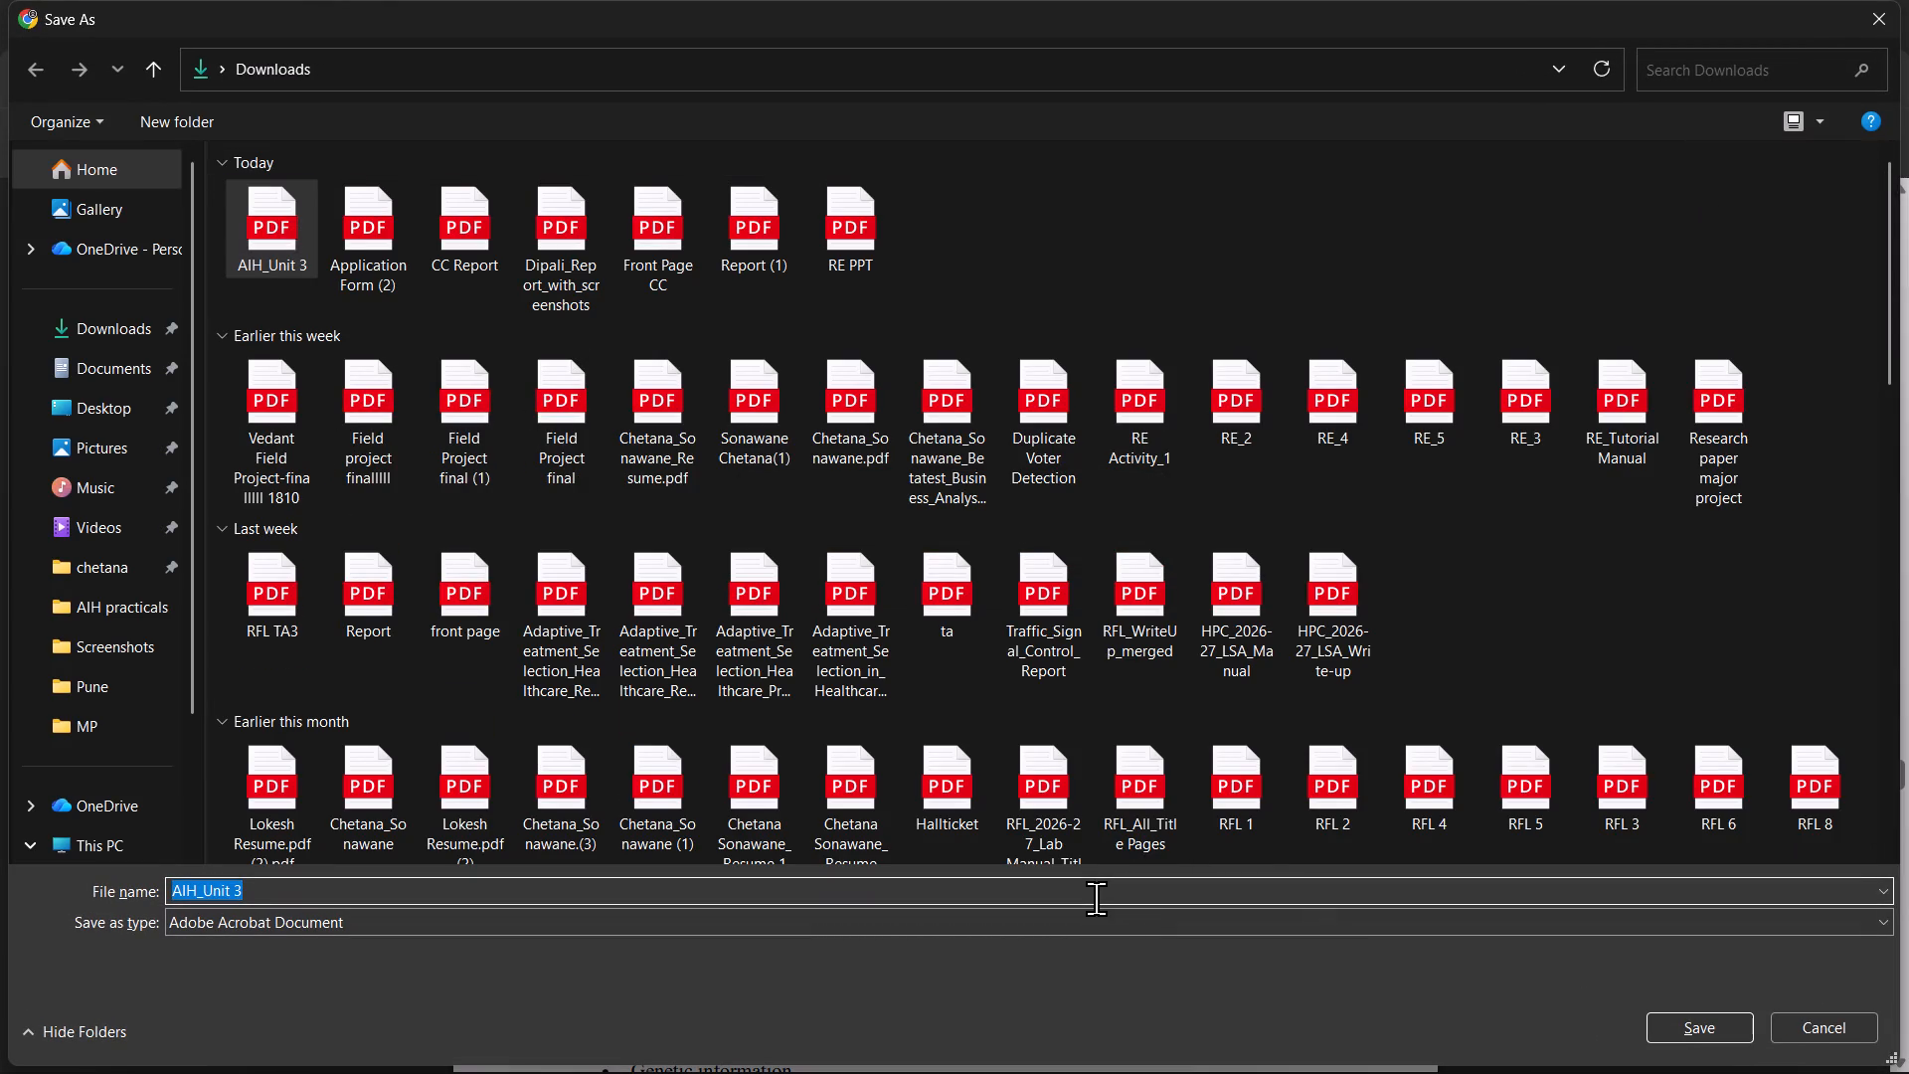
click(1096, 898)
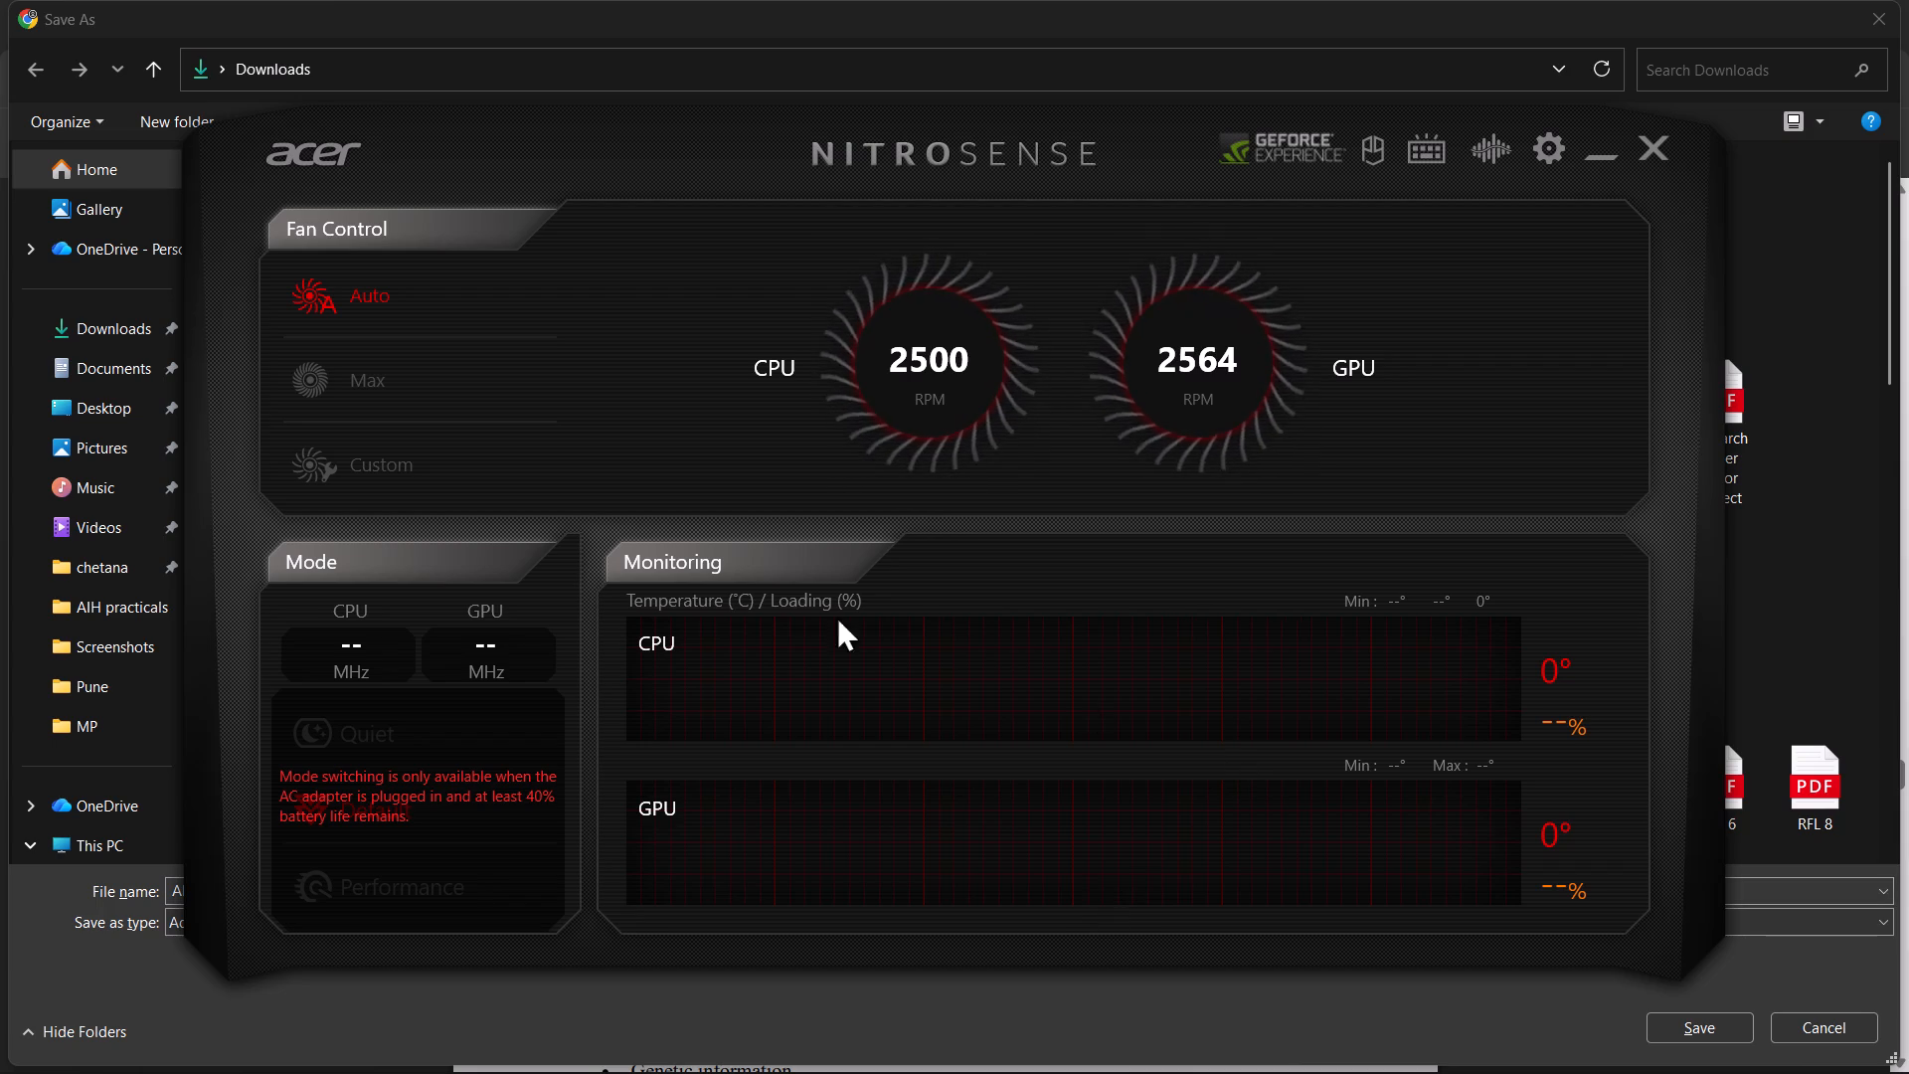
In NitroSense, set the fan control to Max and close the window.
click(366, 404)
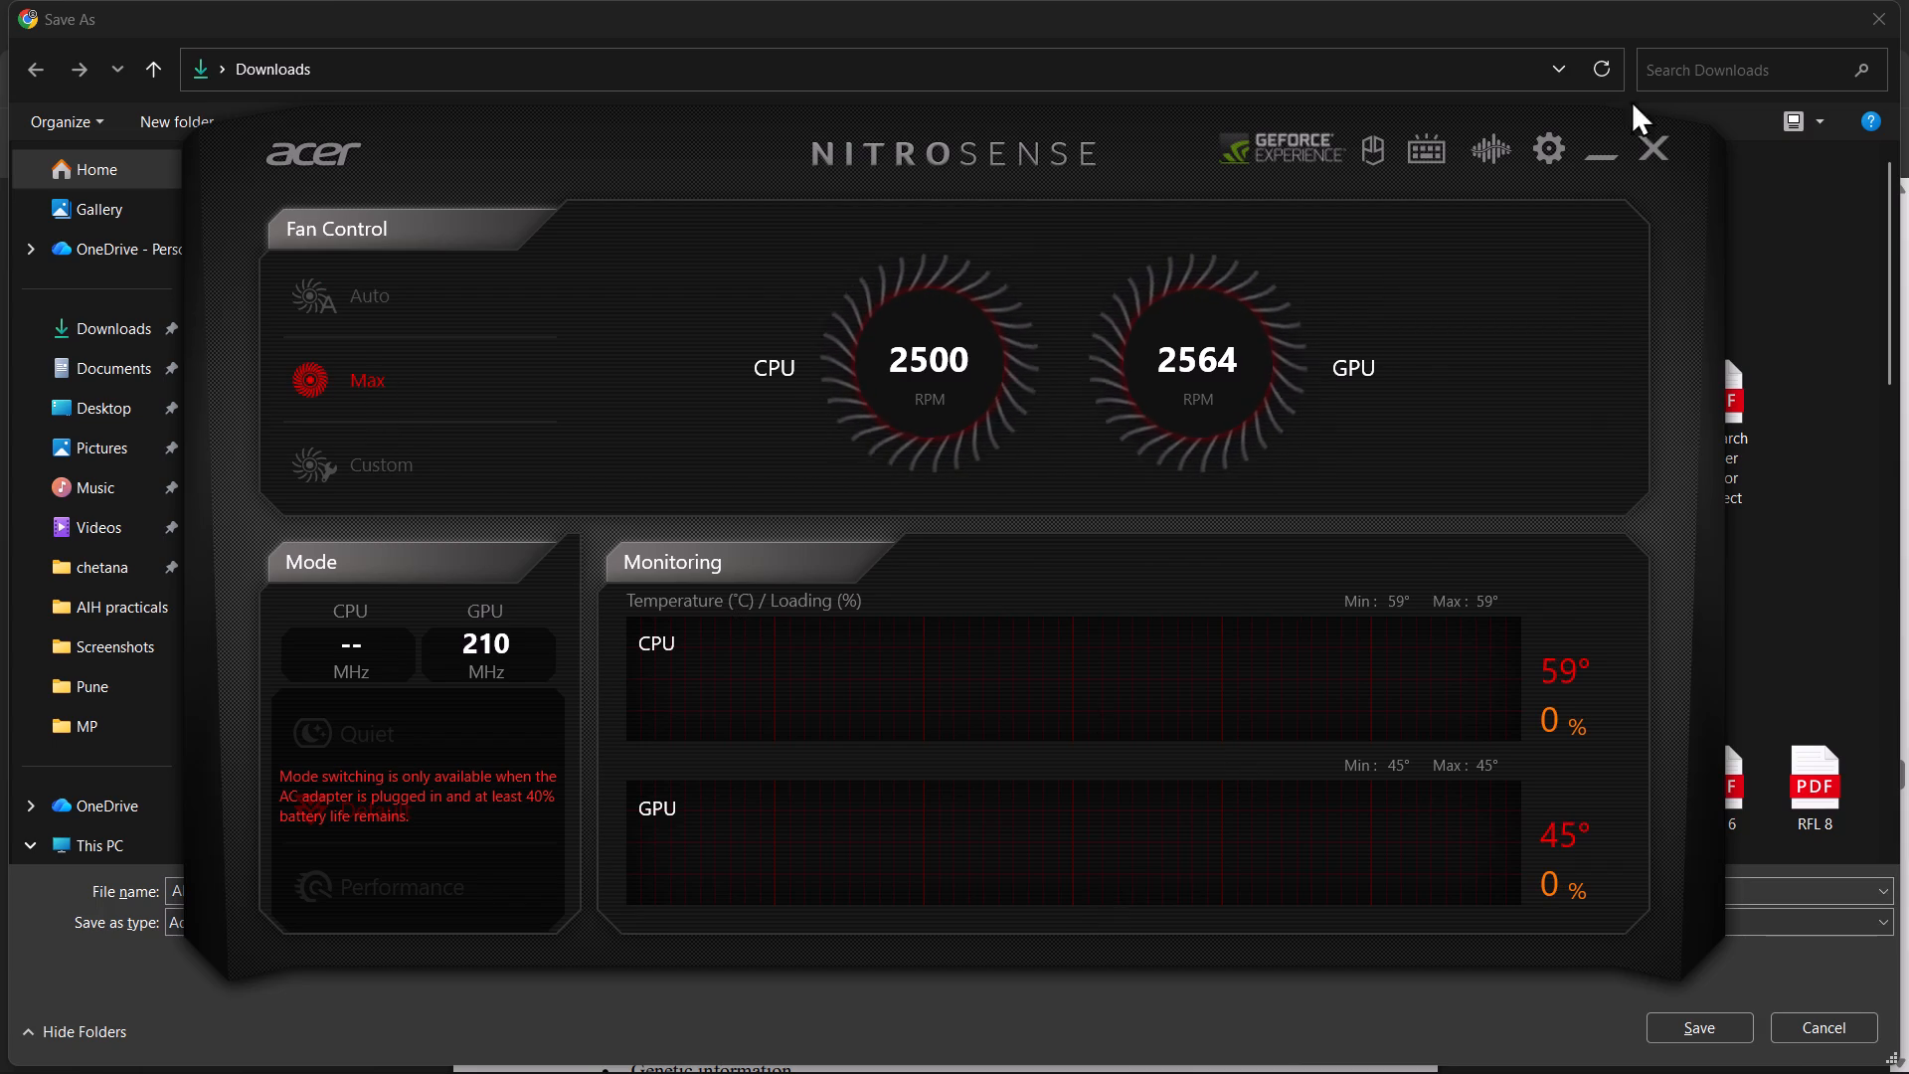
click(1648, 163)
click(1657, 152)
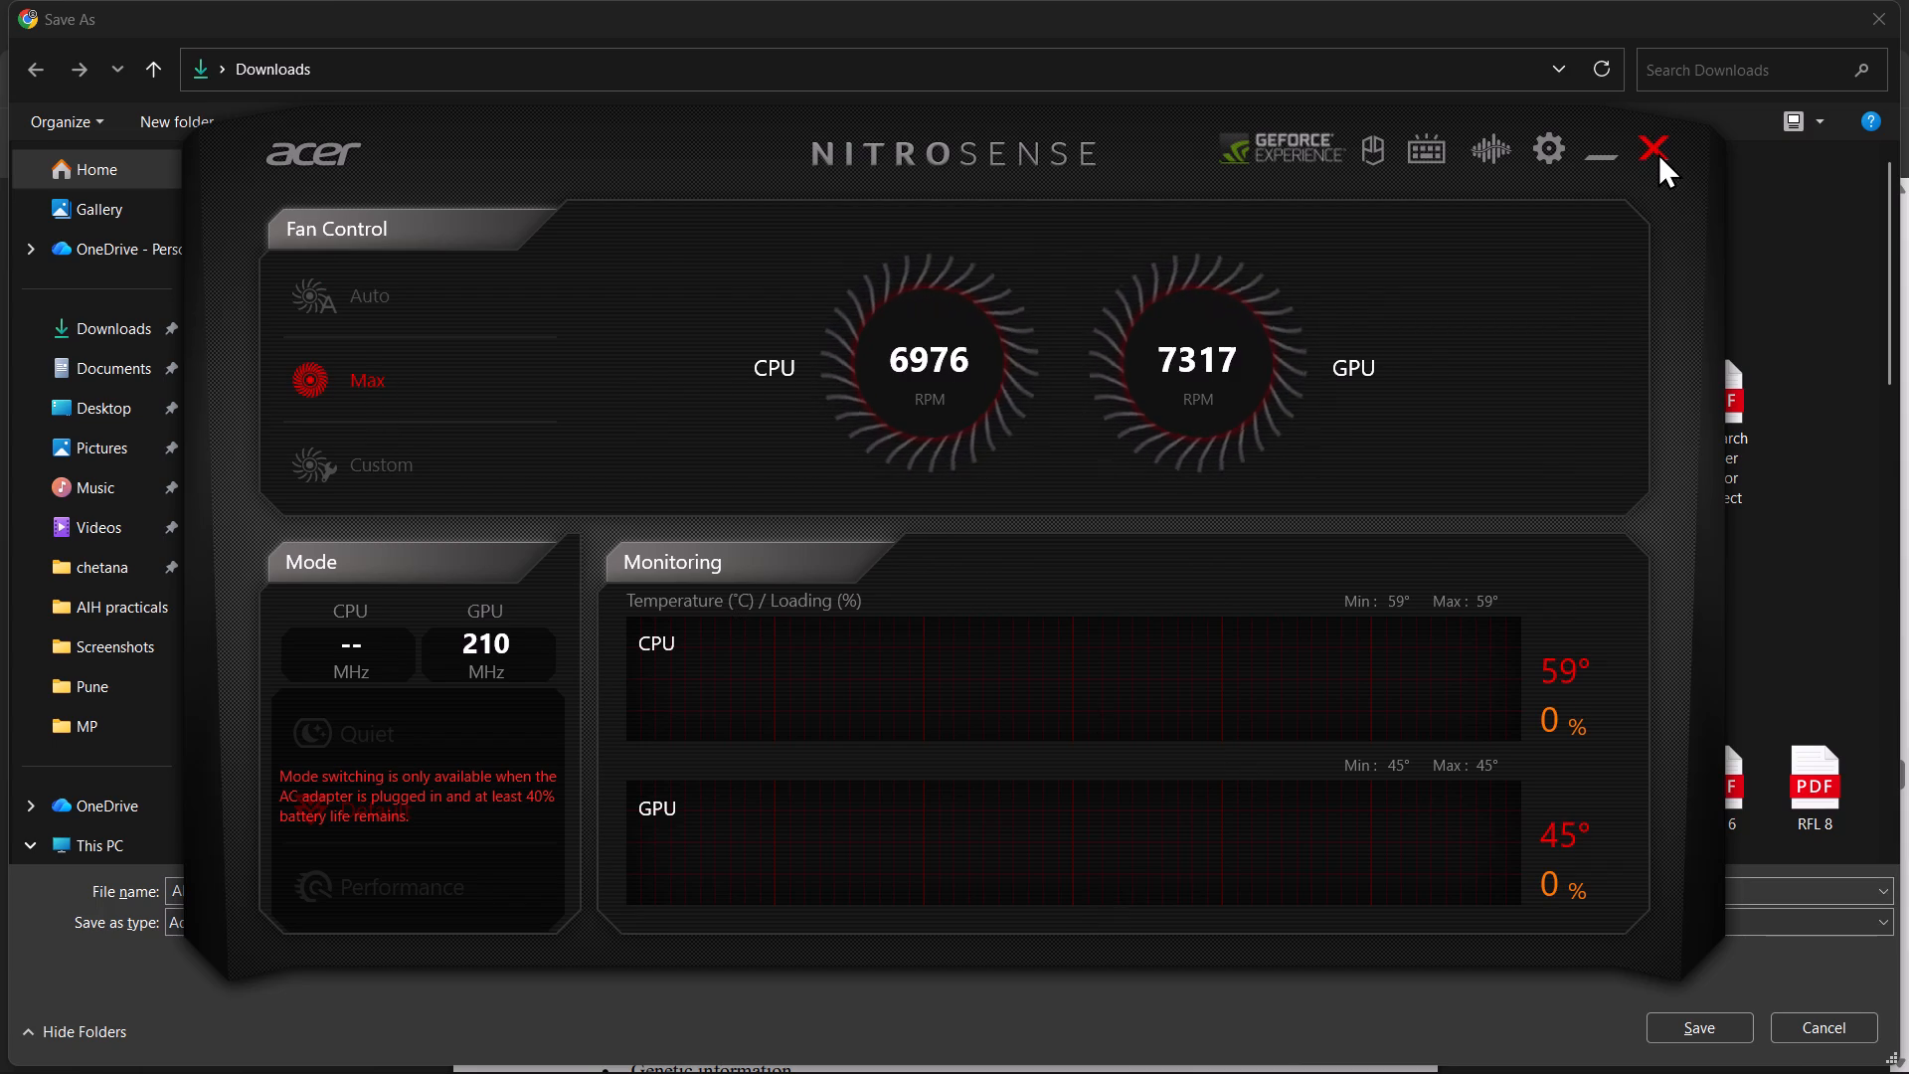
Back in the save dialog, change the file name to AIH_Unit 4 and save the PDF.
click(1060, 417)
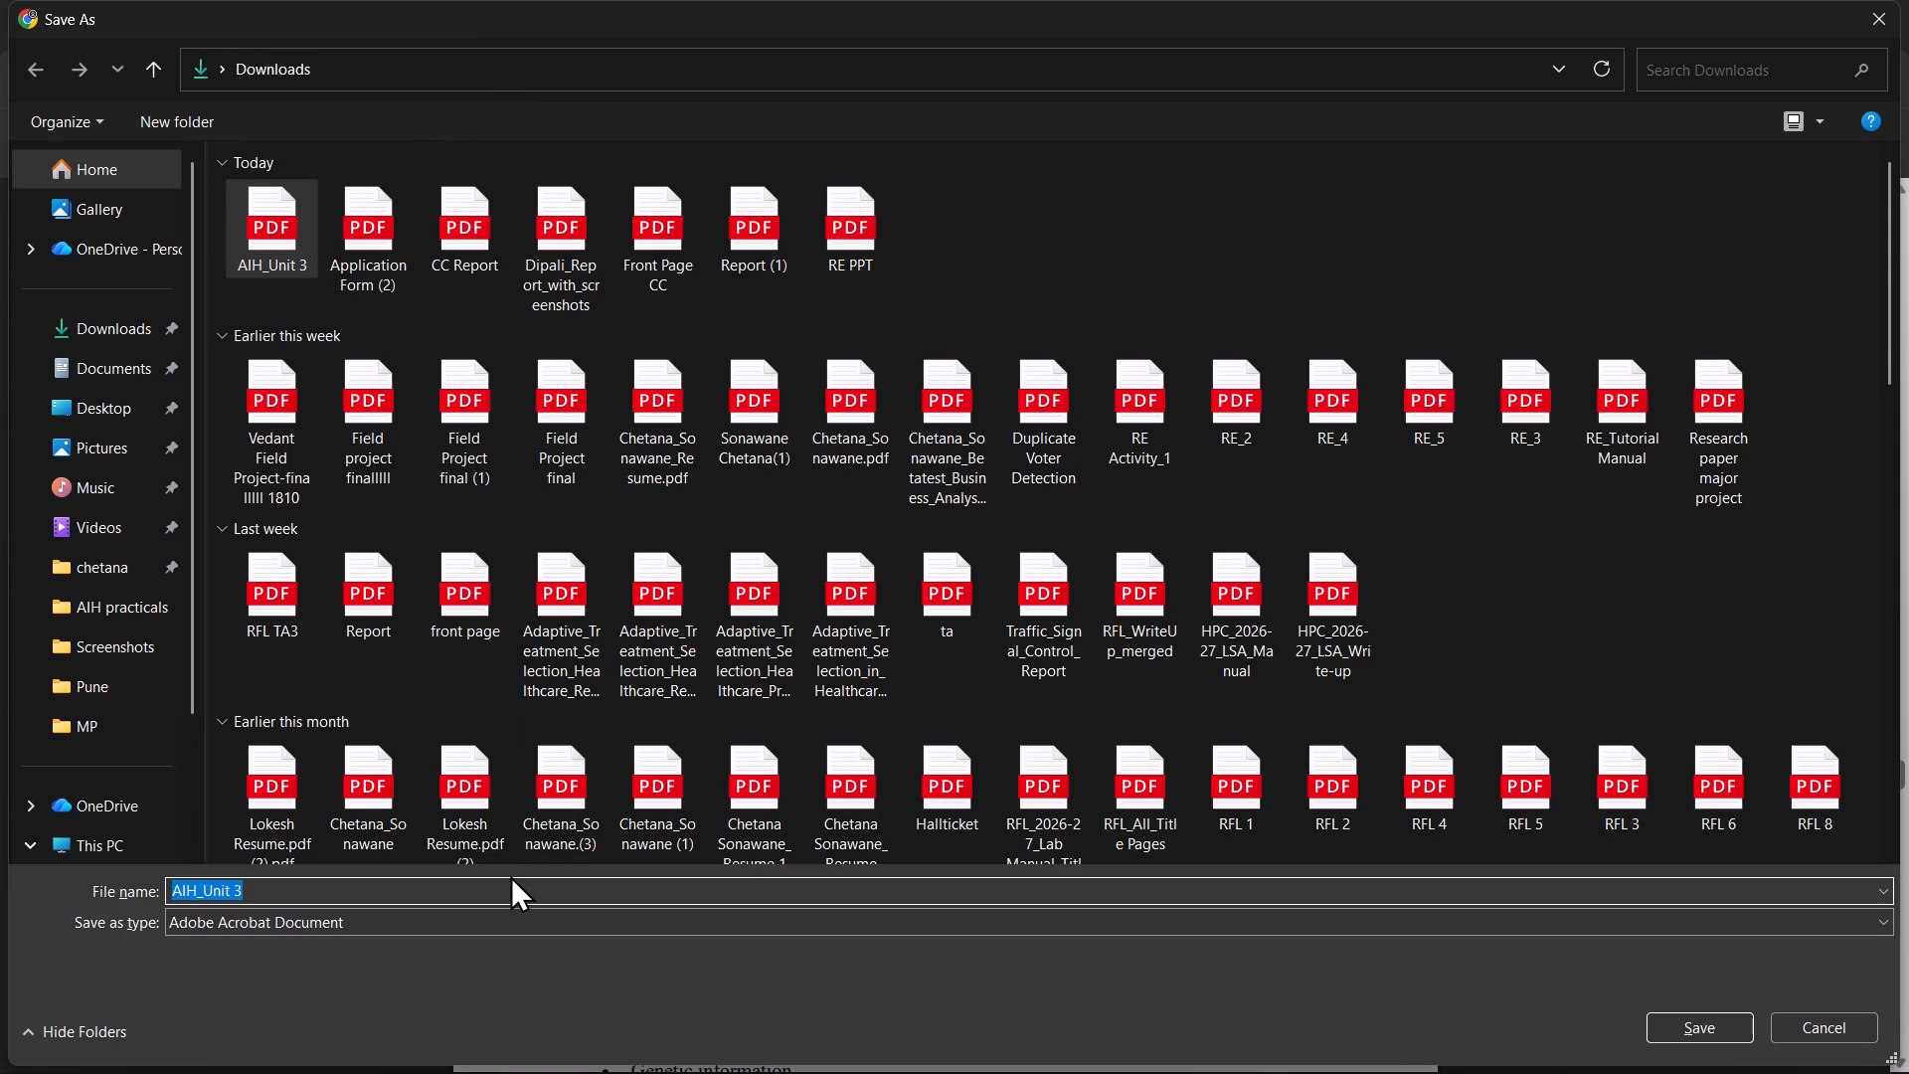
click(510, 875)
click(510, 887)
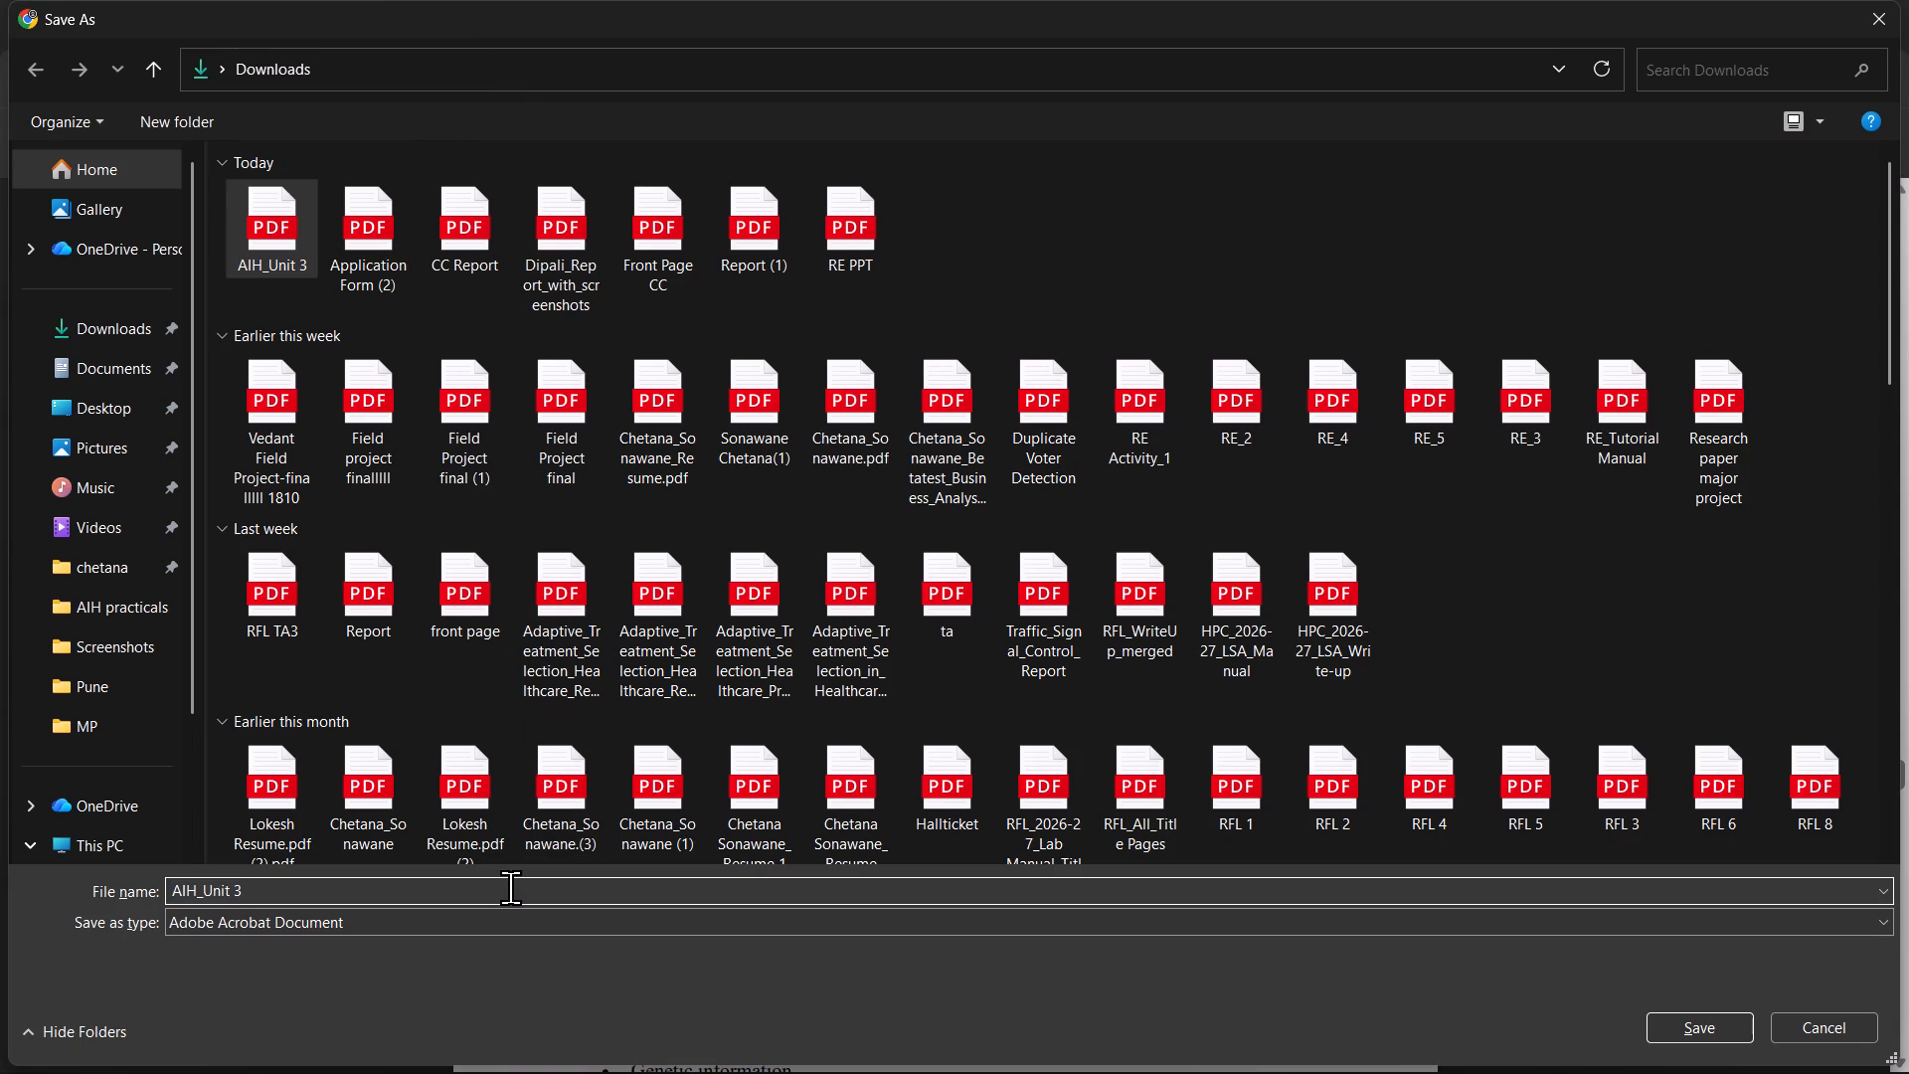
key(BackSpace)
key(4)
key(Return)
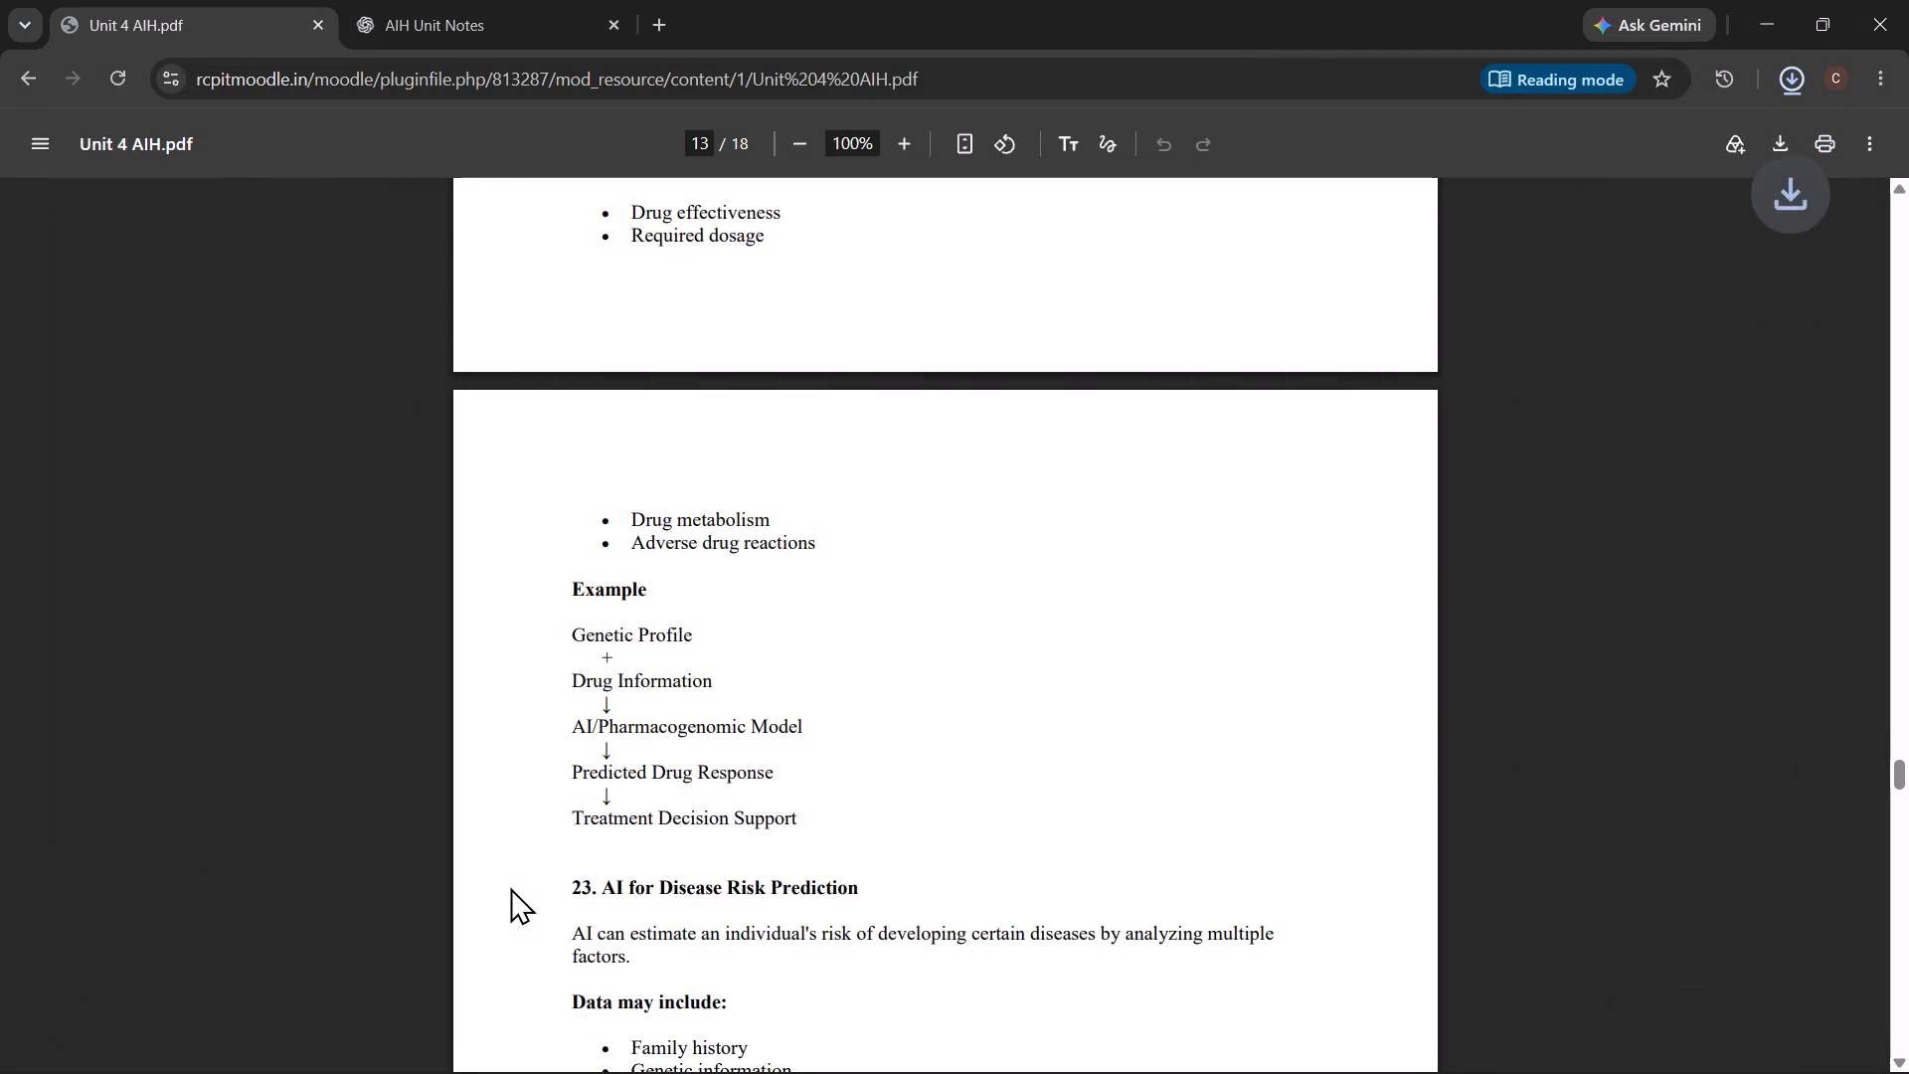
Look back through the Unit 4 notes PDF to its first page, and return to the course page's unit list.
scroll(754, 683, down, 2)
scroll(754, 683, up, 17)
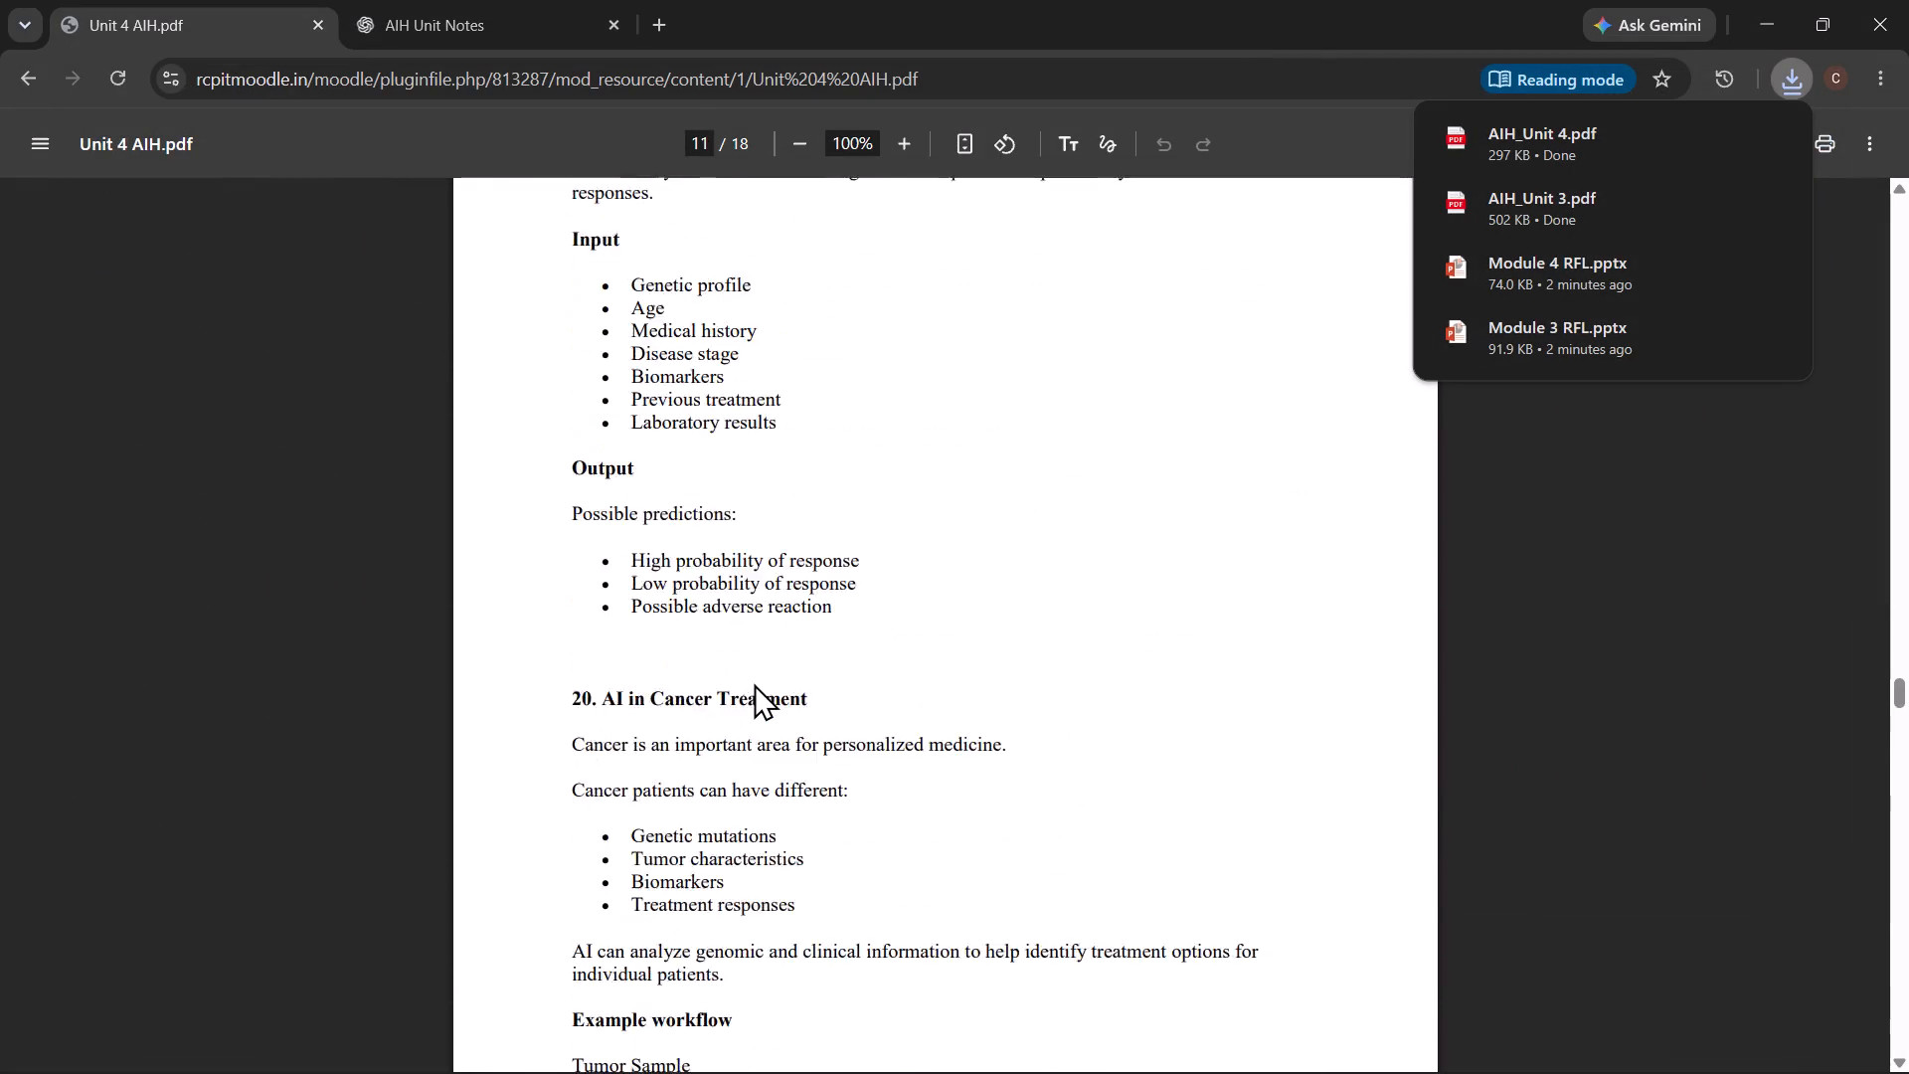
scroll(754, 683, up, 15)
scroll(754, 683, up, 6)
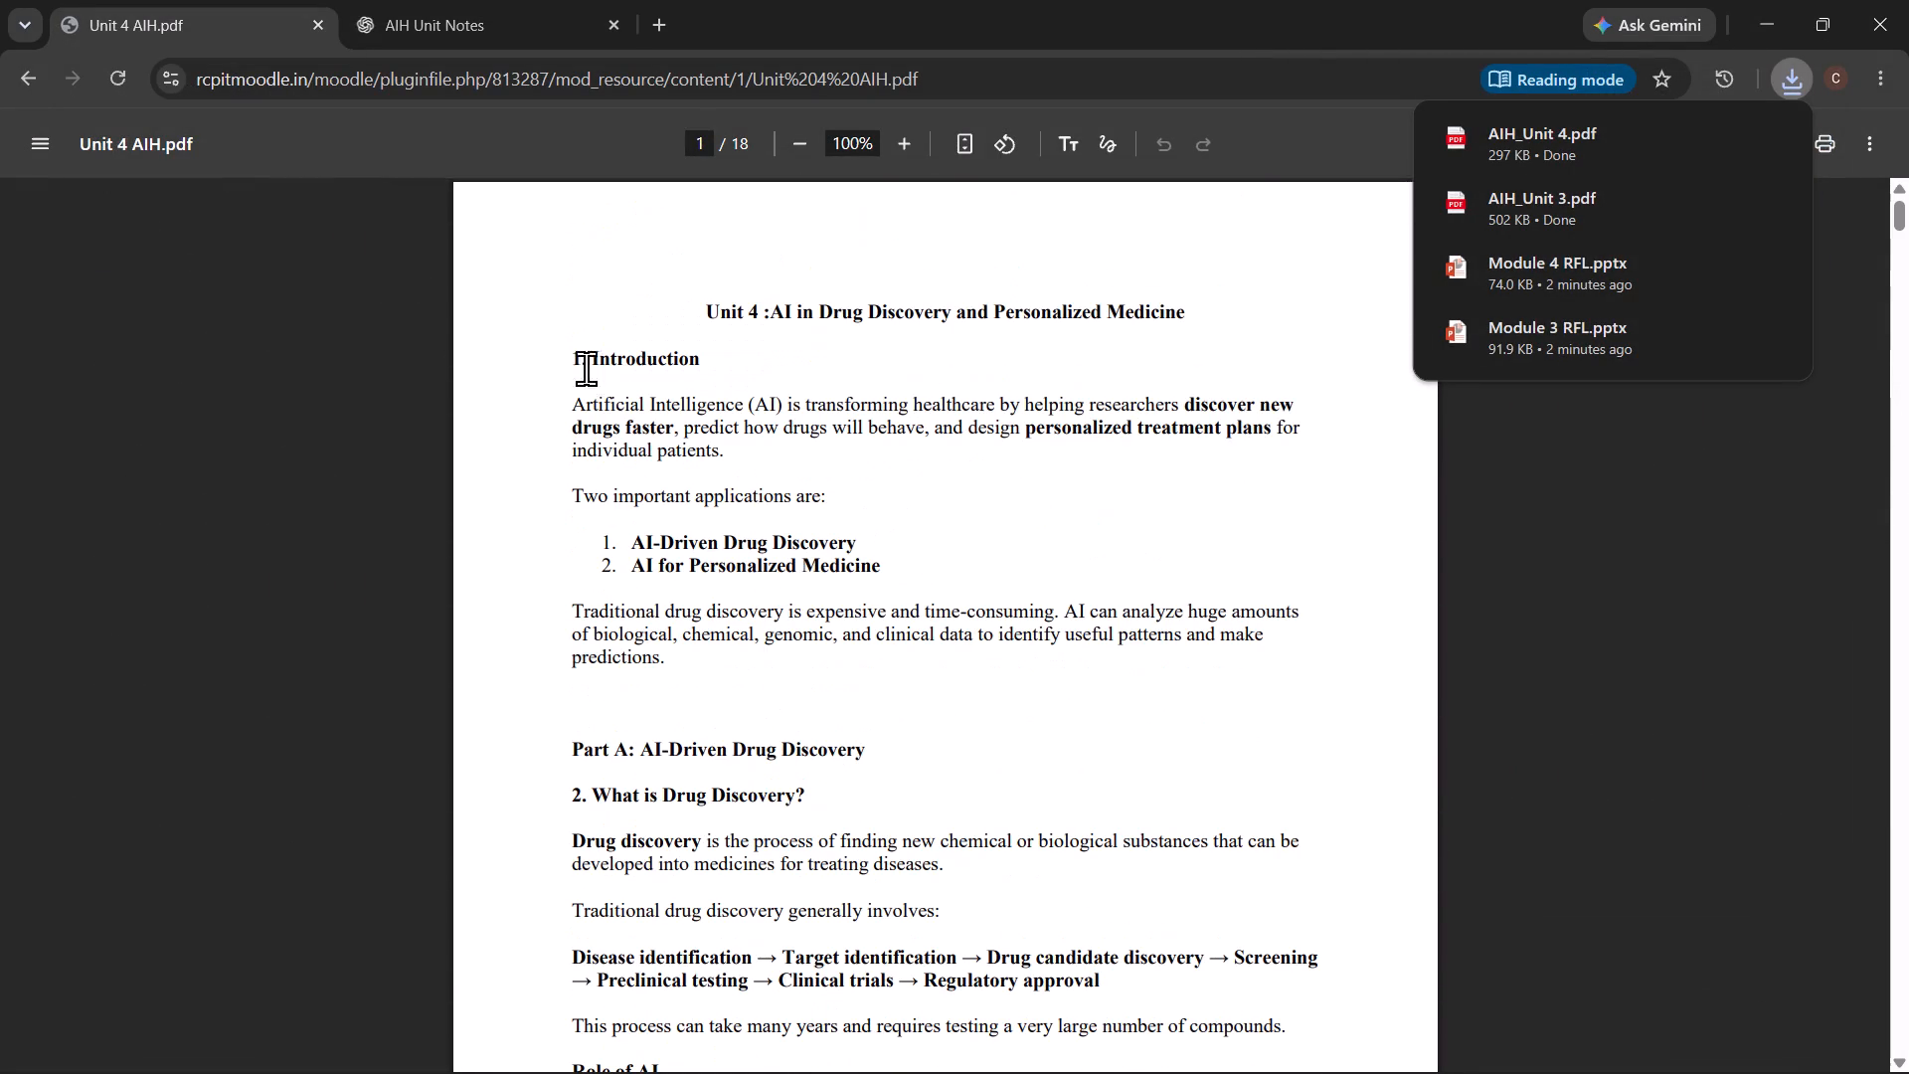
click(26, 73)
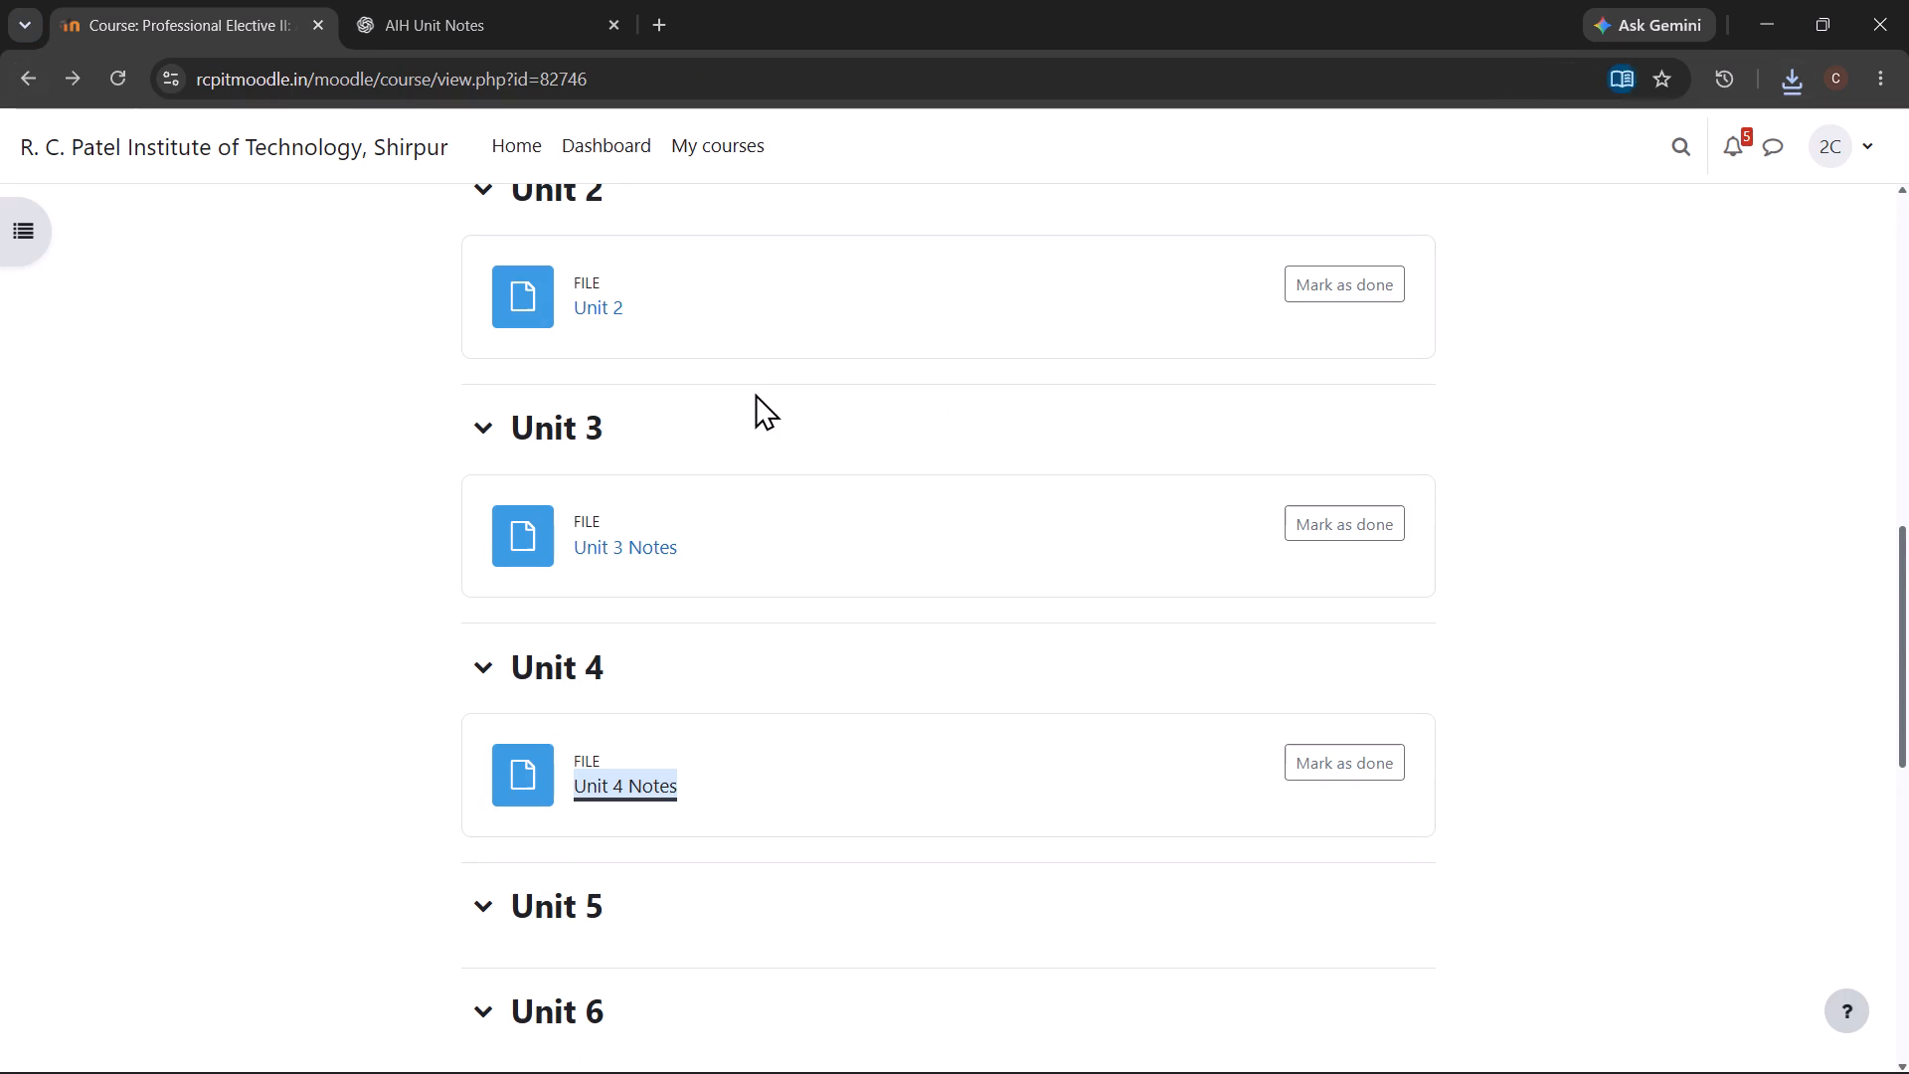
scroll(755, 393, down, 6)
scroll(755, 393, up, 9)
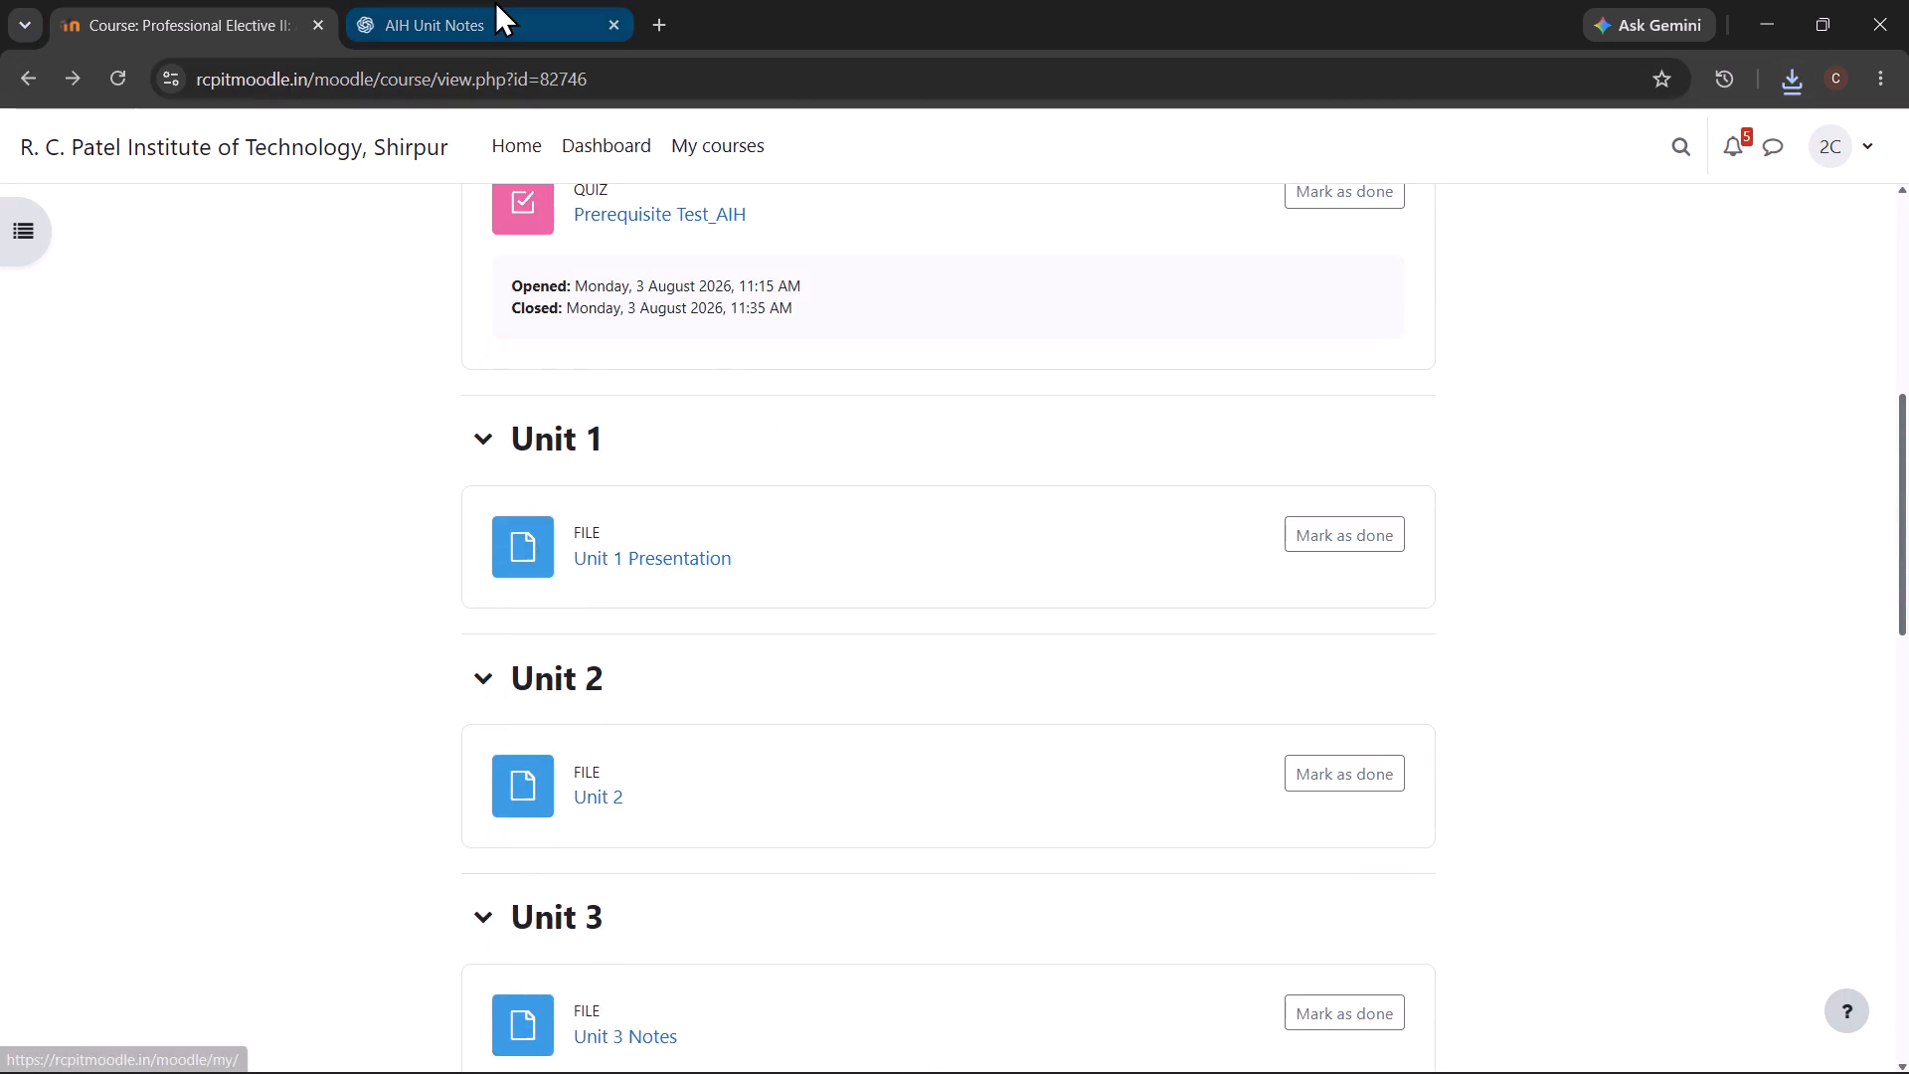
Switch to the AIH Unit Notes chat in ChatGPT to check on the requested notes.
click(494, 0)
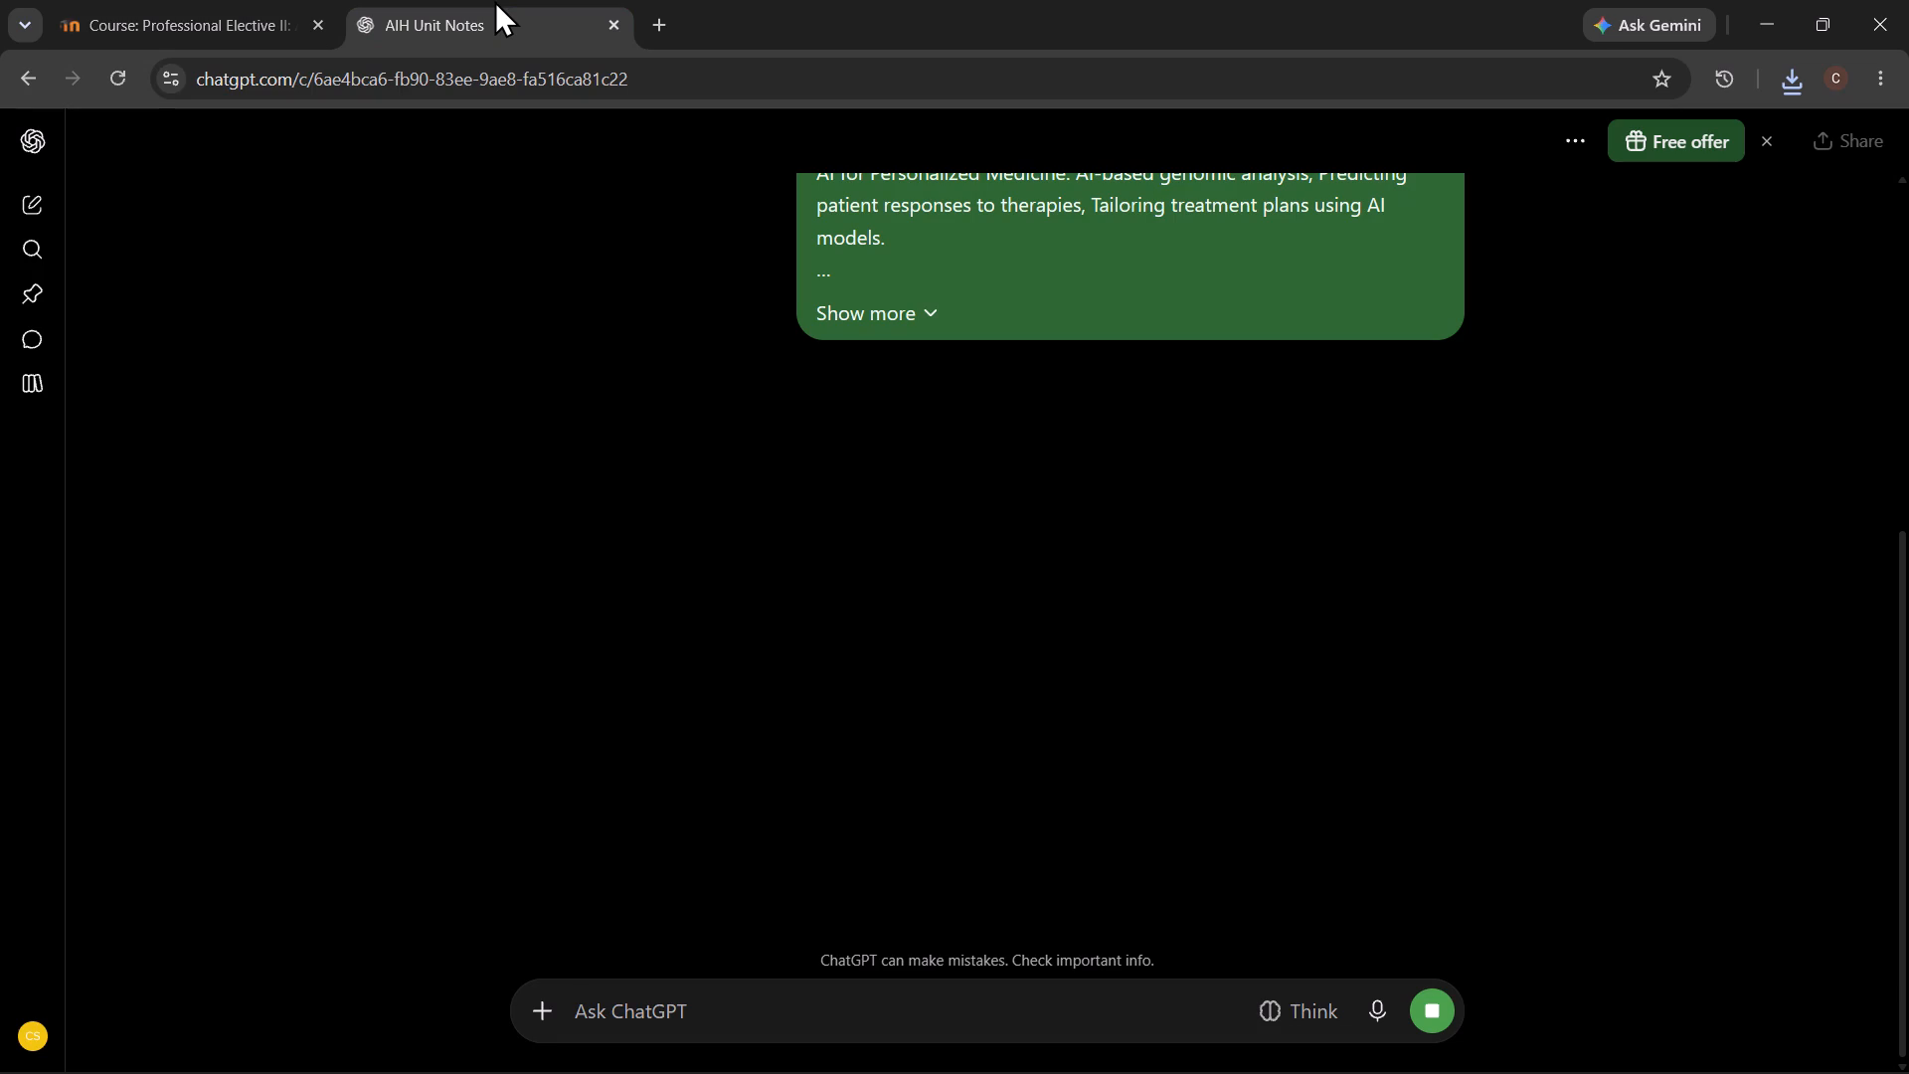
scroll(733, 1073, left, 11)
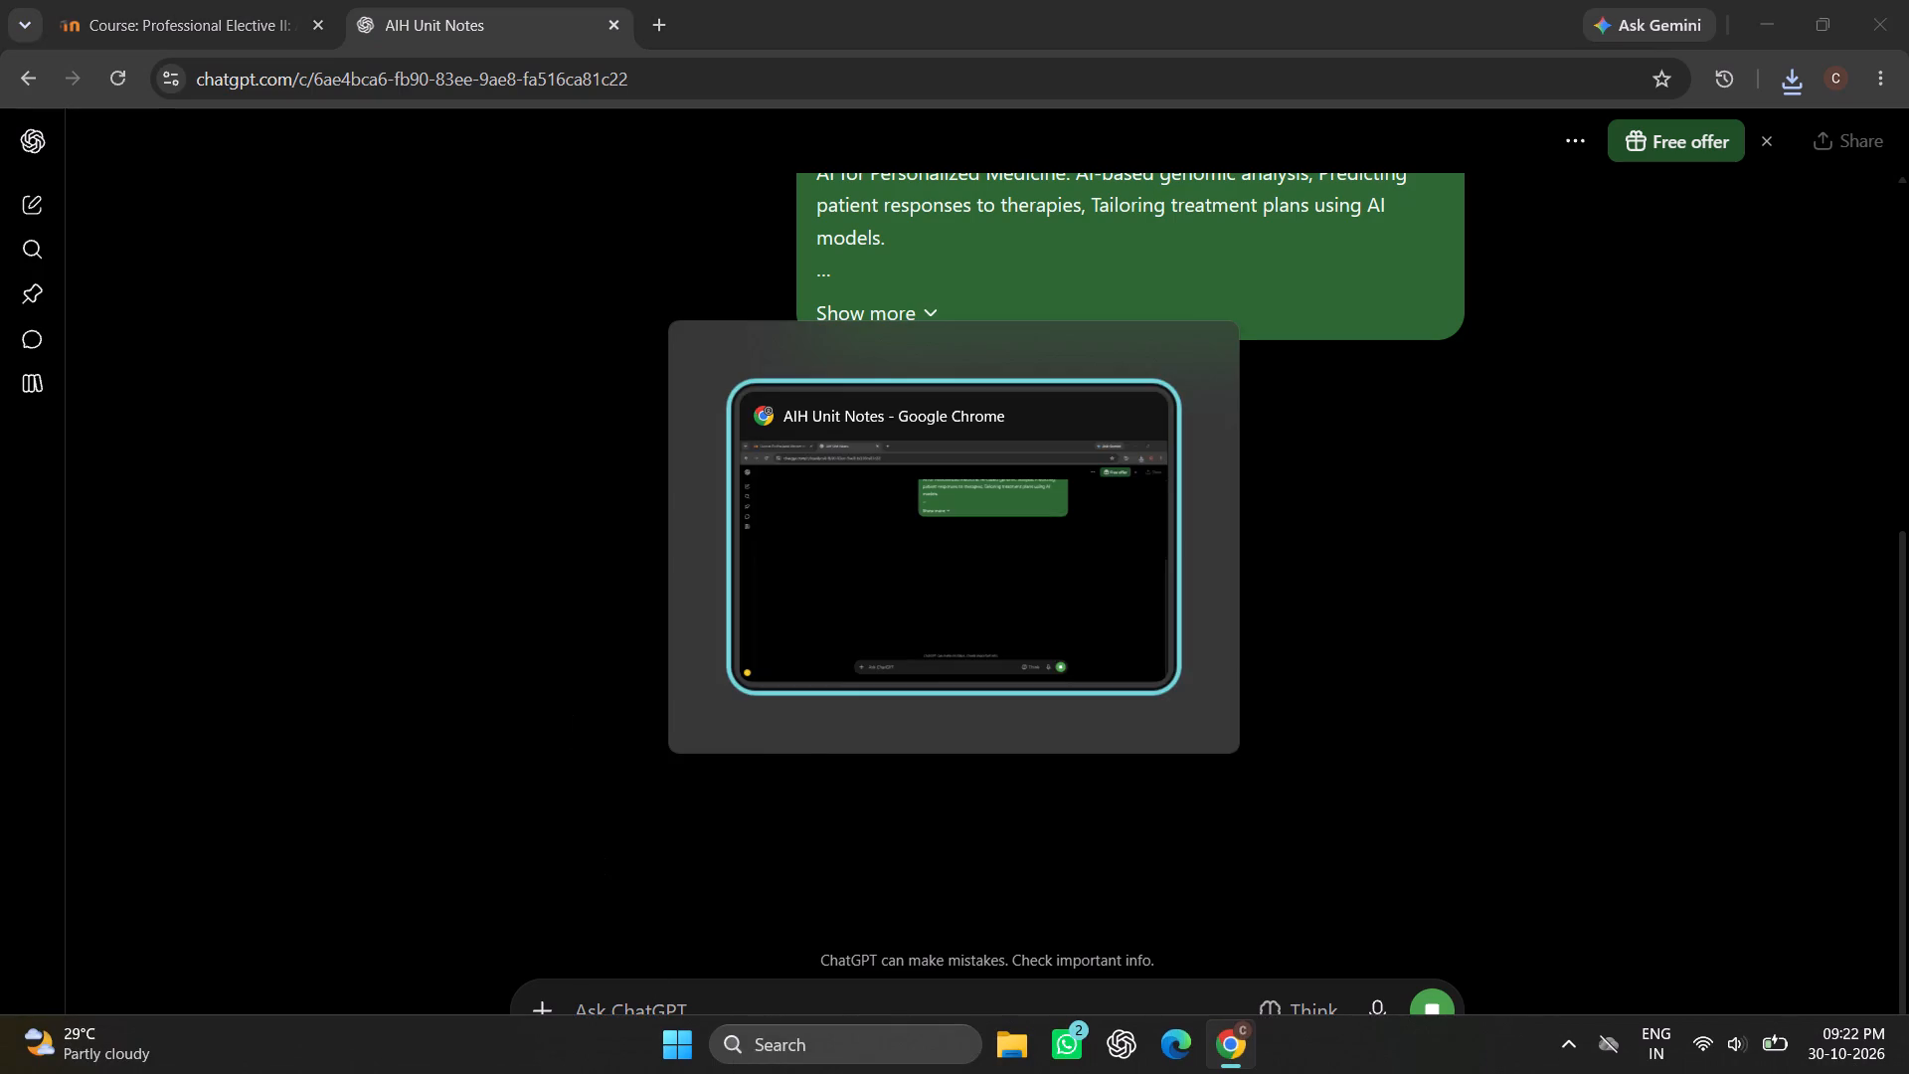
scroll(733, 1073, right, 14)
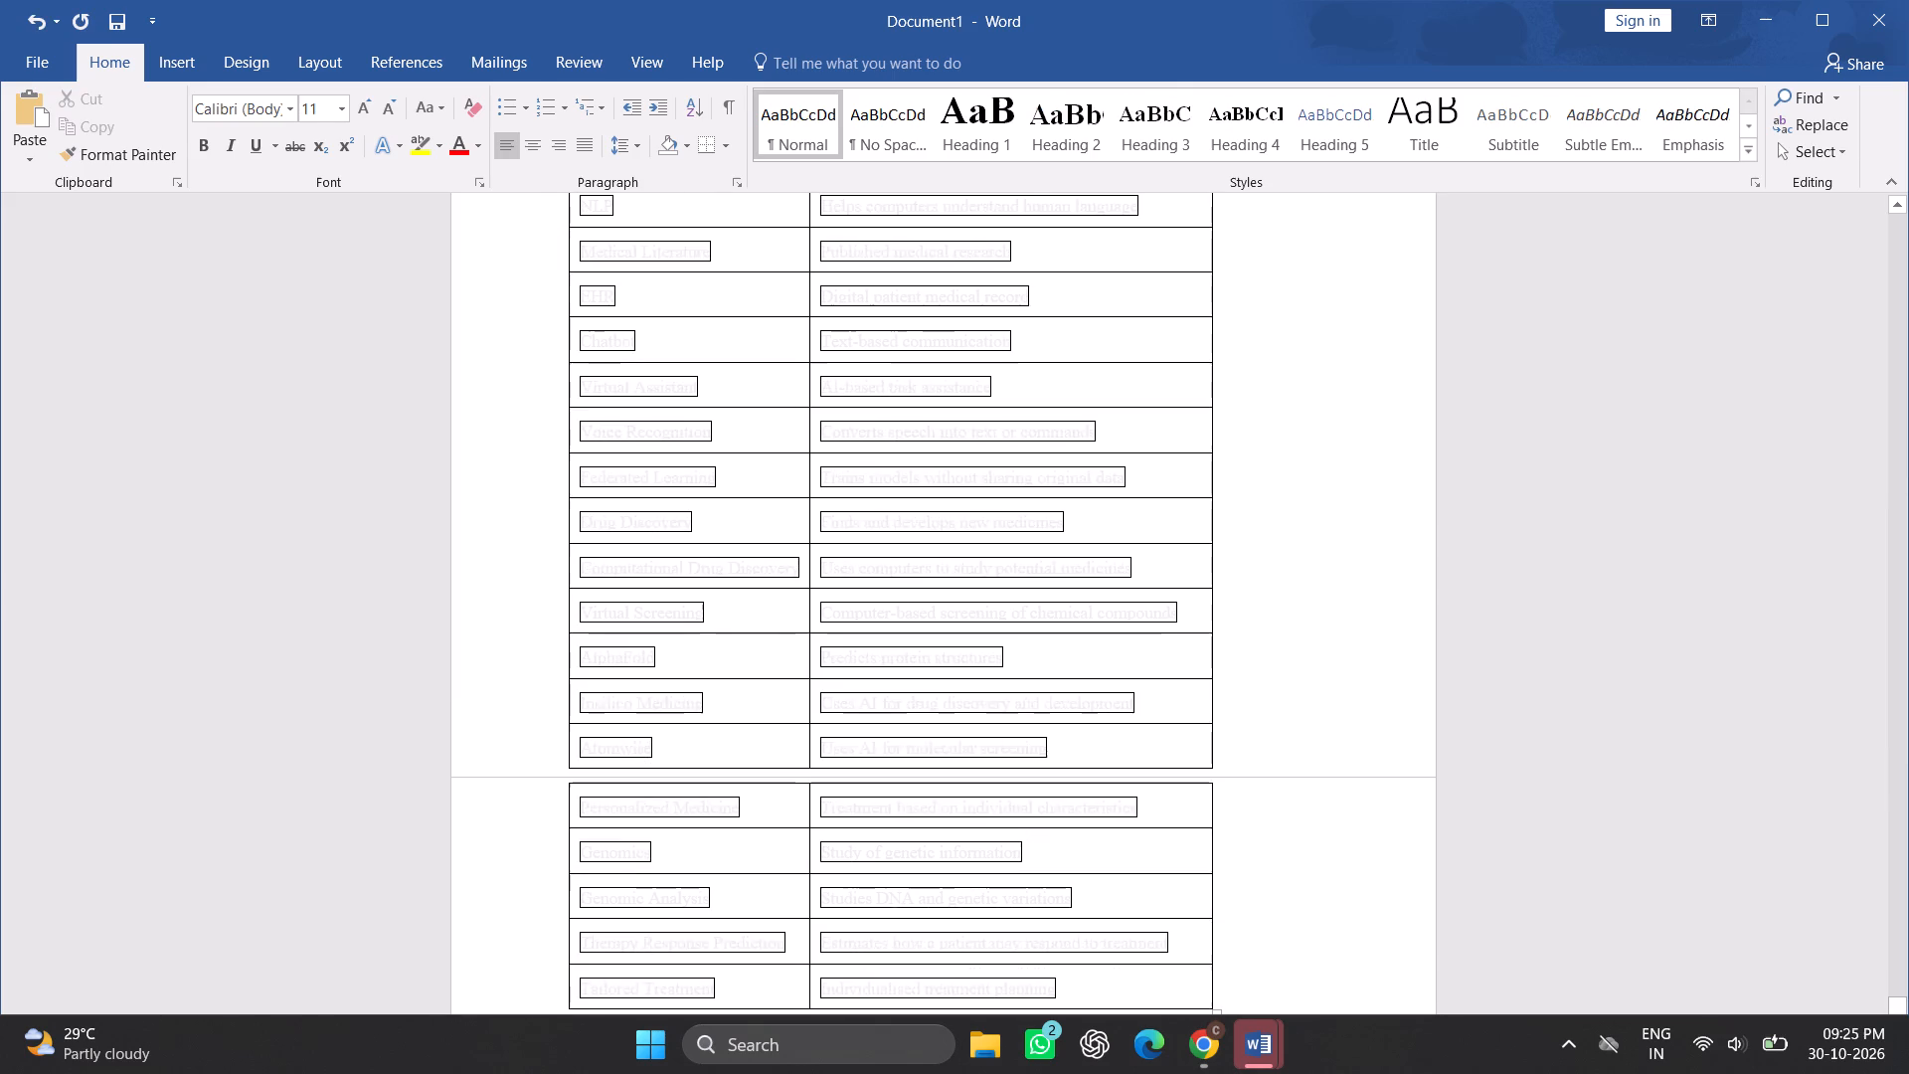
click(1310, 515)
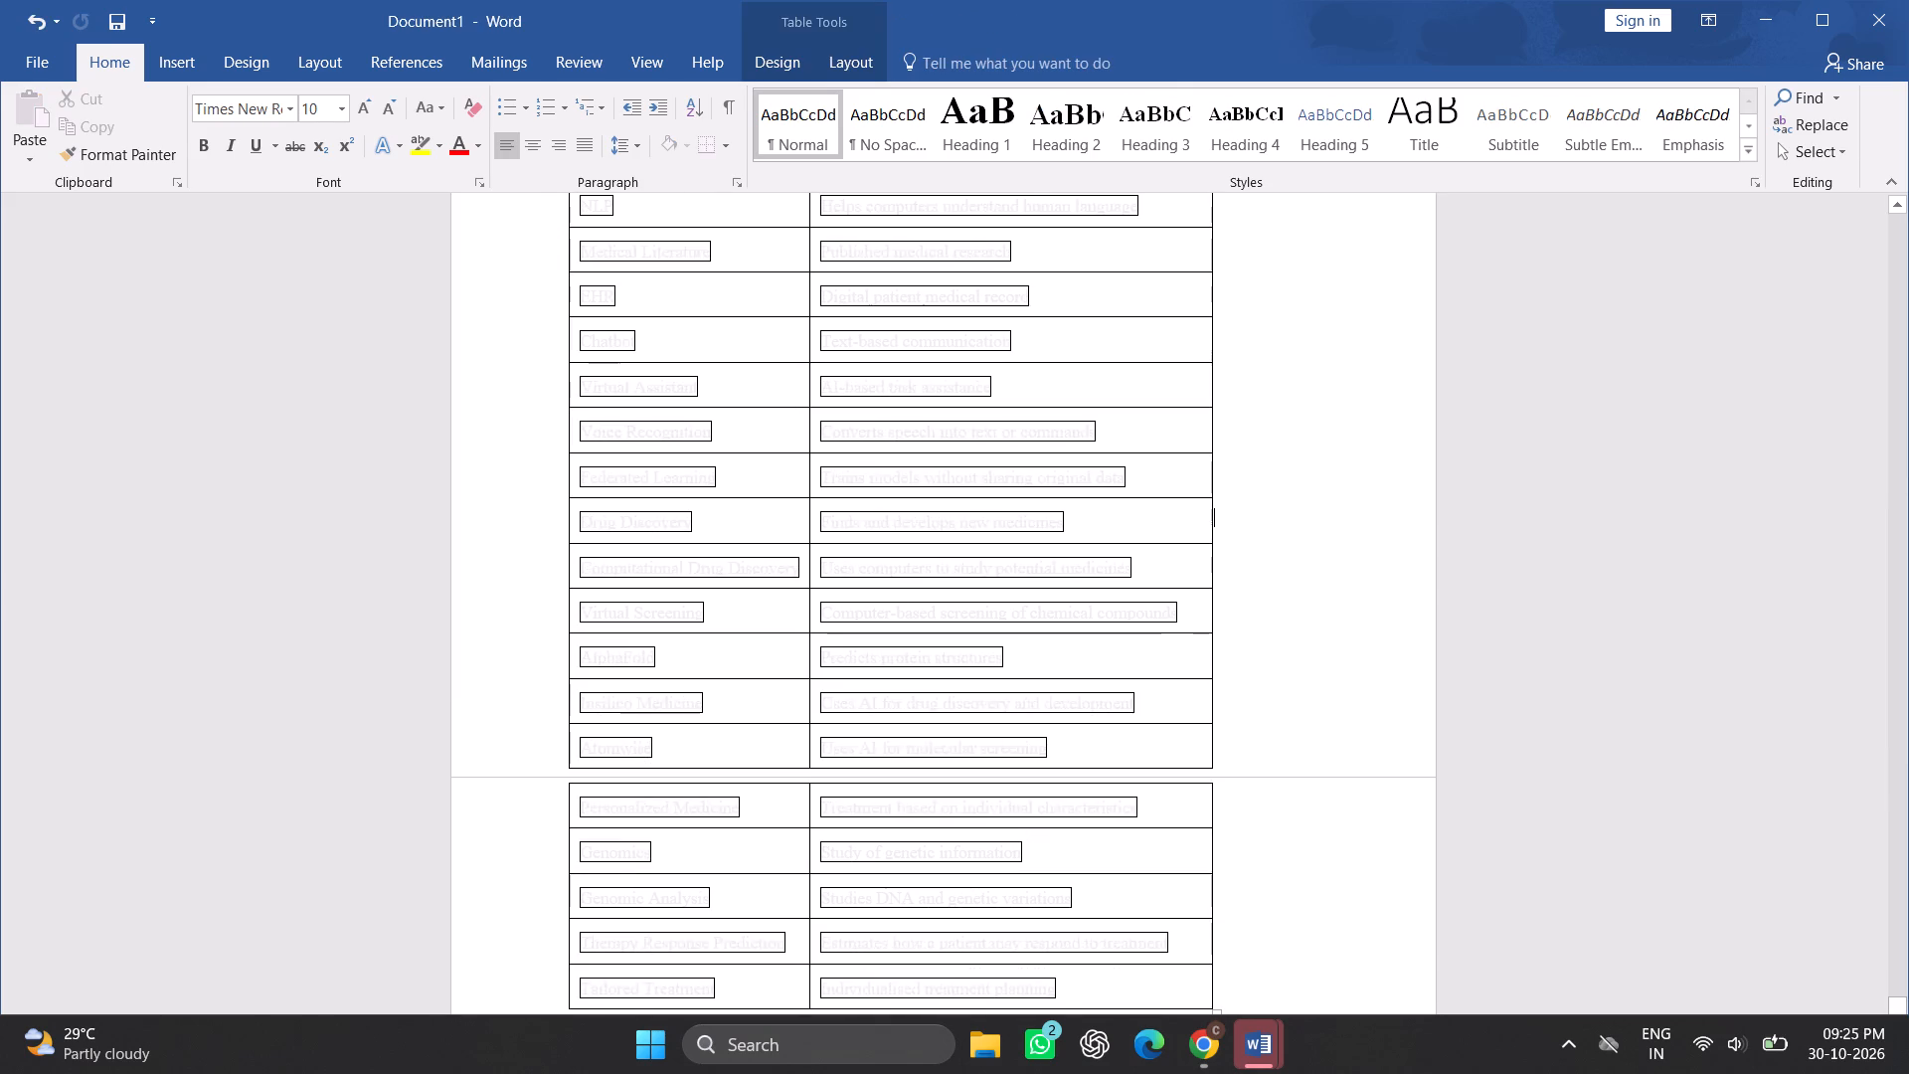
scroll(1216, 447, up, 12)
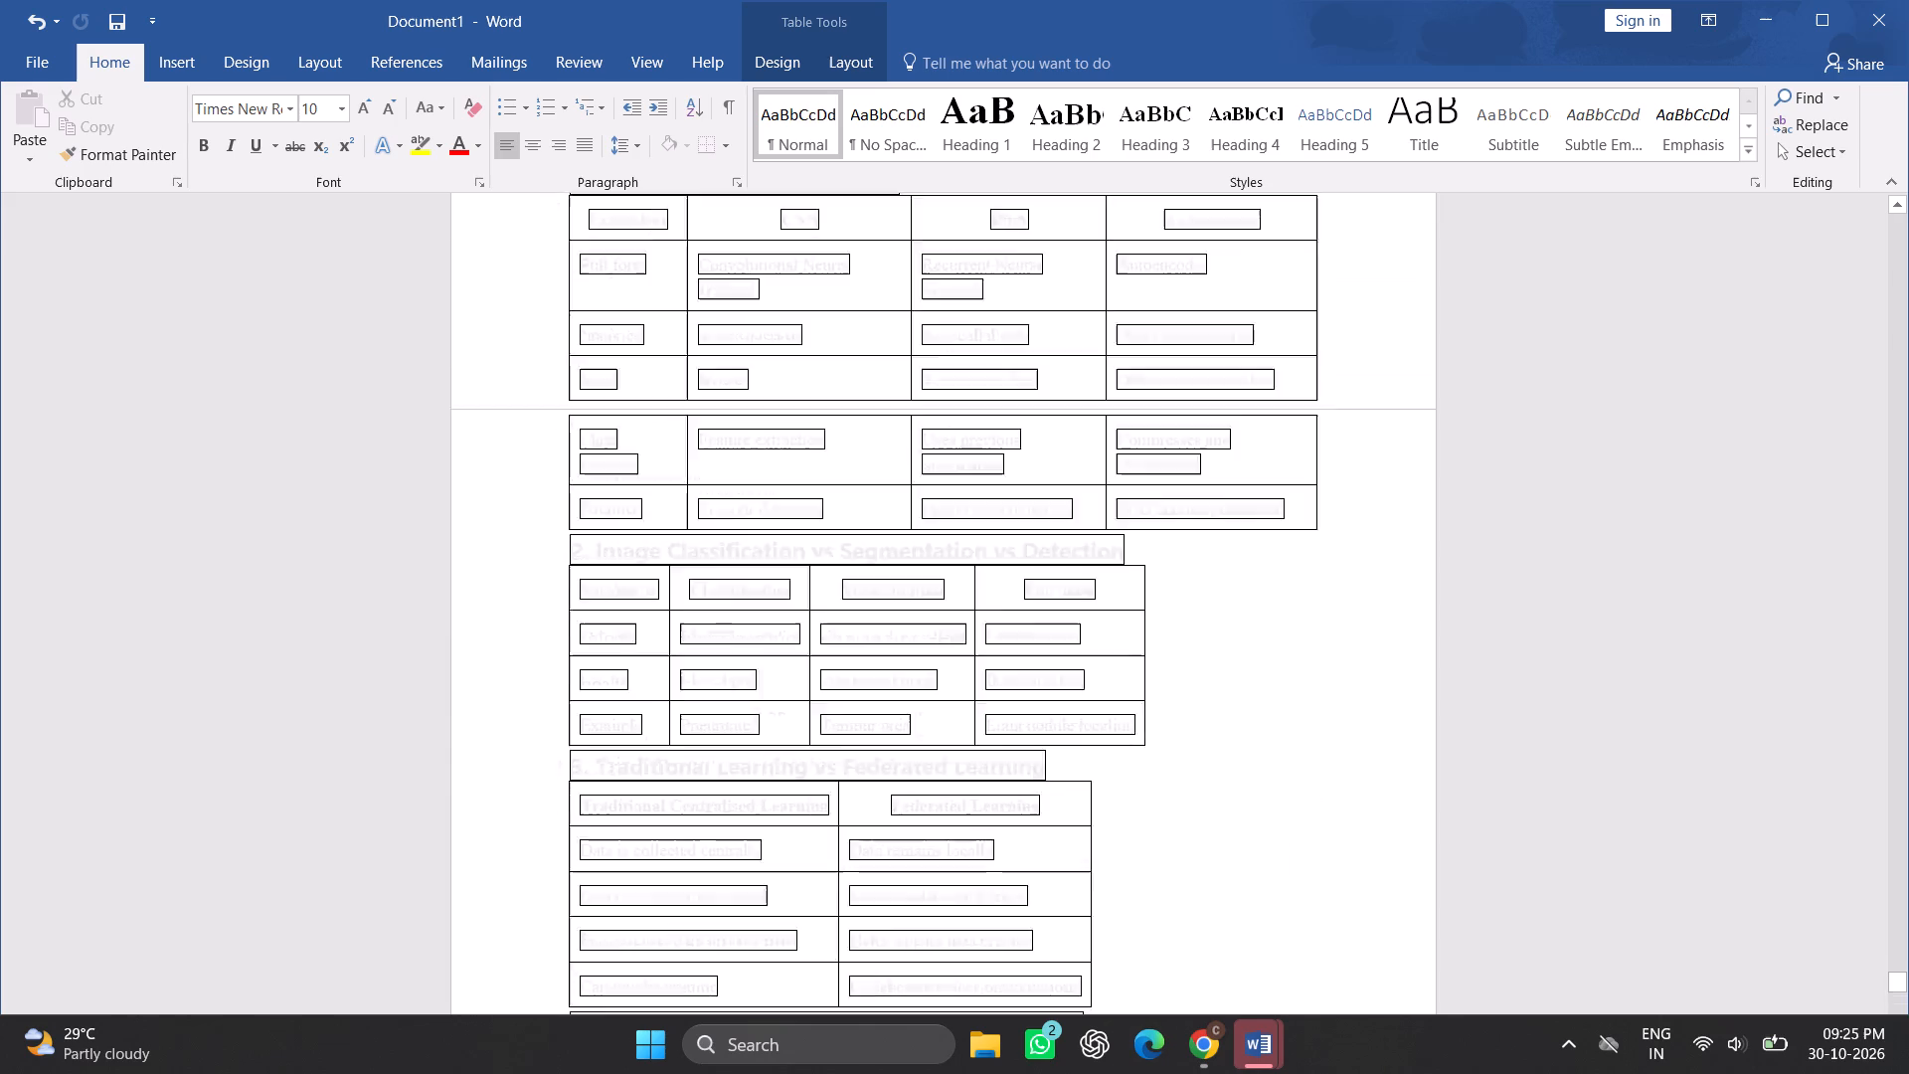
scroll(1216, 447, up, 15)
scroll(1216, 447, up, 9)
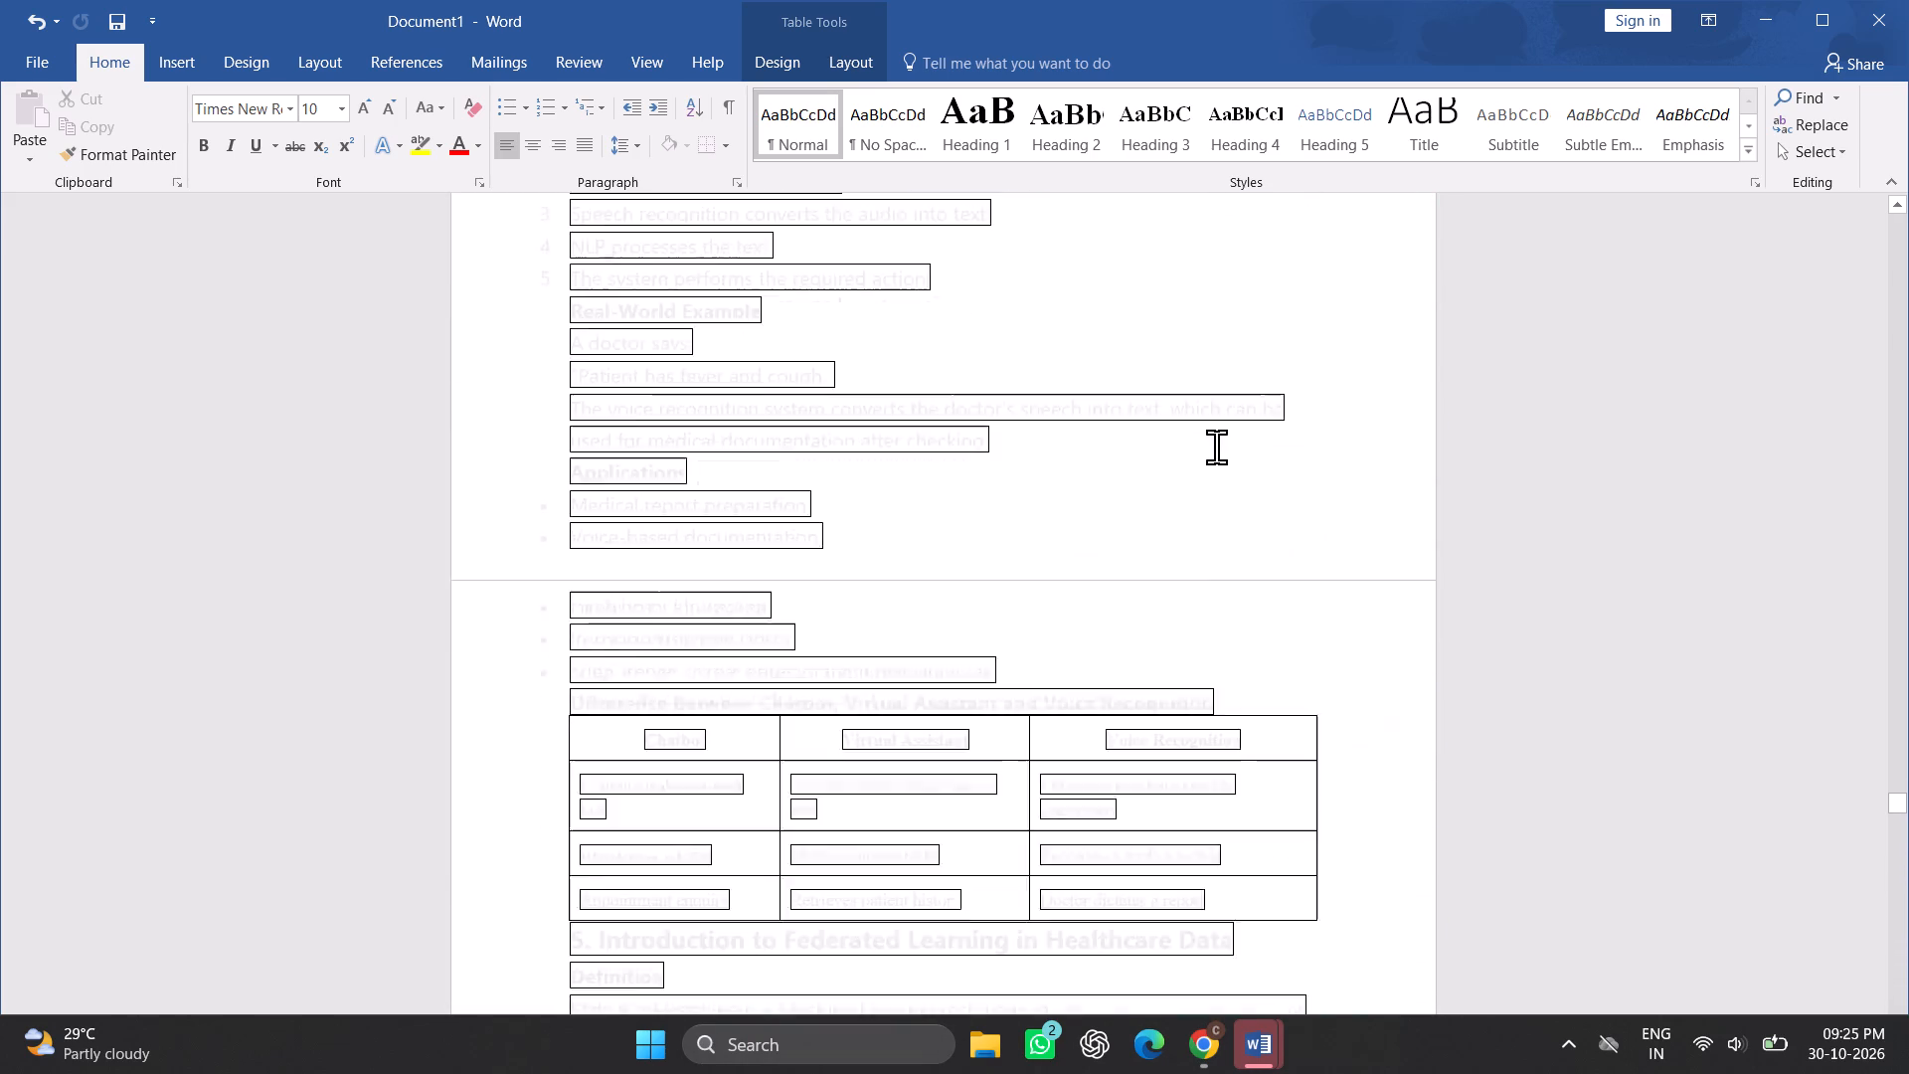
scroll(1216, 447, up, 19)
scroll(1216, 447, up, 13)
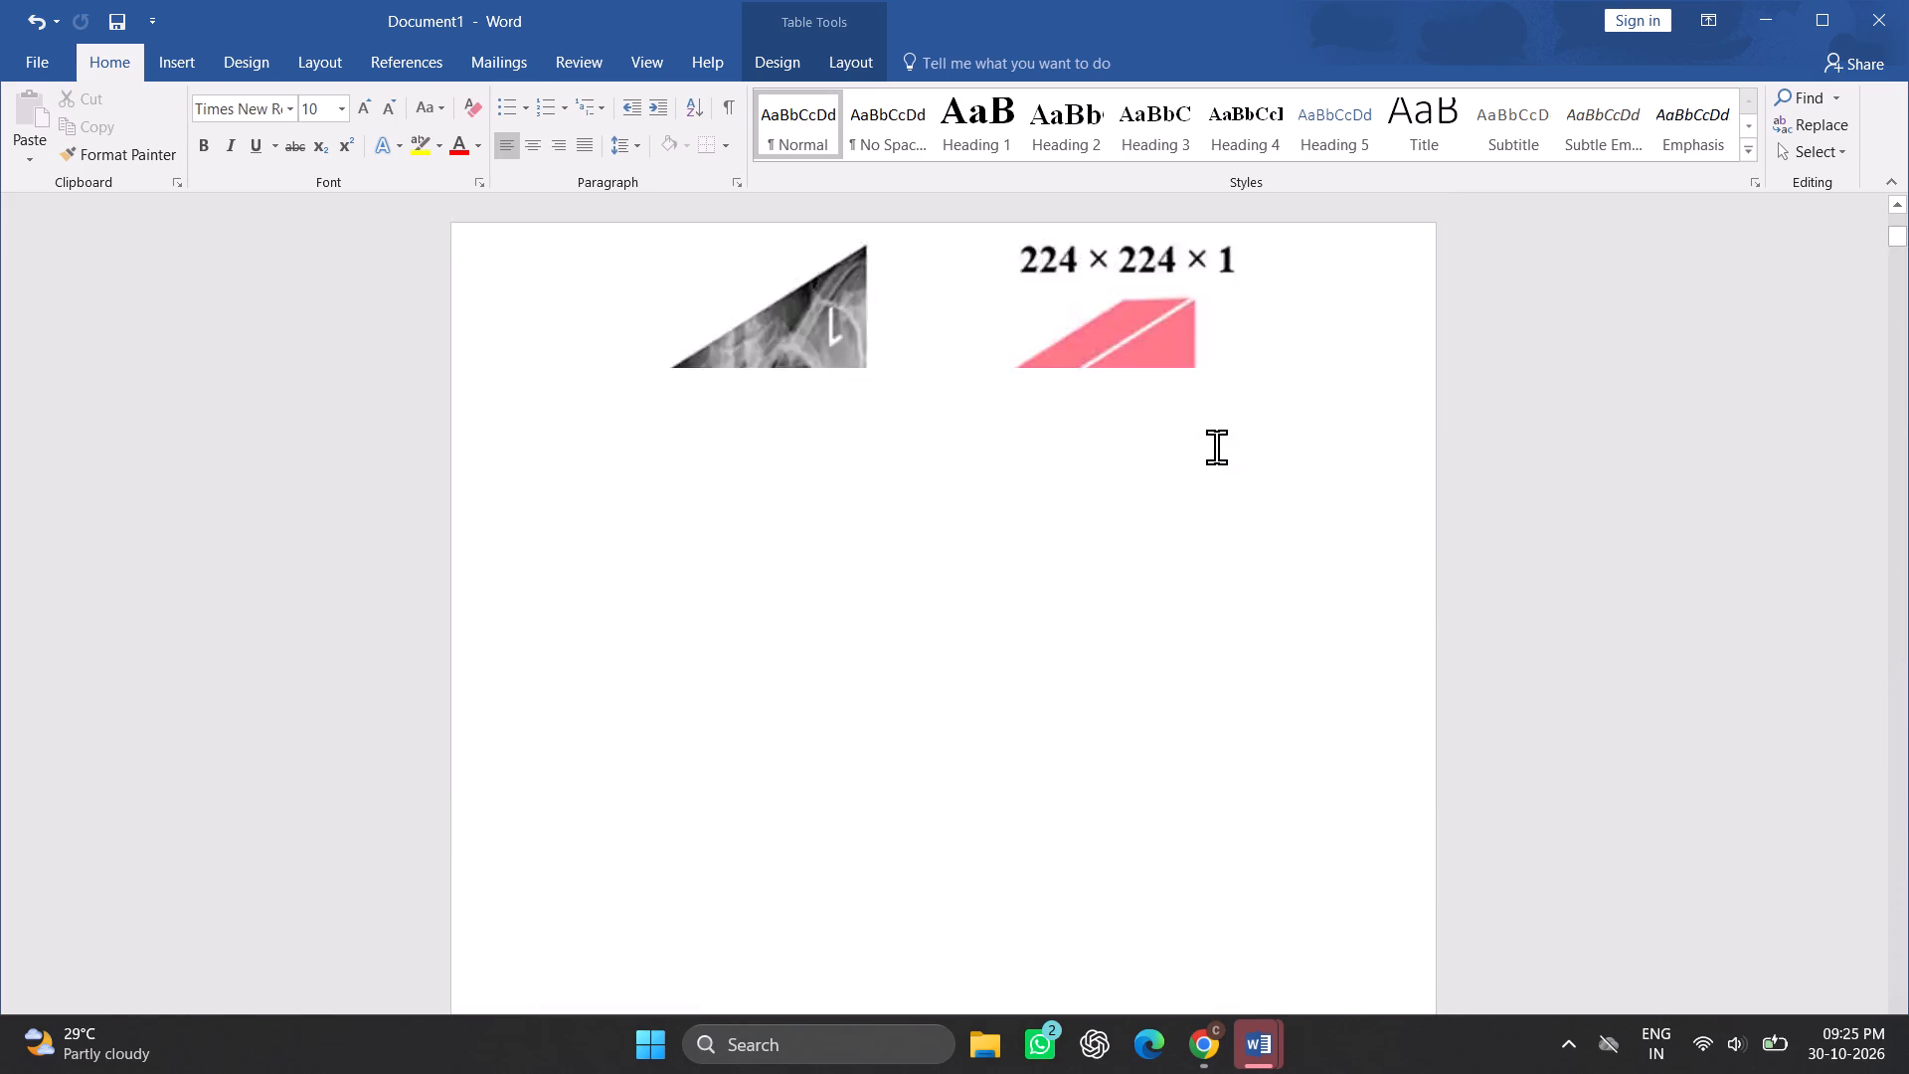
scroll(1216, 447, up, 11)
Delete the pasted syllabus prompt and its leftover ellipsis line above the AIH – Unit III & Unit IV Complete Notes heading.
click(1316, 497)
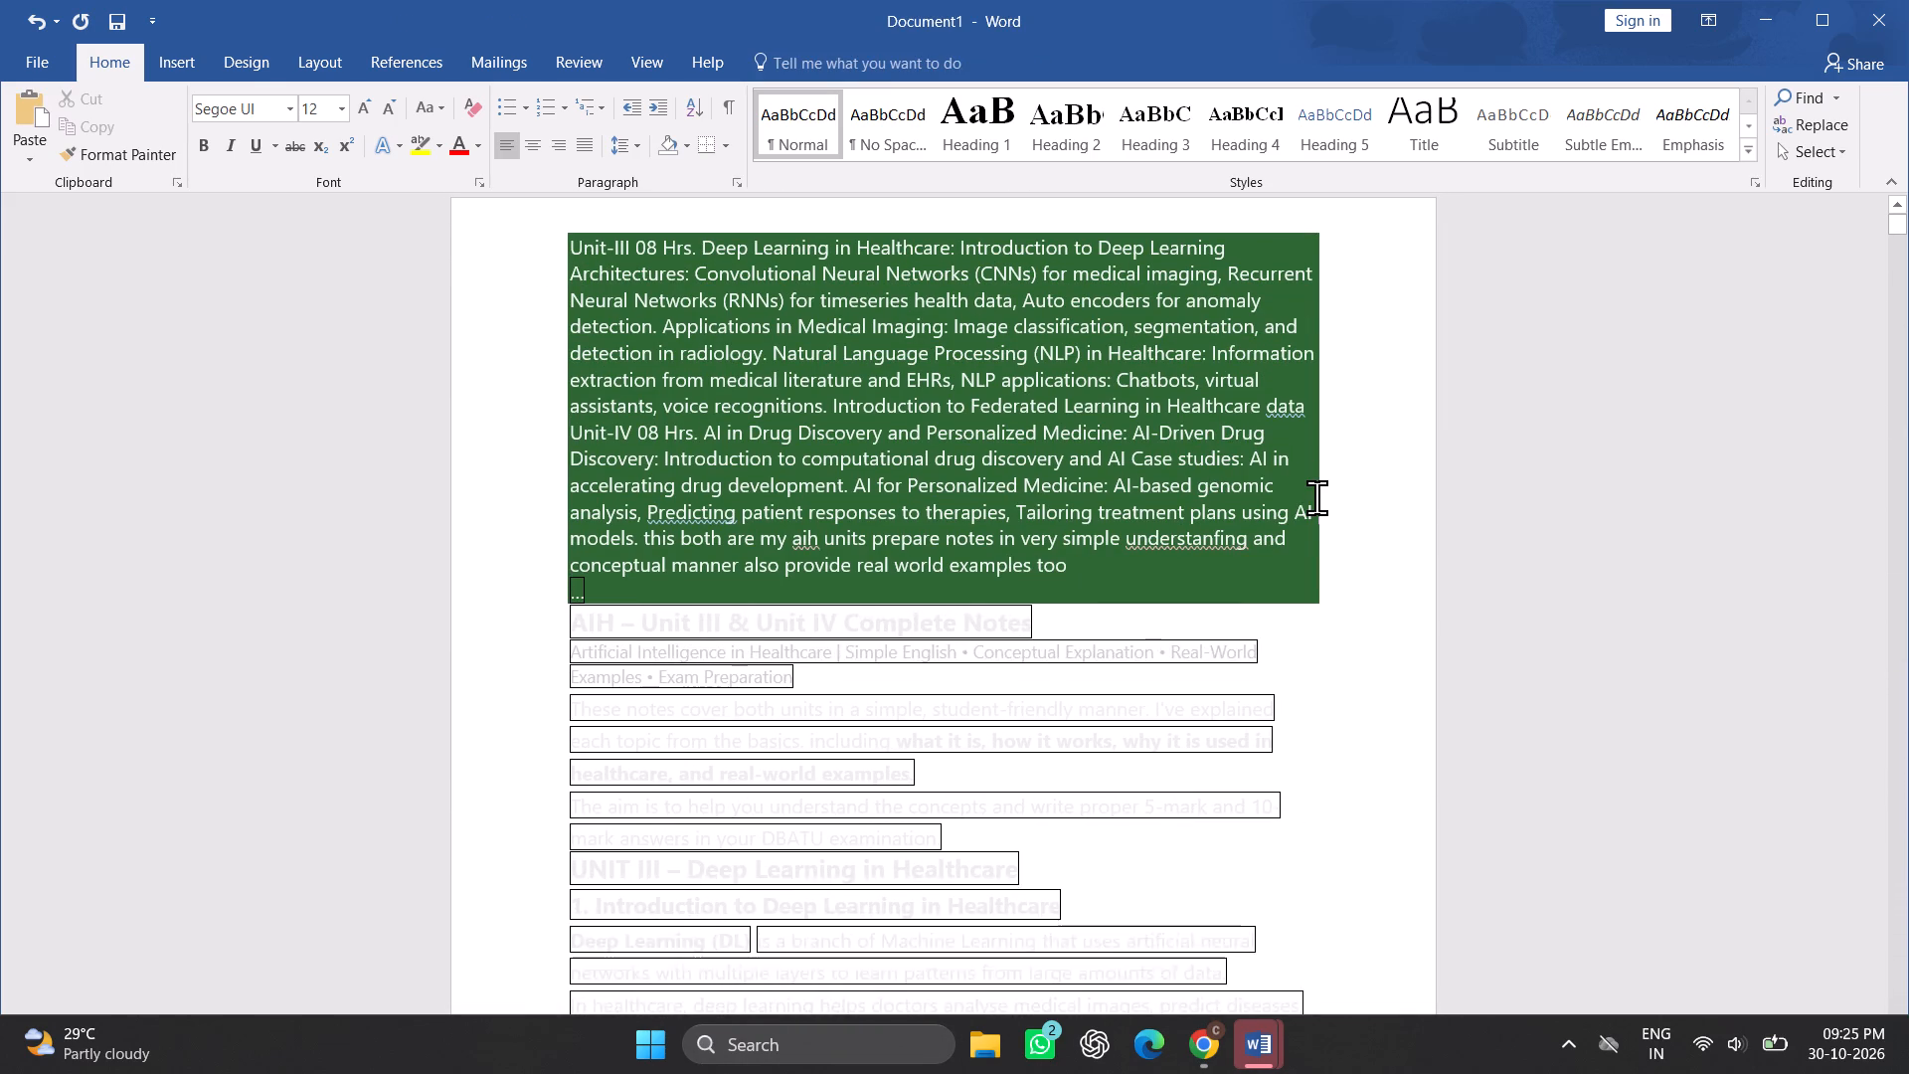
click(1450, 493)
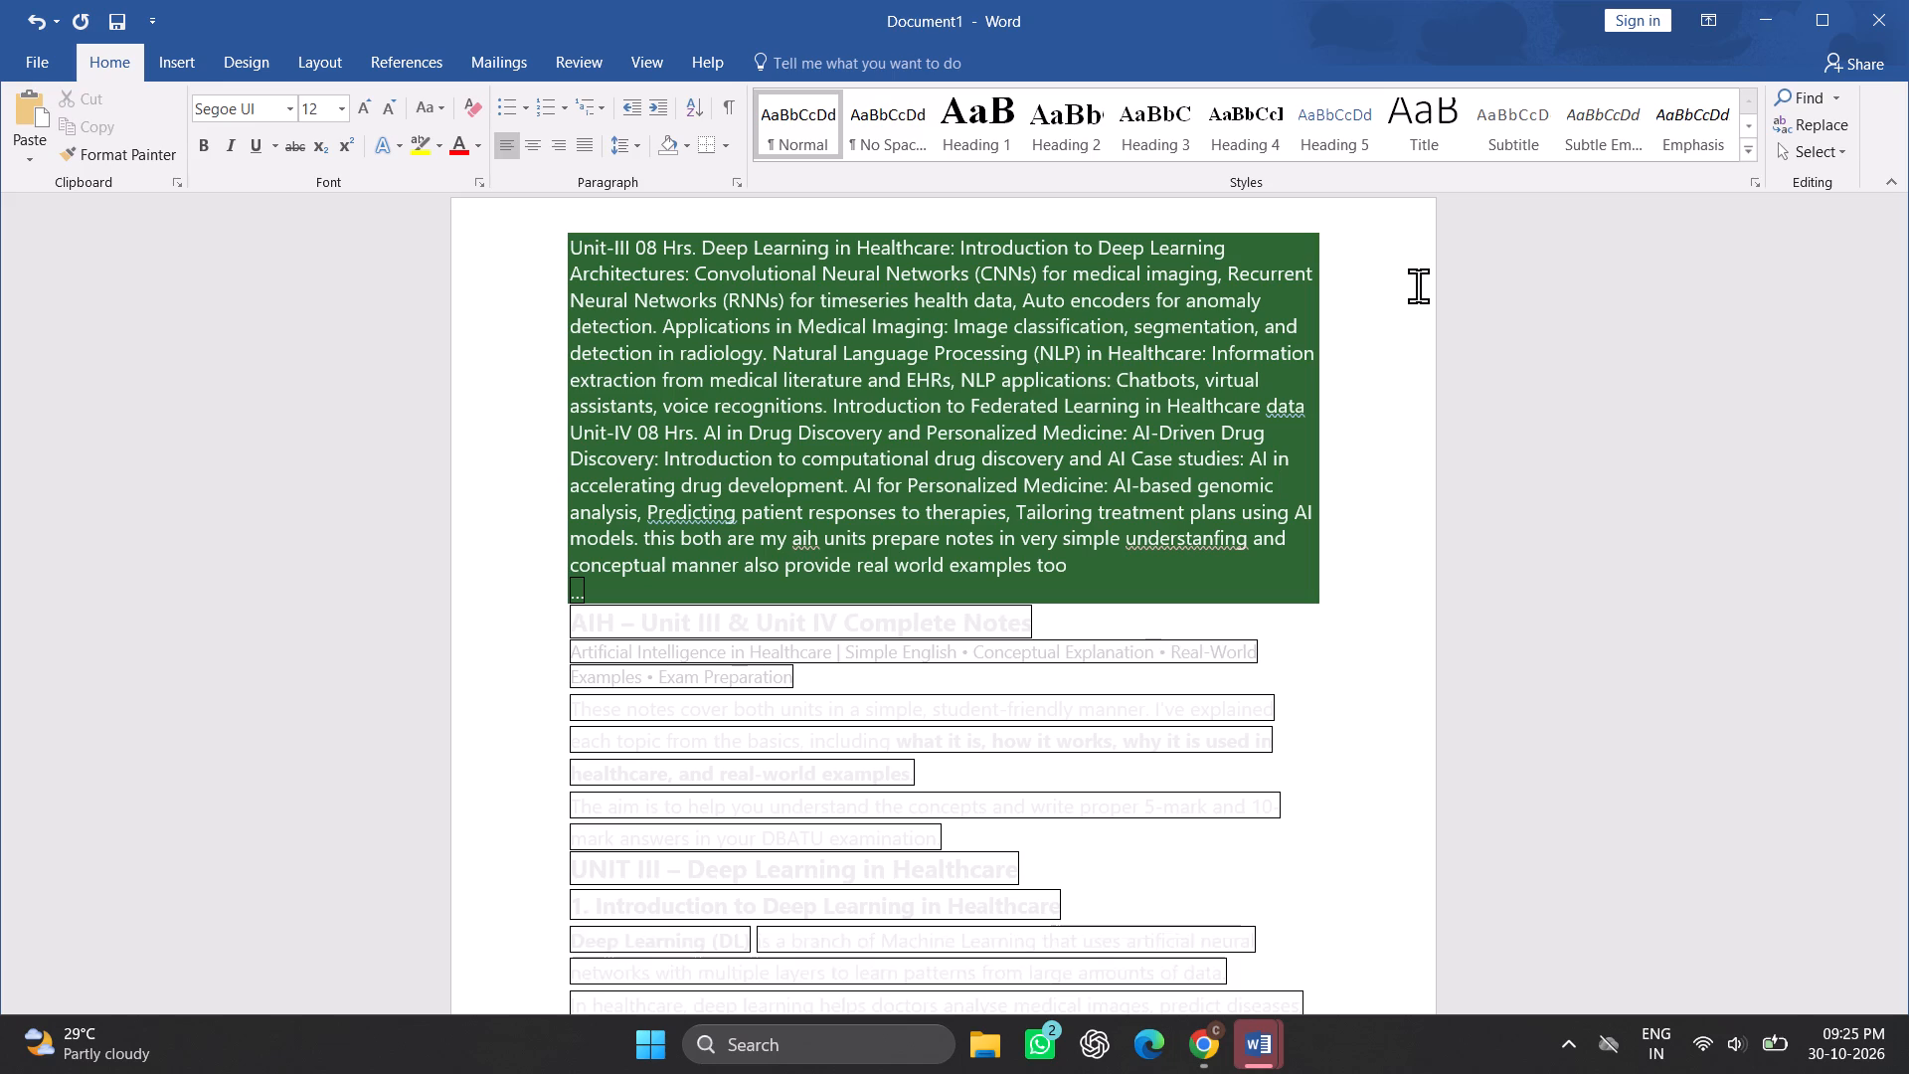
click(1416, 444)
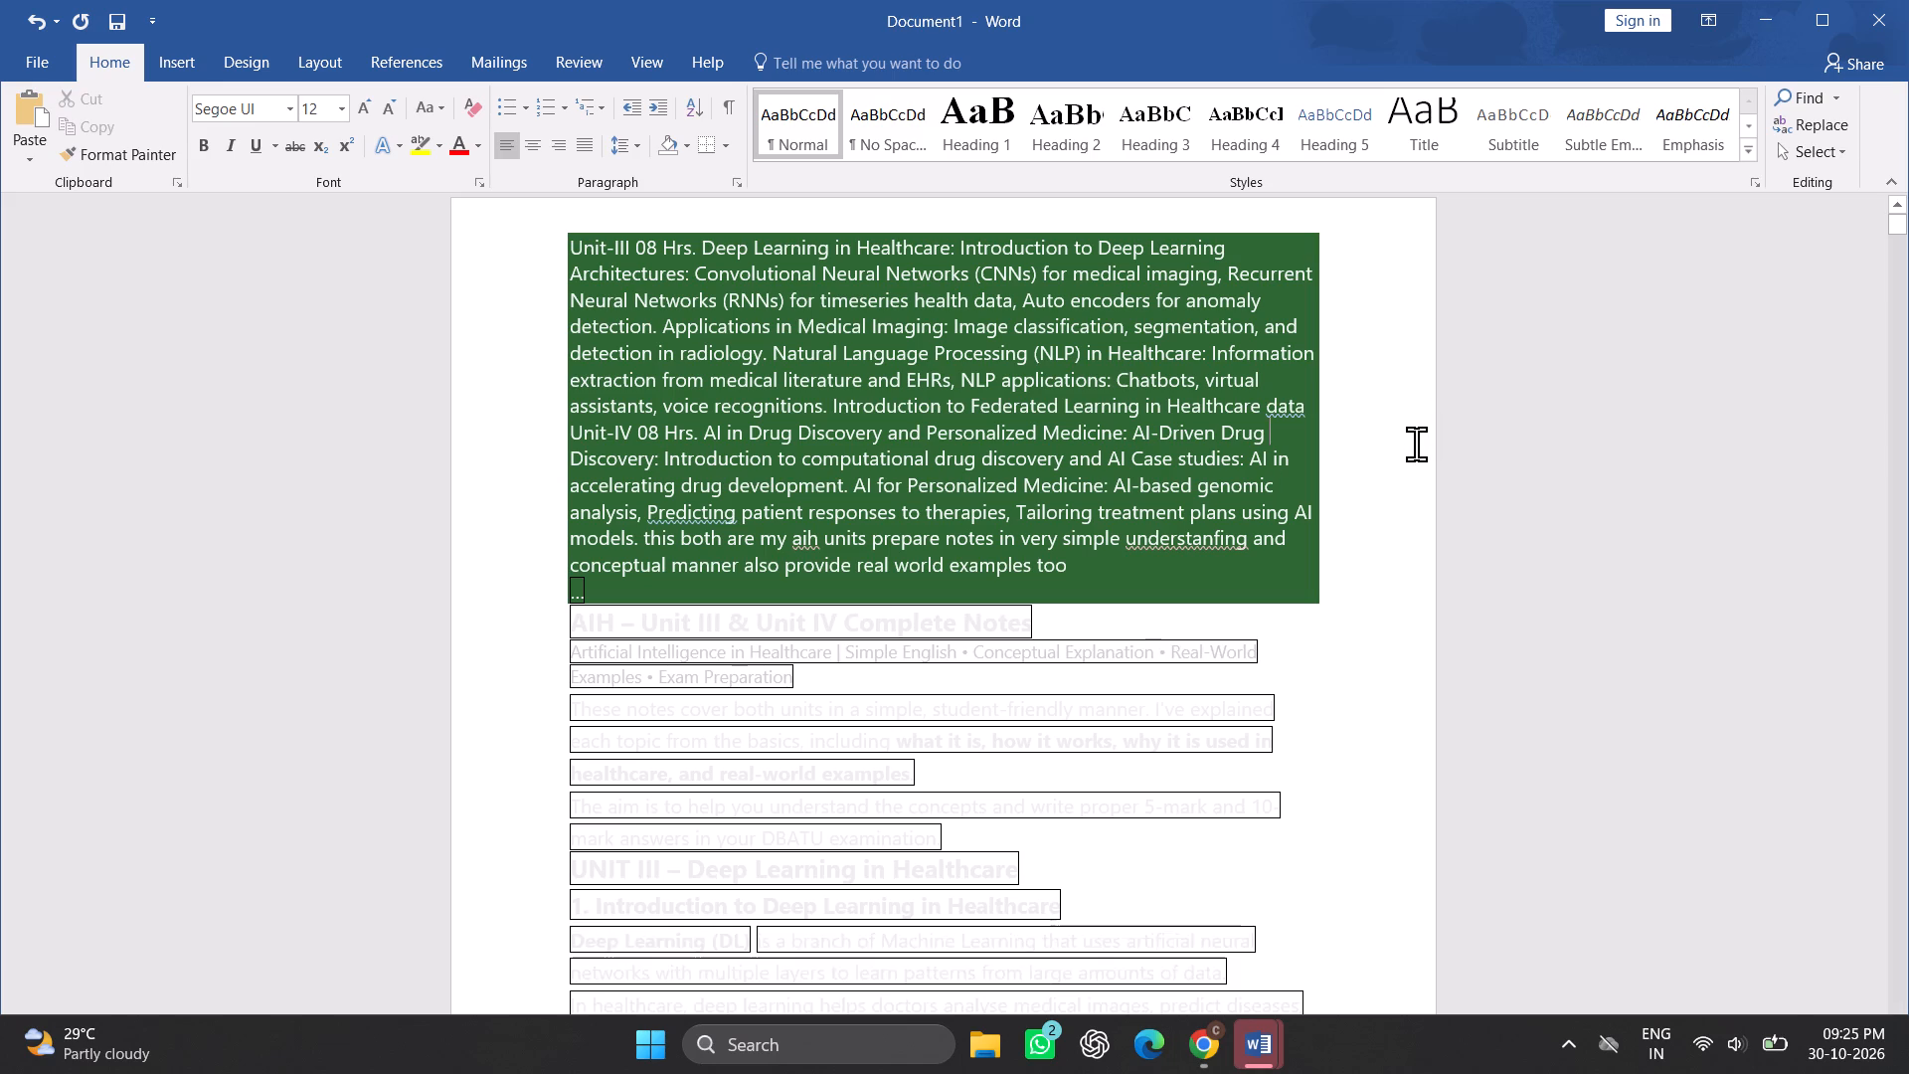
drag(1068, 569, 593, 244)
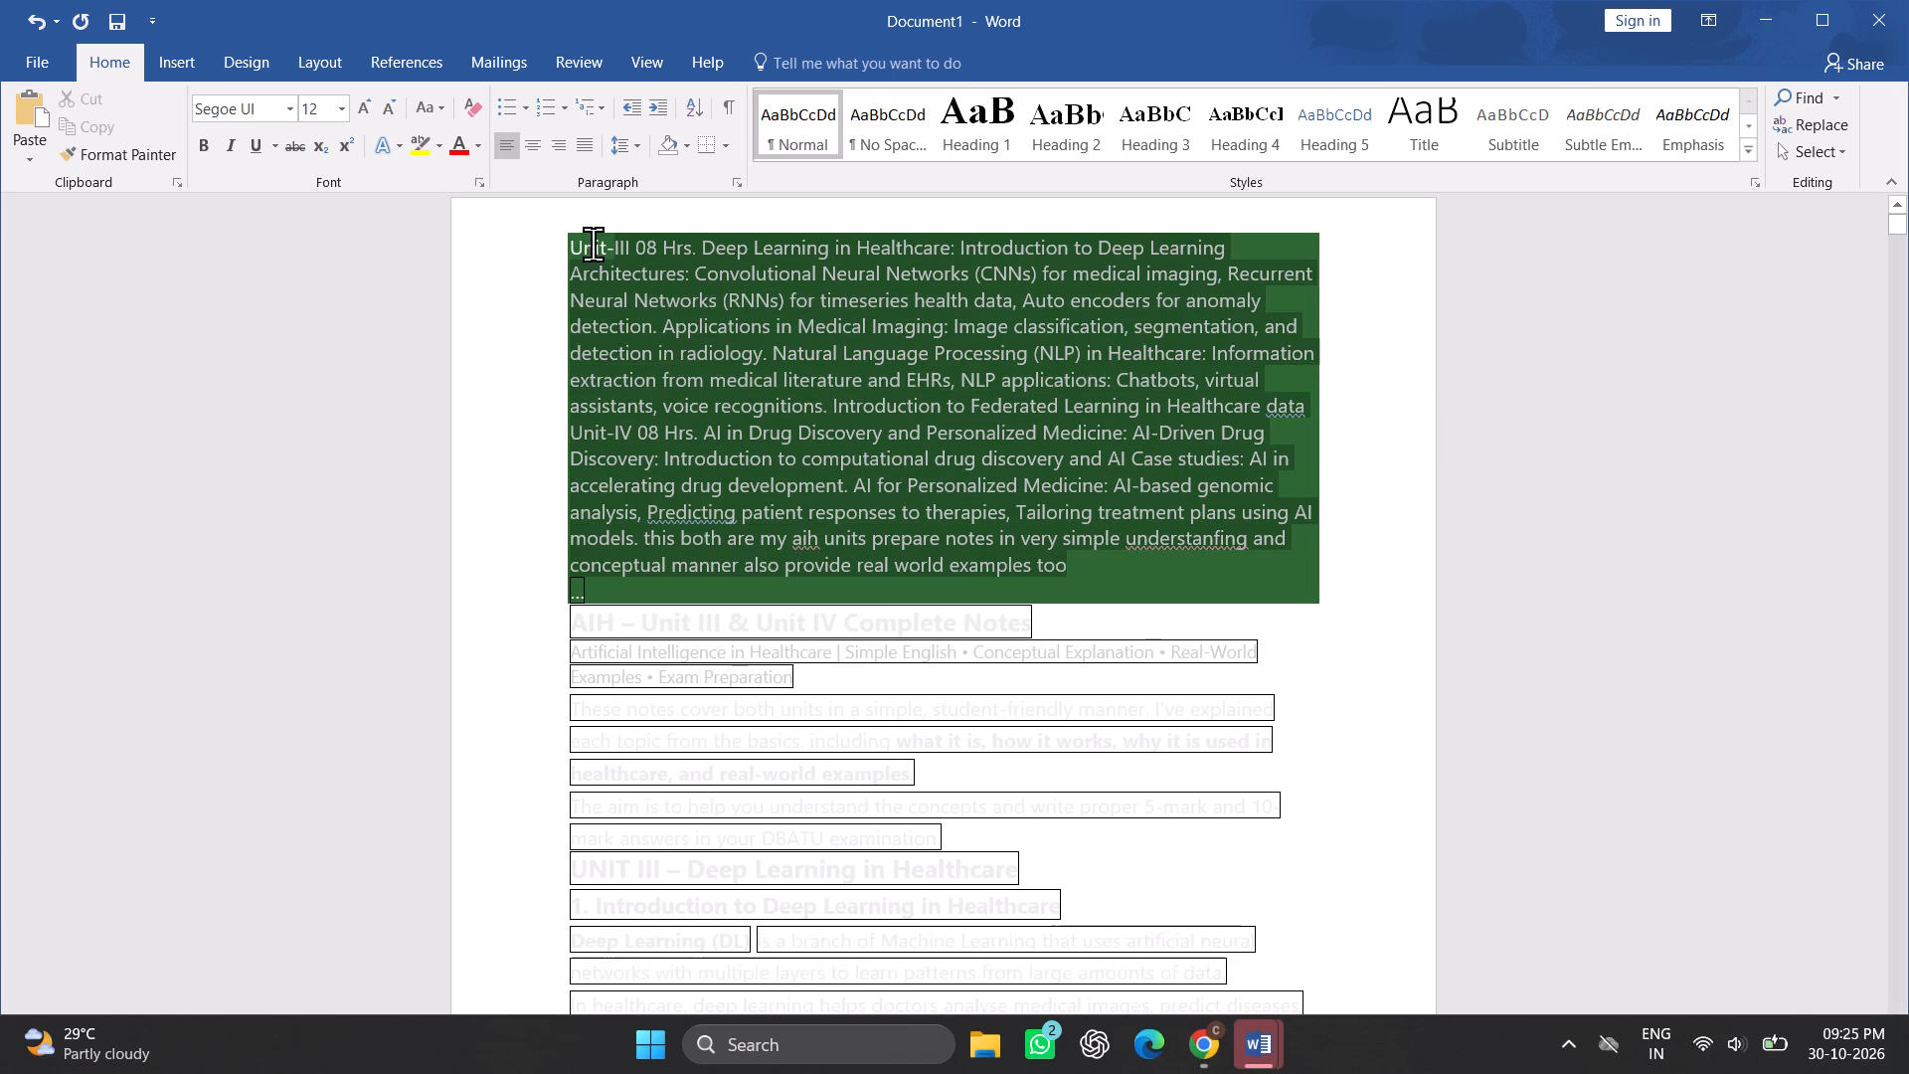
drag(593, 244, 565, 248)
key(BackSpace)
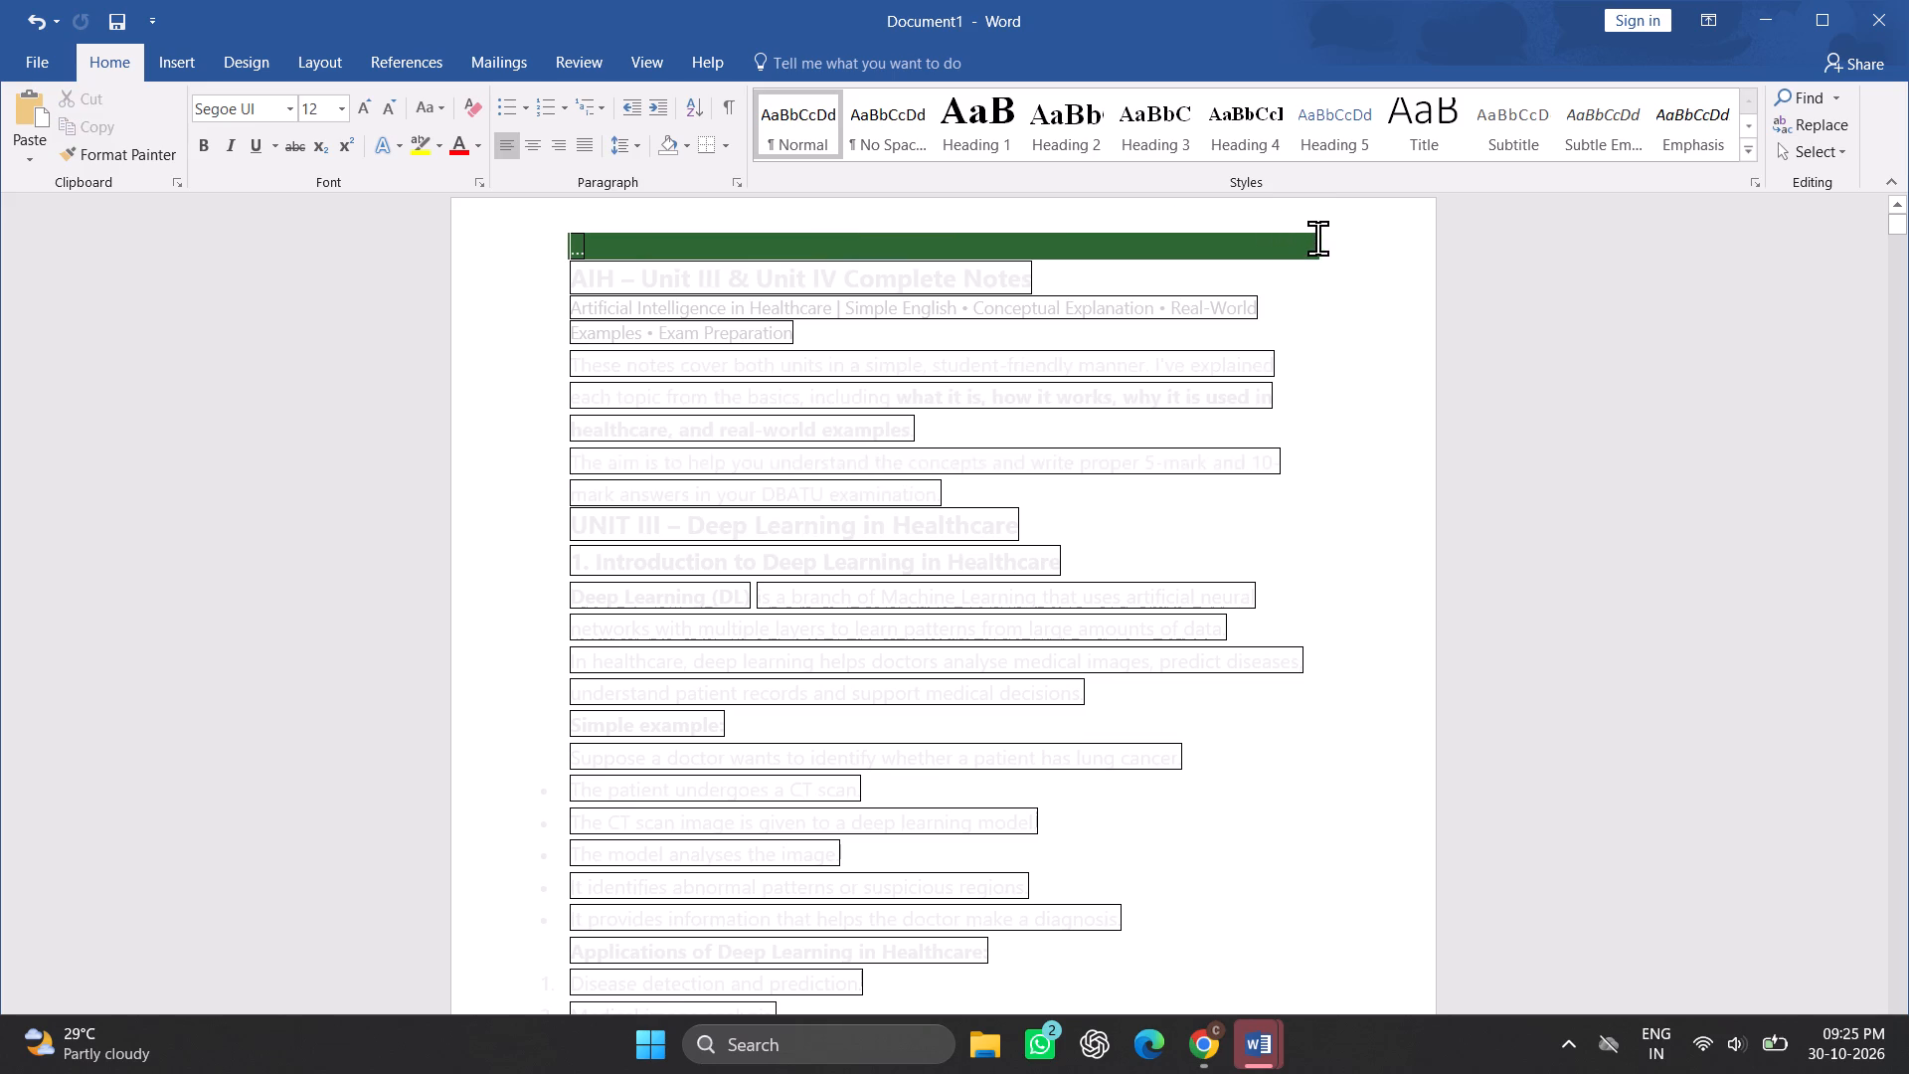
drag(1317, 238, 720, 226)
key(BackSpace)
key(BackSpace)
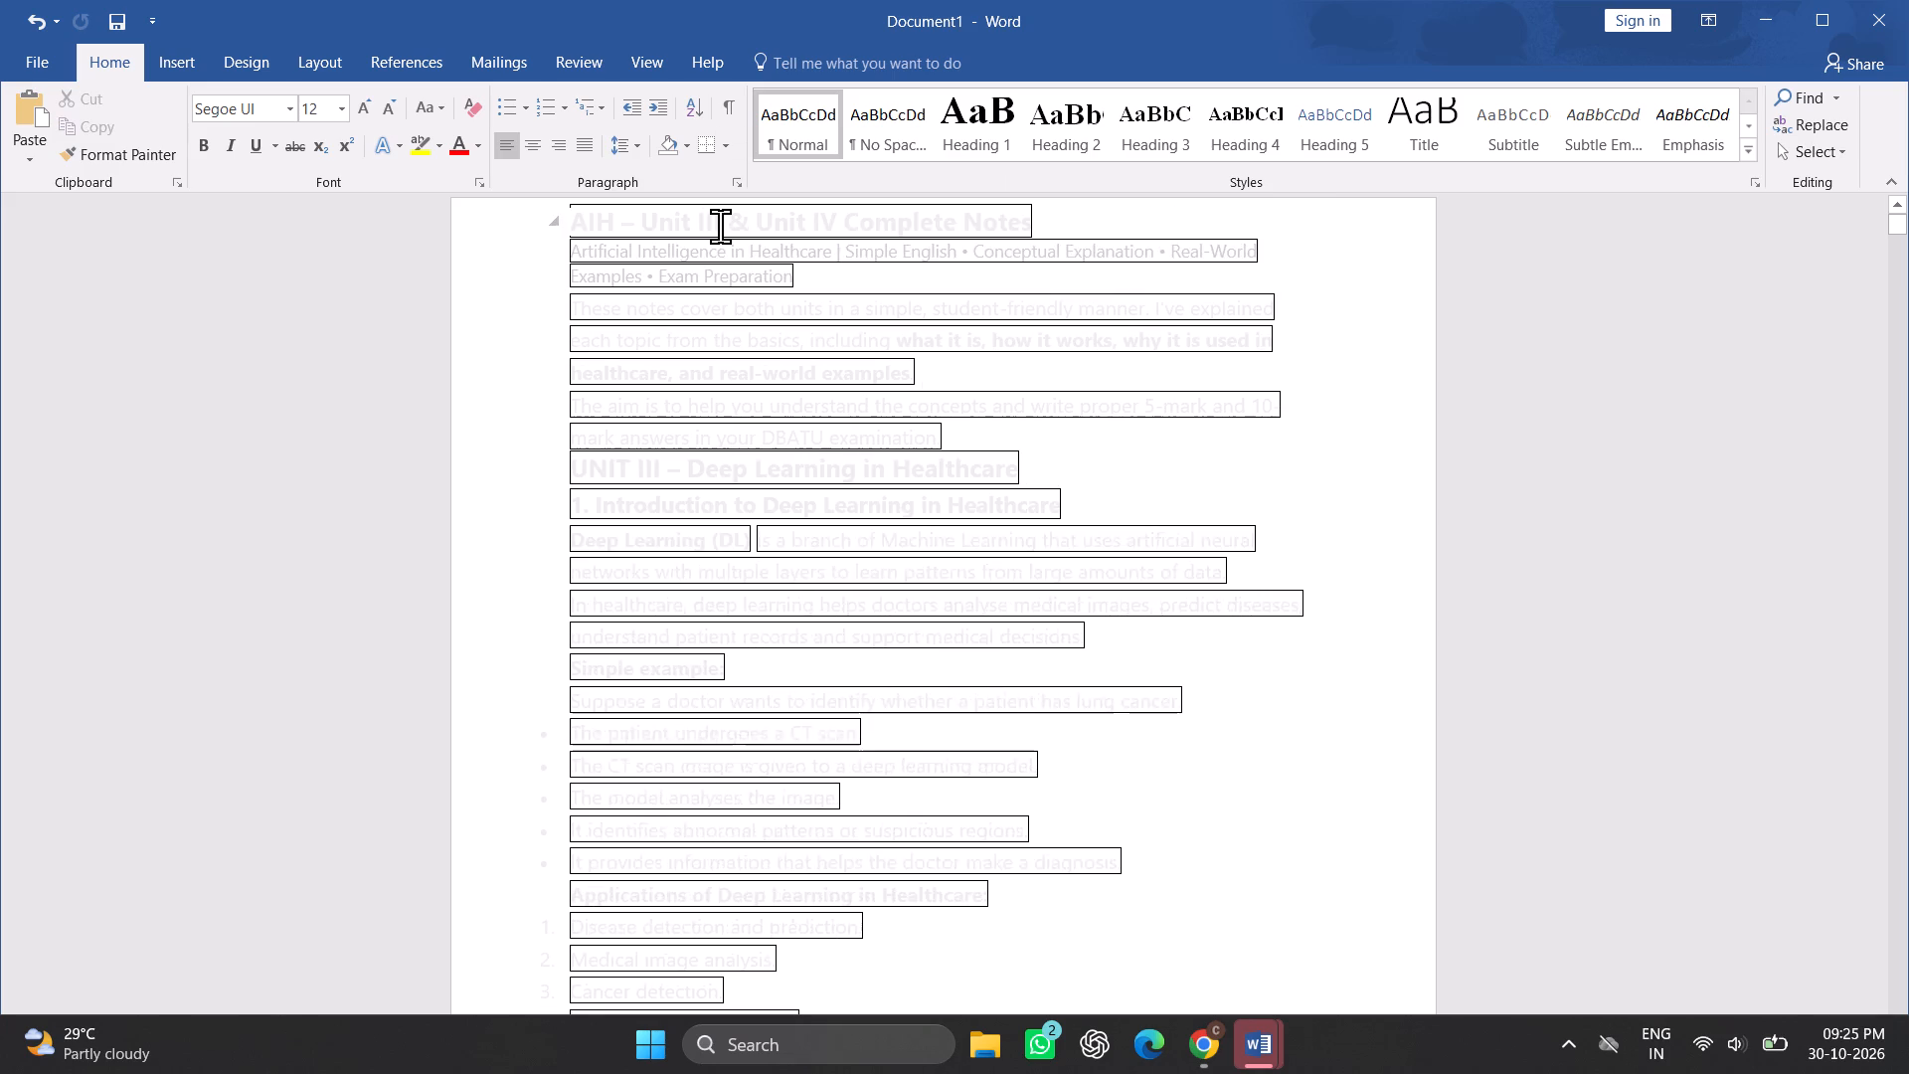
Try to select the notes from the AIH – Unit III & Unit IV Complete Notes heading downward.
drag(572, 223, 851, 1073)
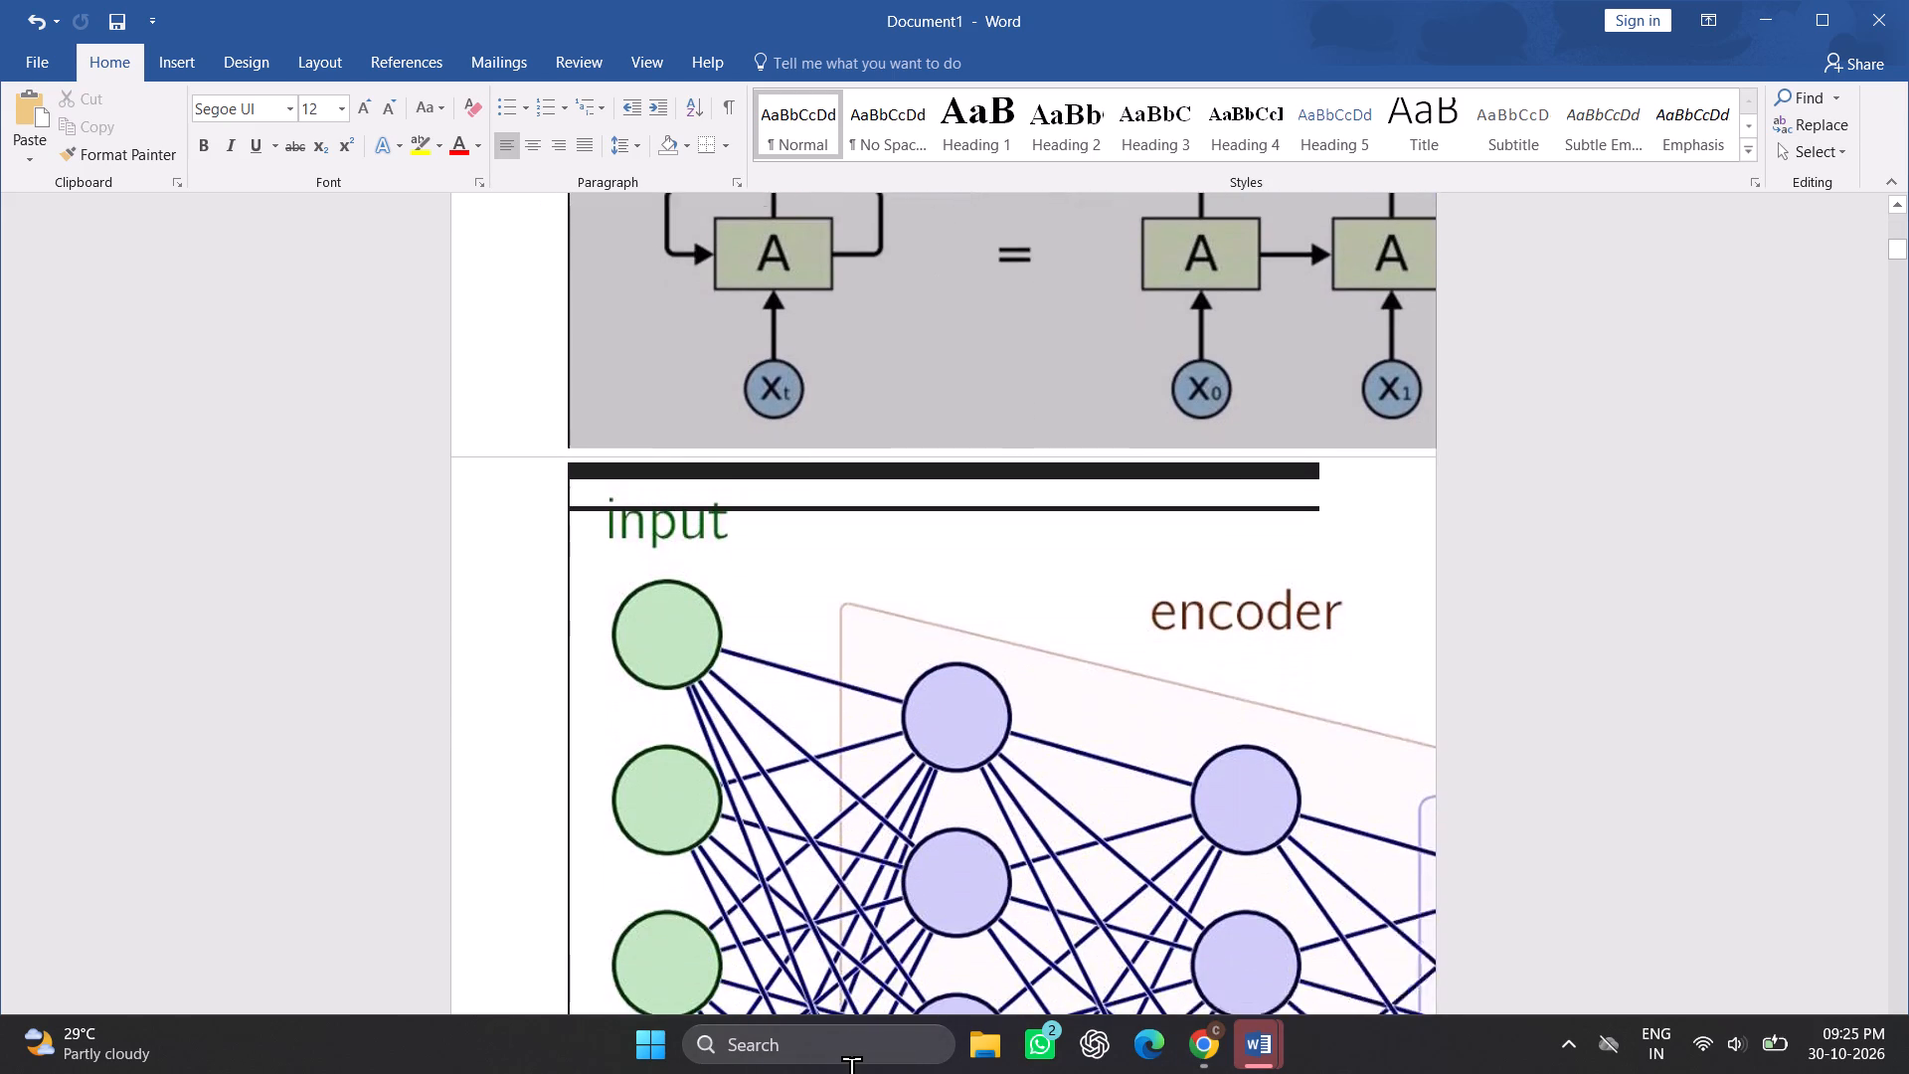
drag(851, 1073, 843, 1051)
Reduce the width of the oversized autoencoder network diagram in two stages, leaving its height as is.
click(1311, 738)
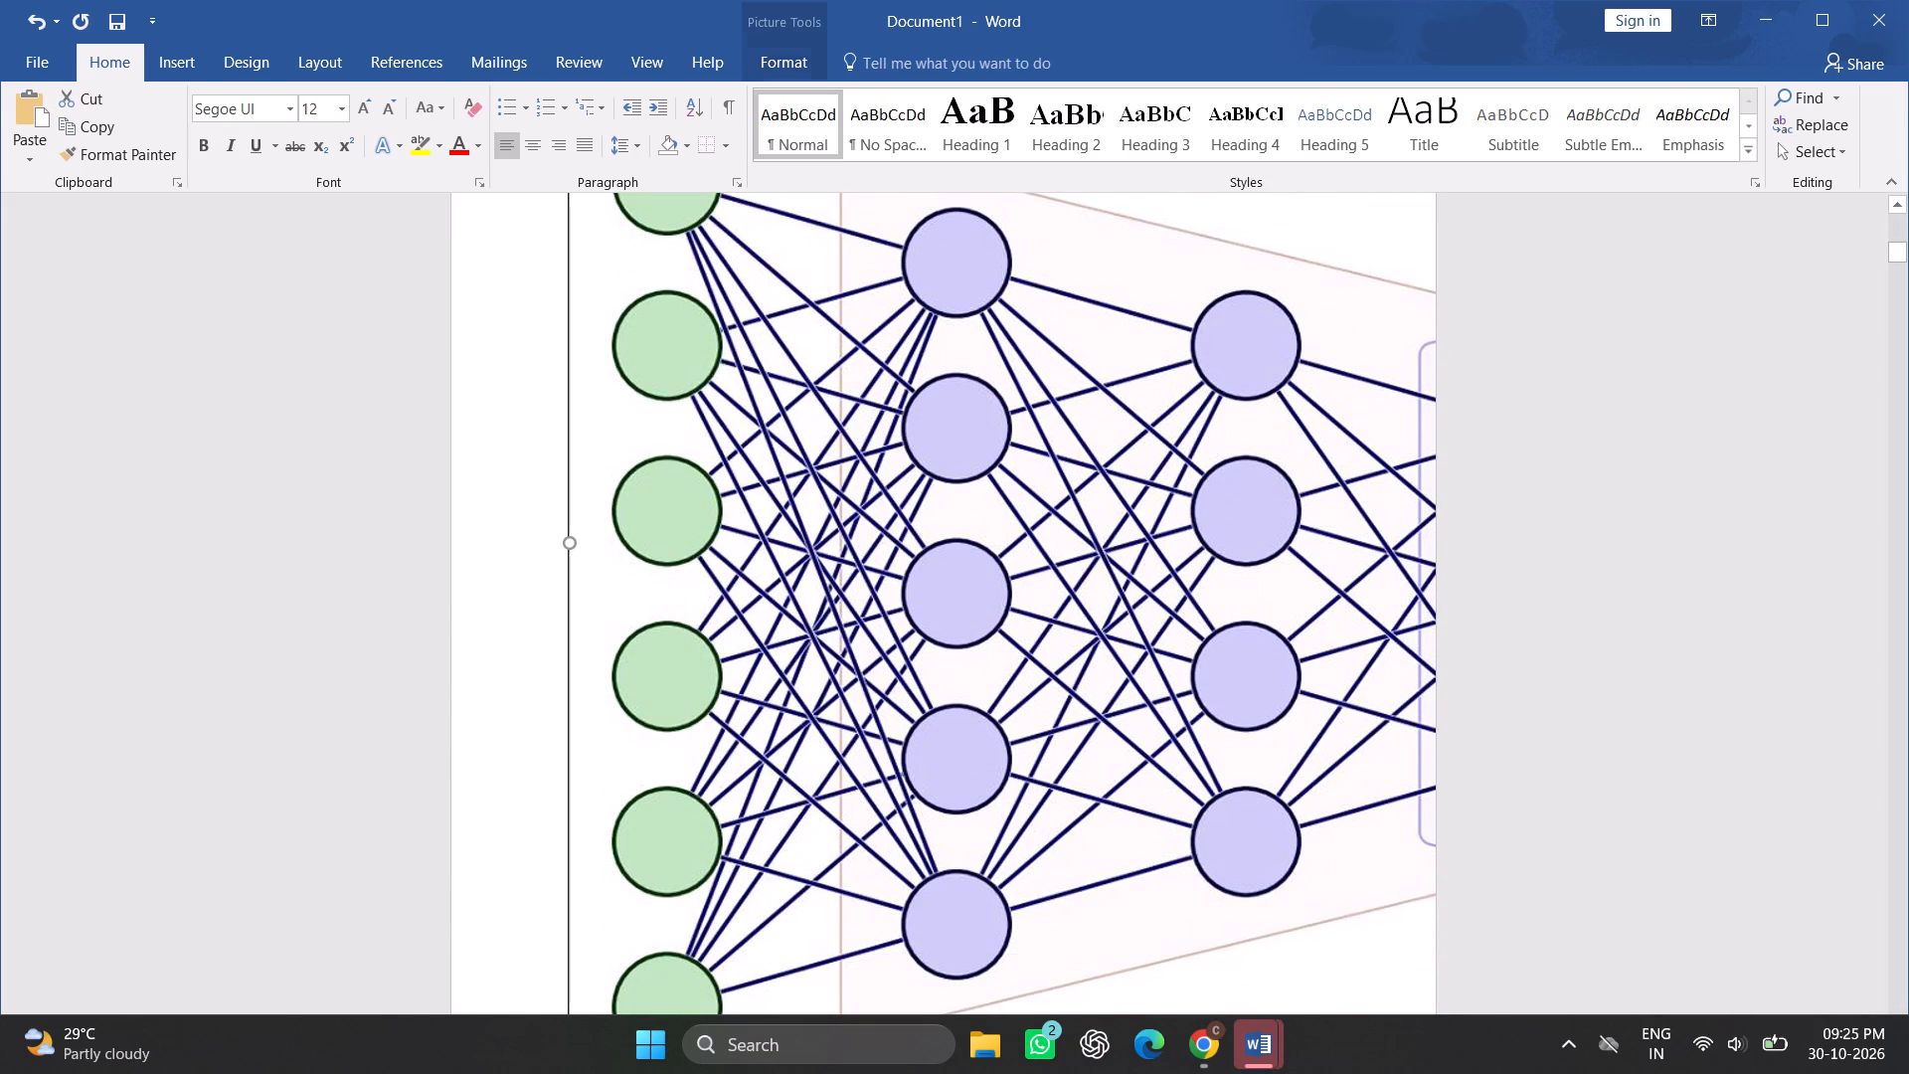
click(1110, 662)
drag(567, 540, 1118, 632)
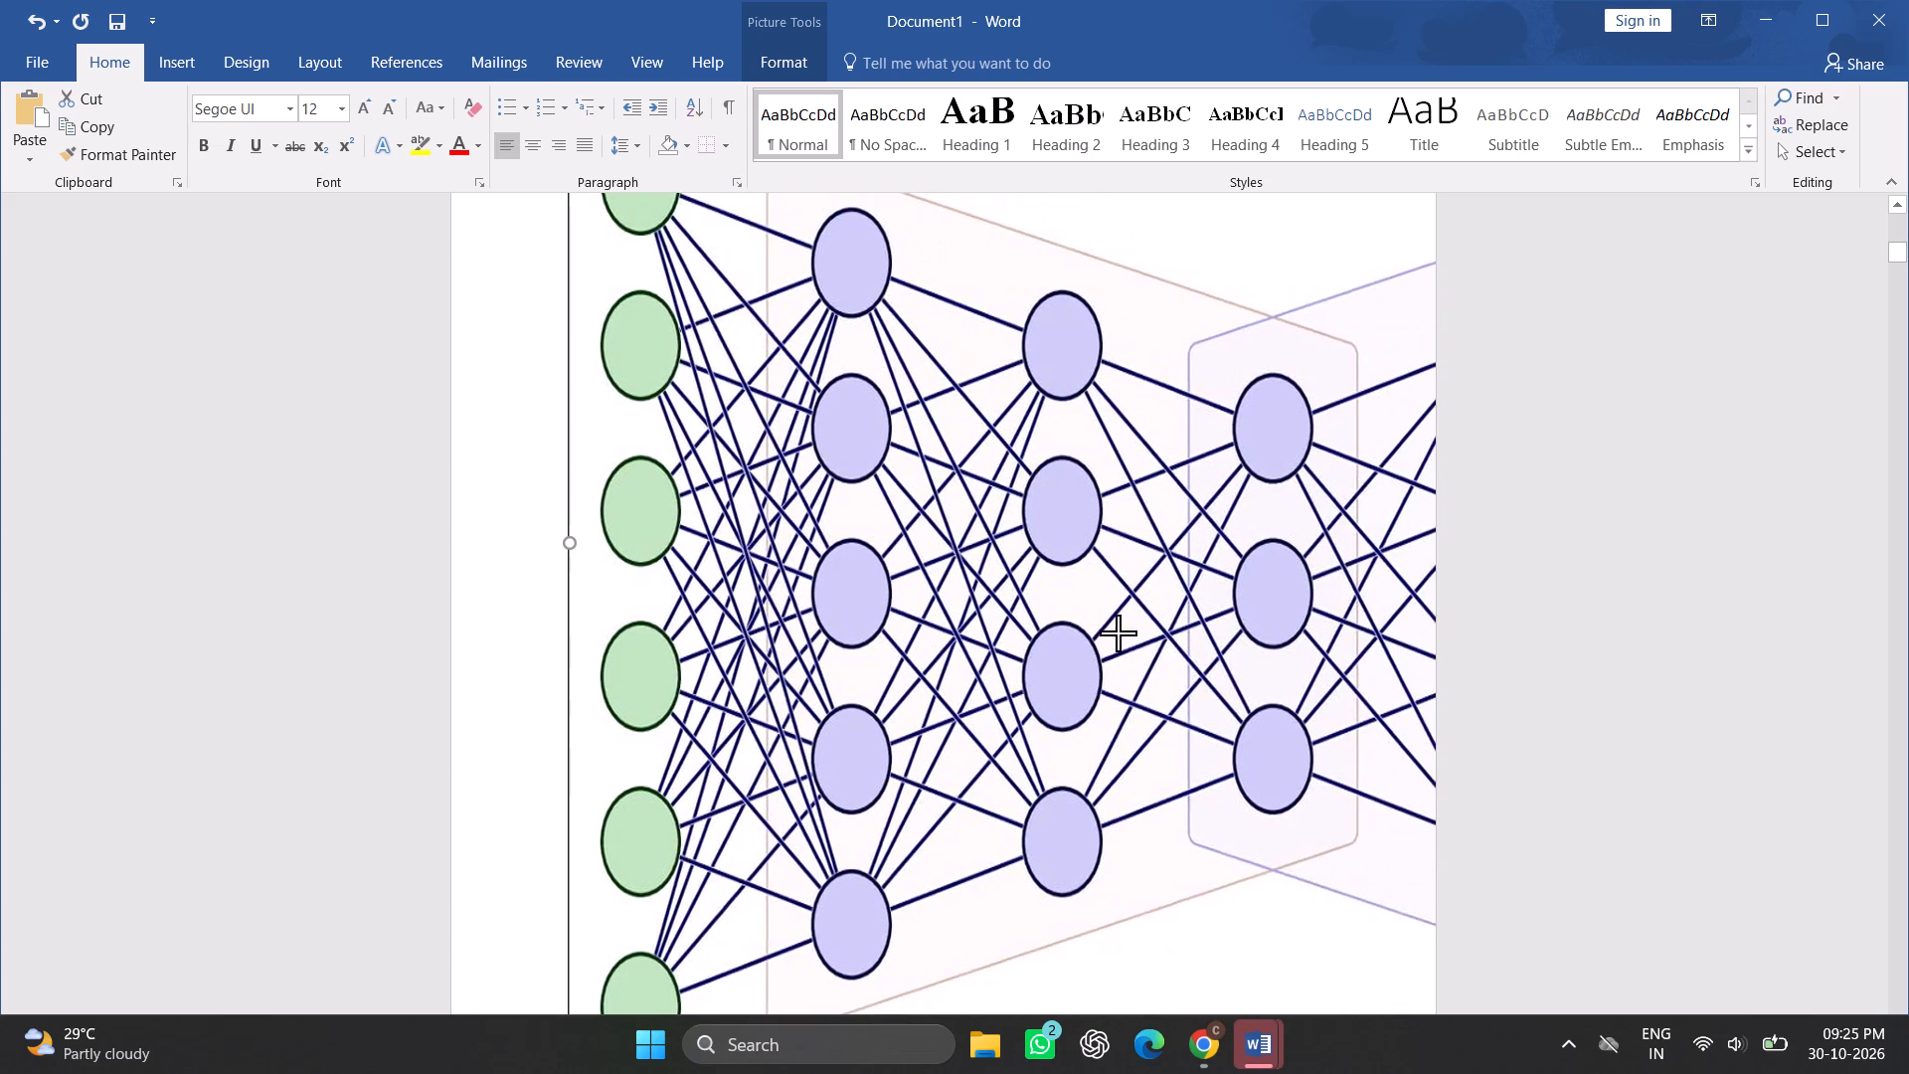
drag(1118, 632, 1399, 765)
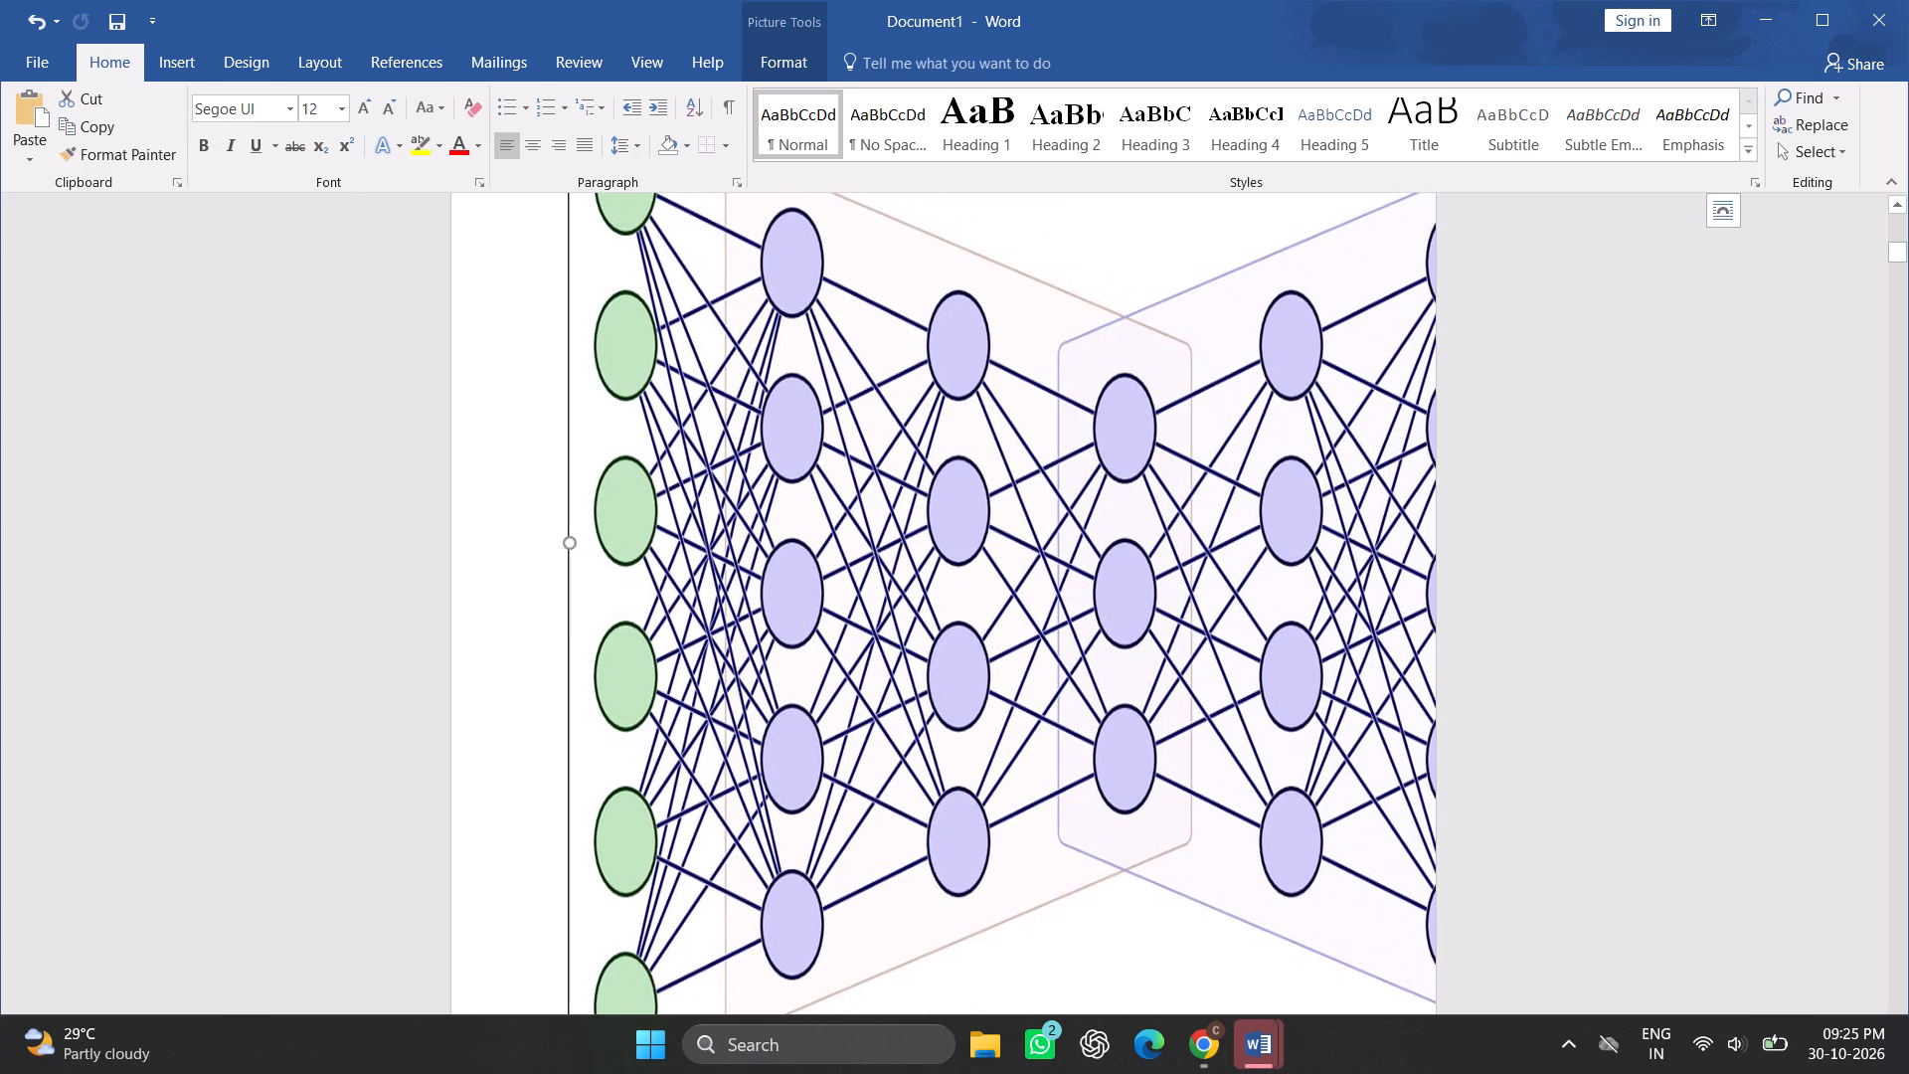
click(662, 396)
Apply the first preset text effect to all the text in the document.
key(ctrl+a)
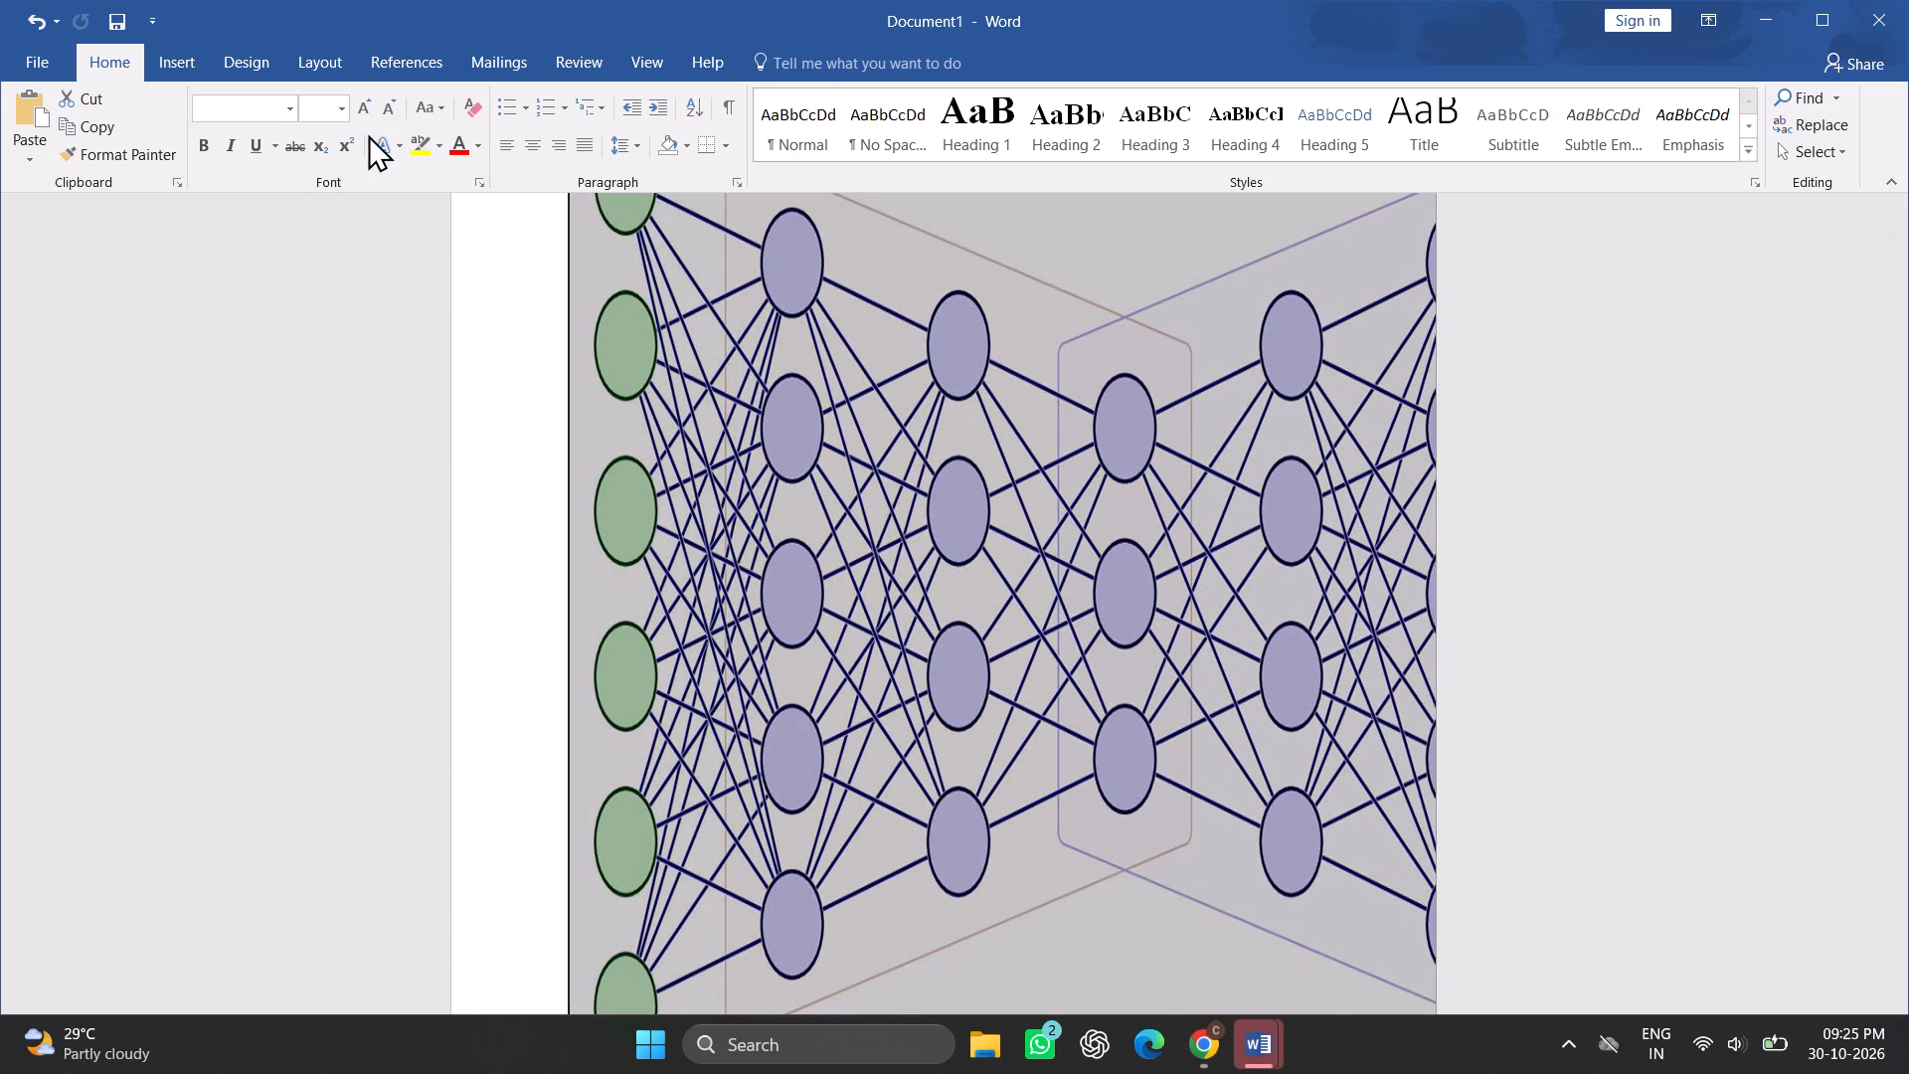
click(388, 138)
click(393, 211)
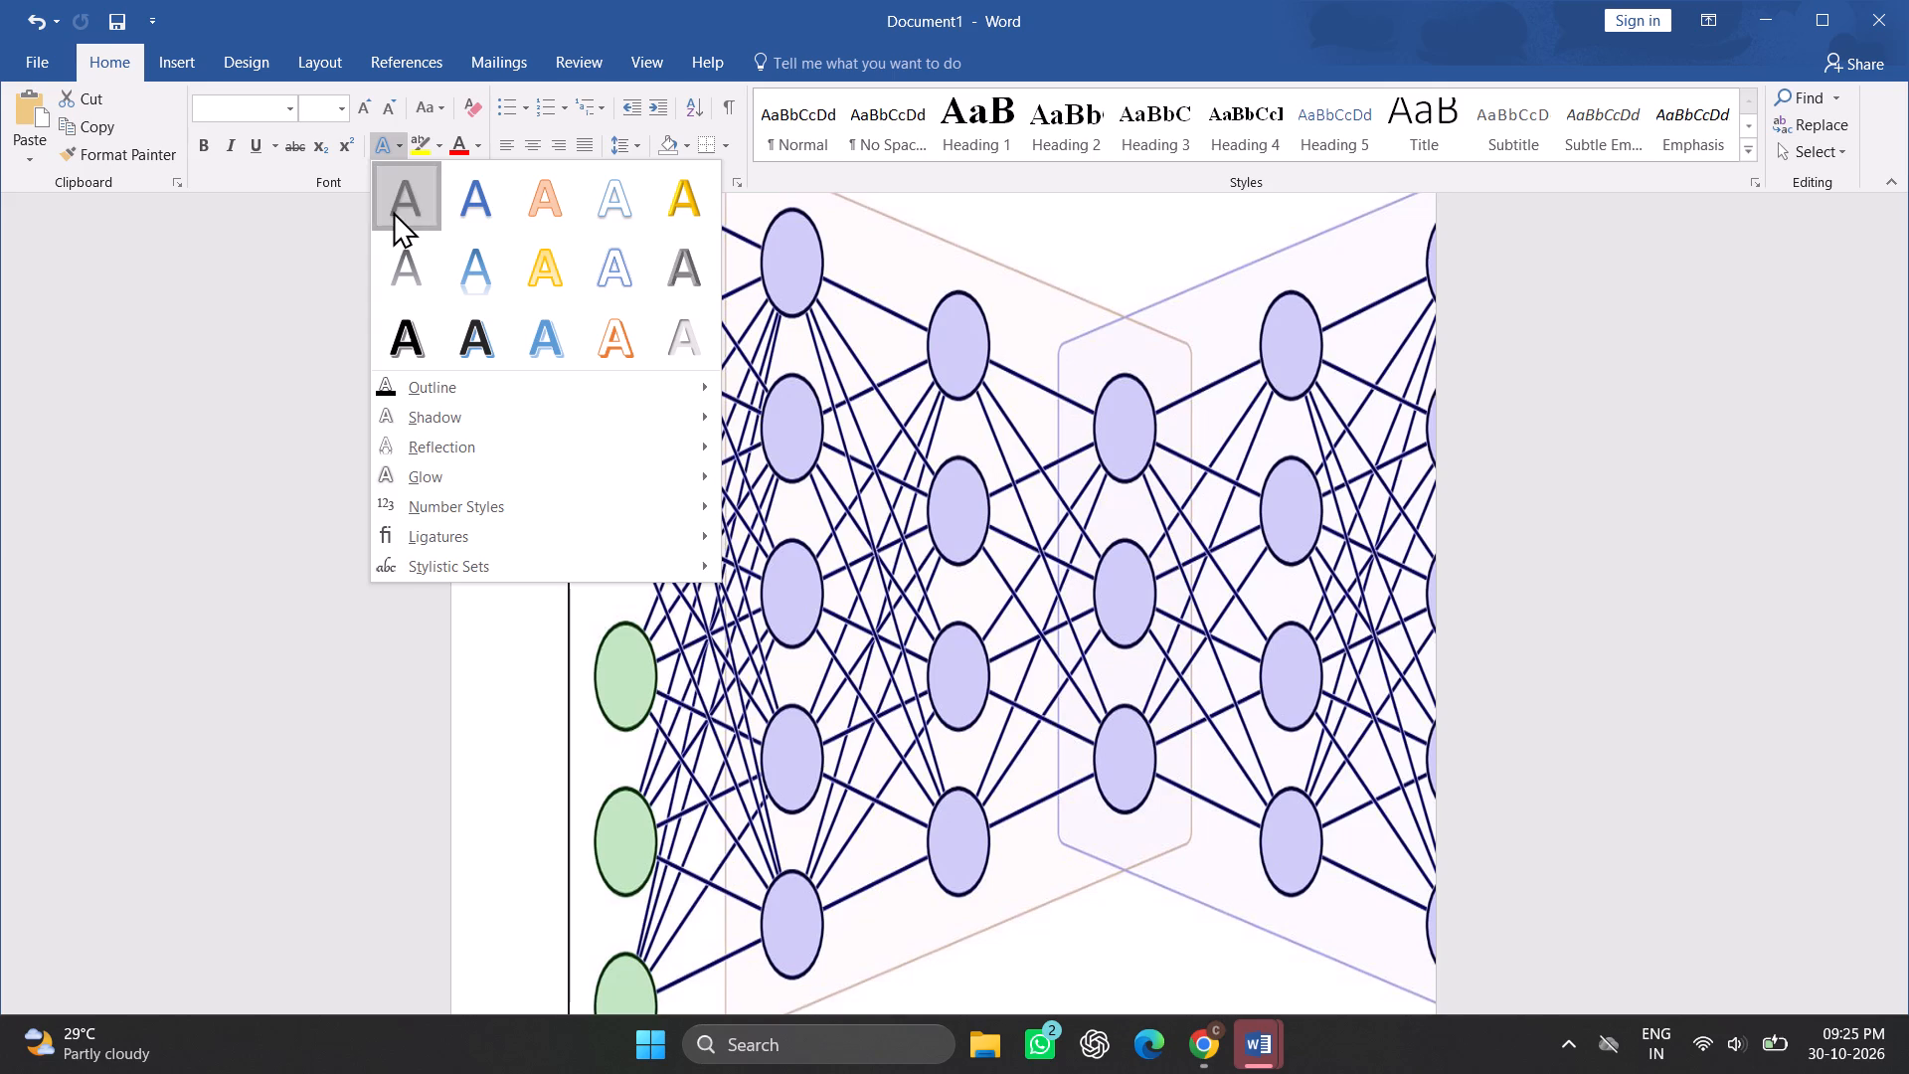
scroll(785, 730, up, 20)
scroll(785, 730, up, 20)
scroll(785, 730, up, 20)
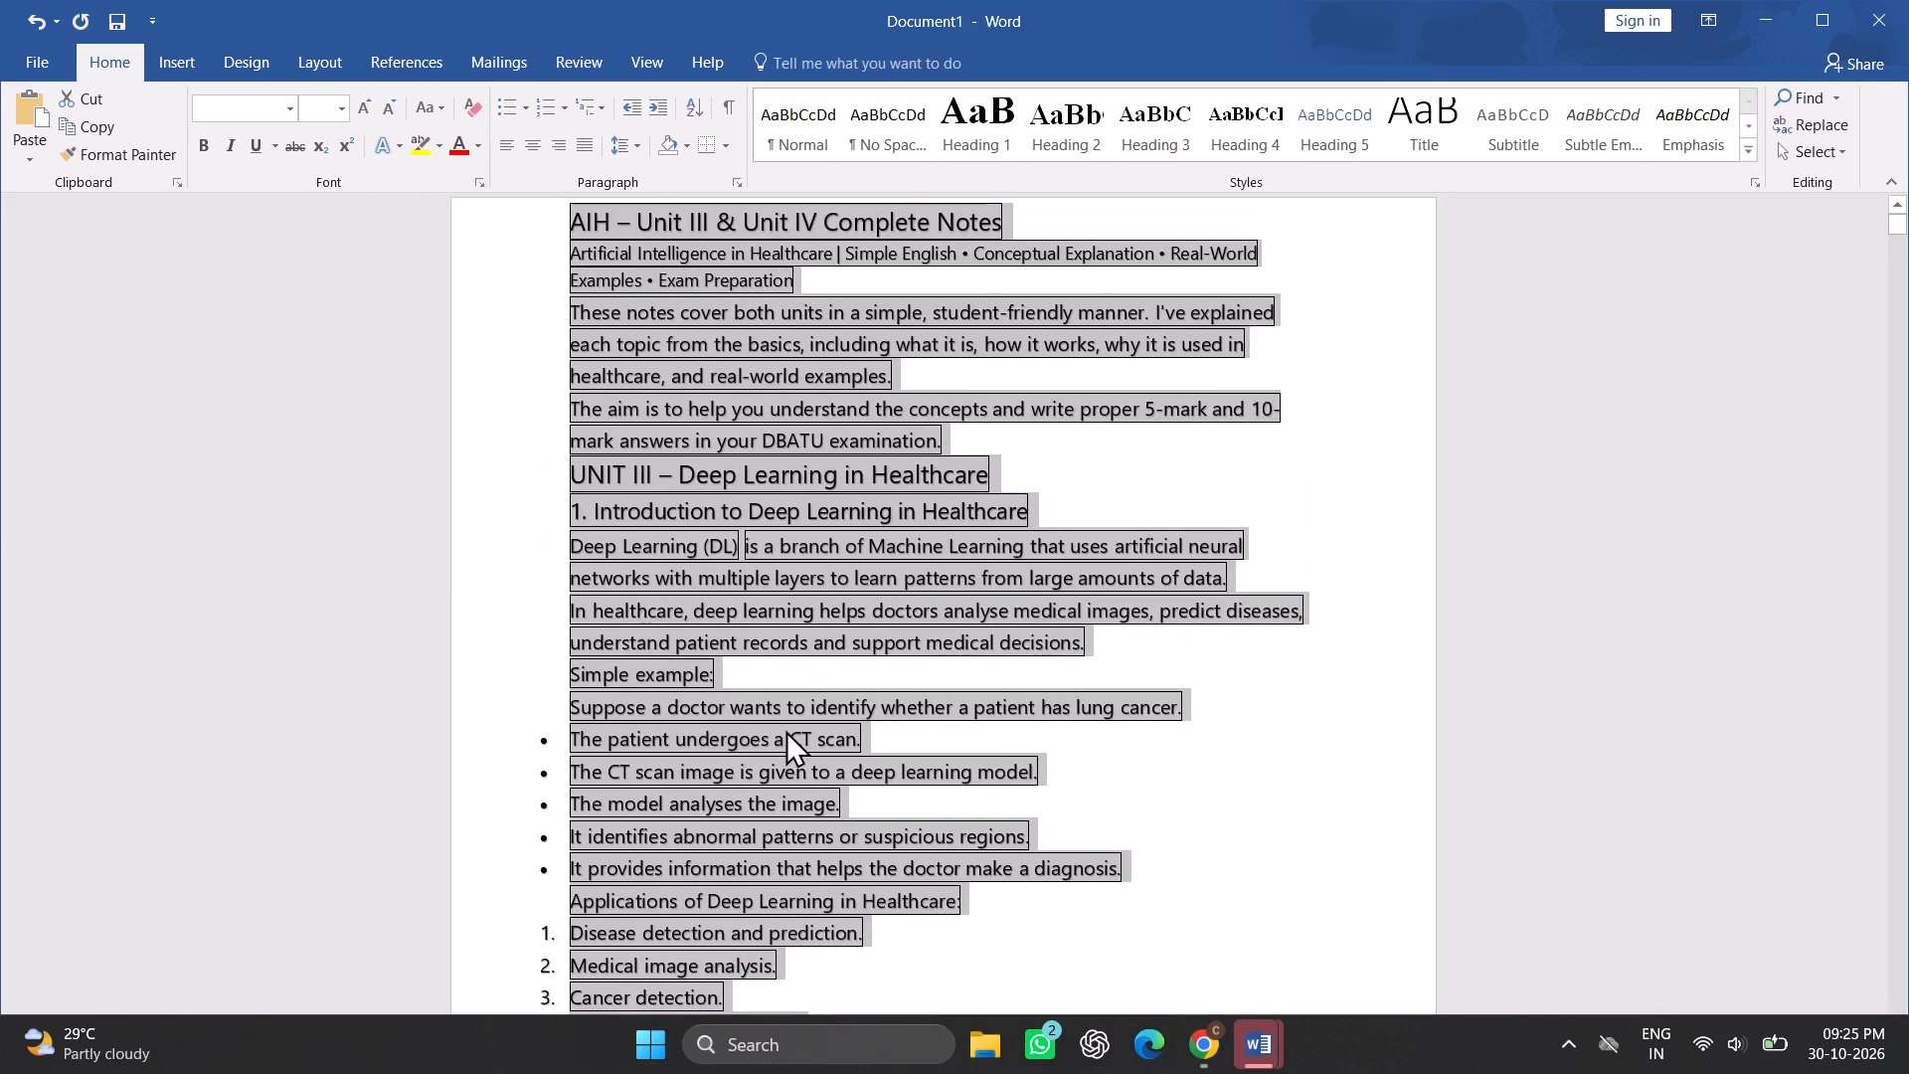
click(1380, 736)
Delete the subtitle and introductory paragraphs between the AIH – Unit III & Unit IV Complete Notes title and the UNIT III heading.
scroll(1380, 736, up, 5)
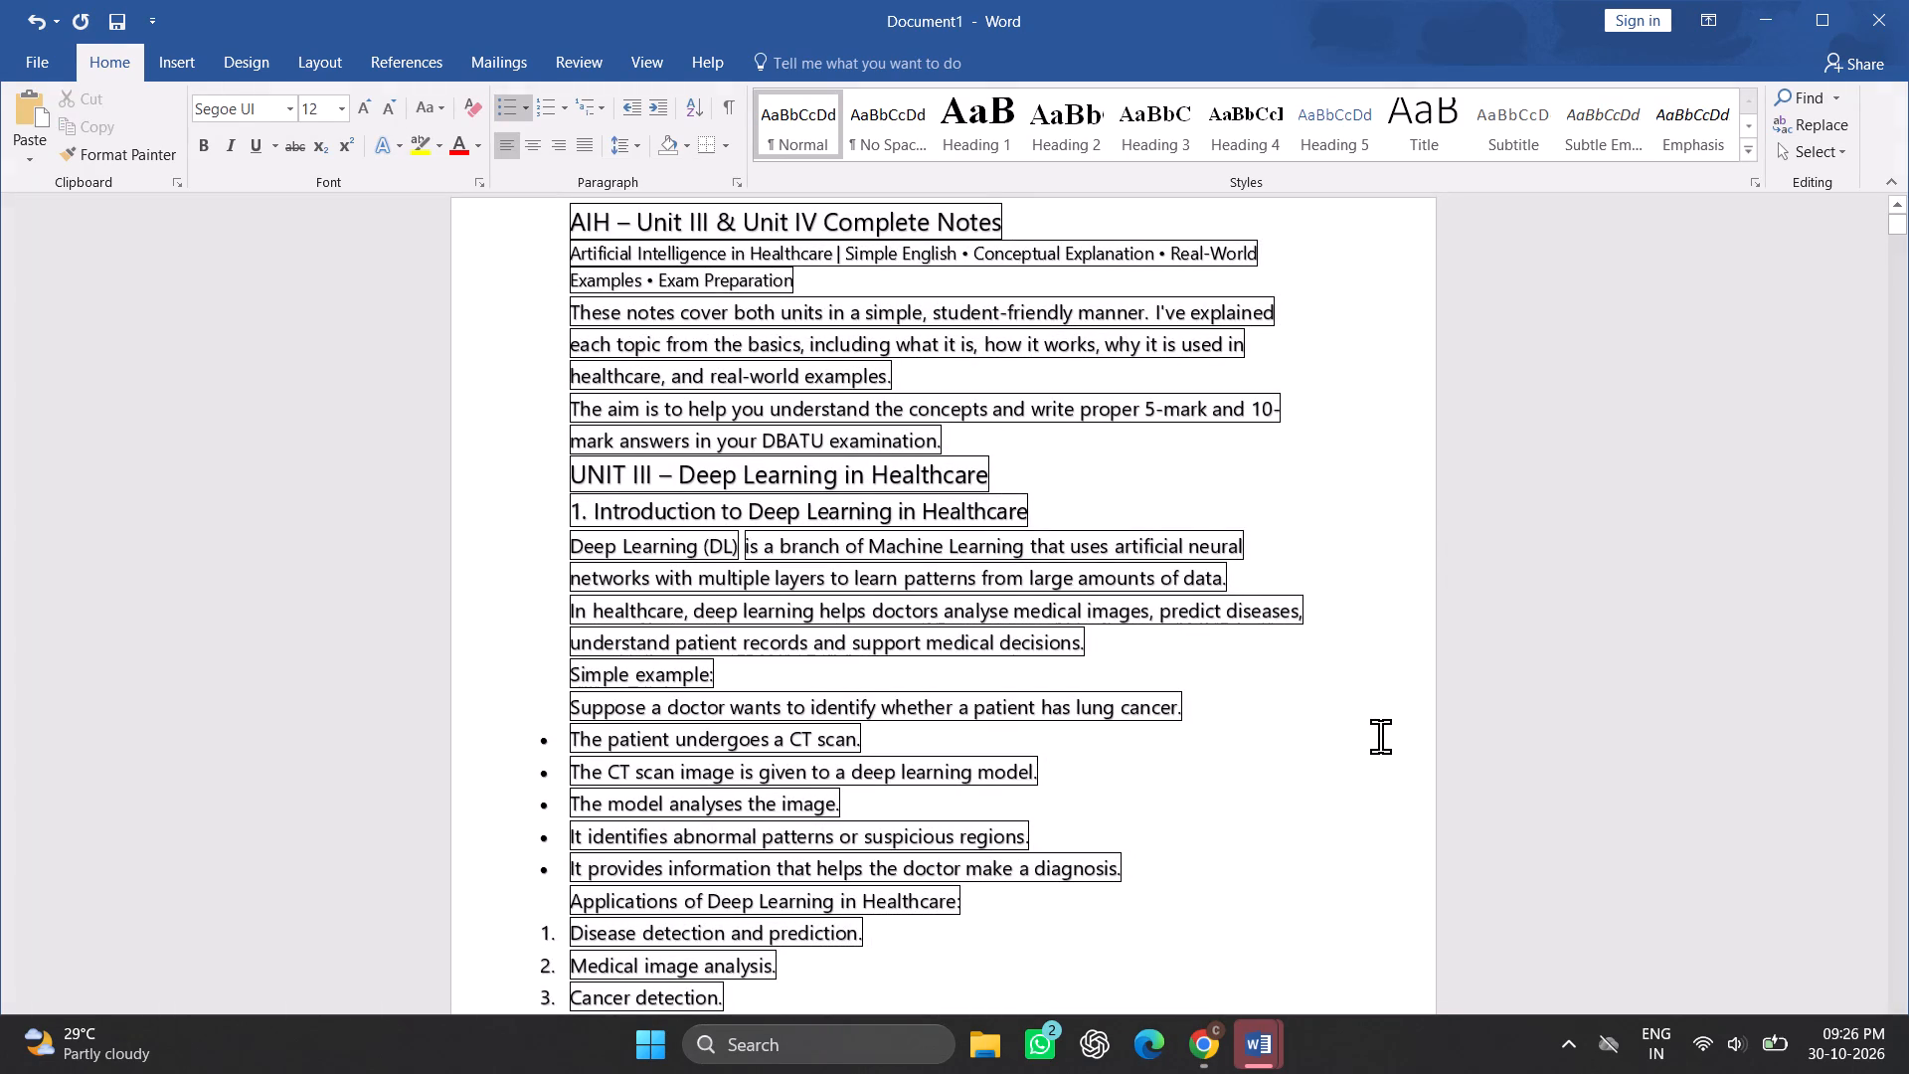
click(1080, 229)
key(Return)
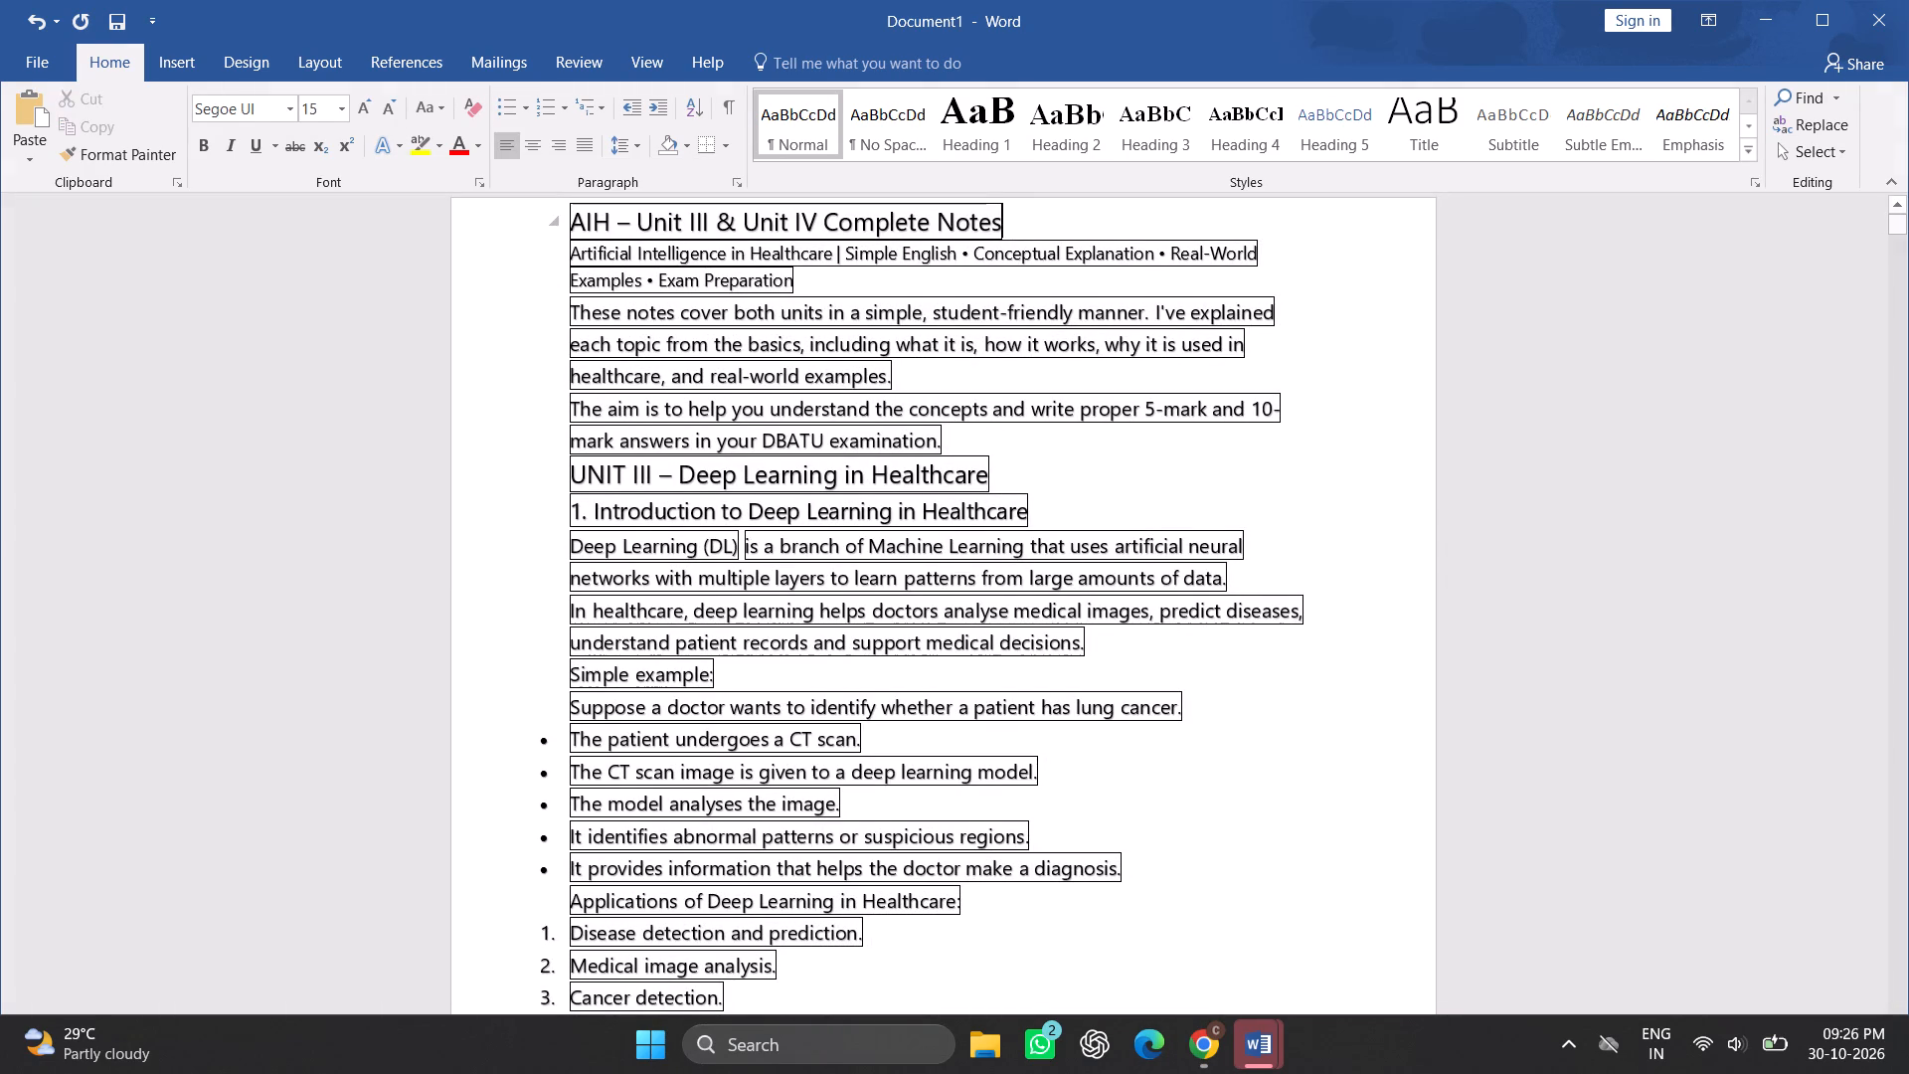
scroll(1011, 418, down, 1)
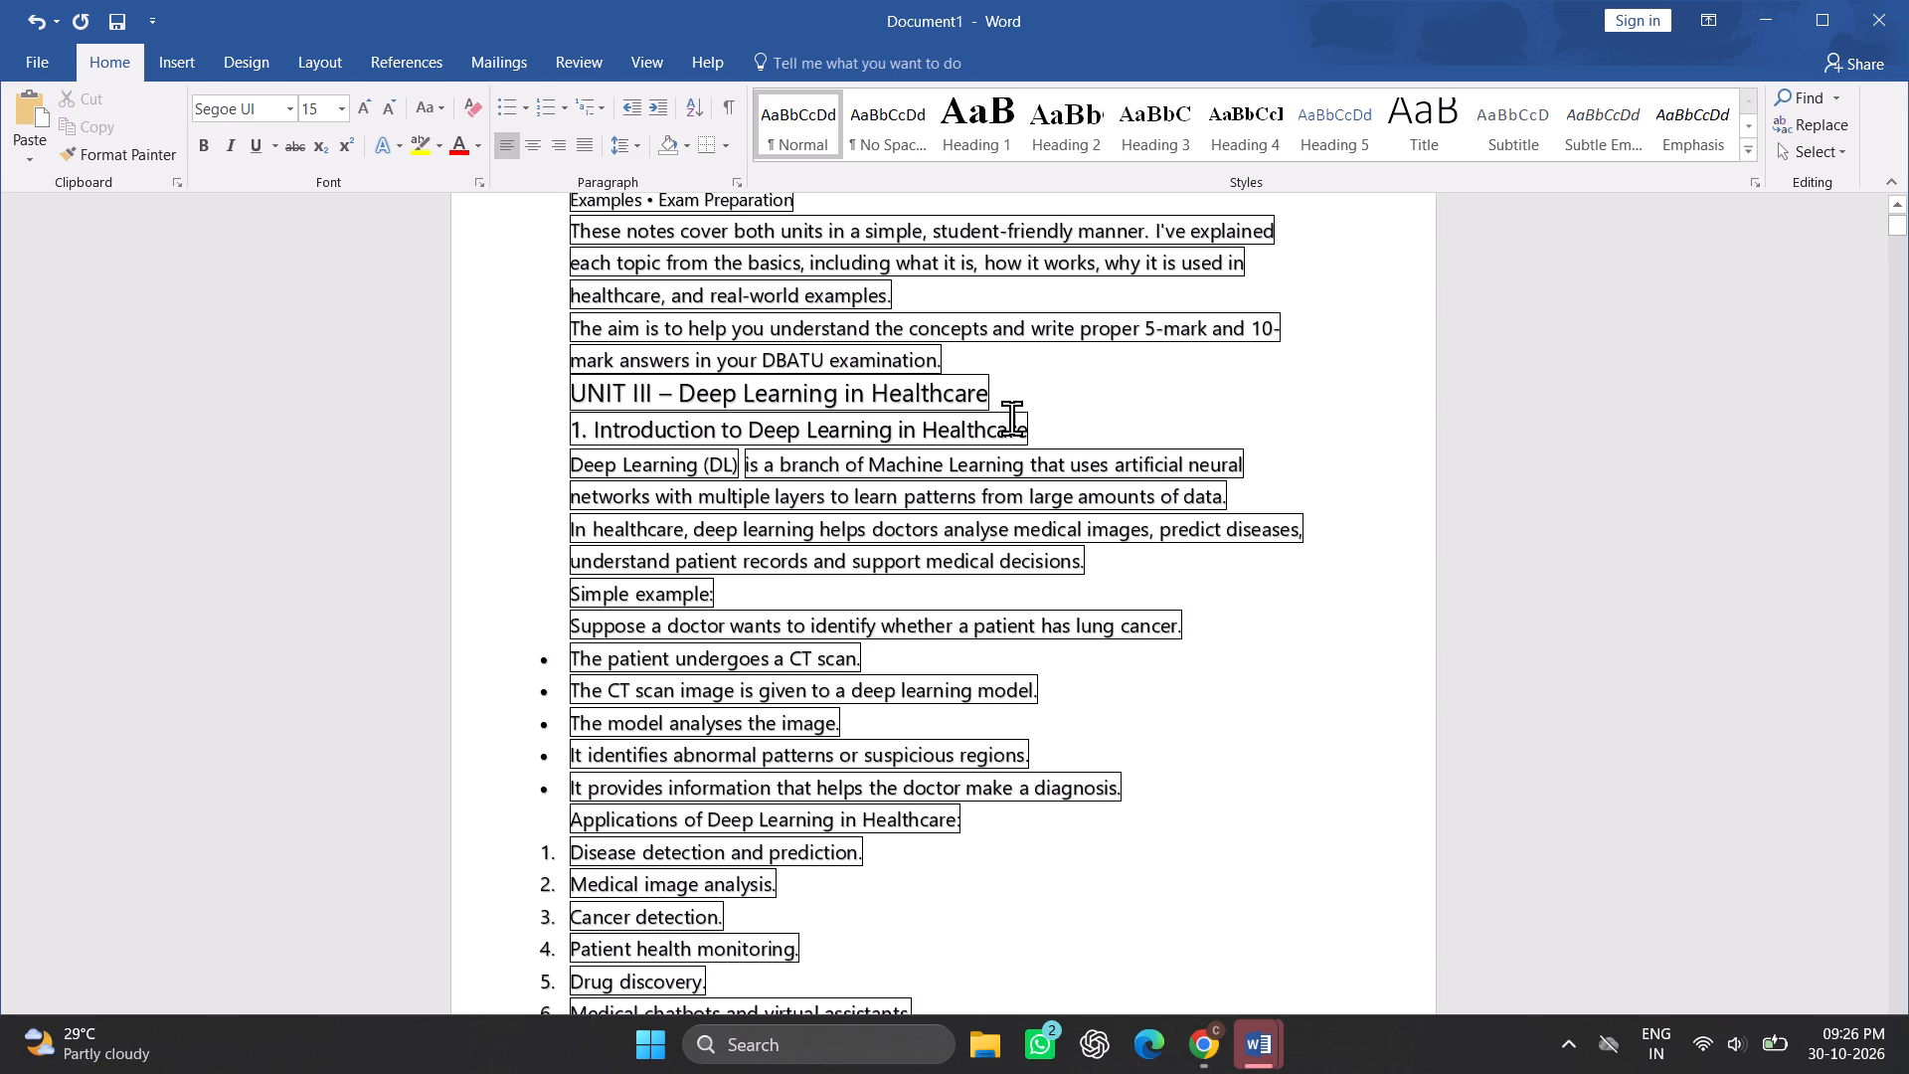
drag(991, 353, 632, 164)
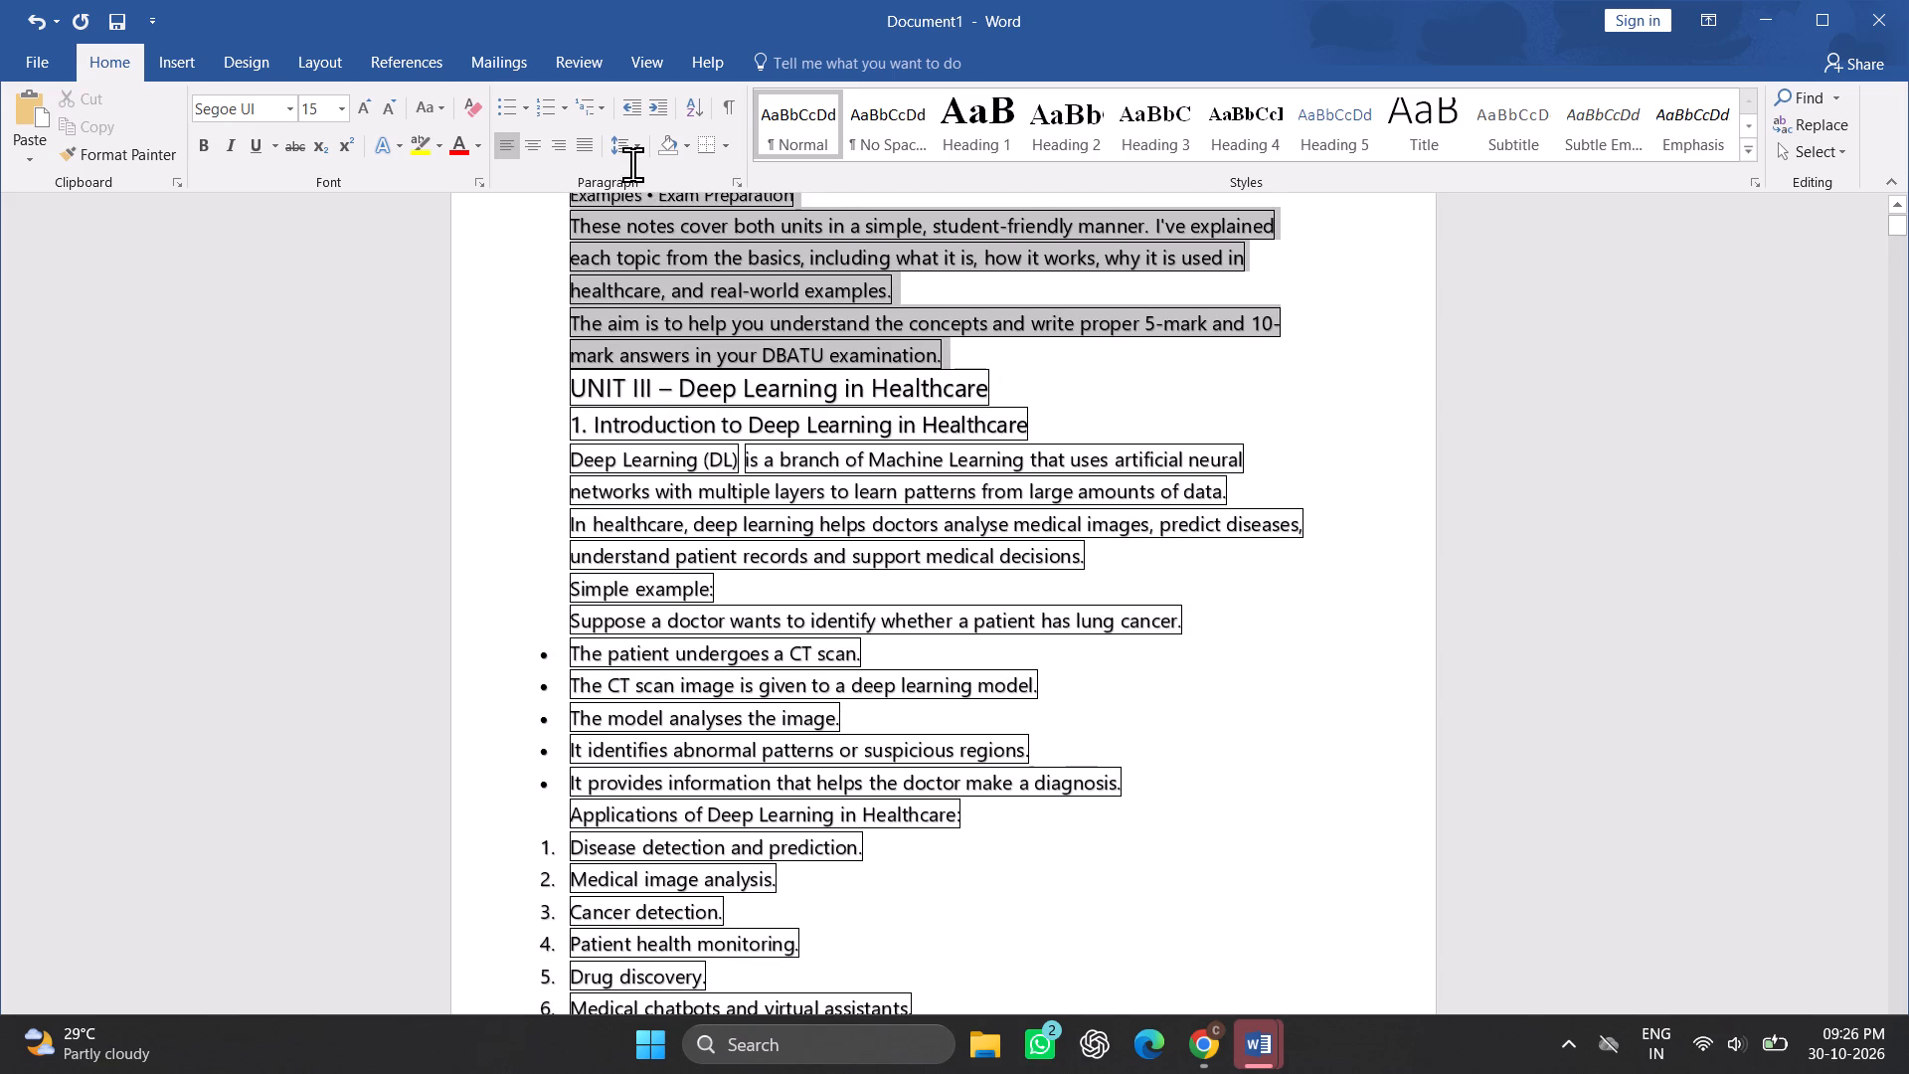
drag(632, 164, 536, 264)
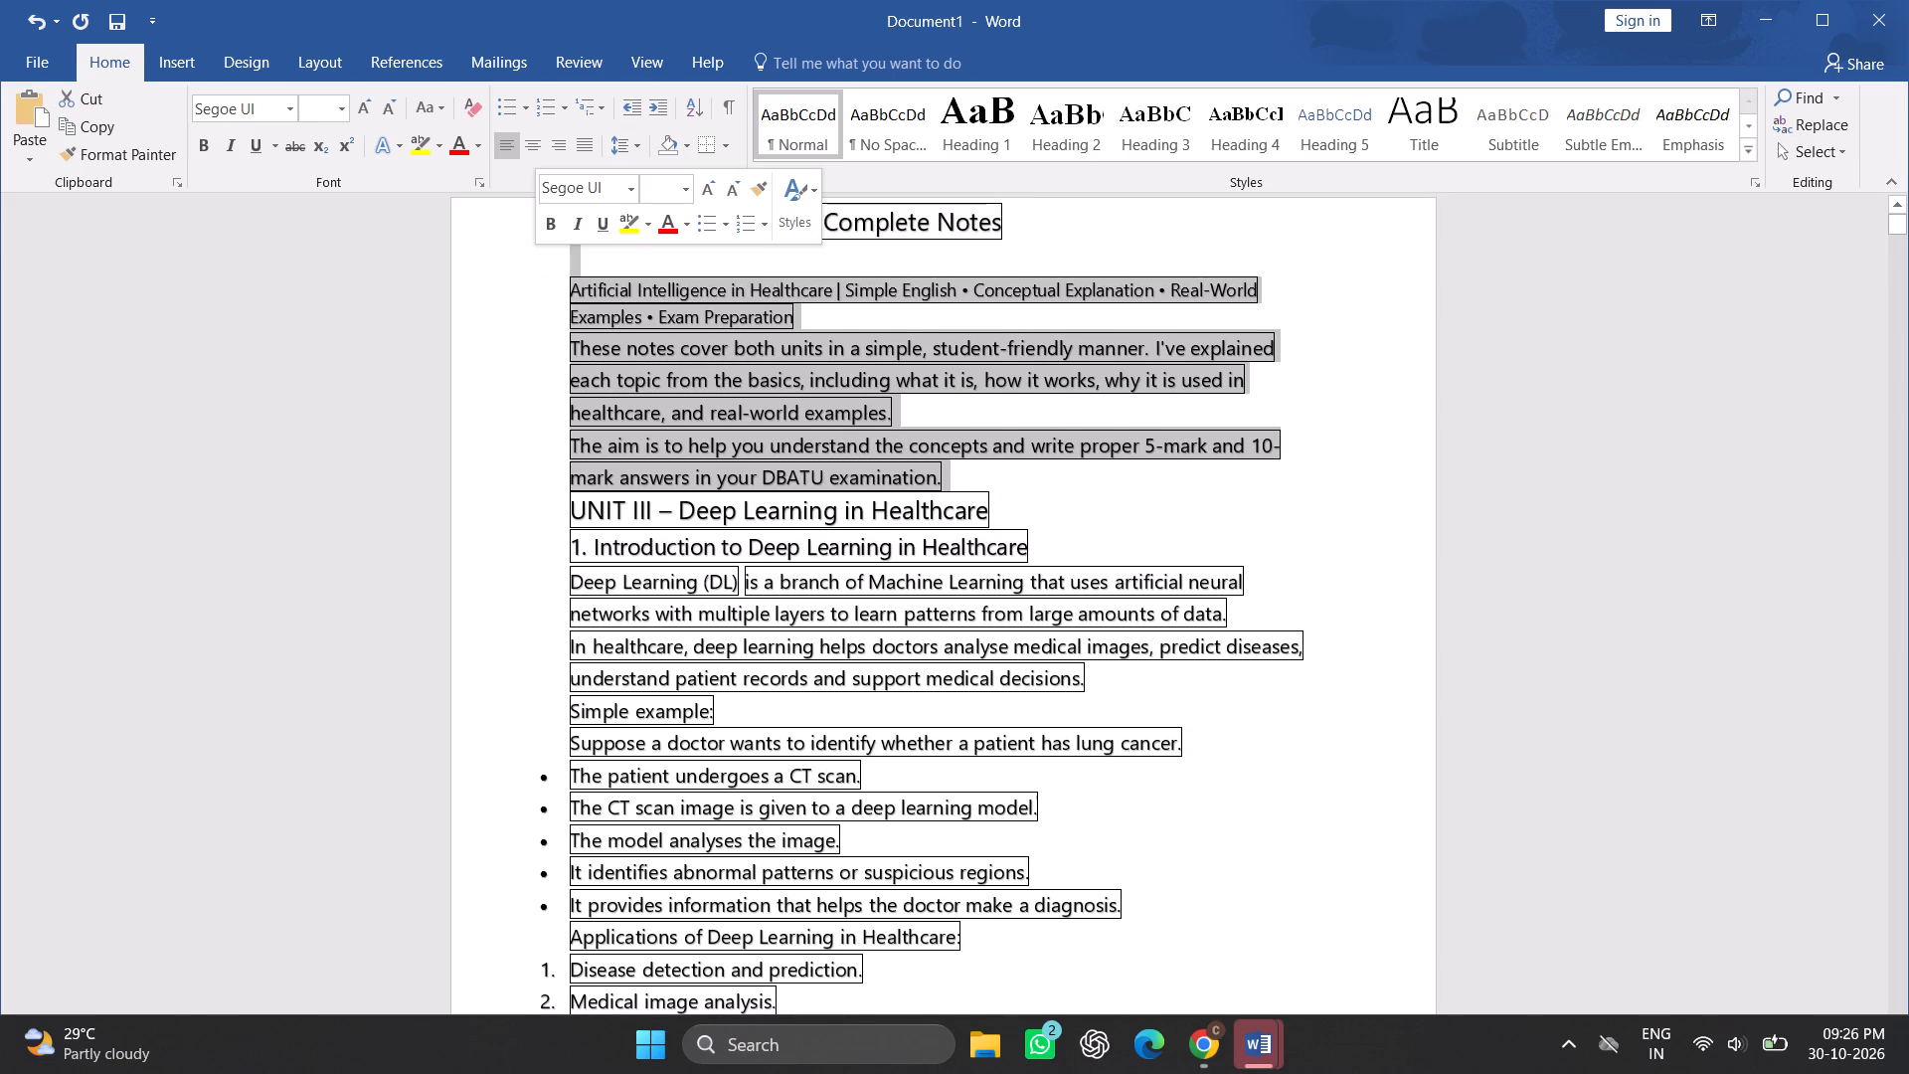
key(BackSpace)
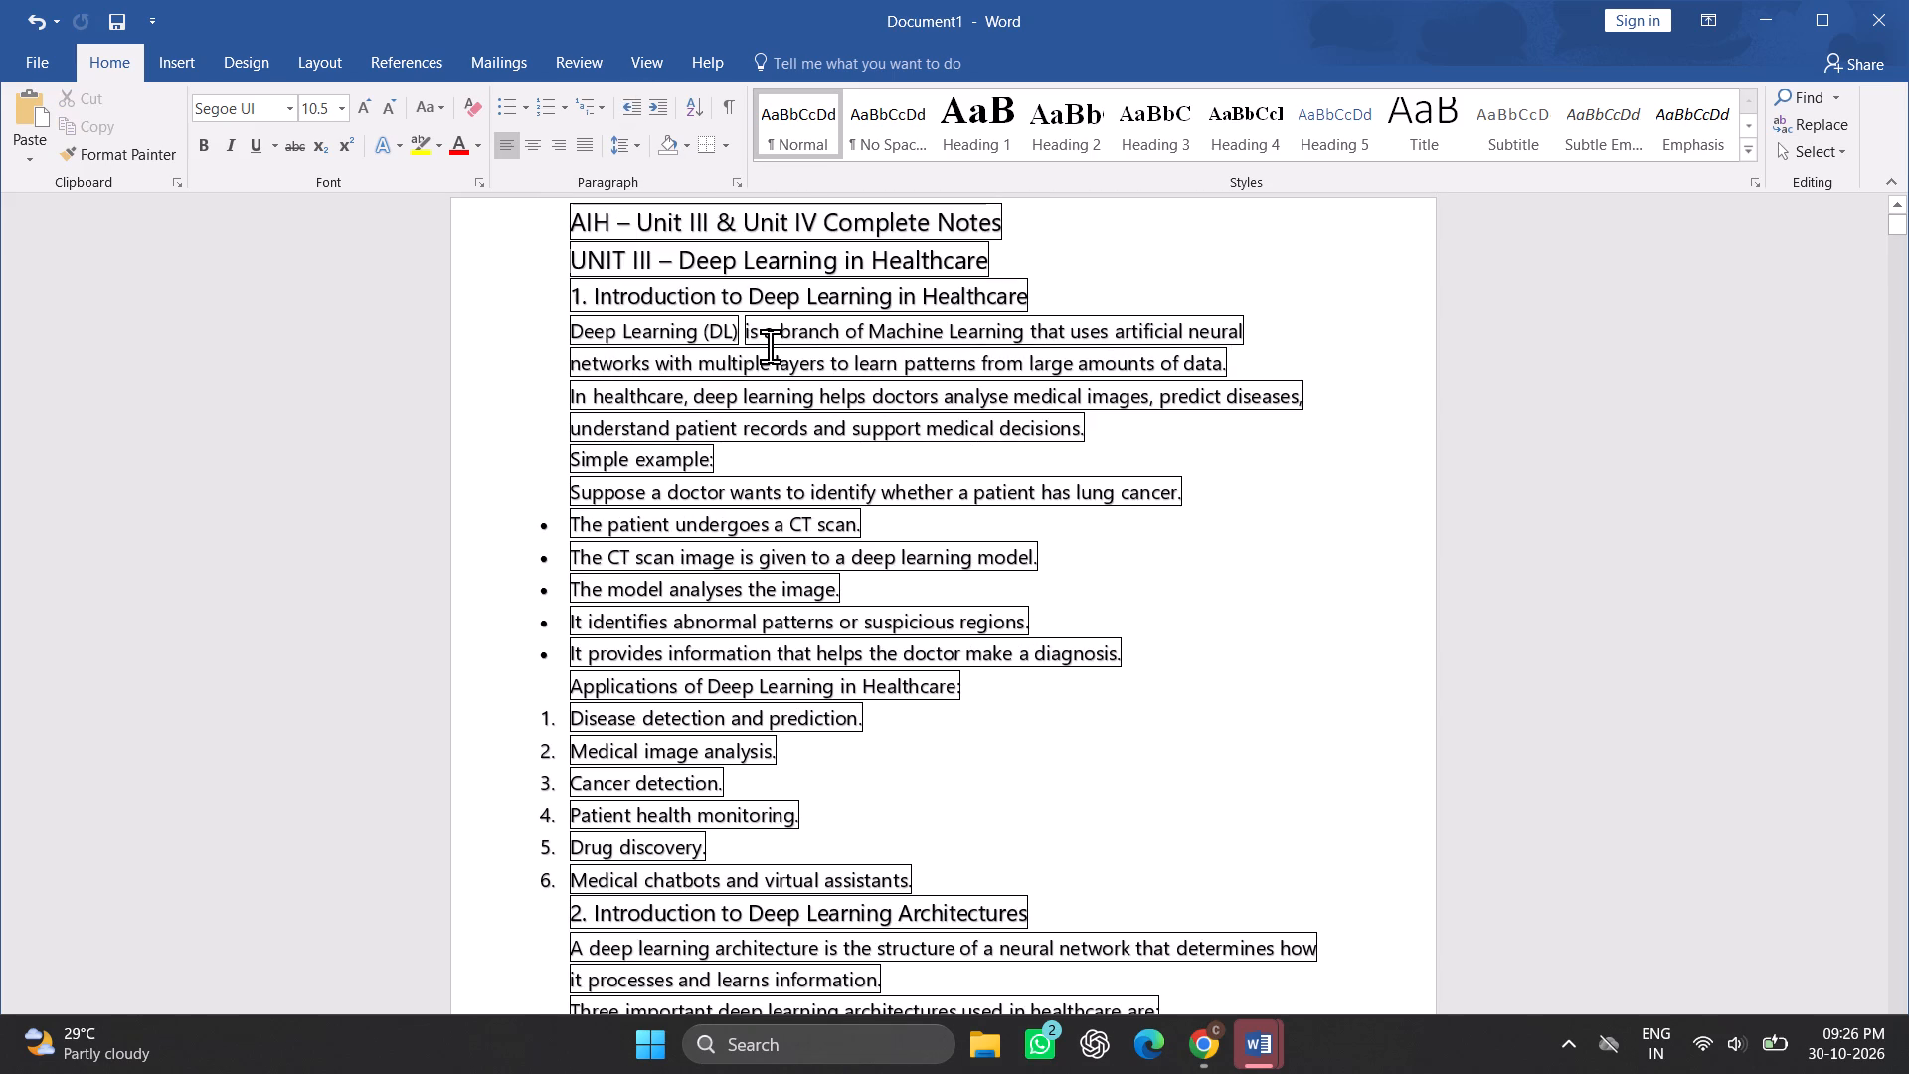
Insert blank lines below the document title, below the UNIT III heading and above the 2. Introduction to Deep Learning Architectures heading.
click(1025, 229)
key(Return)
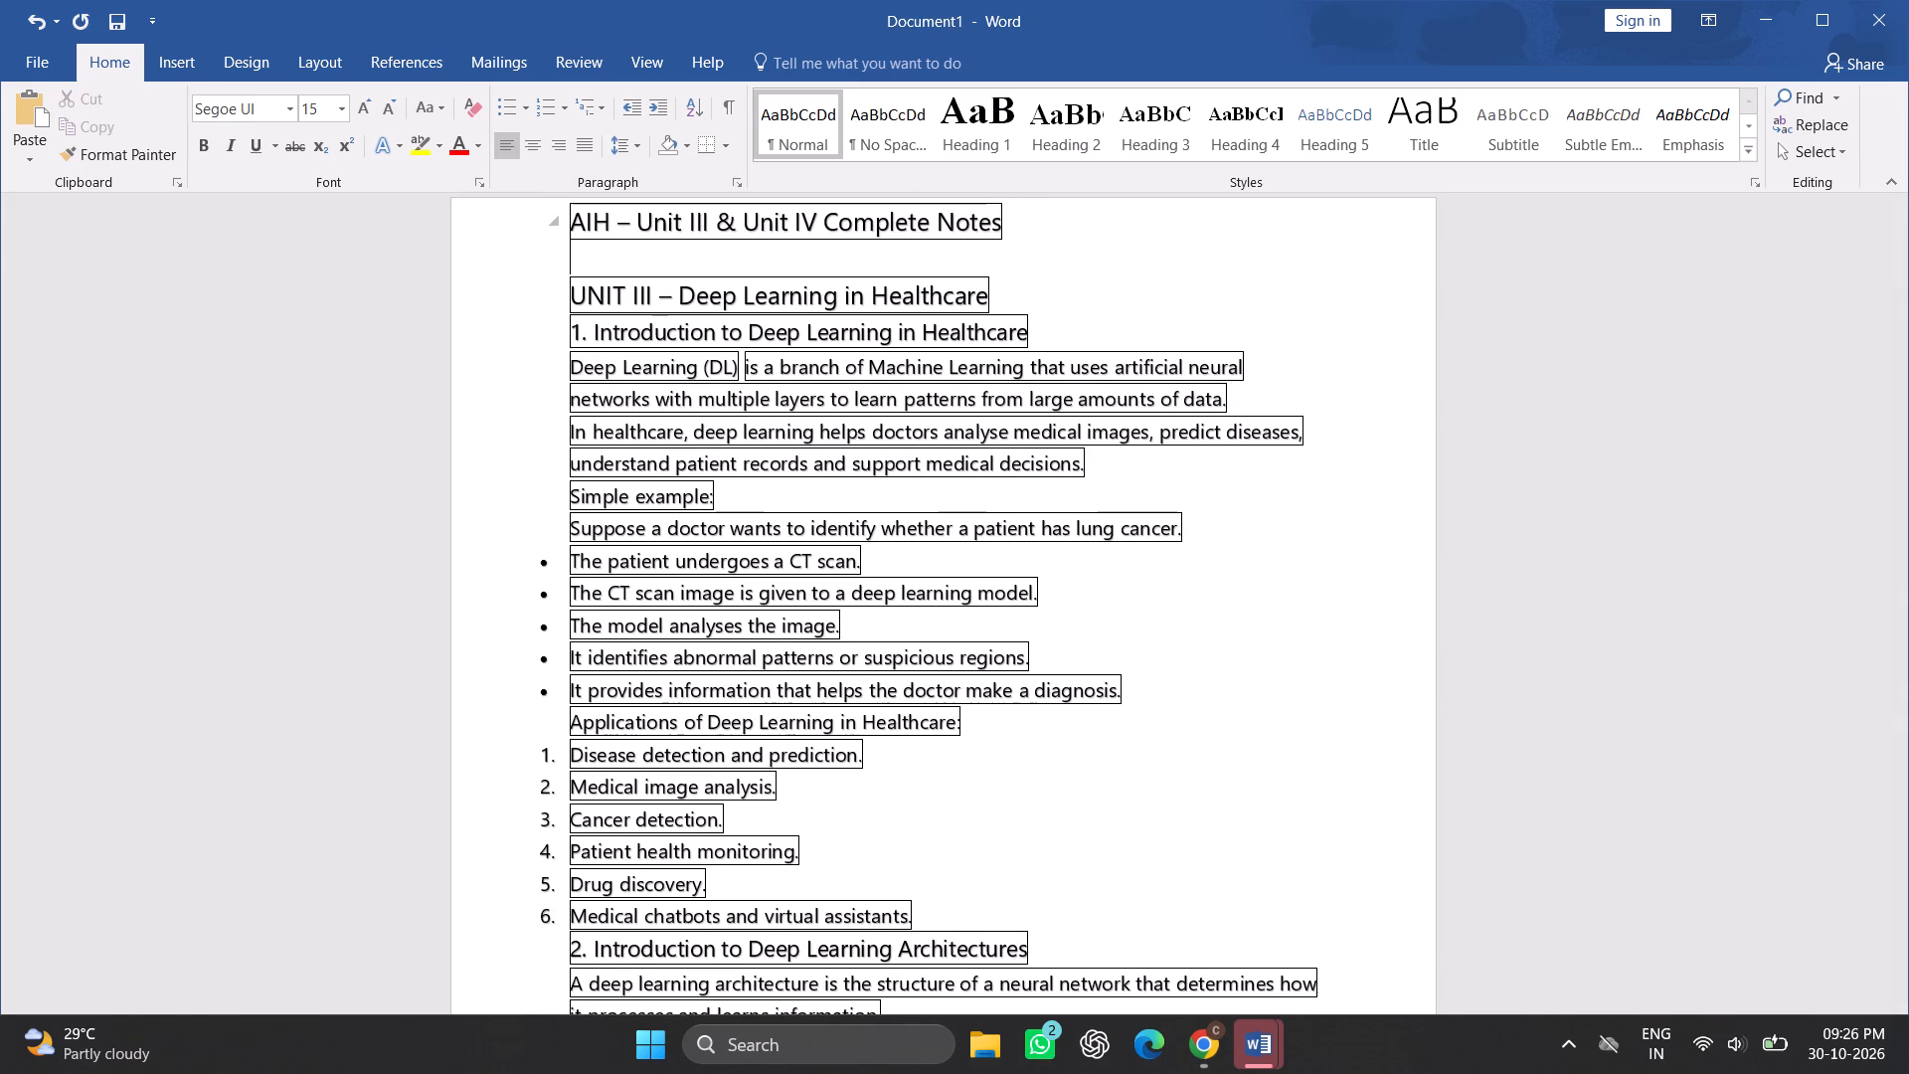
click(1079, 284)
key(Return)
scroll(1018, 500, down, 2)
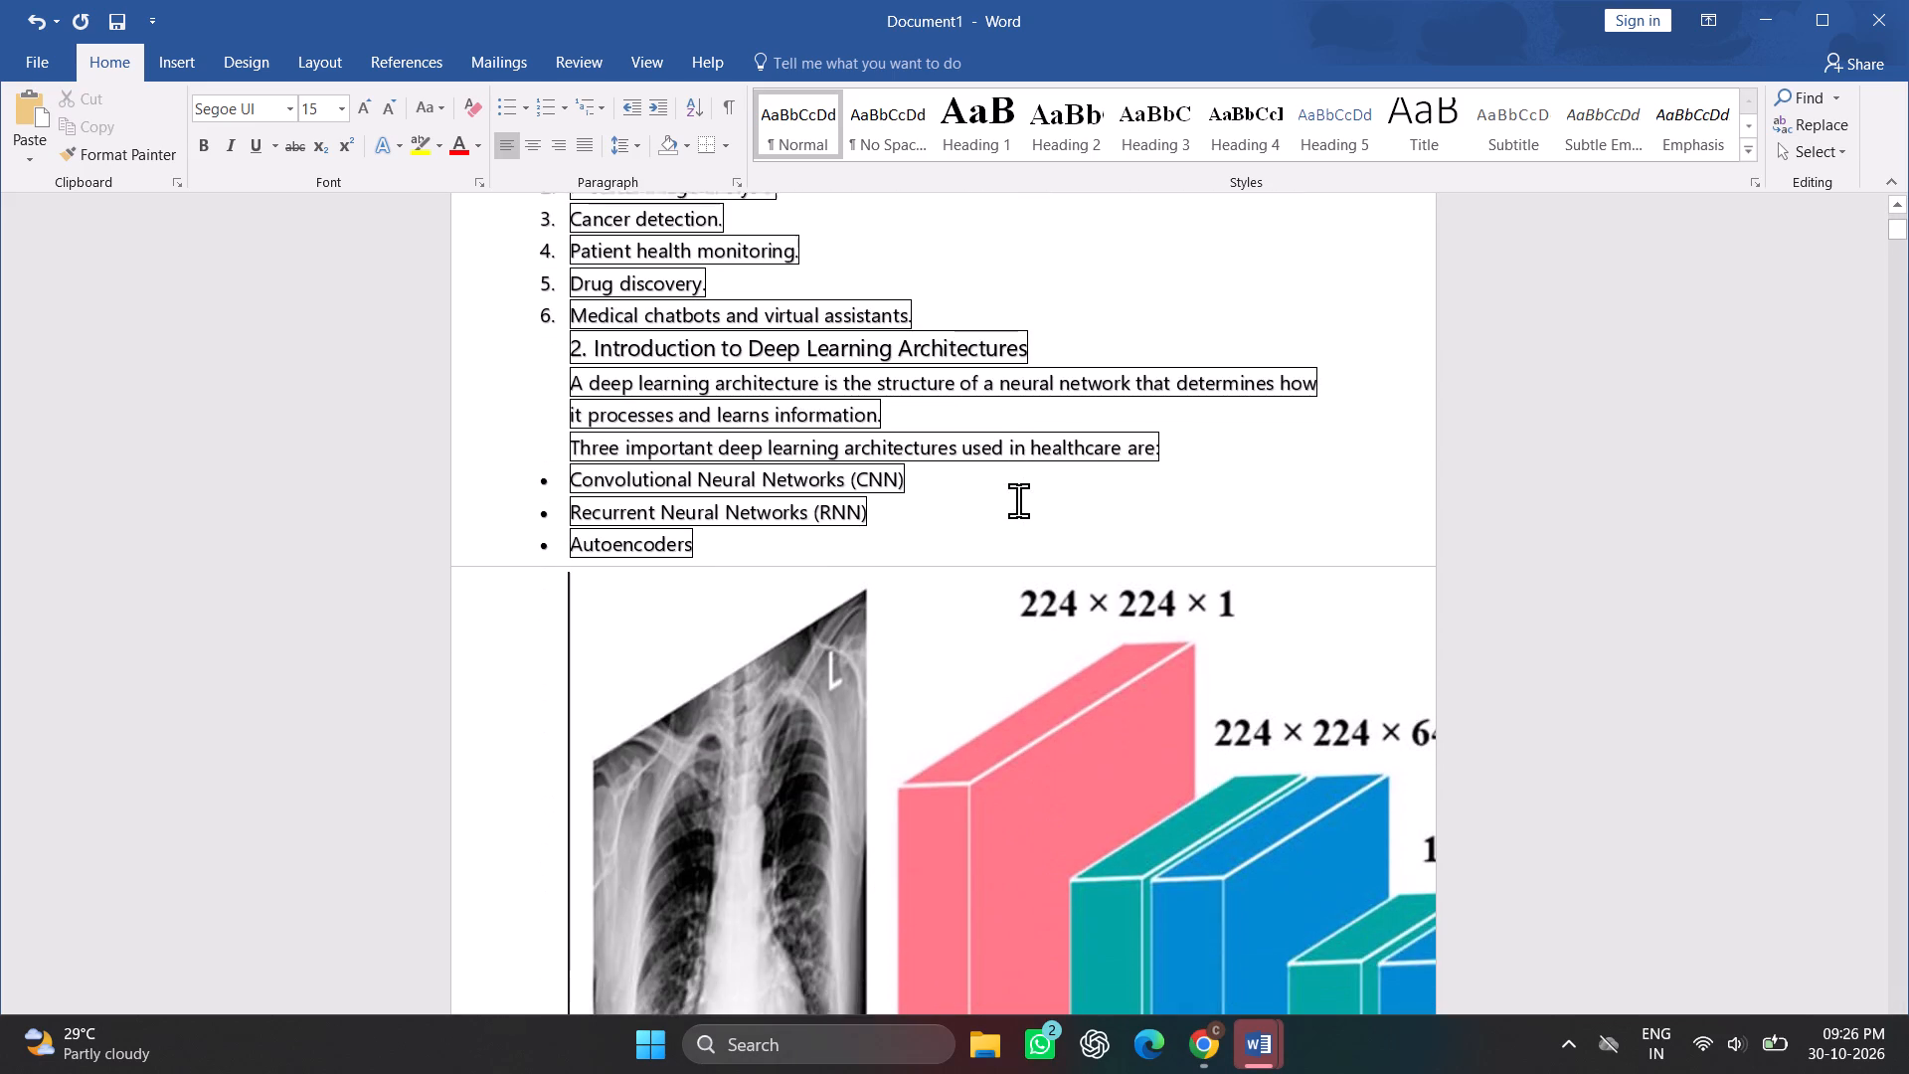
click(1000, 262)
key(Return)
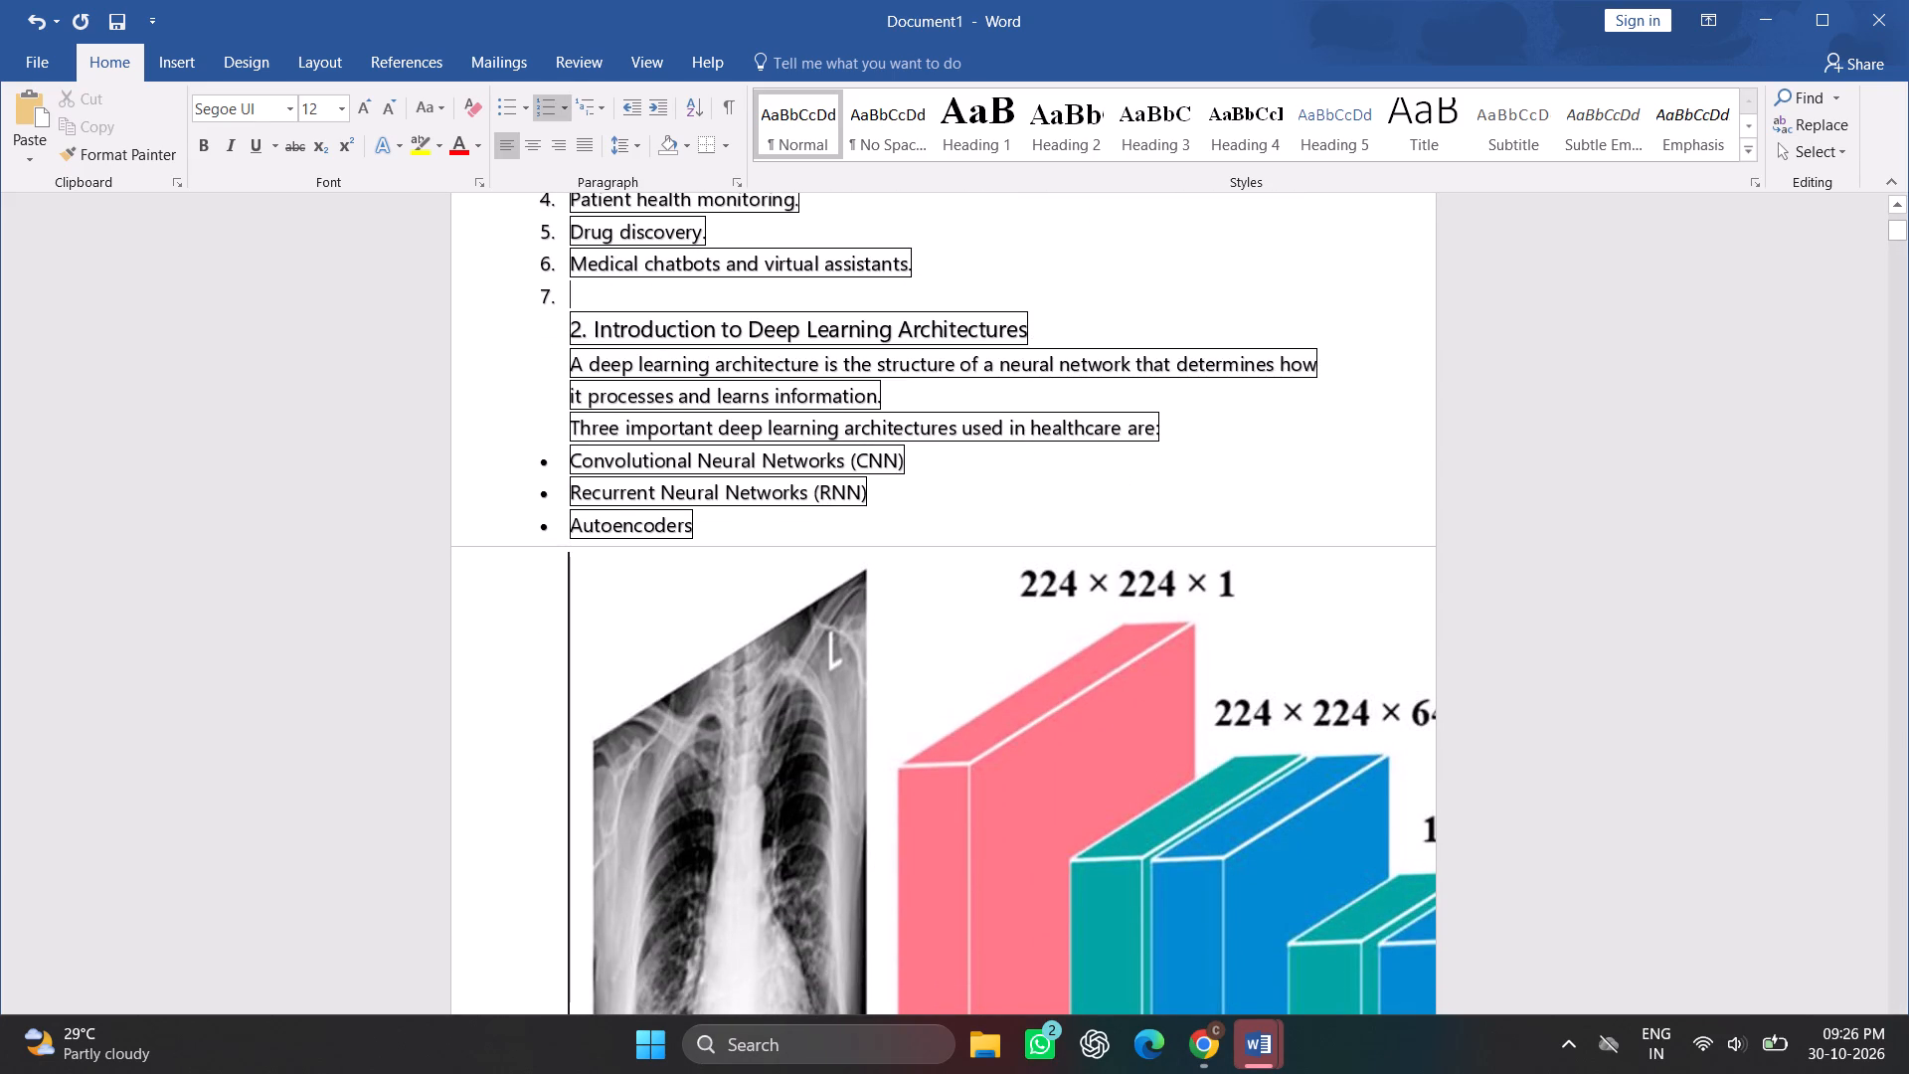
key(BackSpace)
Delete the three oversized images after the architectures list: the chest X-ray CNN, recurrent neural network and autoencoder diagrams.
click(1173, 853)
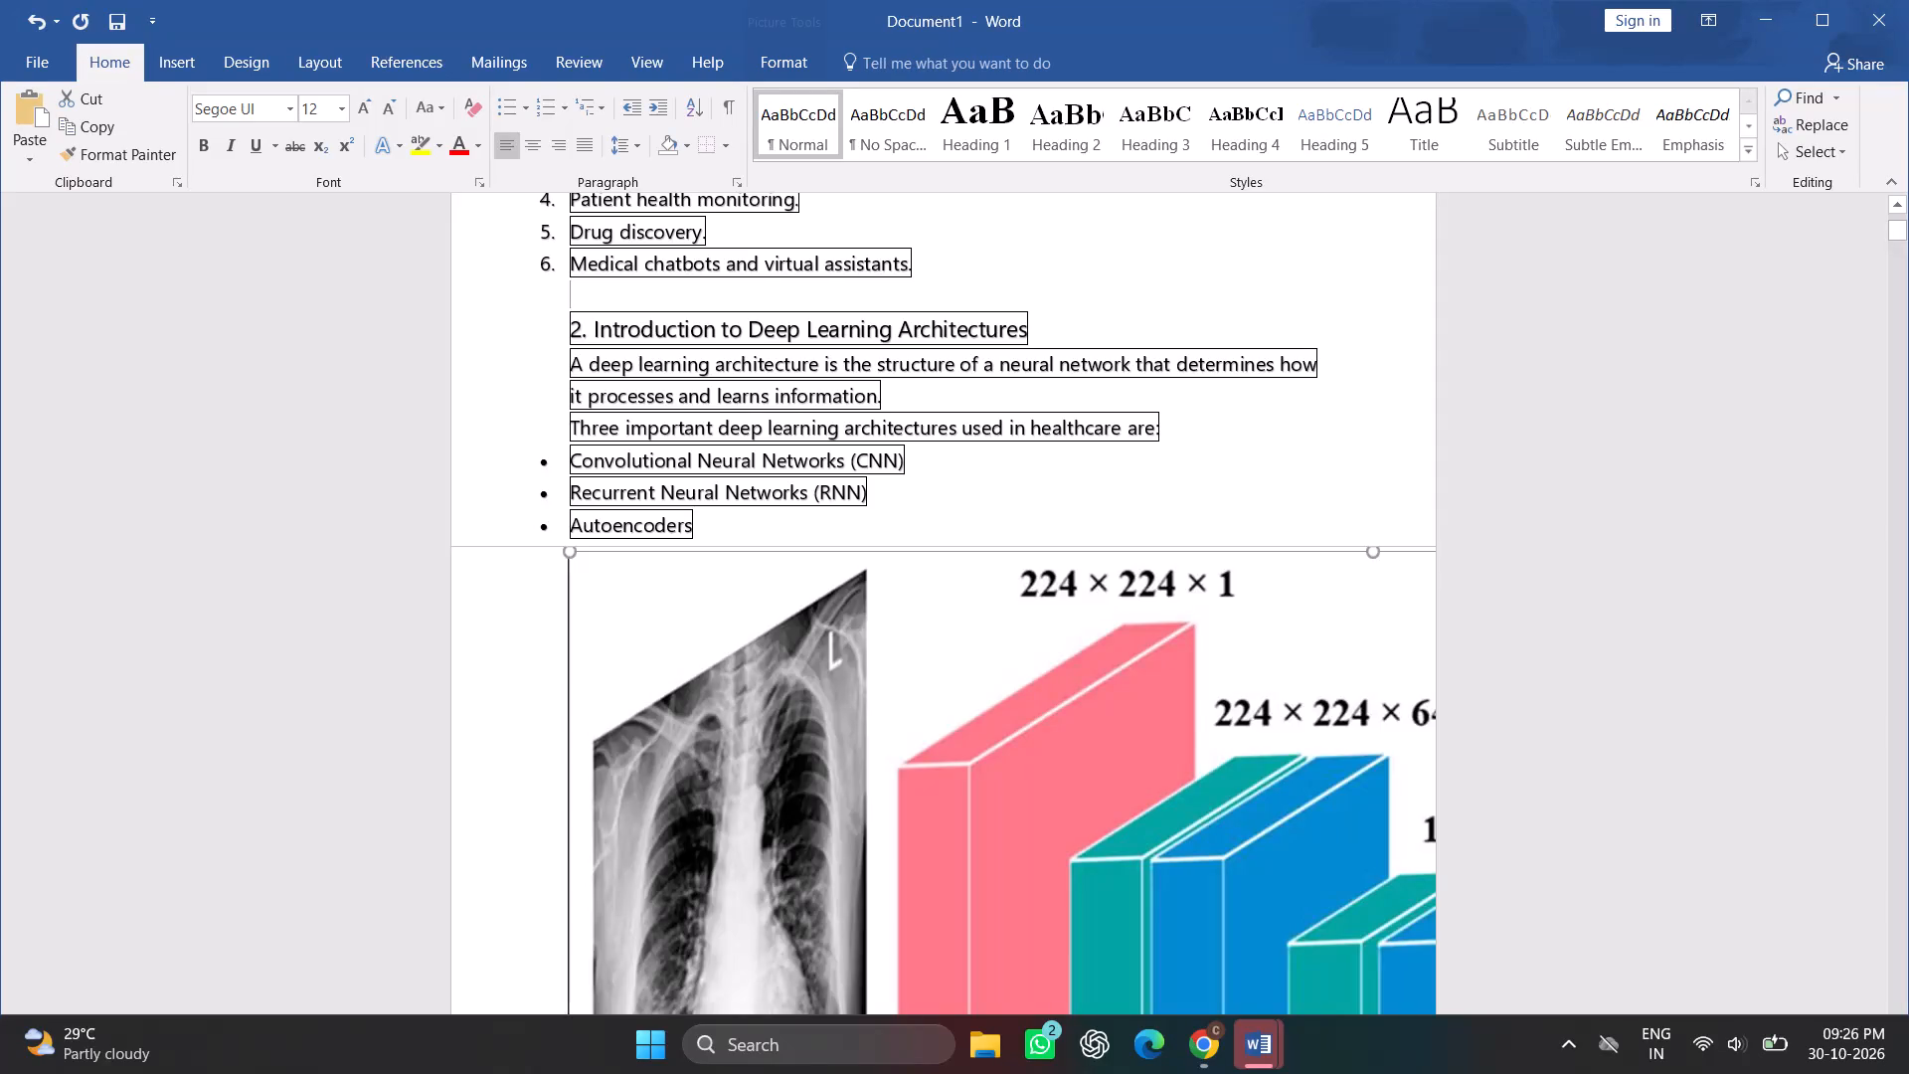
ctrl+scroll(1173, 853, down, 6)
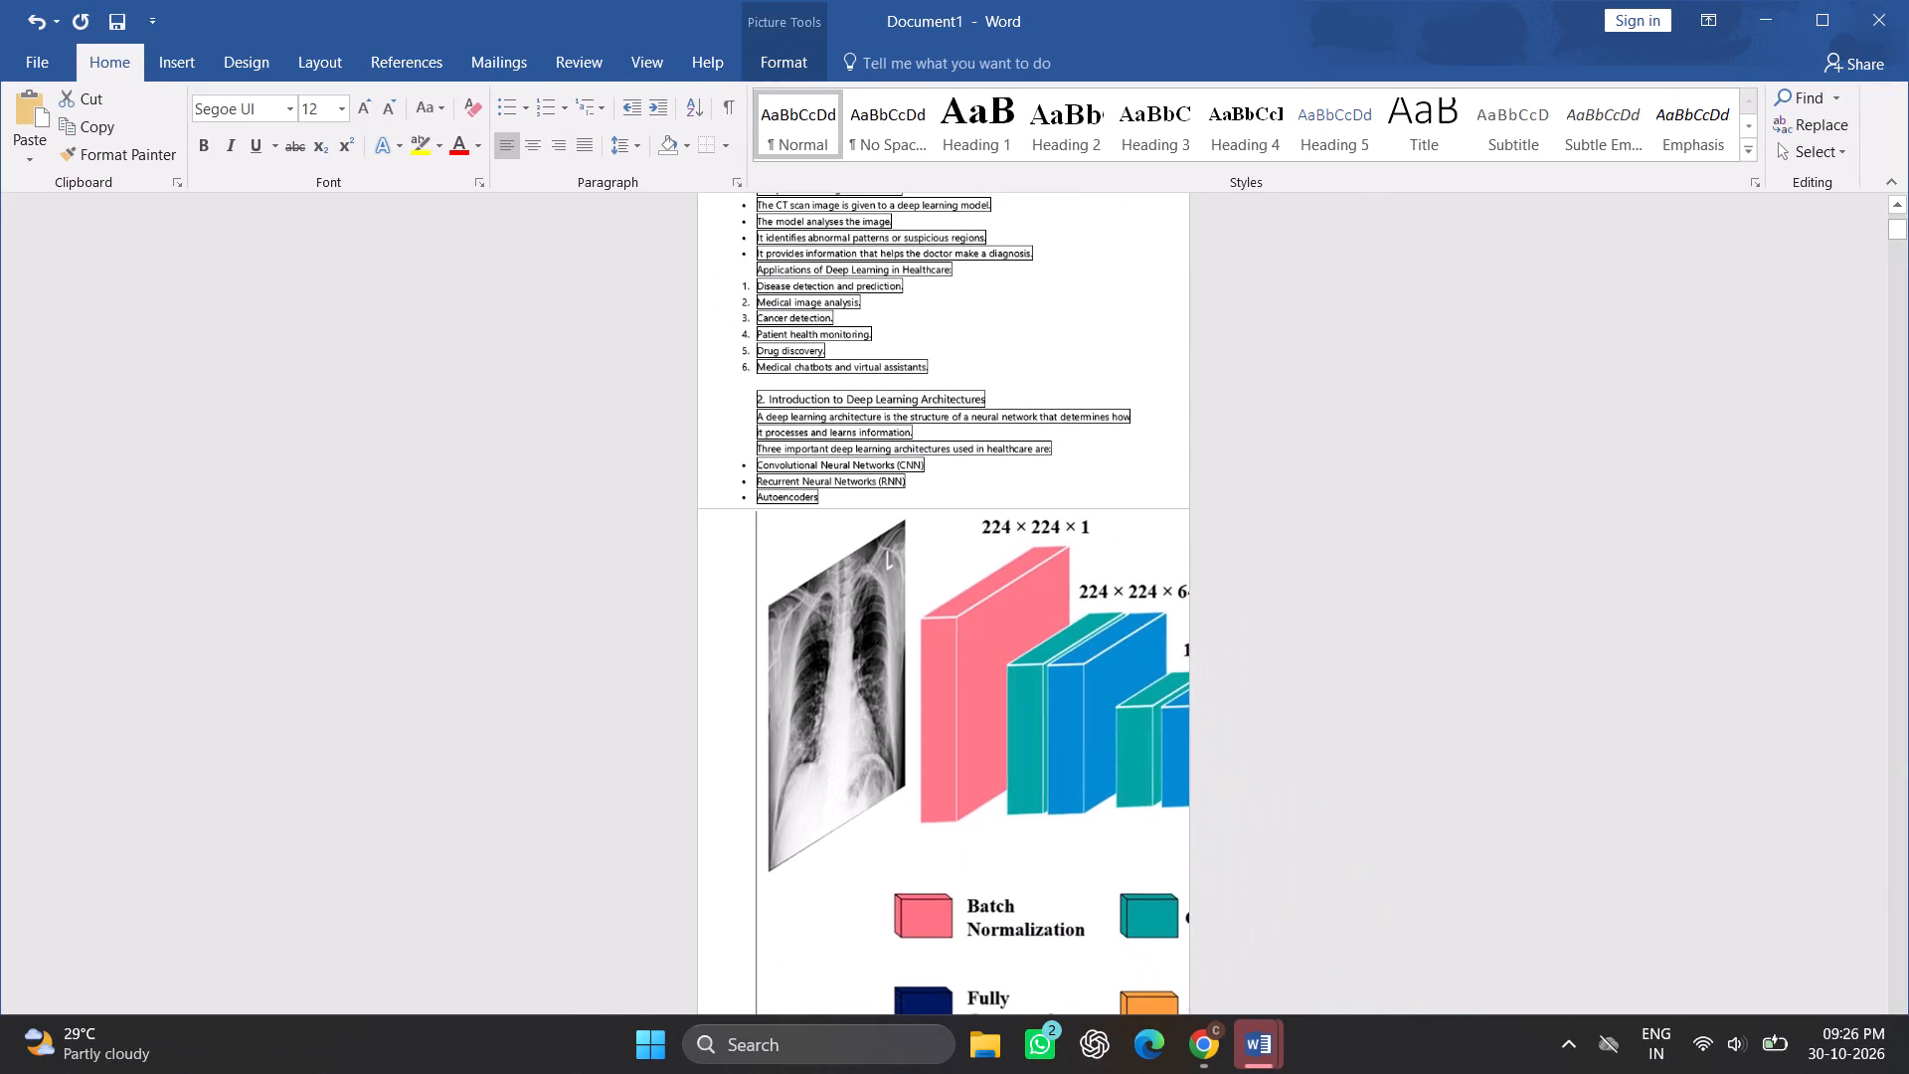
drag(1078, 801, 1021, 749)
scroll(1021, 749, down, 1)
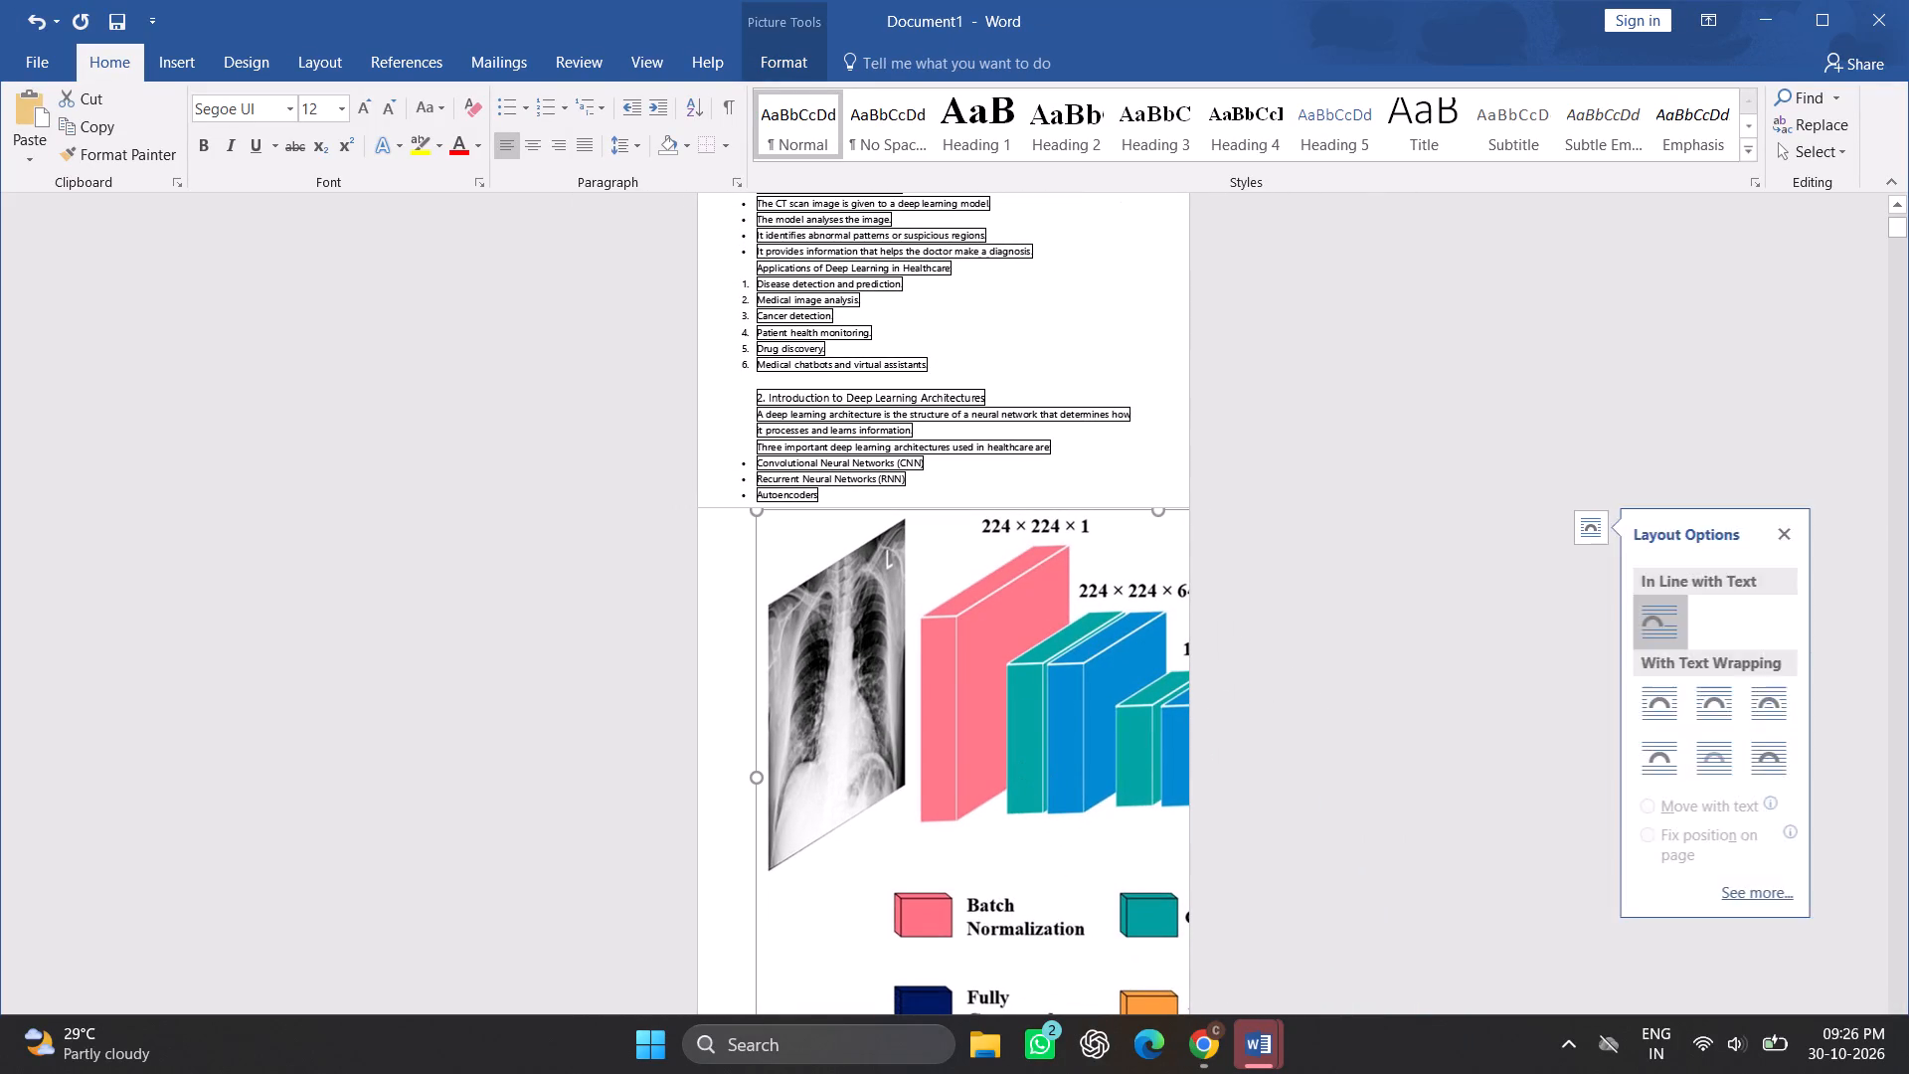
ctrl+scroll(1021, 749, down, 3)
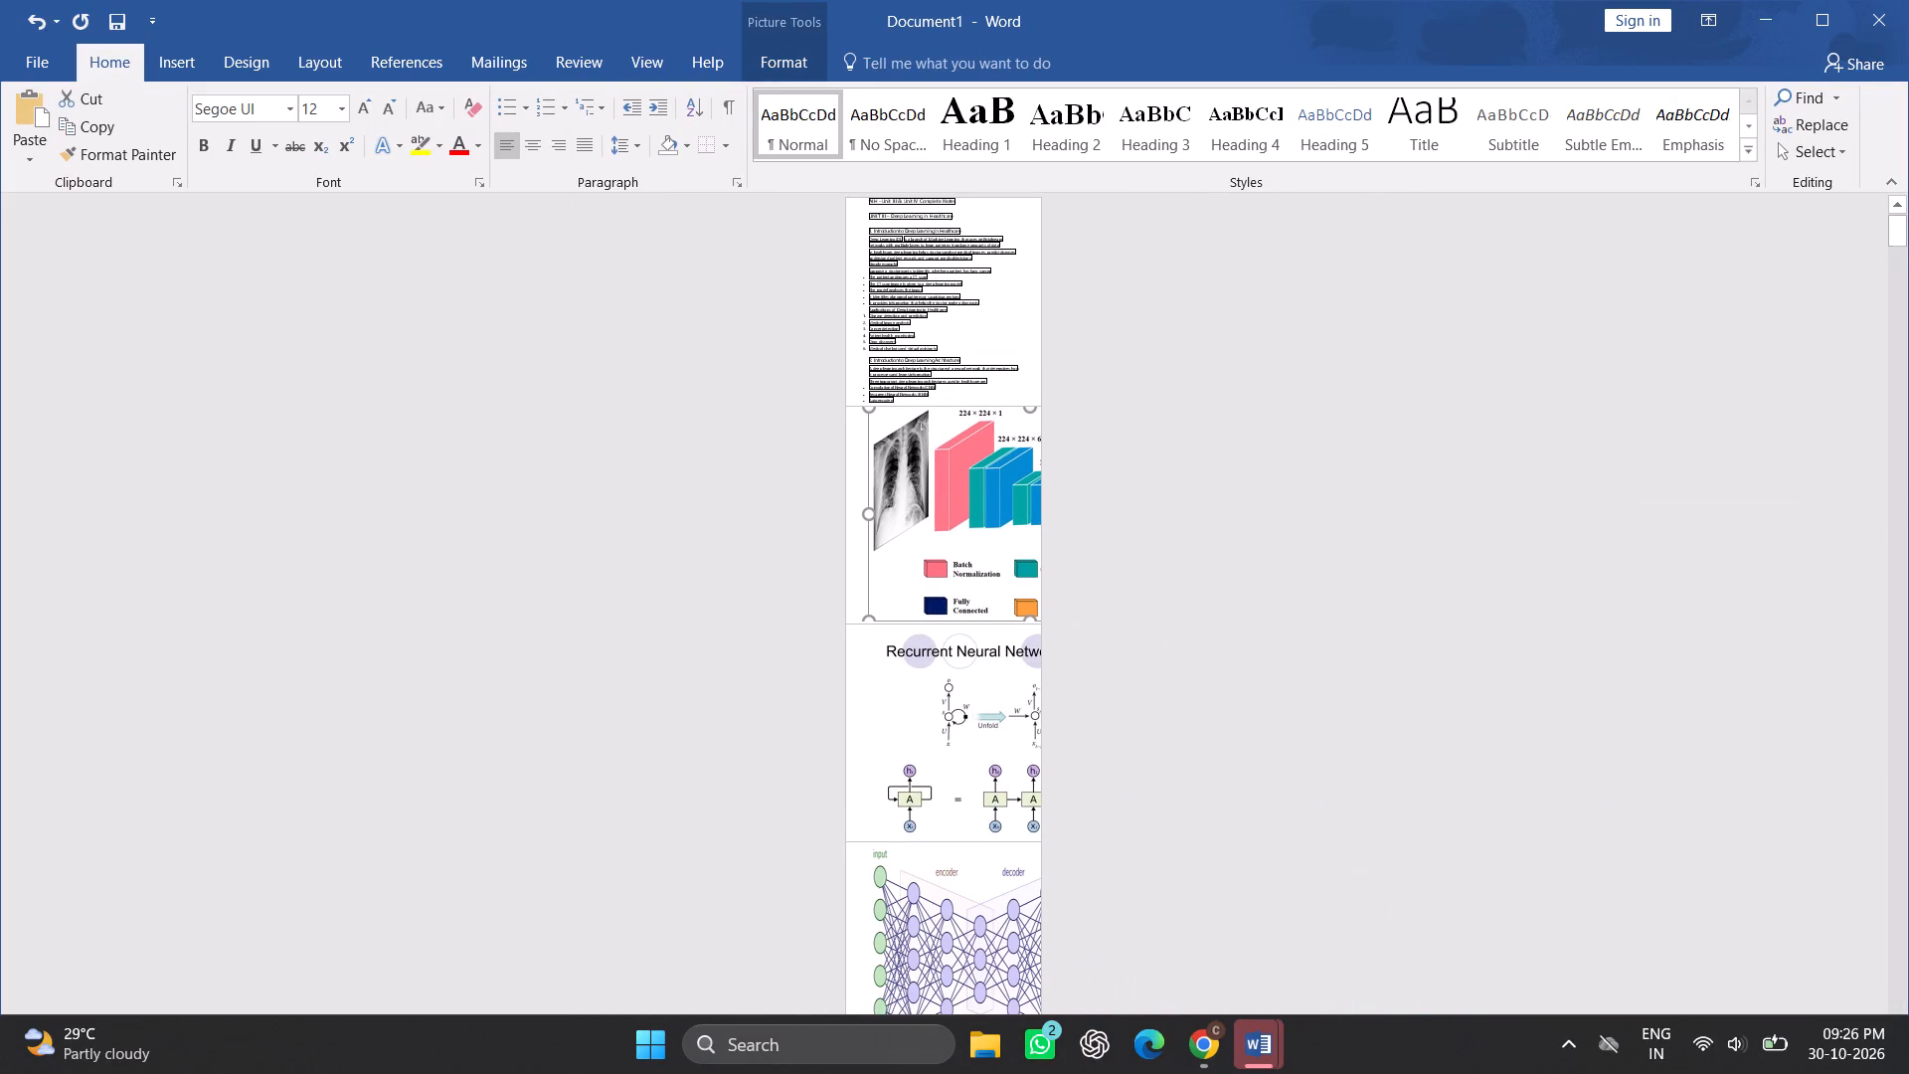
click(972, 561)
key(BackSpace)
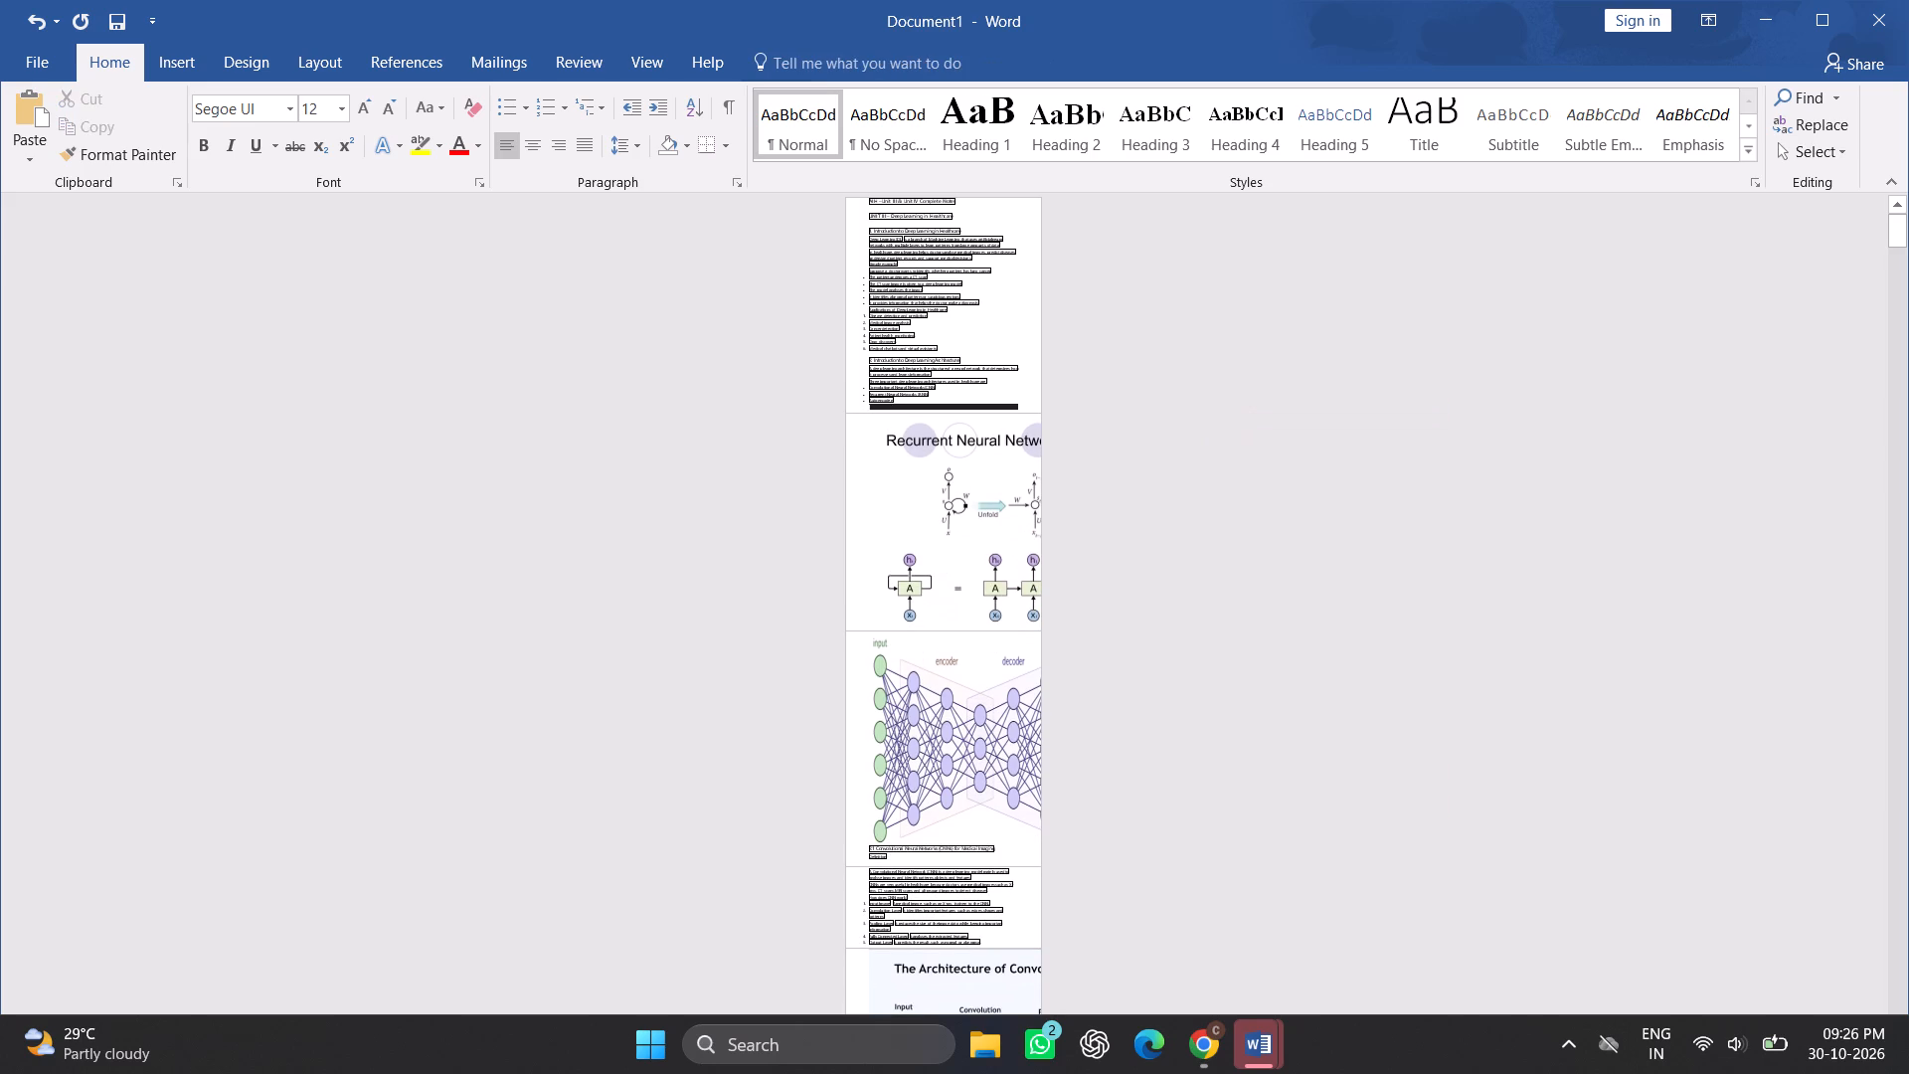
double_click(972, 561)
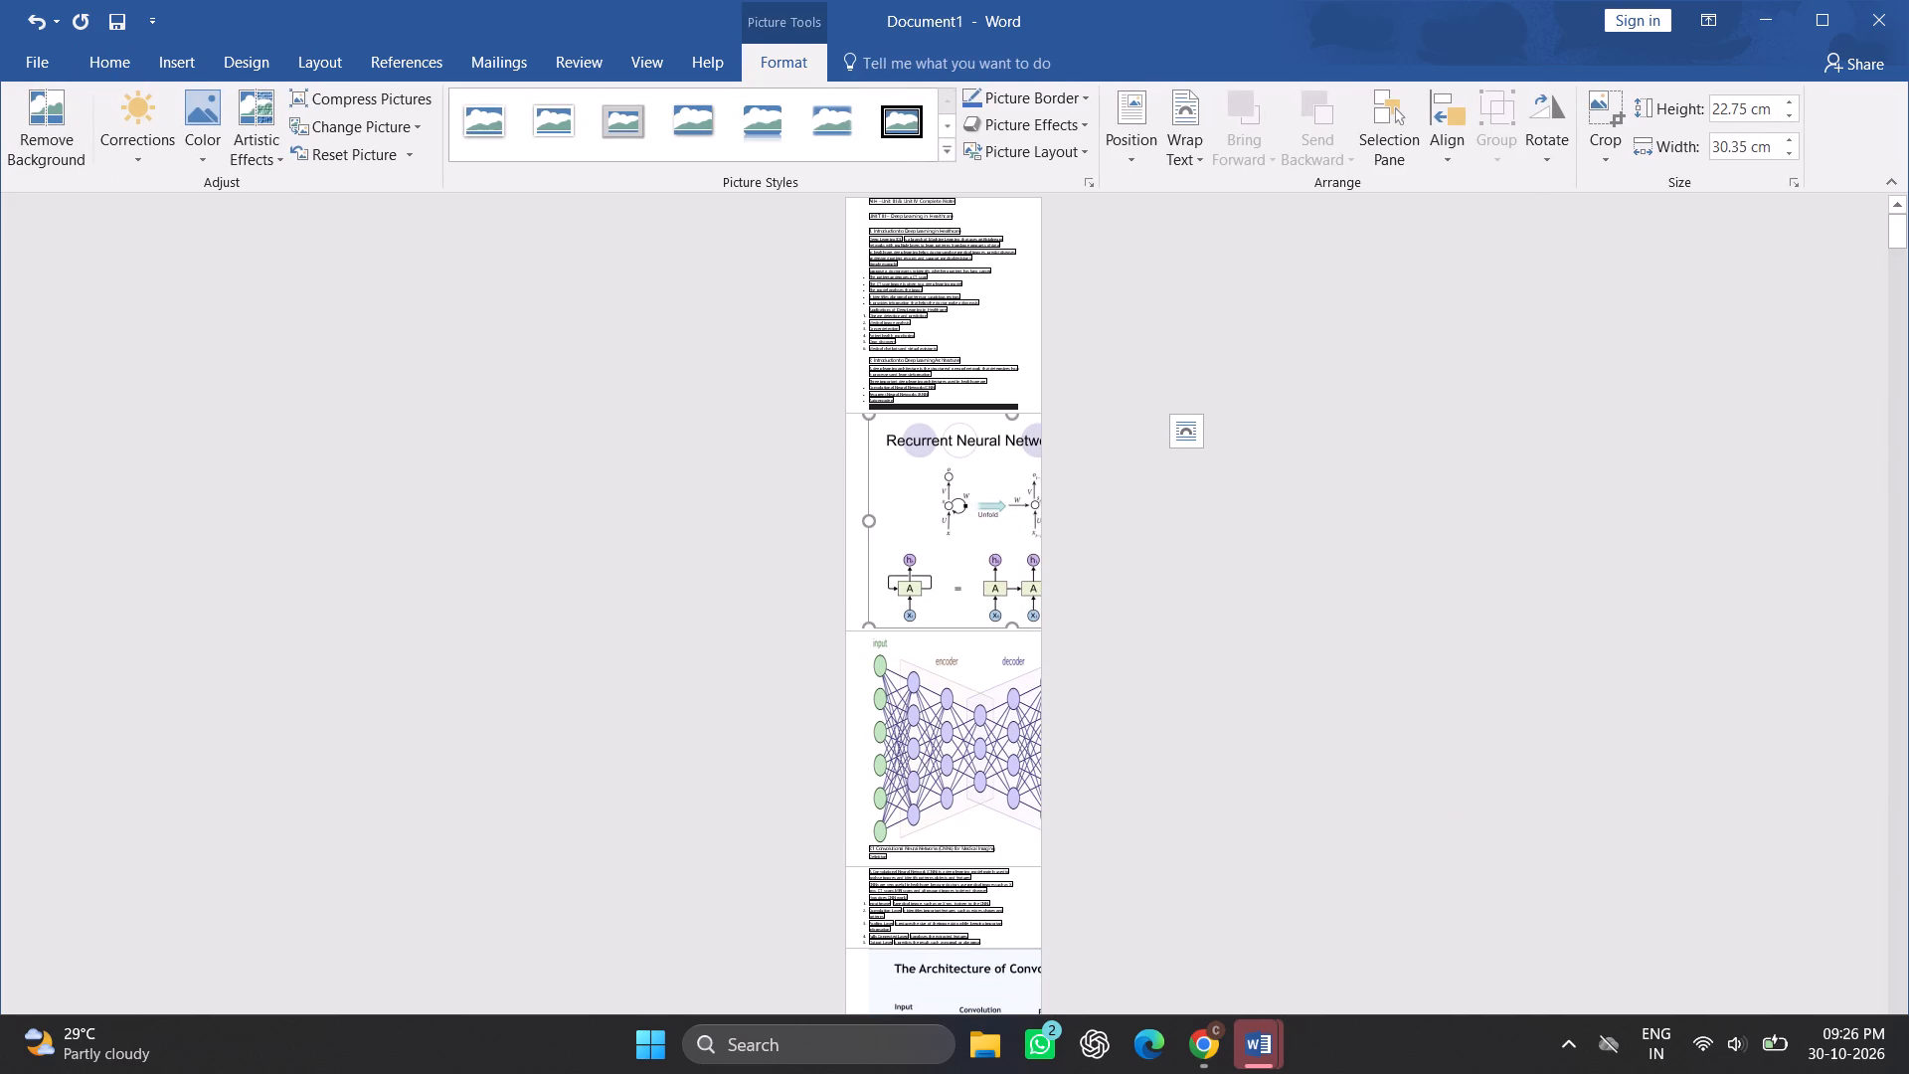
key(BackSpace)
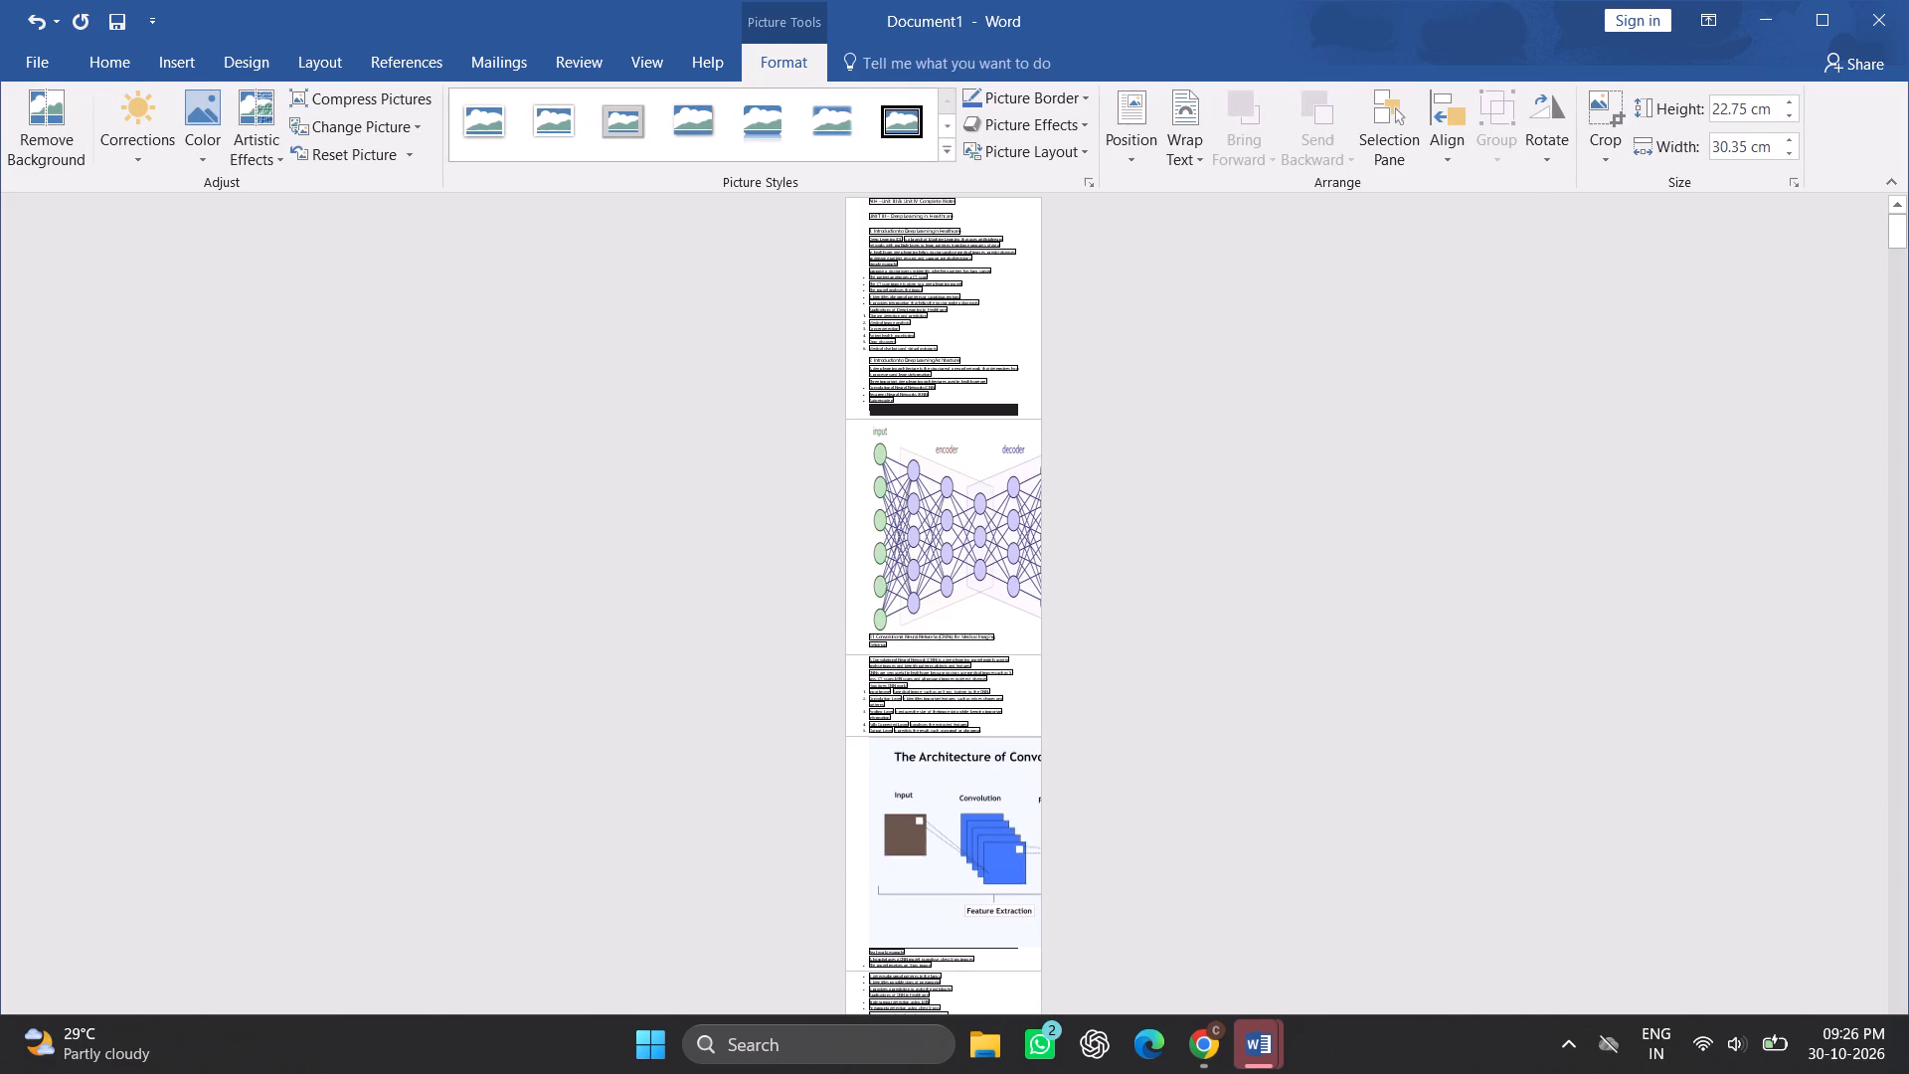
click(972, 561)
key(BackSpace)
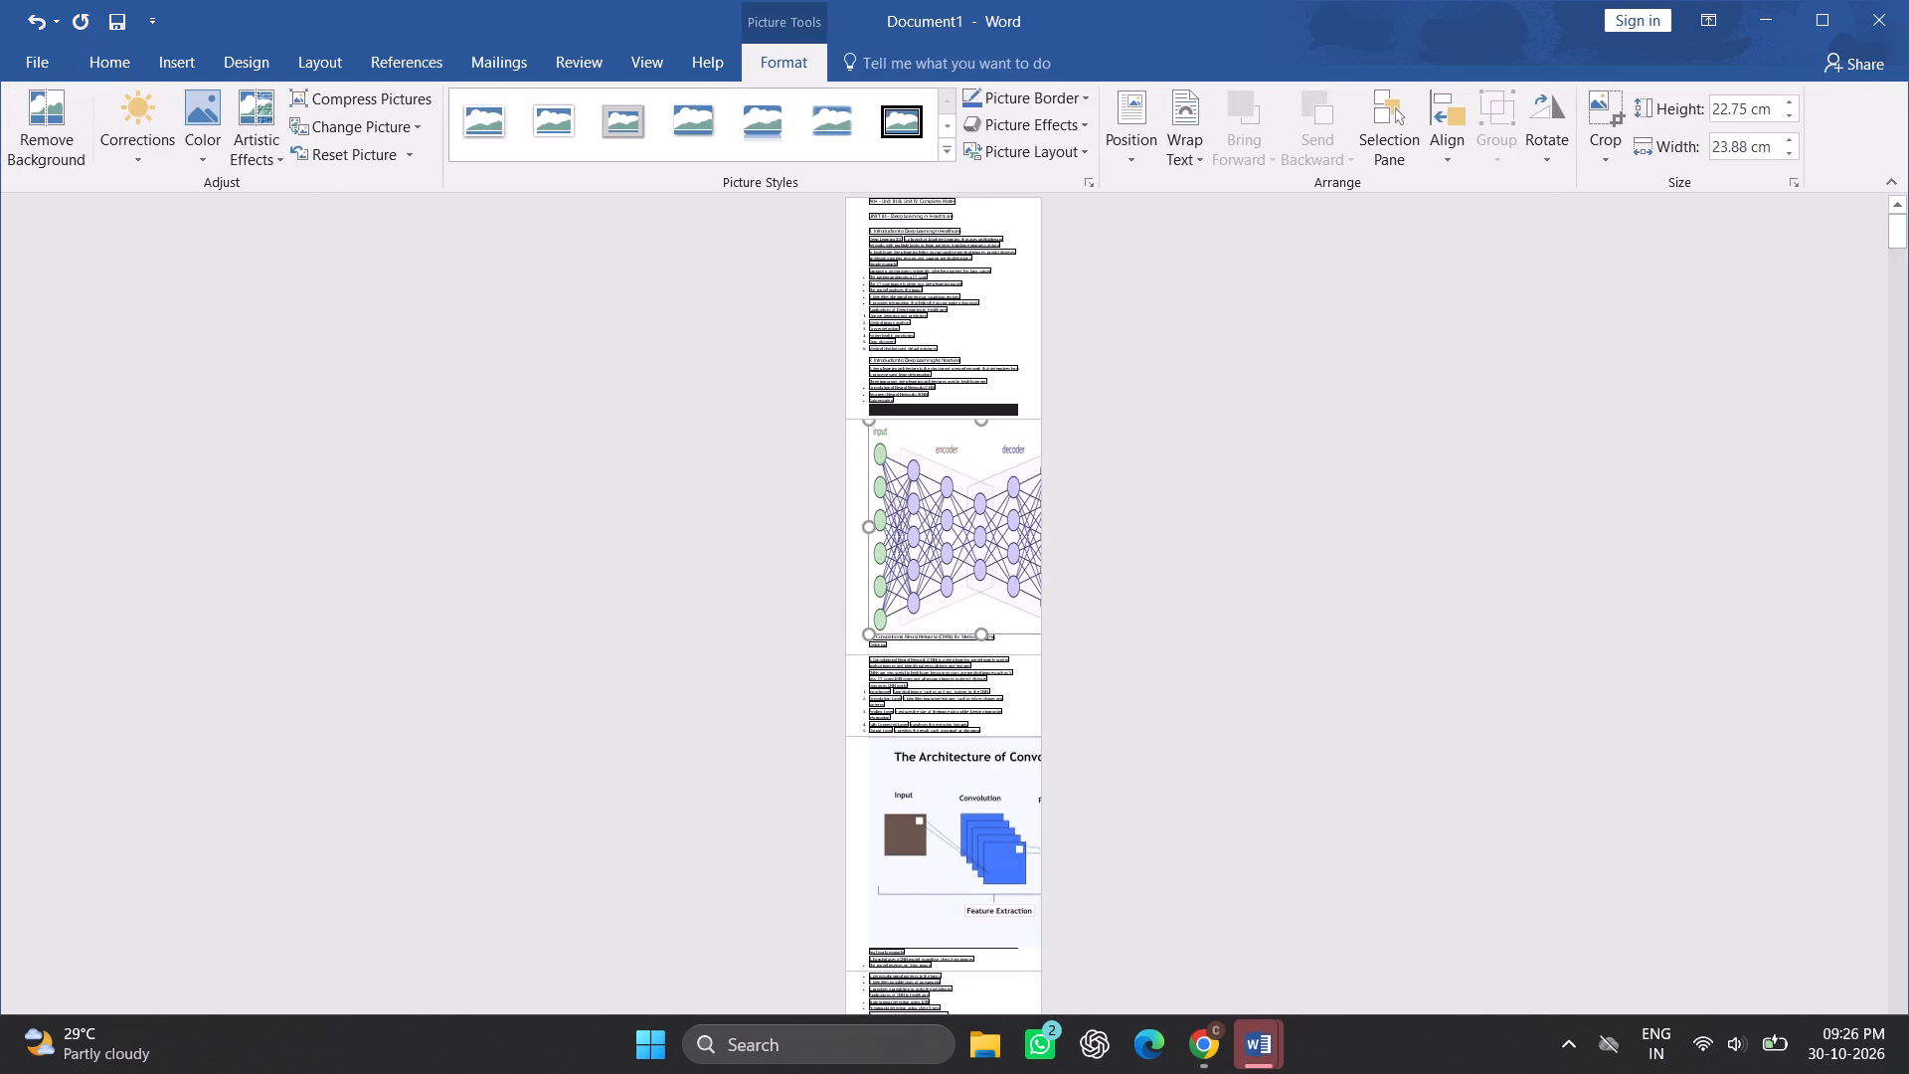
Set The Architecture of Convolutional Neural Networks diagram to Tight text wrapping and shift it toward the page's left edge.
click(974, 619)
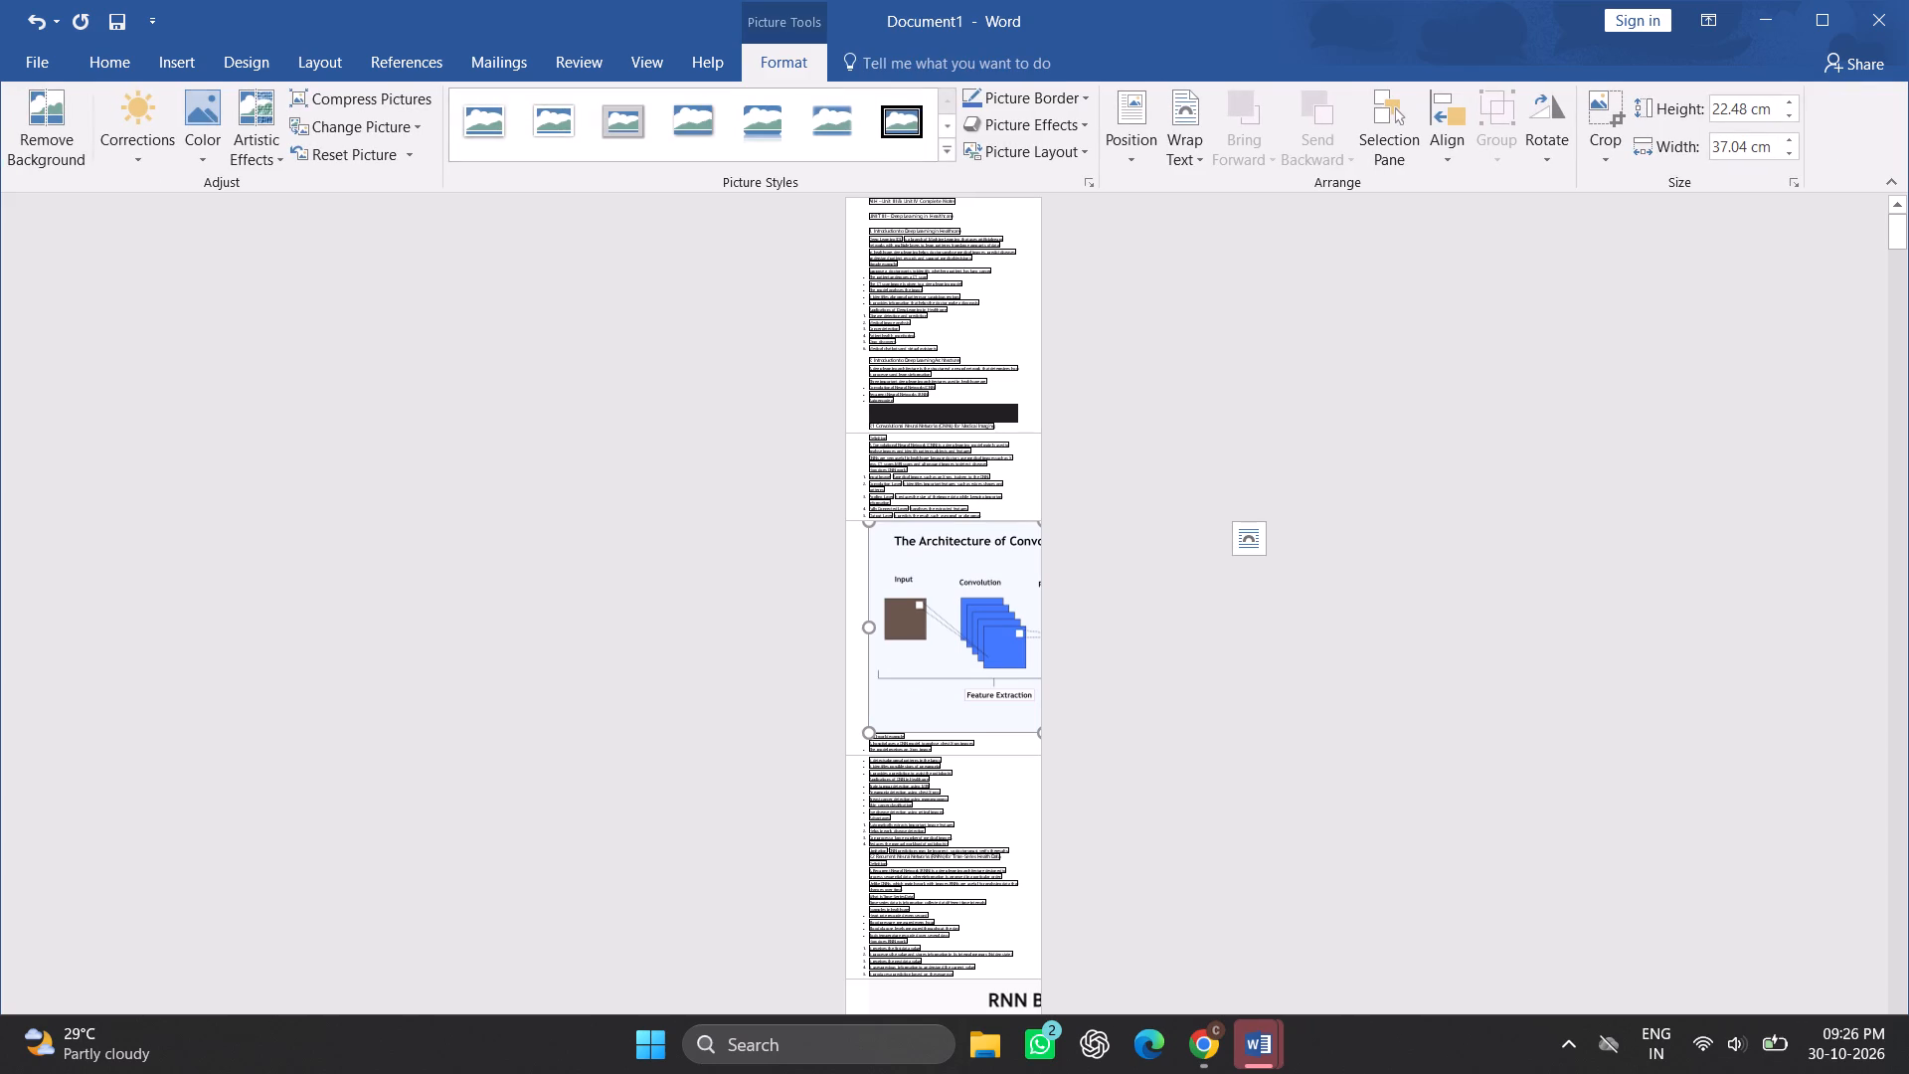
click(1262, 543)
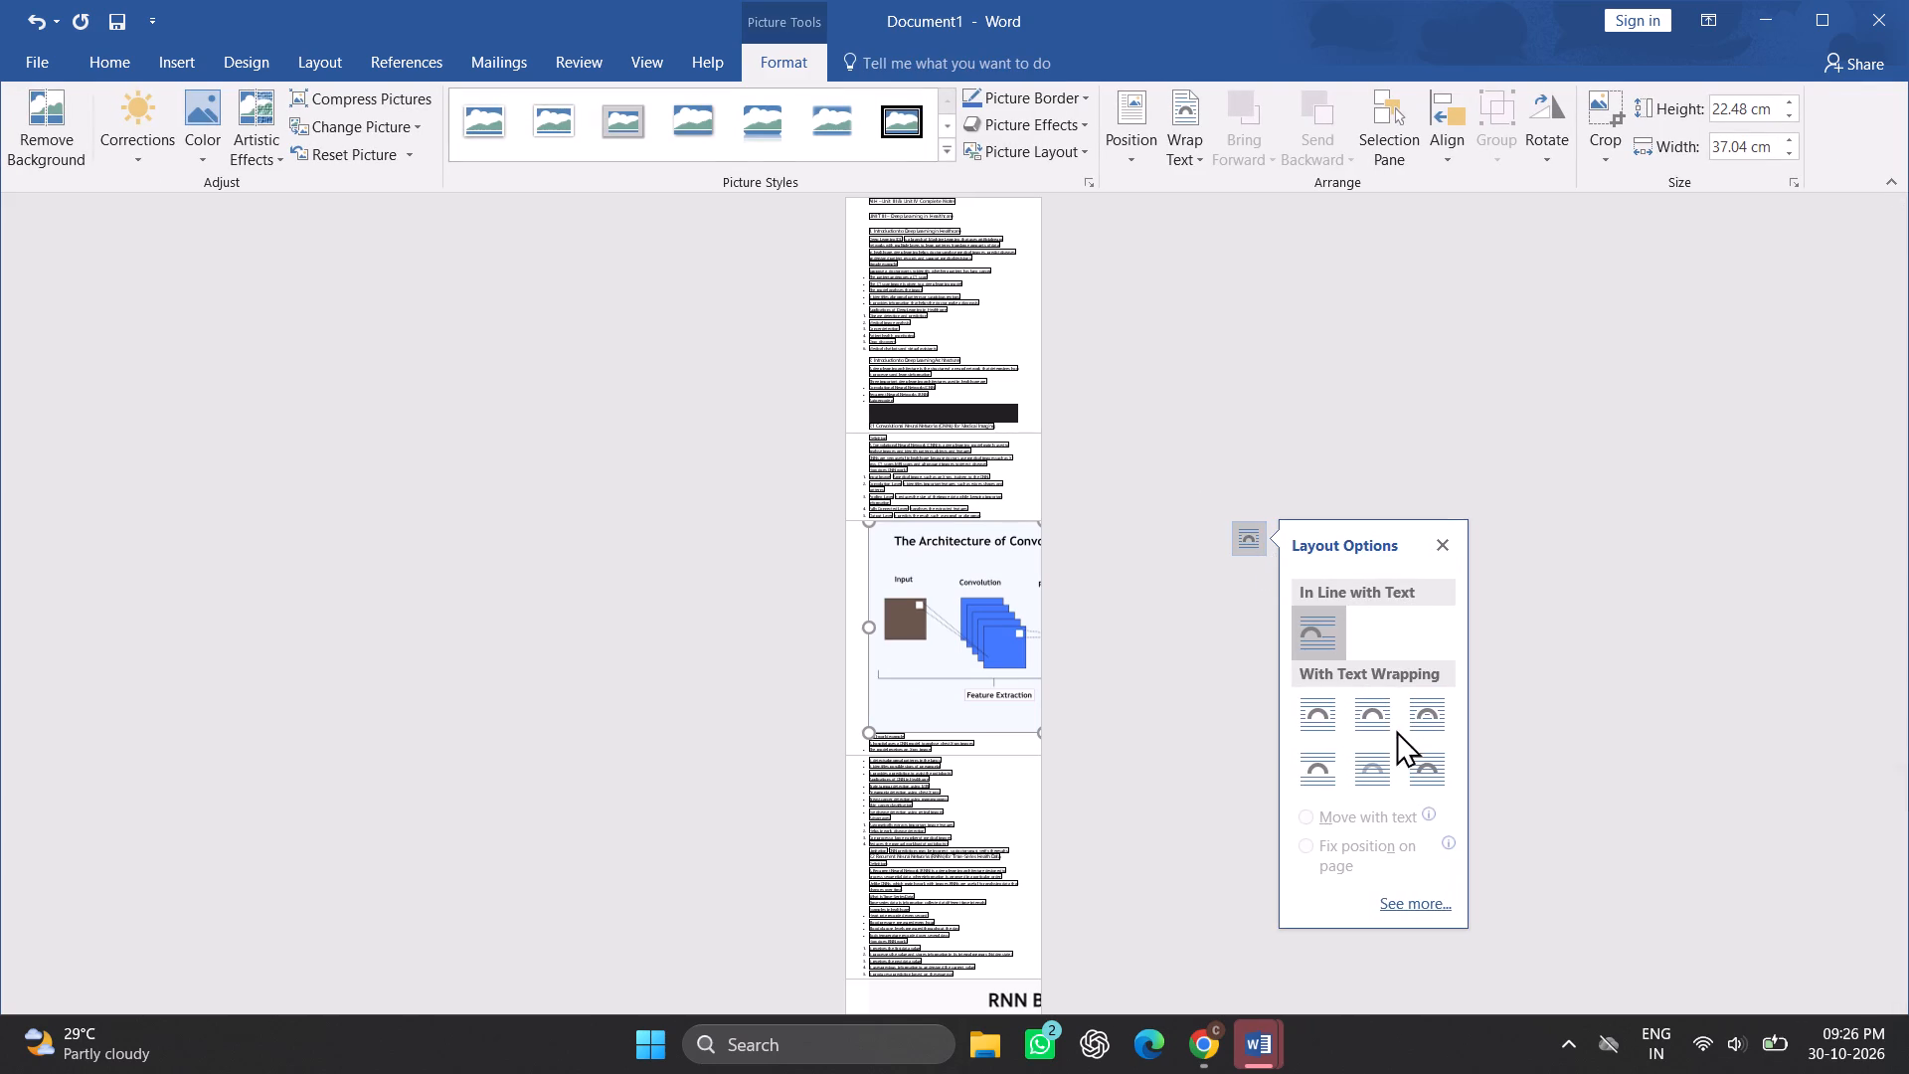
click(1370, 708)
drag(1007, 641, 1005, 641)
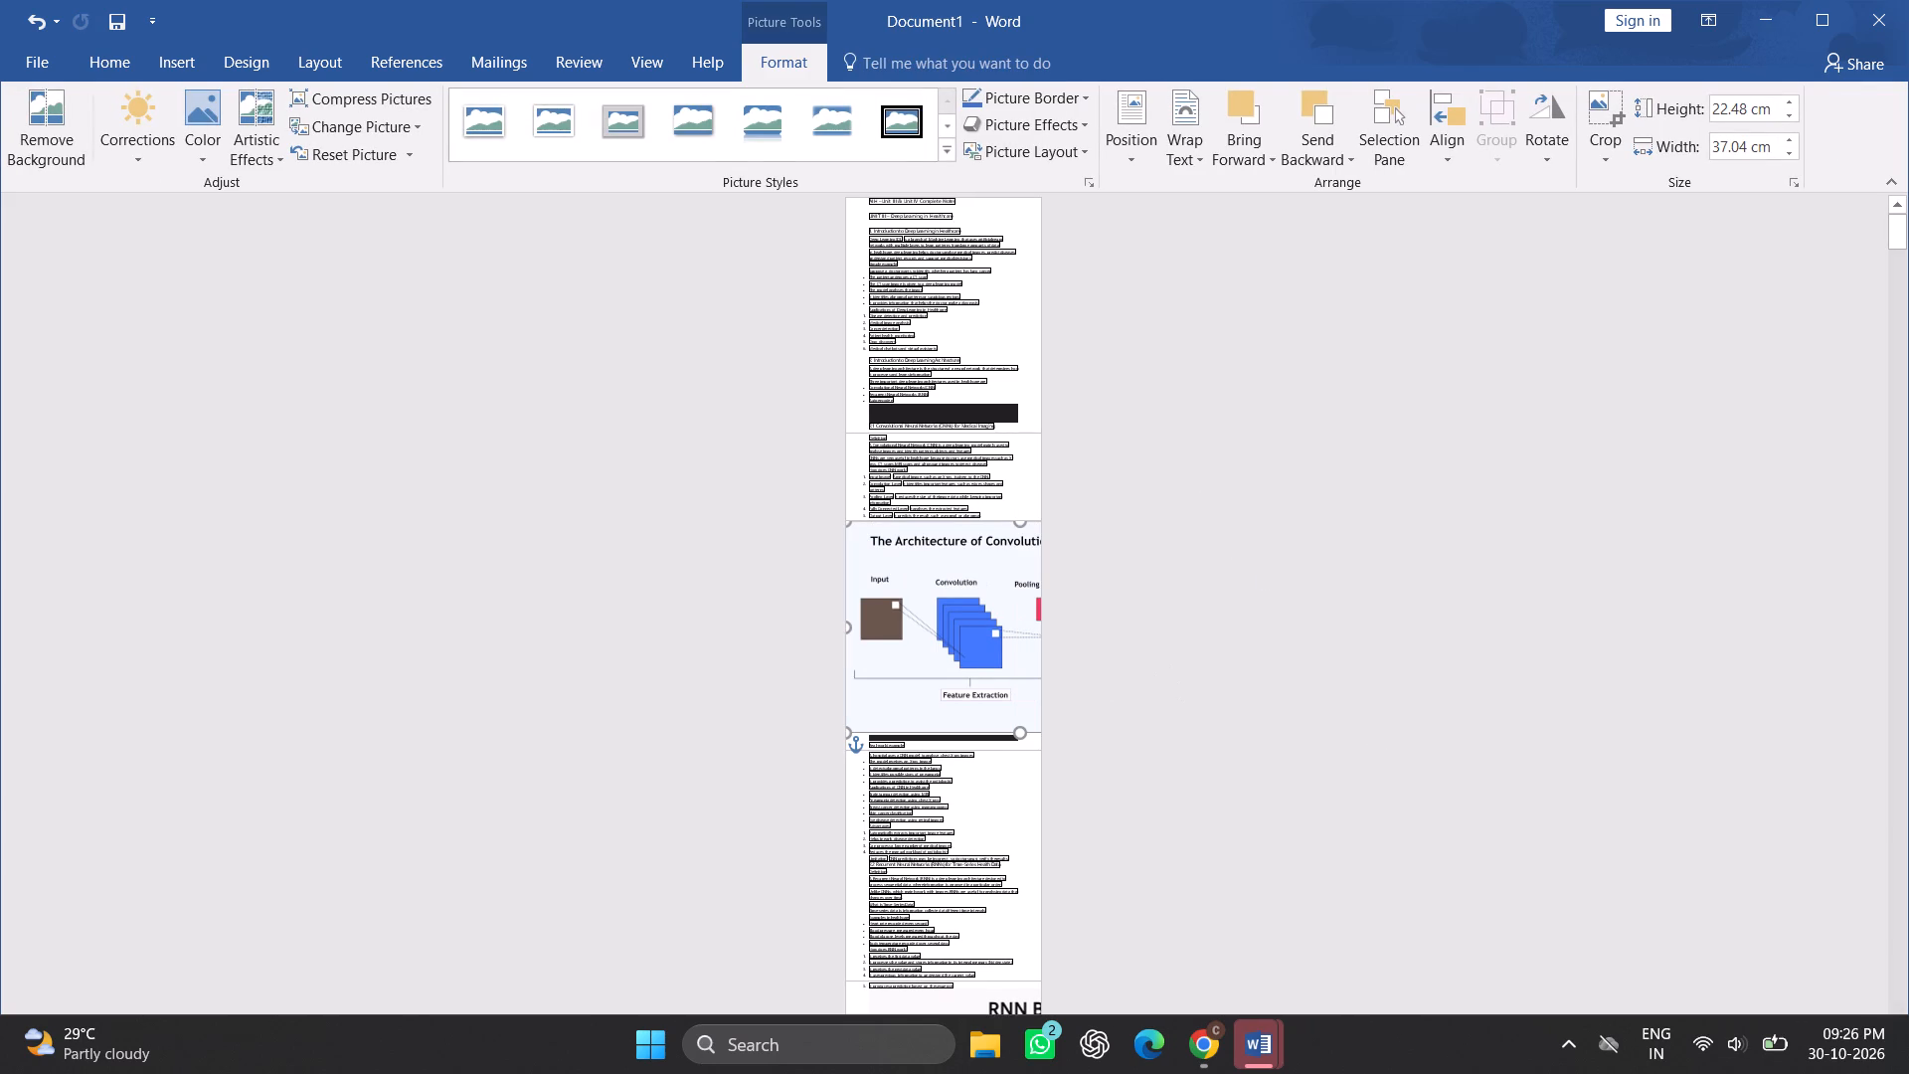
drag(1005, 641, 993, 641)
Shrink the Convolutional Neural Networks architecture diagram to about 12.43 cm high and 22.01 cm wide.
drag(1016, 522, 997, 596)
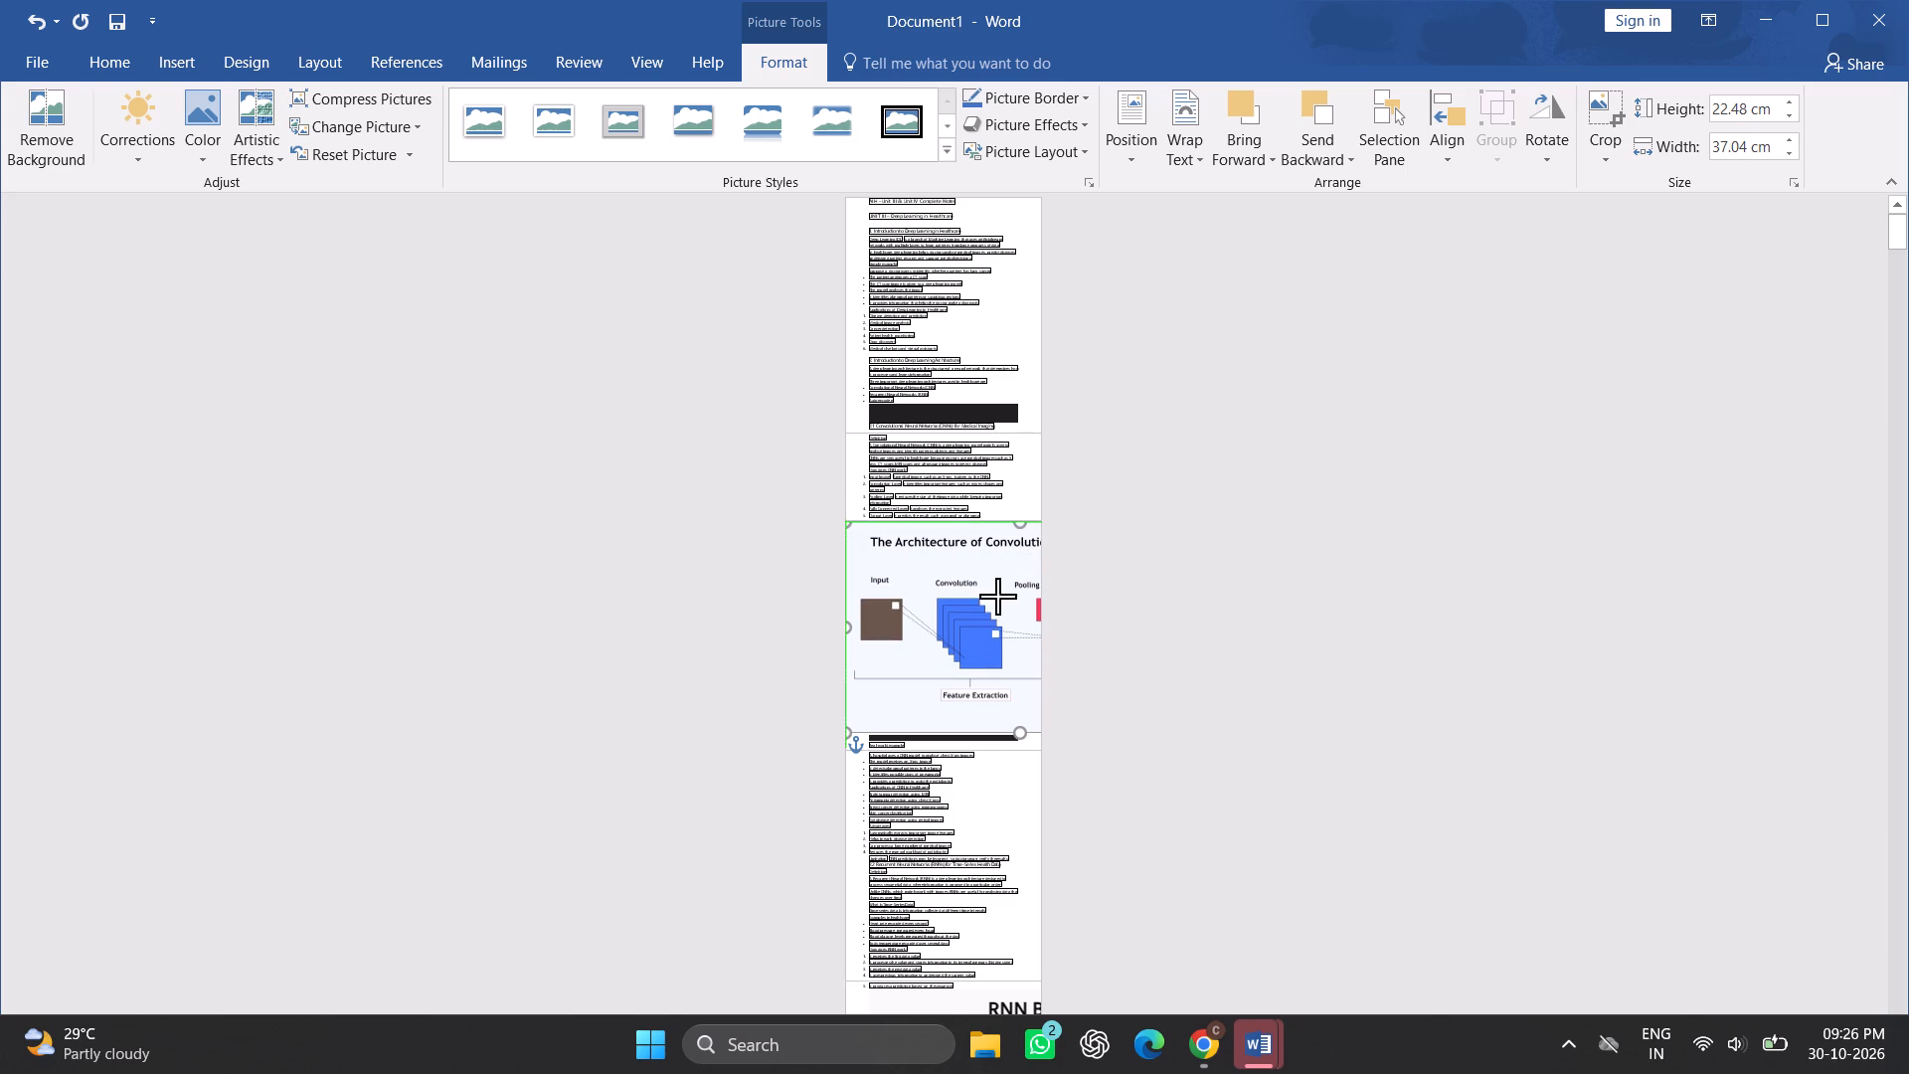
drag(997, 596, 993, 616)
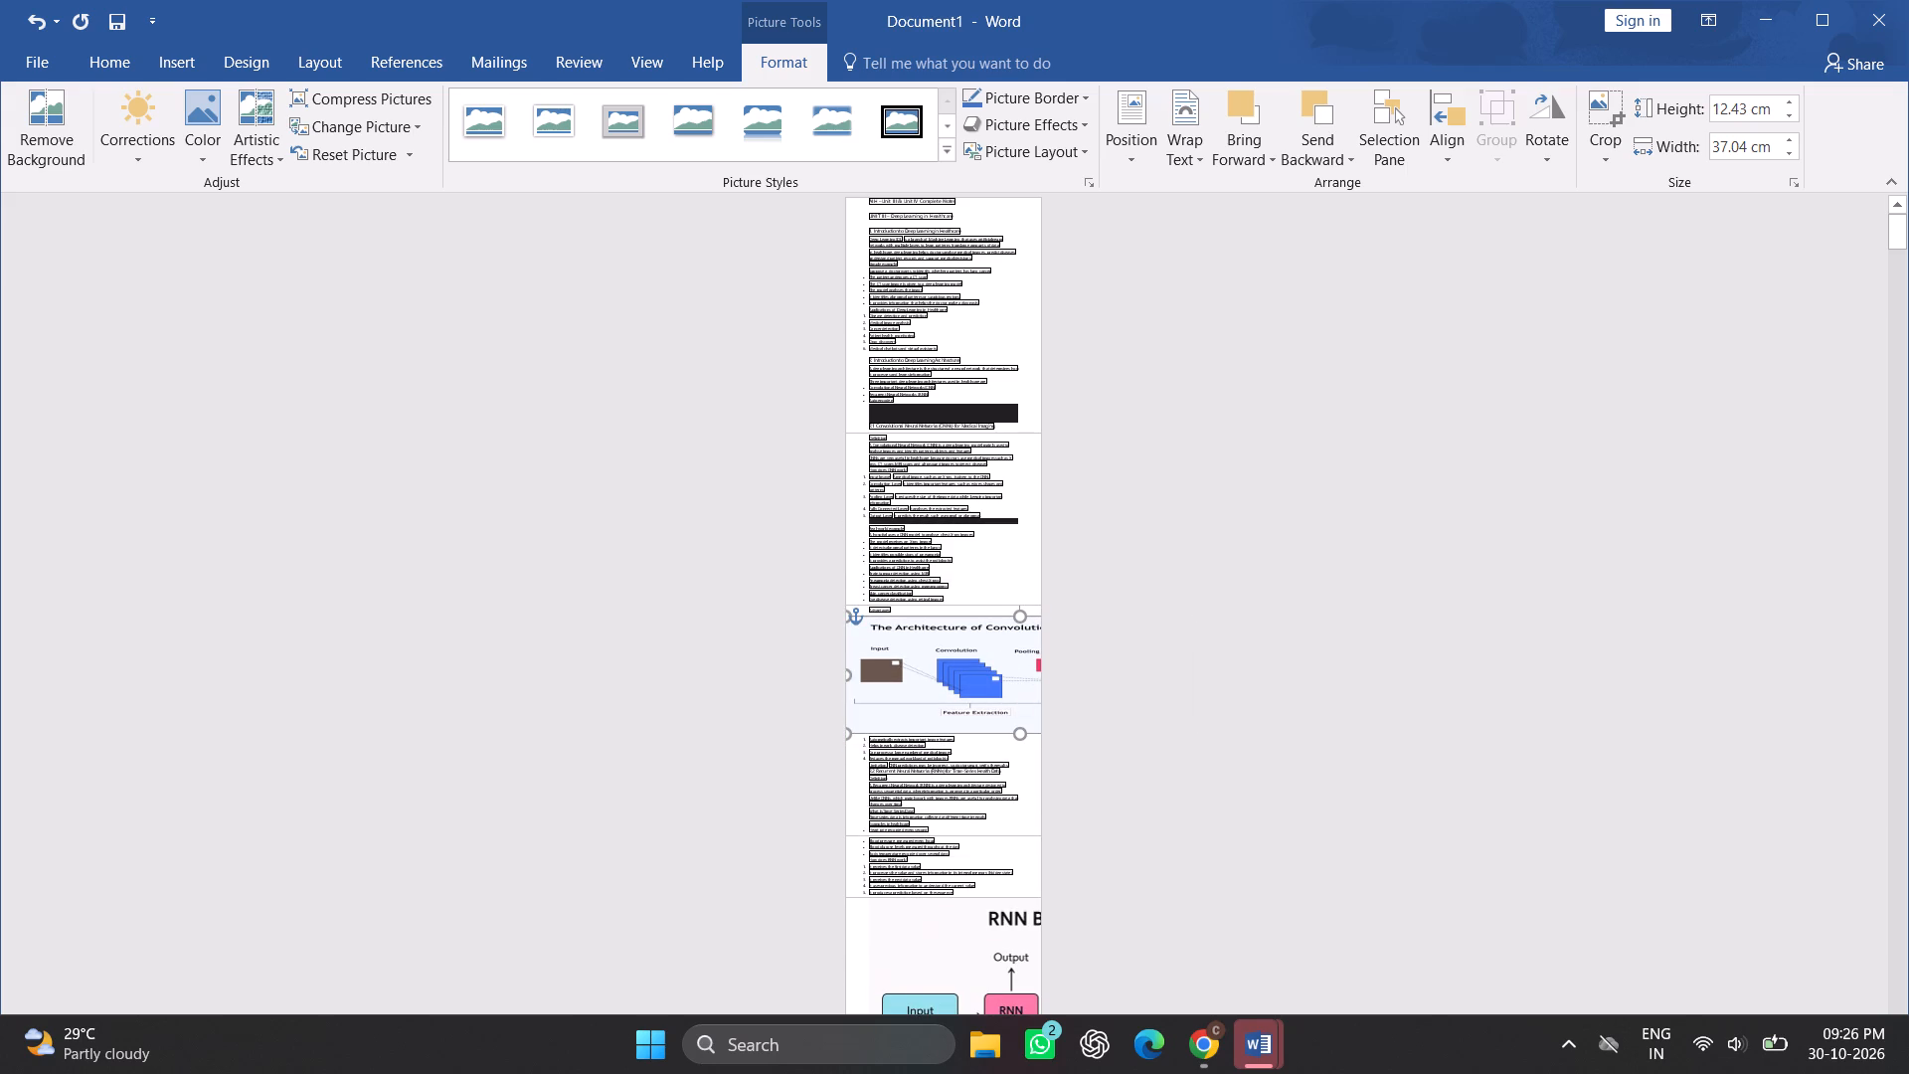
drag(1011, 648, 908, 650)
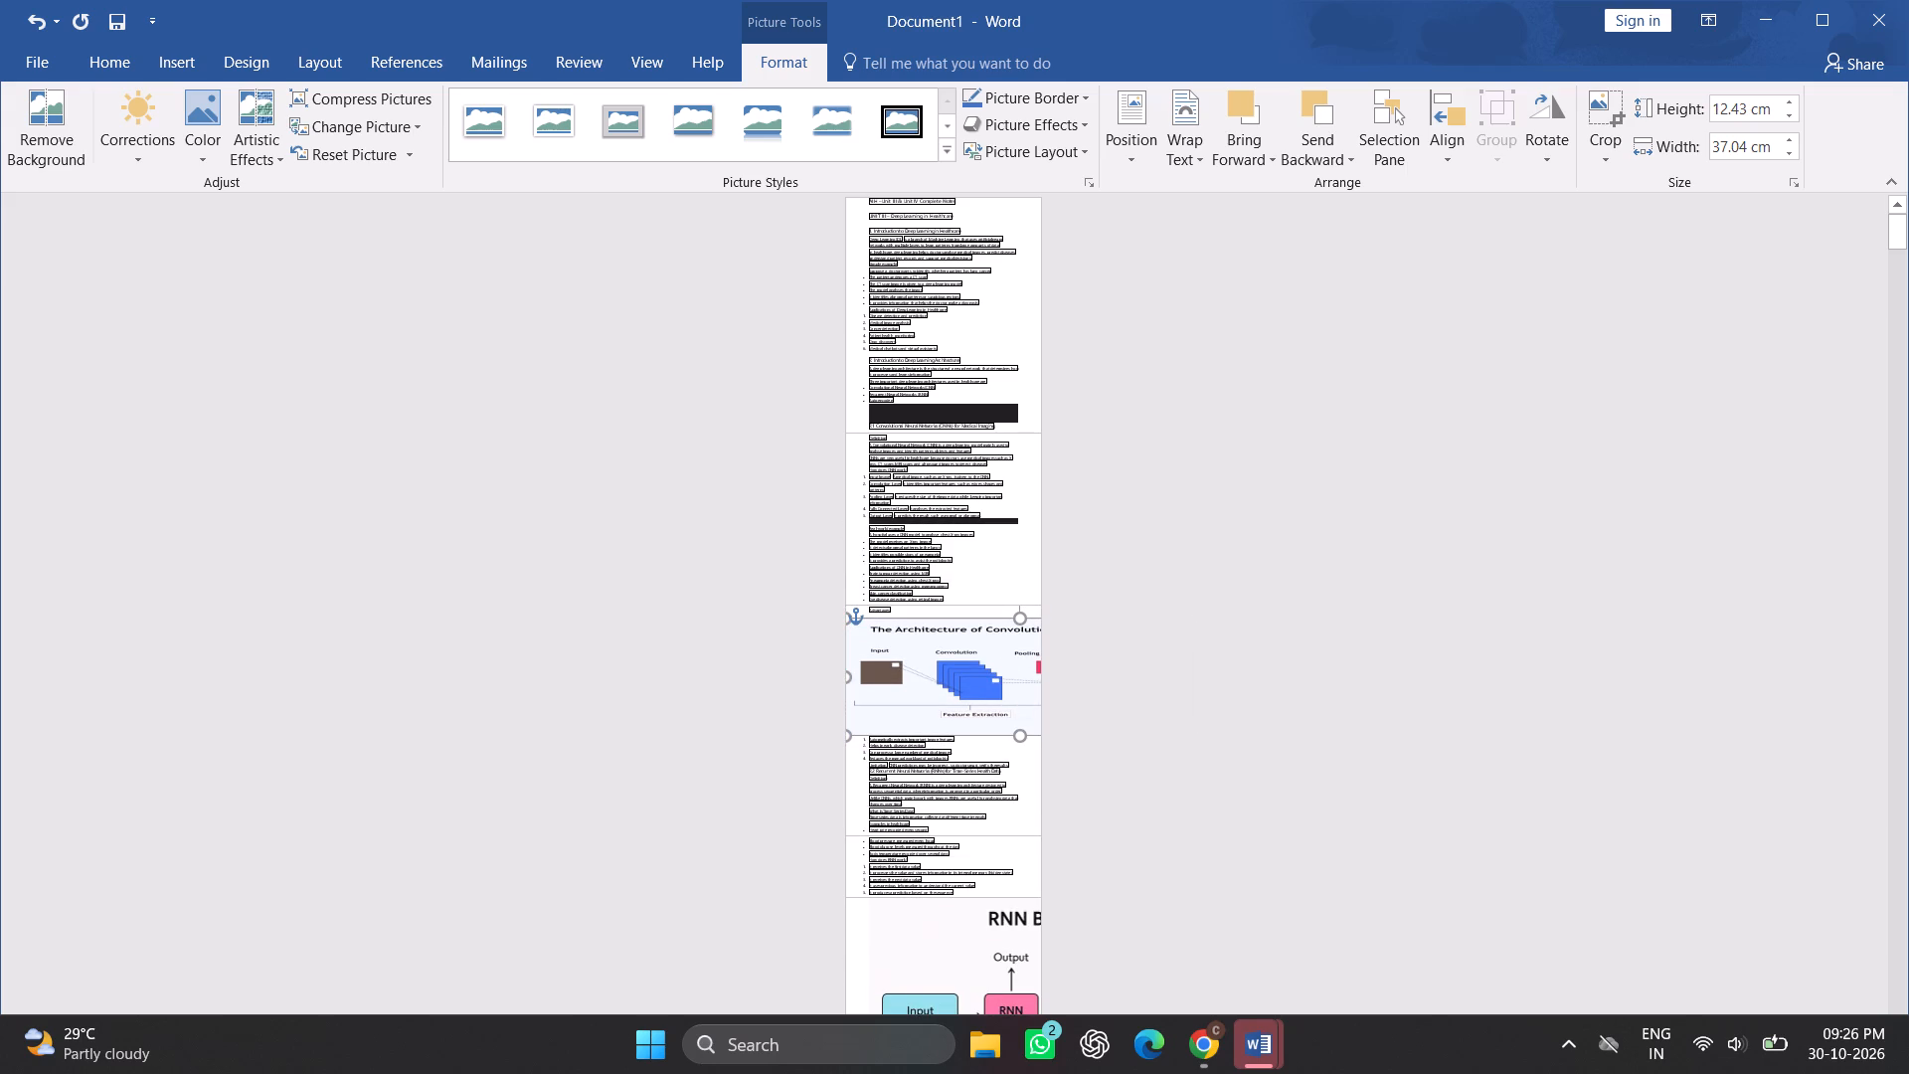
drag(848, 671, 1030, 669)
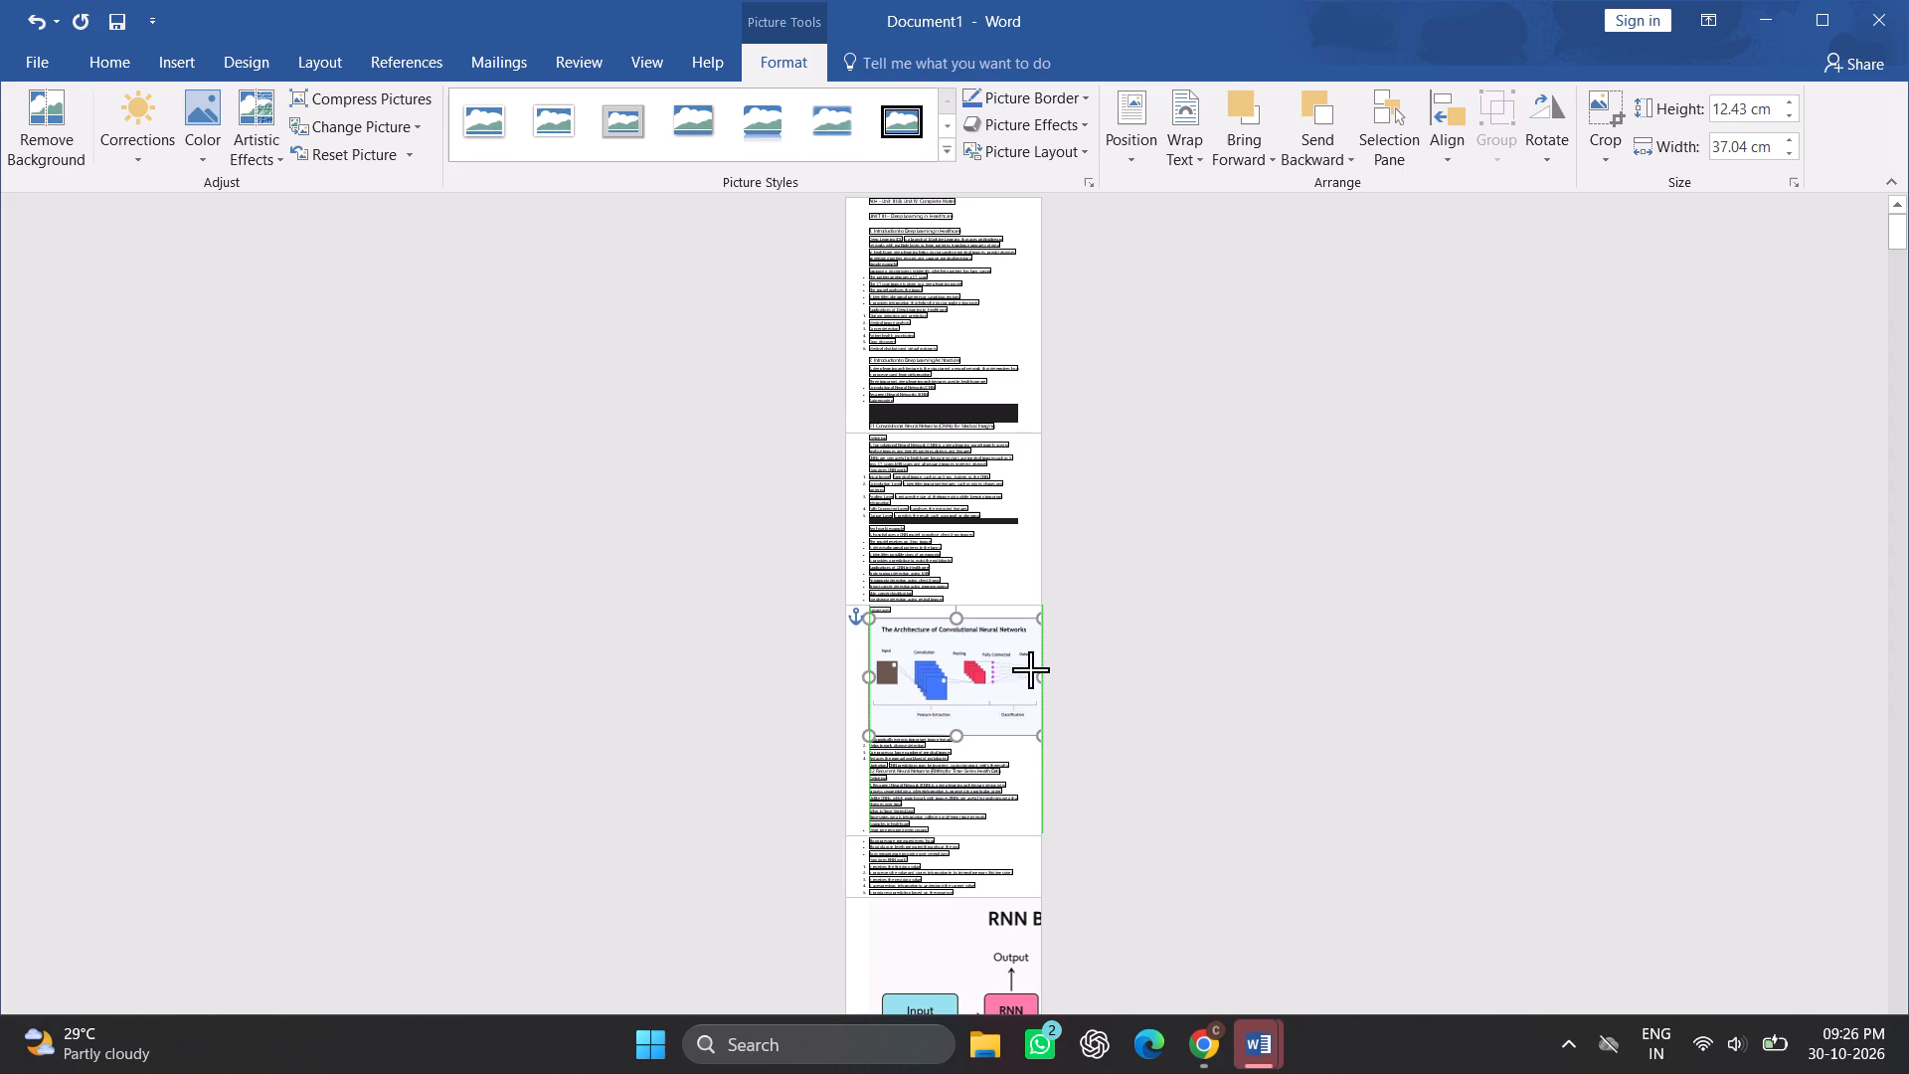
drag(1030, 669, 994, 682)
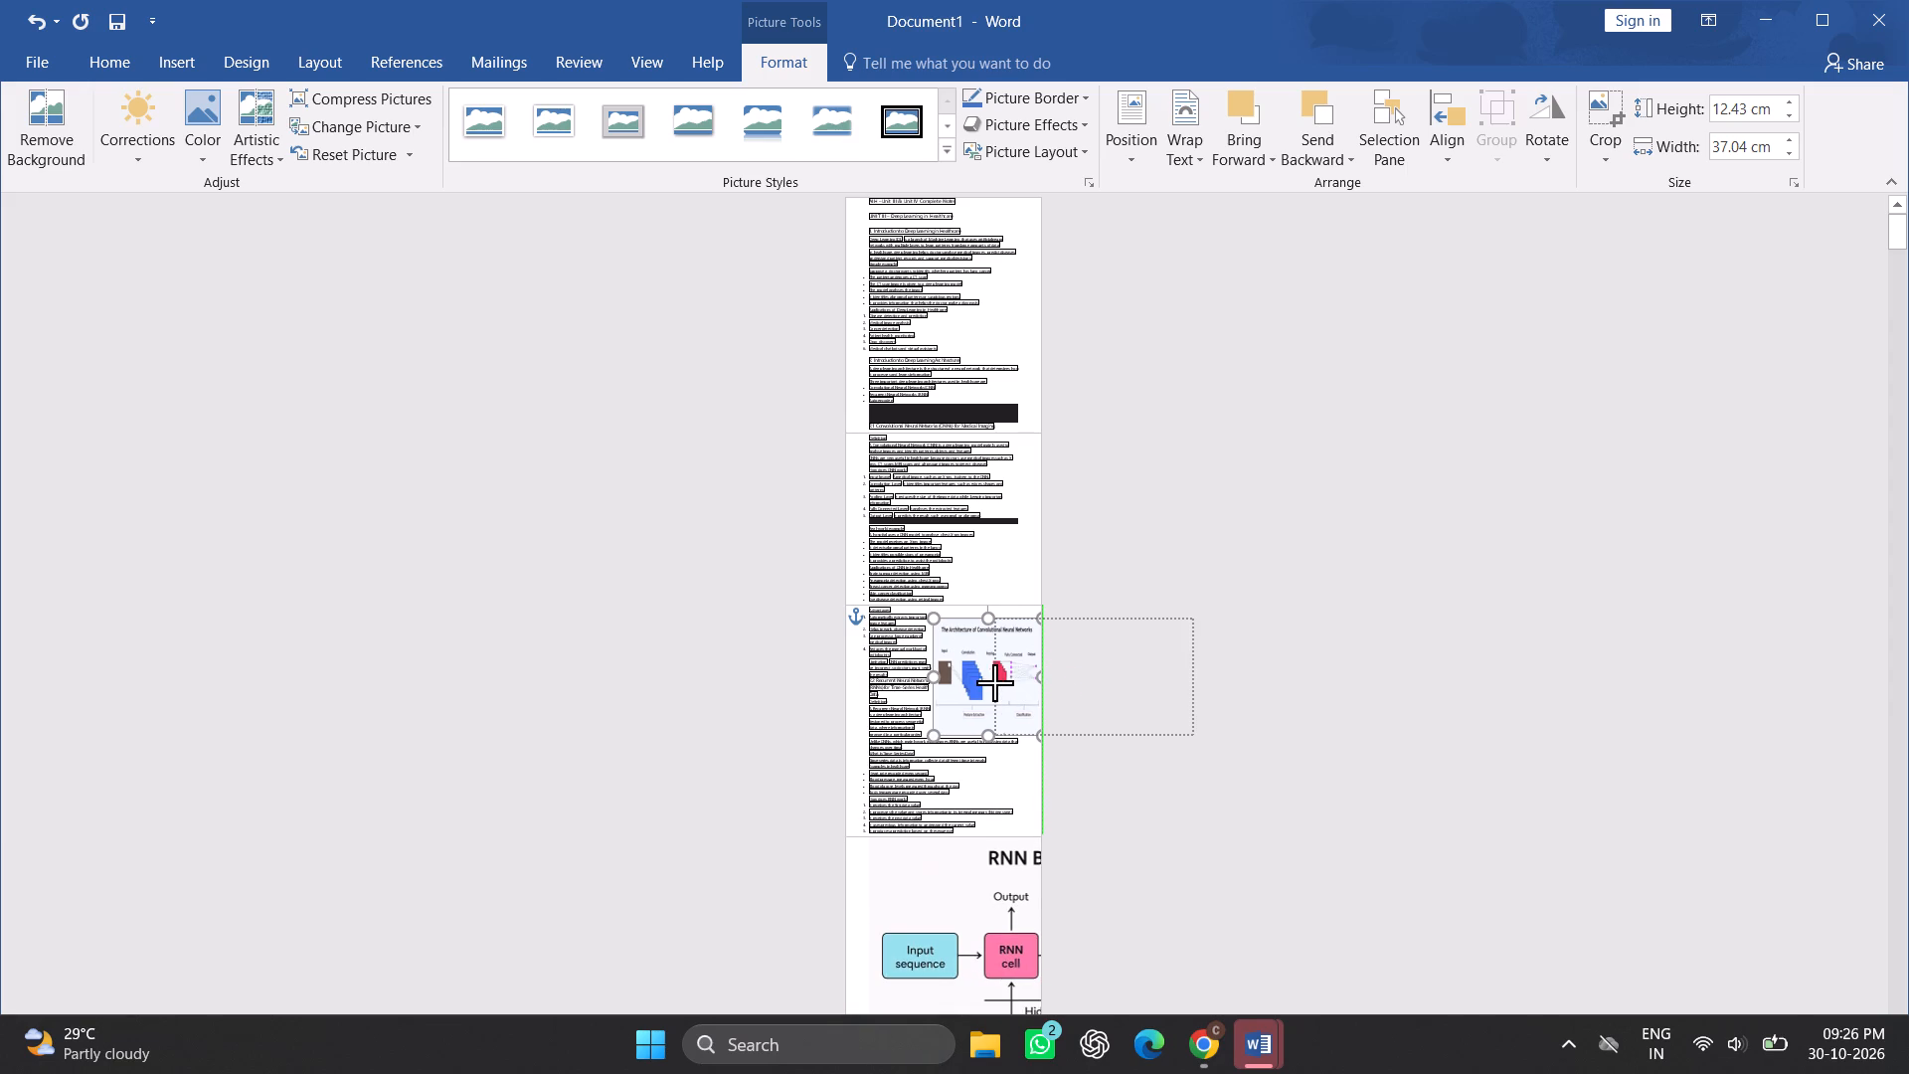
drag(994, 682, 980, 682)
Reduce the height of the Convolutional Neural Networks architecture diagram to about 9.81 cm, keeping its width.
ctrl+scroll(980, 682, down, 1)
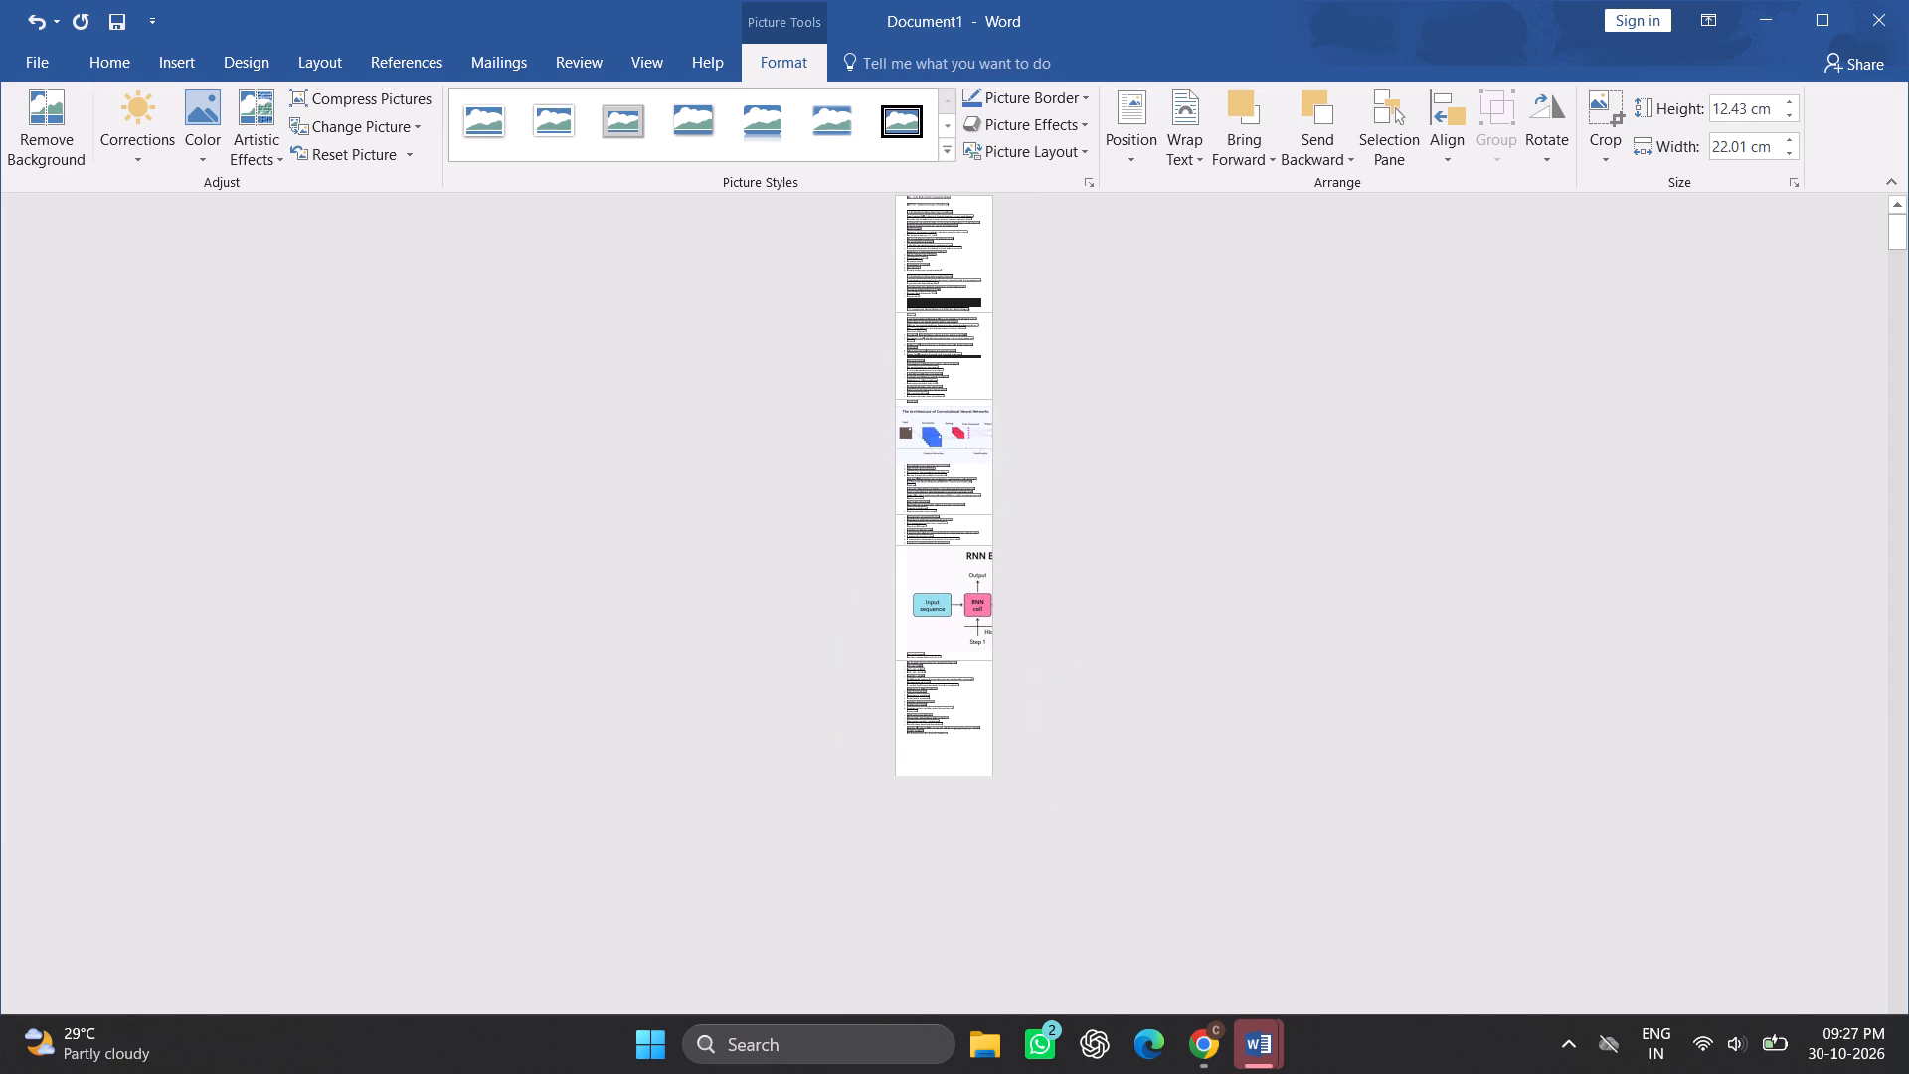
ctrl+scroll(980, 682, up, 2)
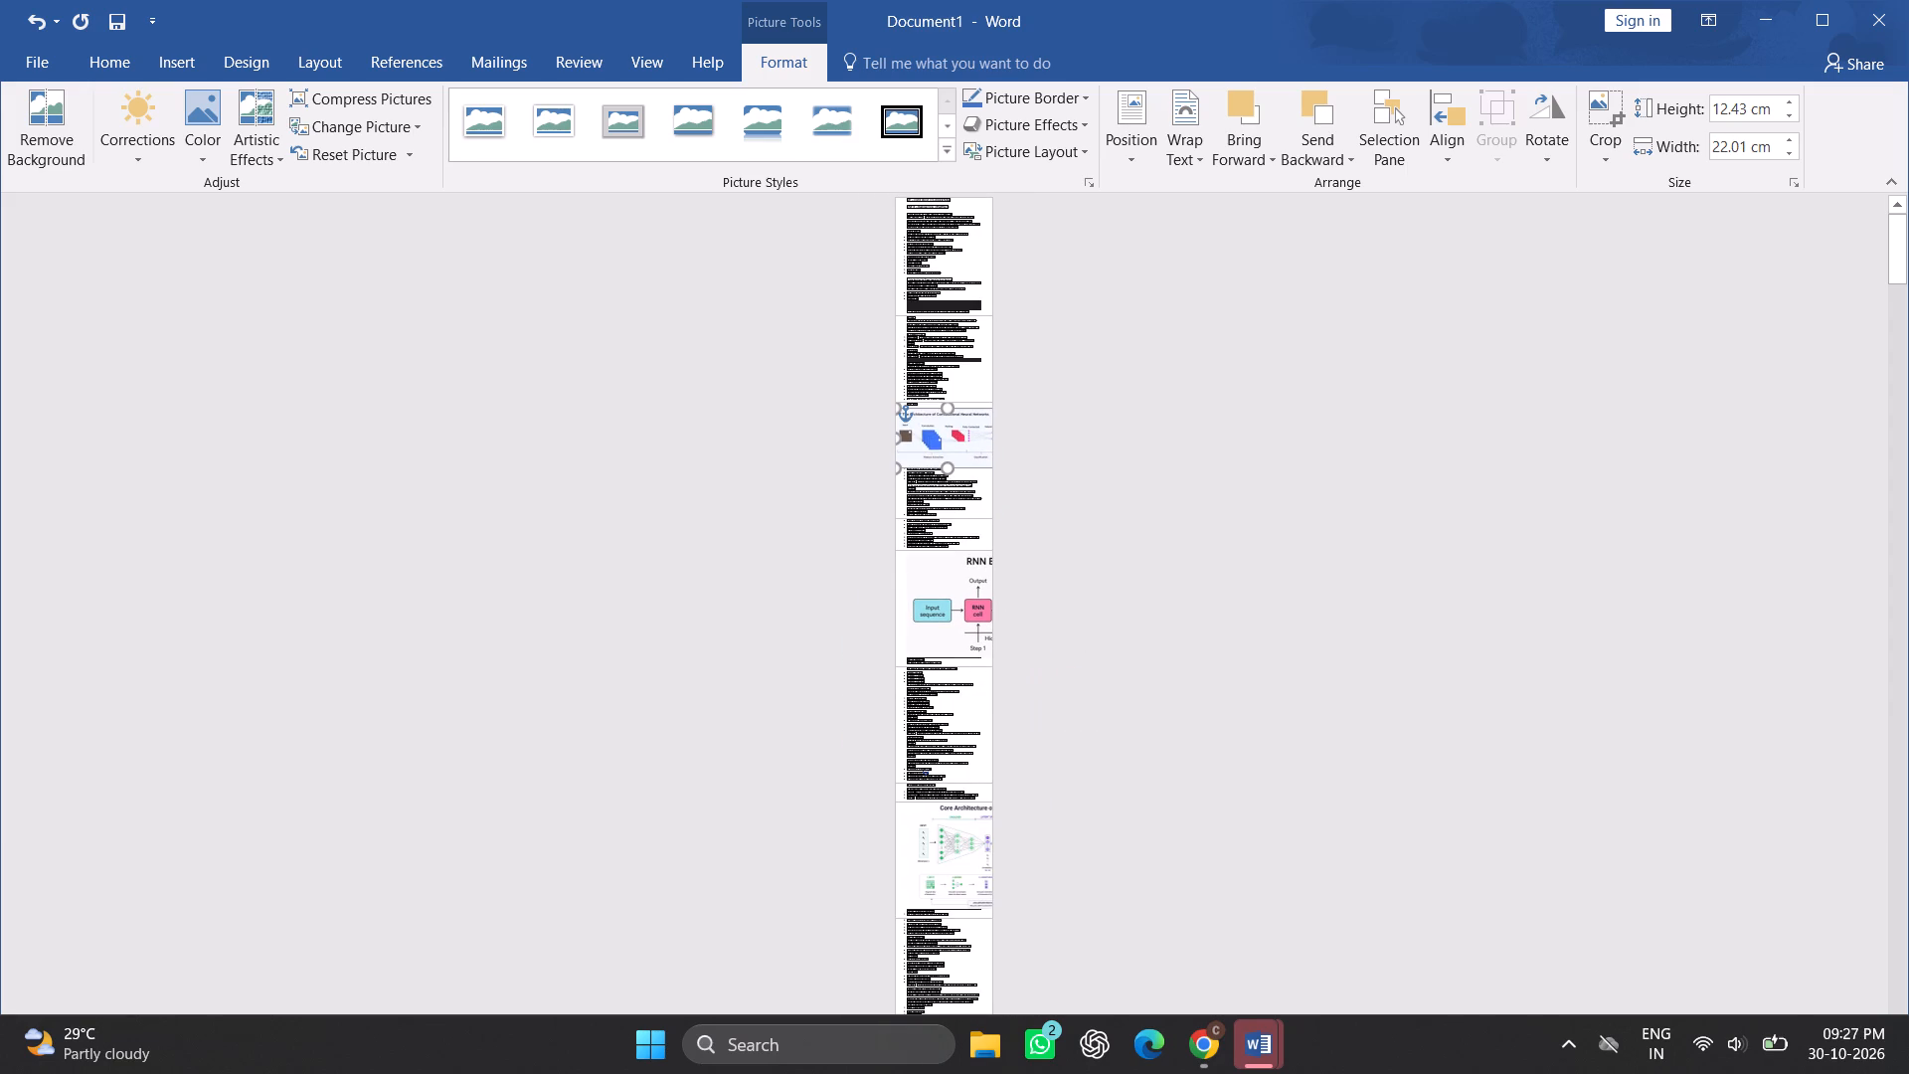
ctrl+scroll(967, 525, up, 6)
scroll(967, 525, up, 1)
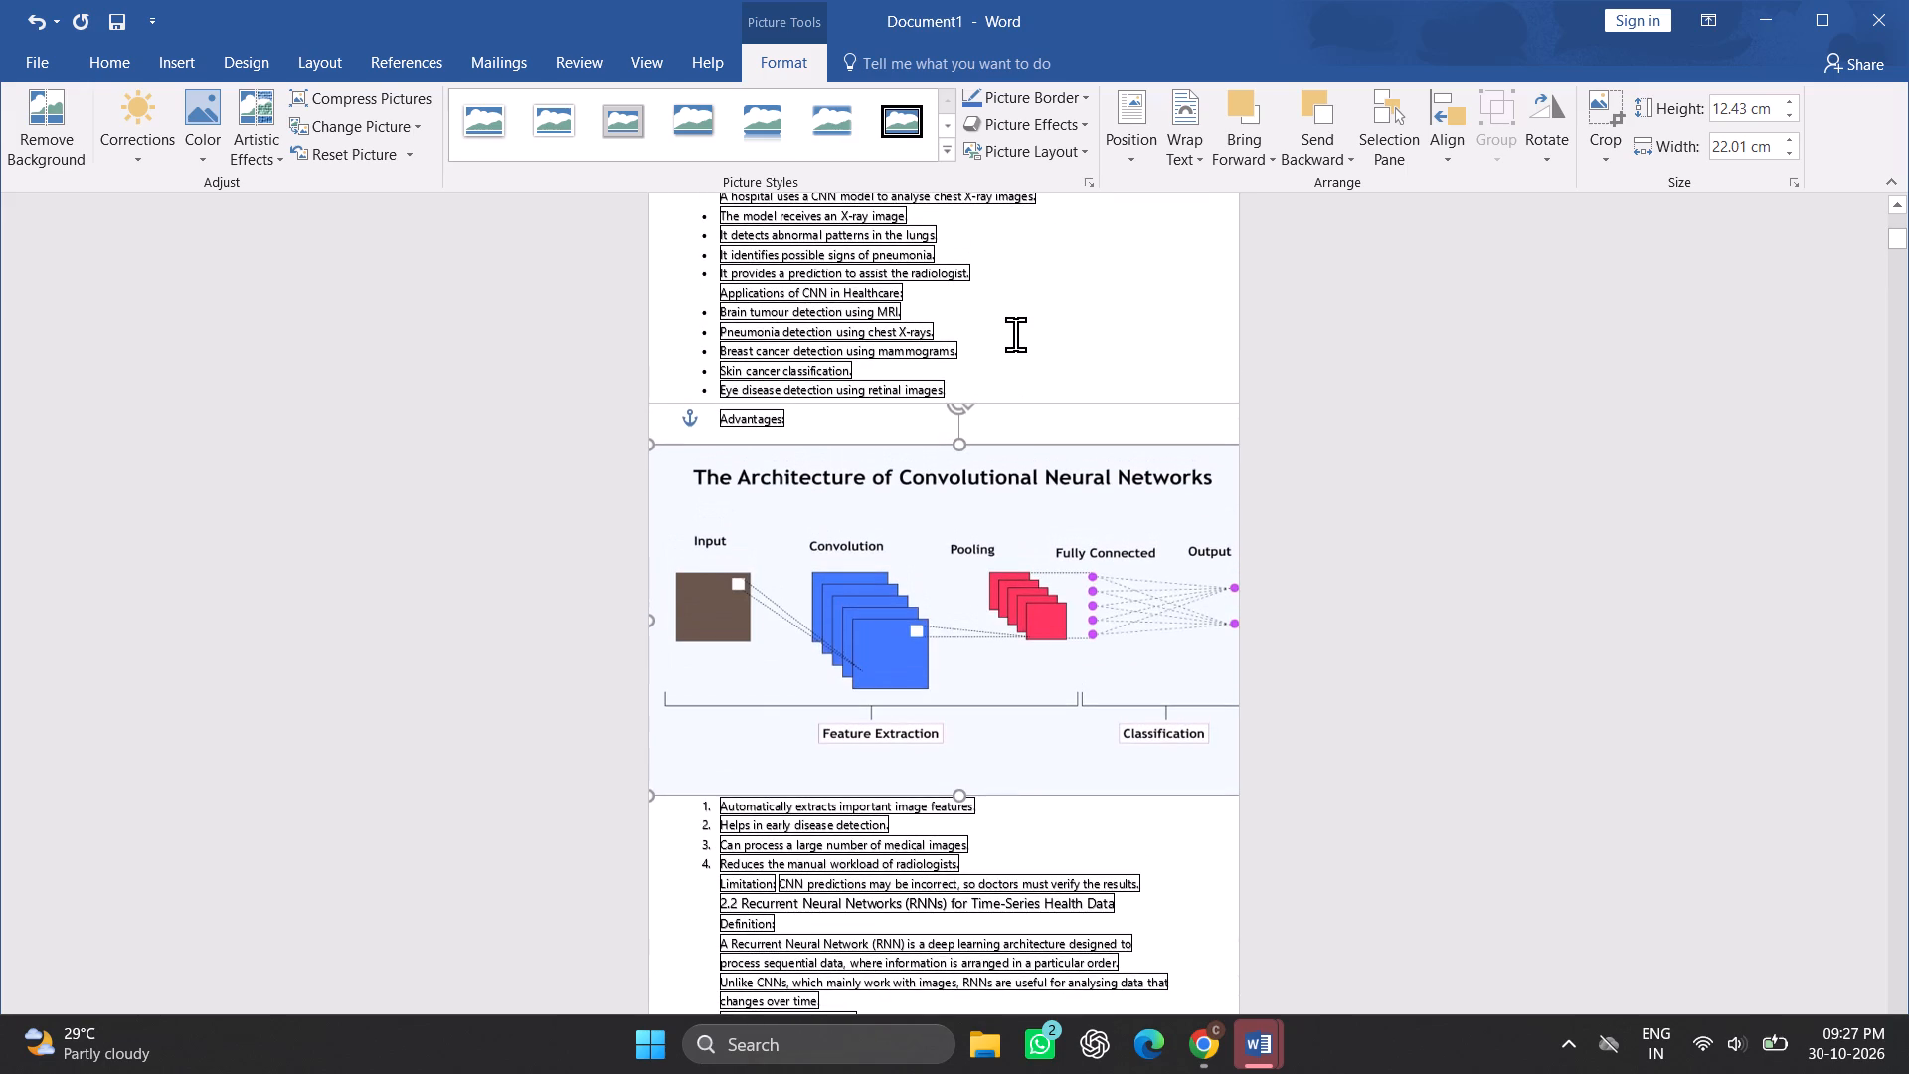
click(1098, 504)
drag(1098, 504, 1045, 510)
drag(956, 794, 967, 721)
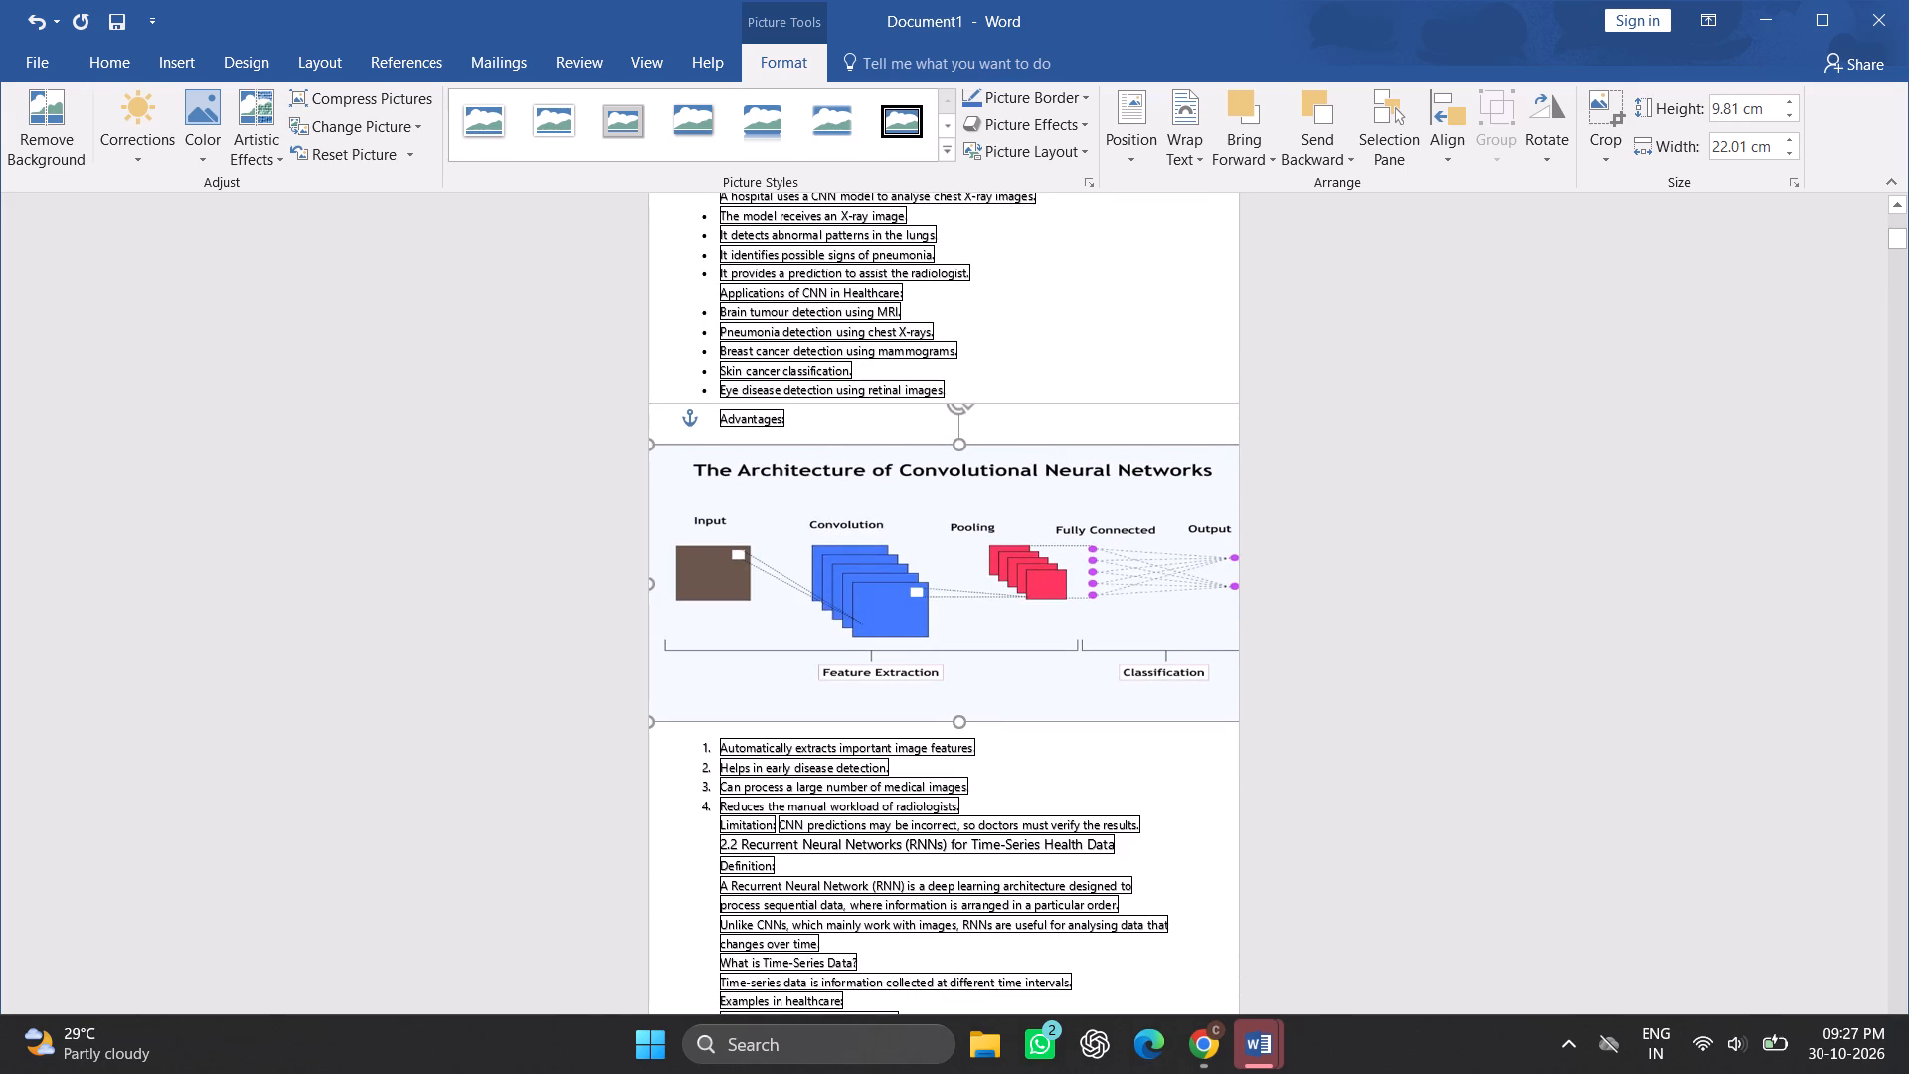
Place the Convolutional Neural Networks diagram between the Advantages heading and its numbered list, with Top and Bottom text wrapping.
drag(1217, 596, 1120, 617)
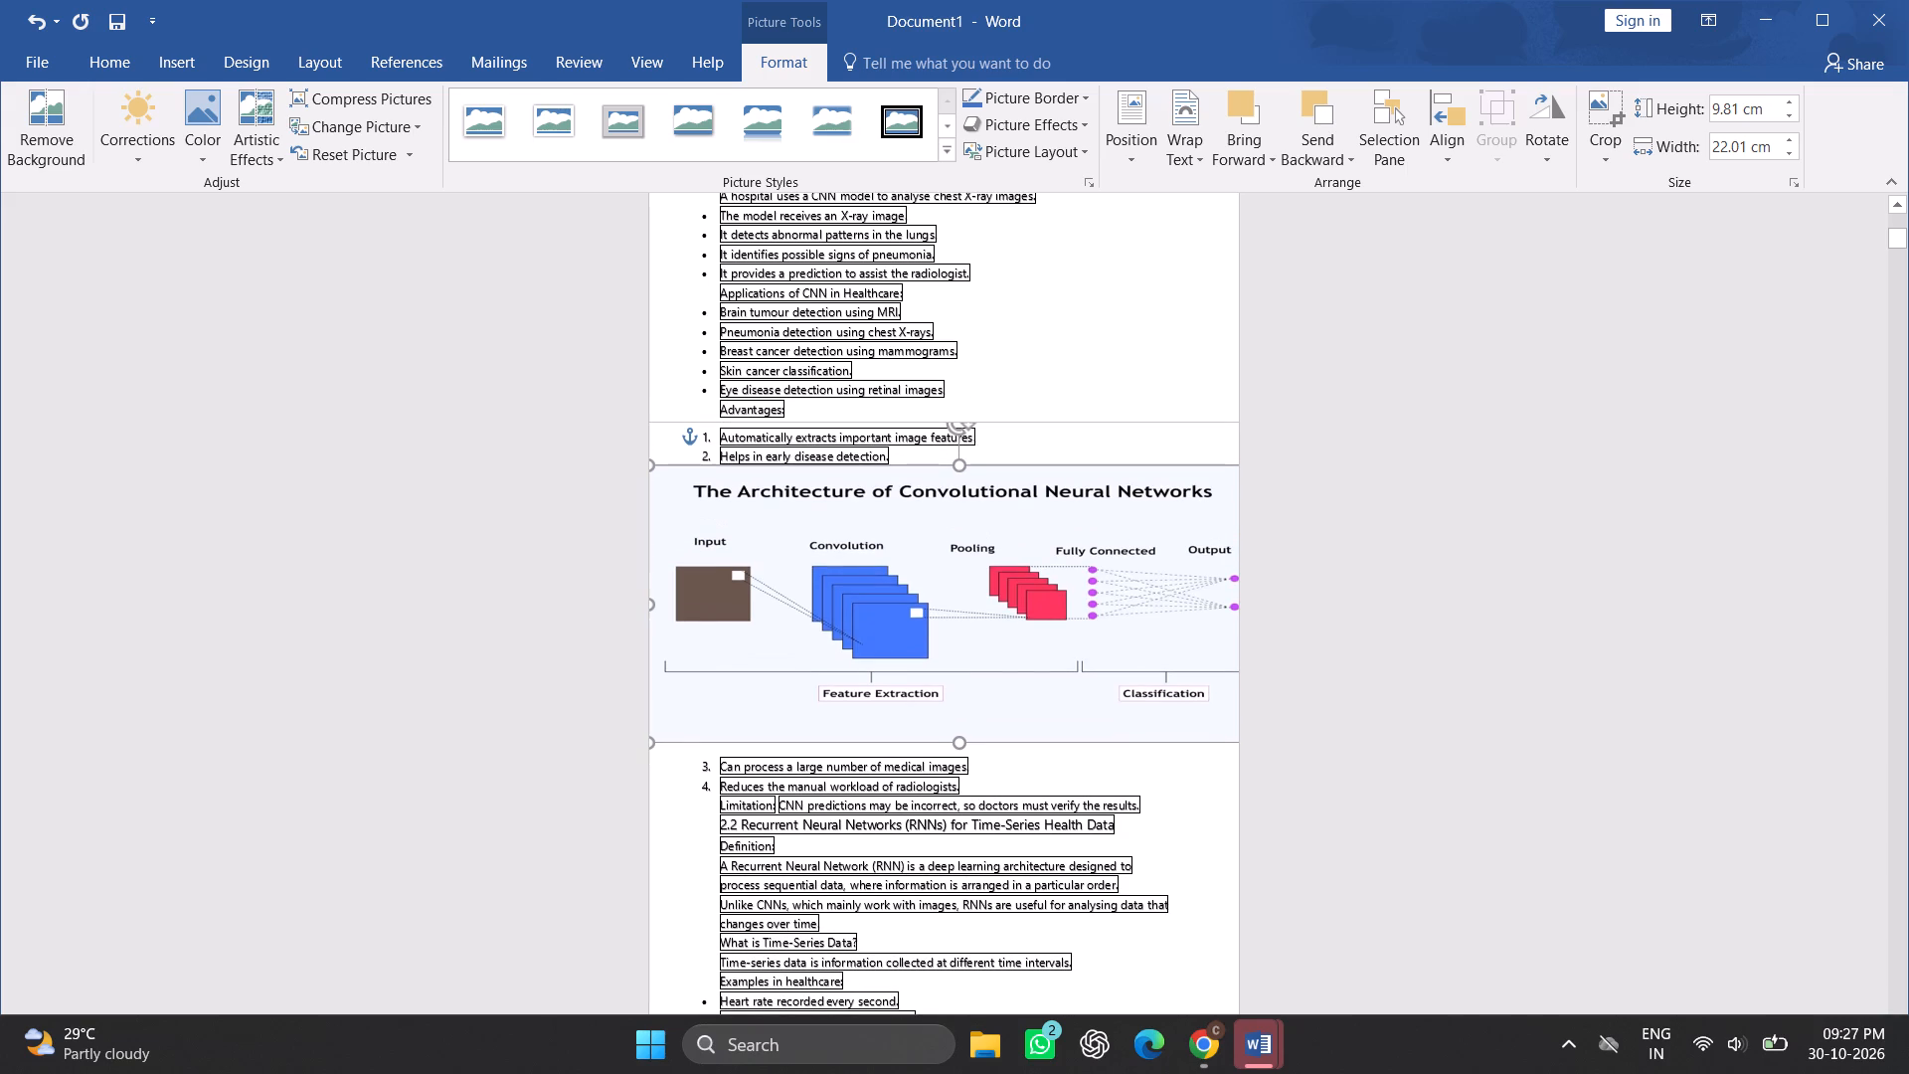
drag(814, 595, 817, 533)
right_click(1025, 517)
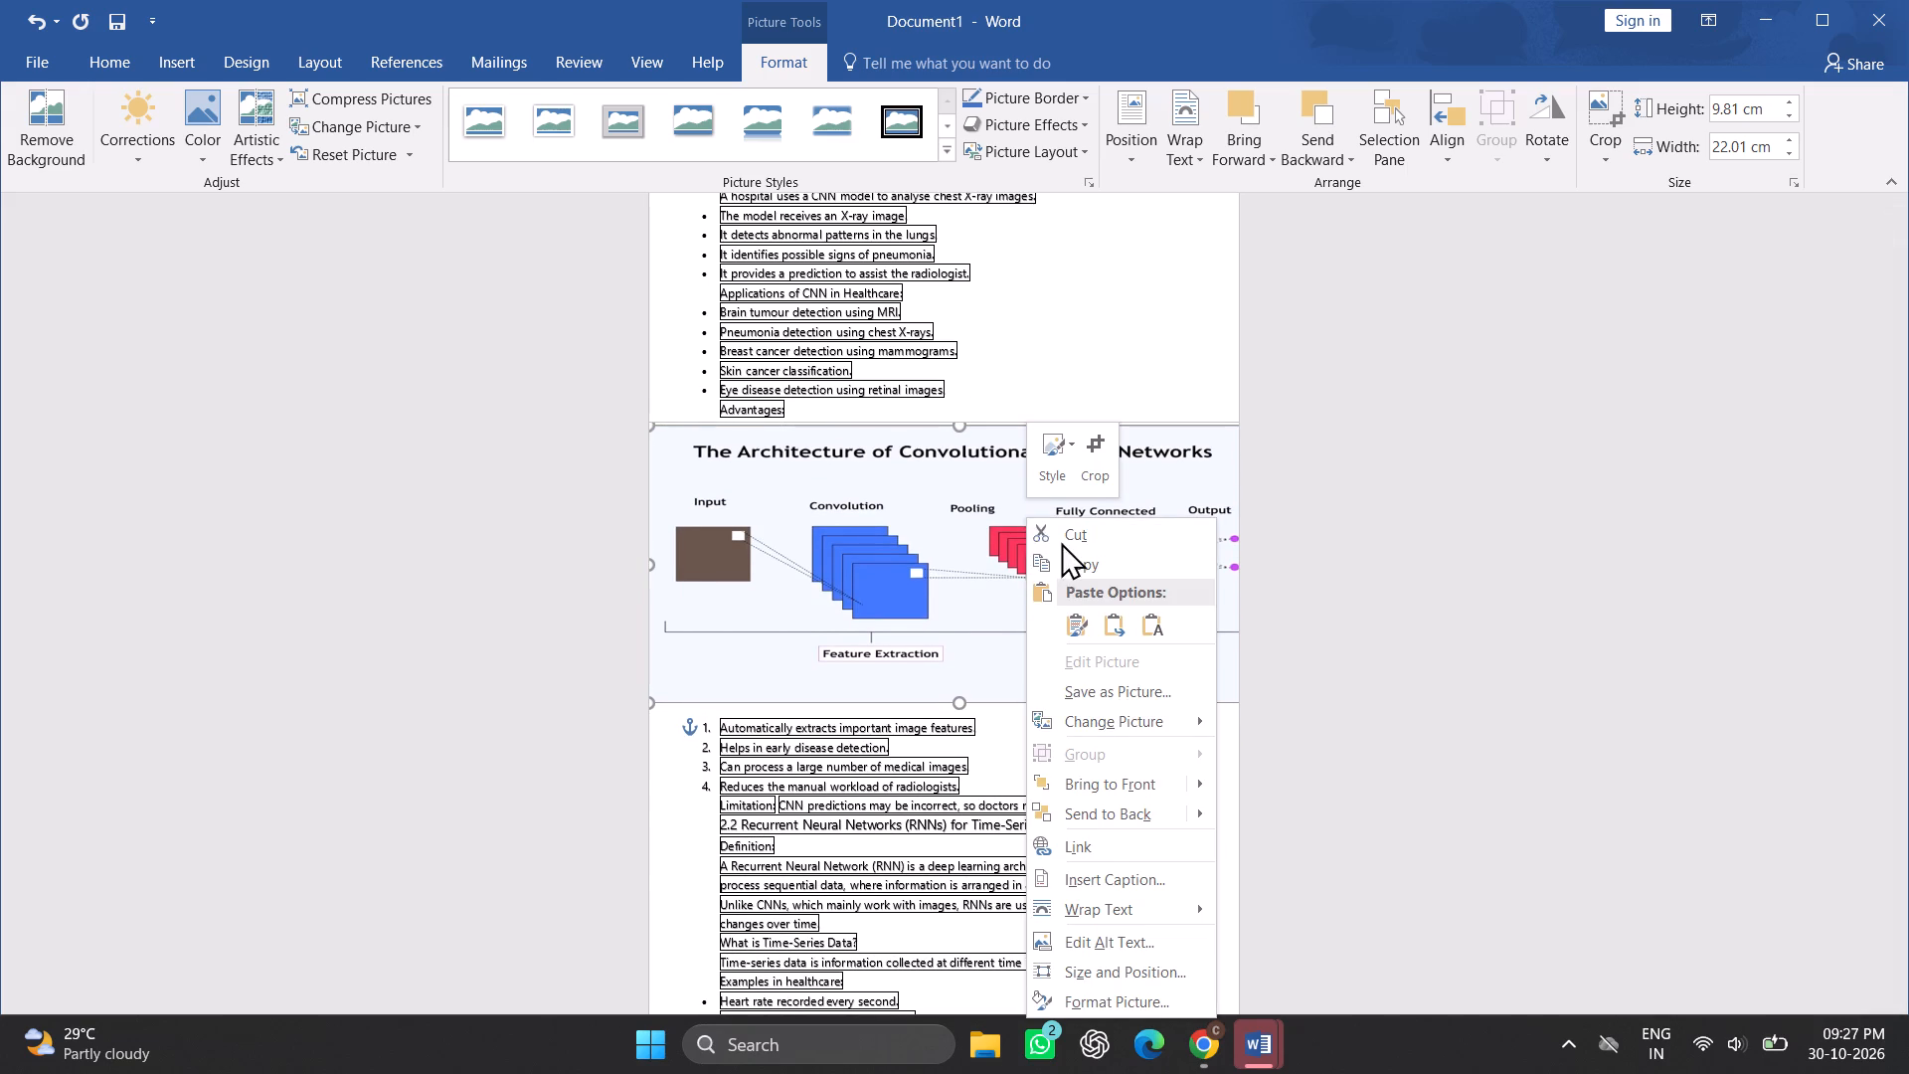
click(1268, 620)
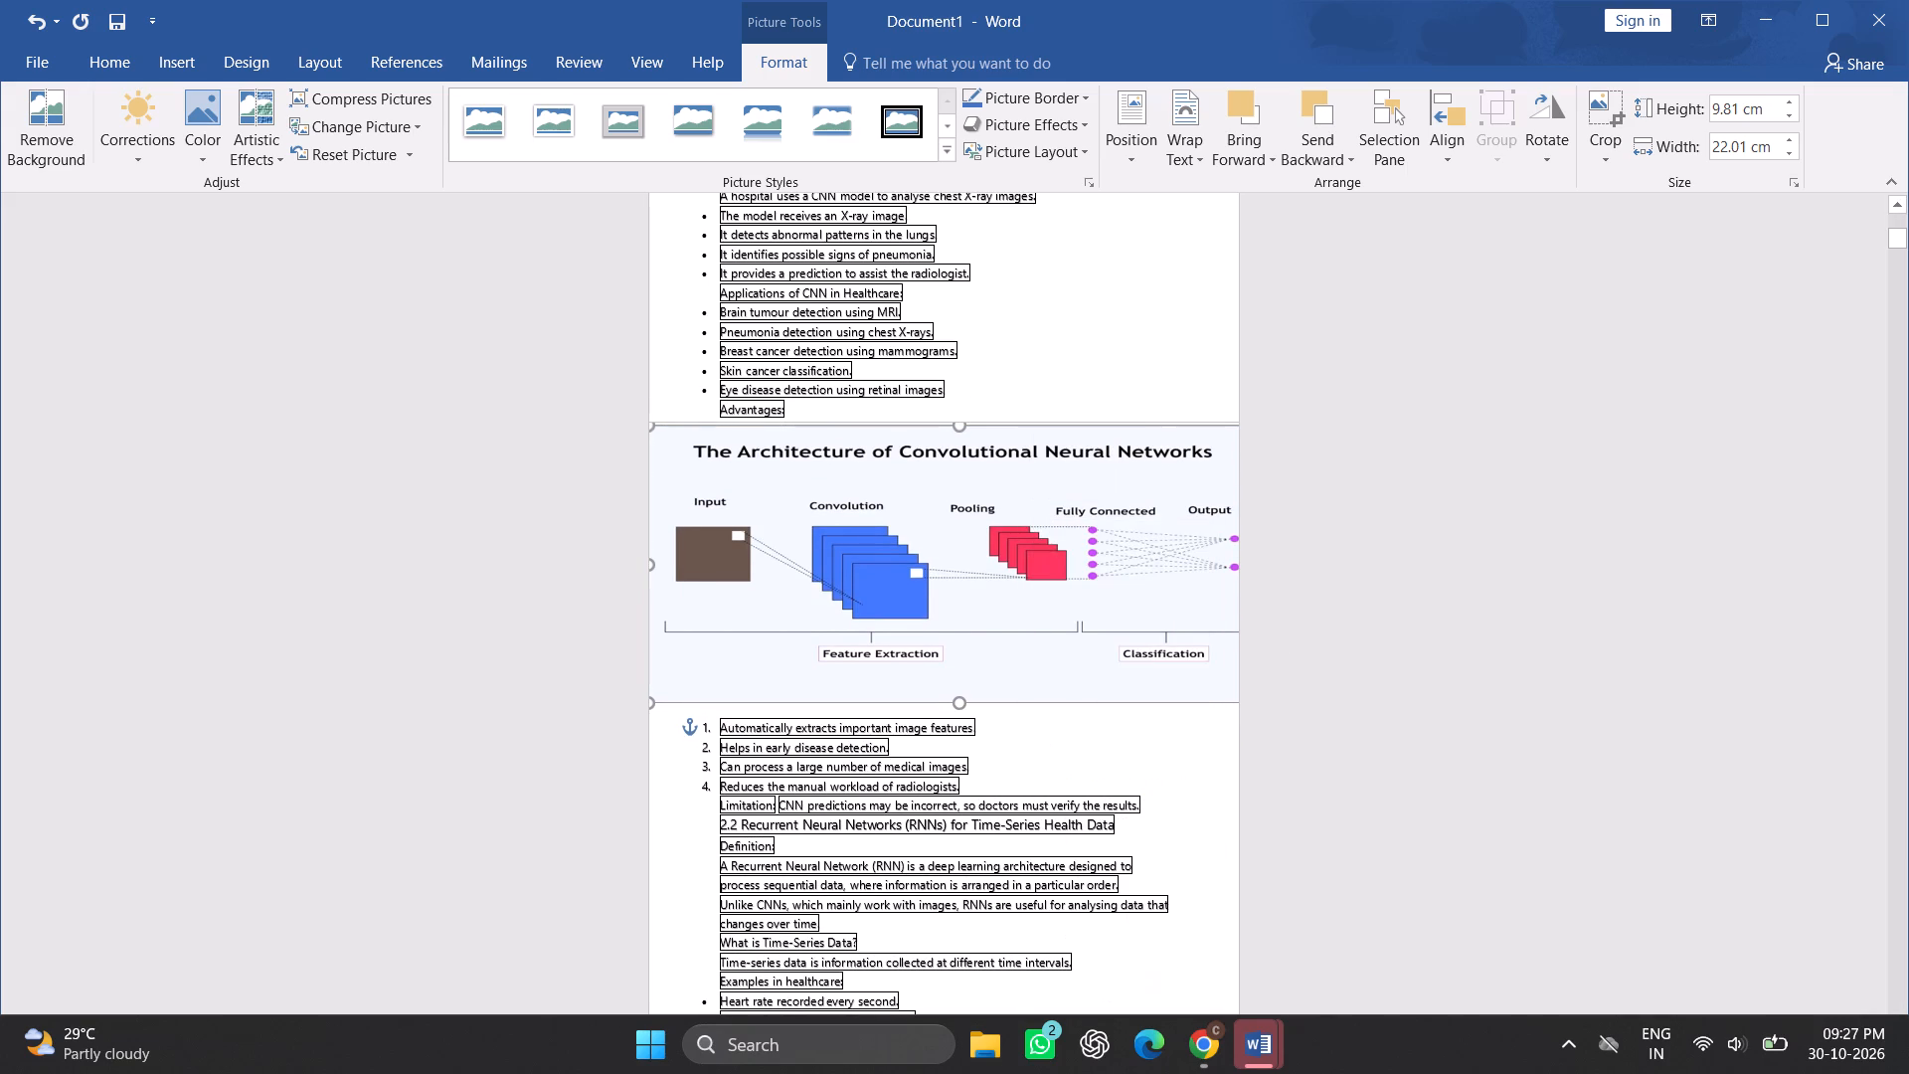
right_click(966, 576)
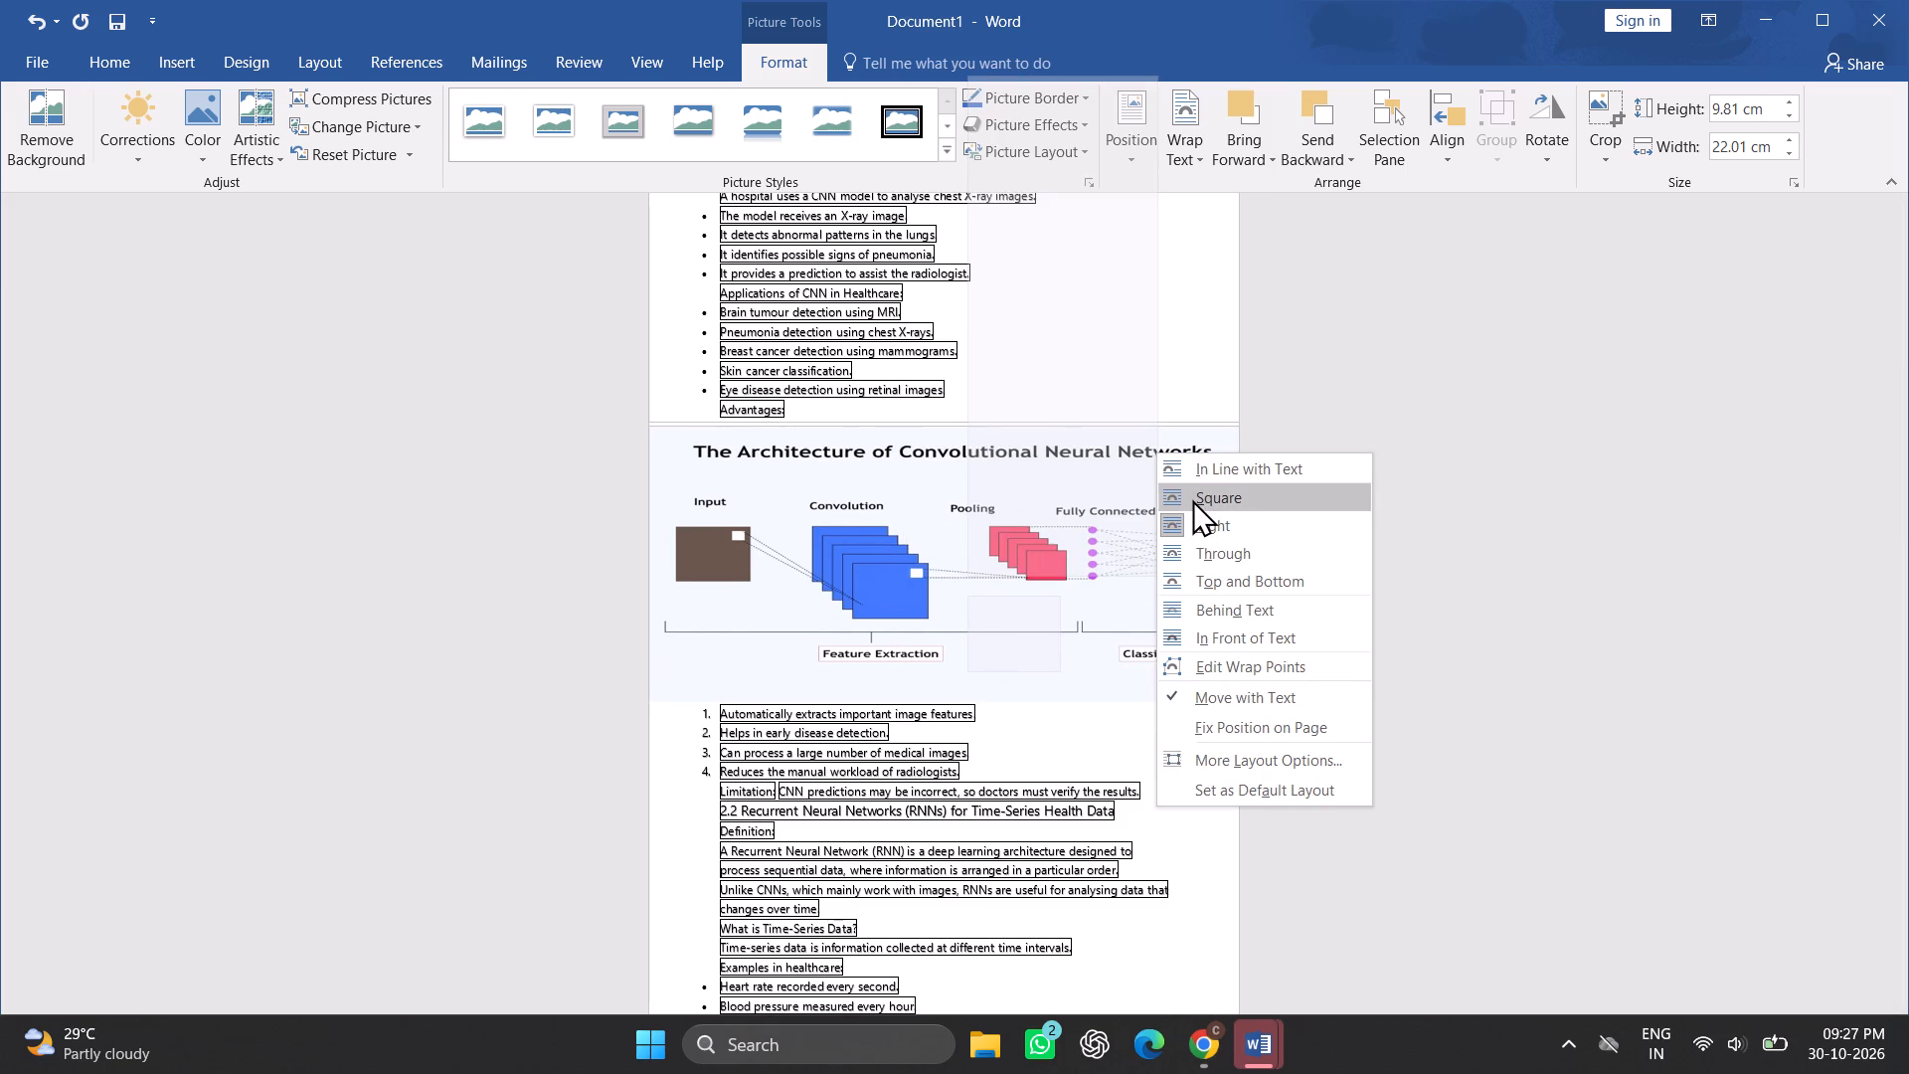
click(1191, 586)
drag(1127, 592, 1098, 599)
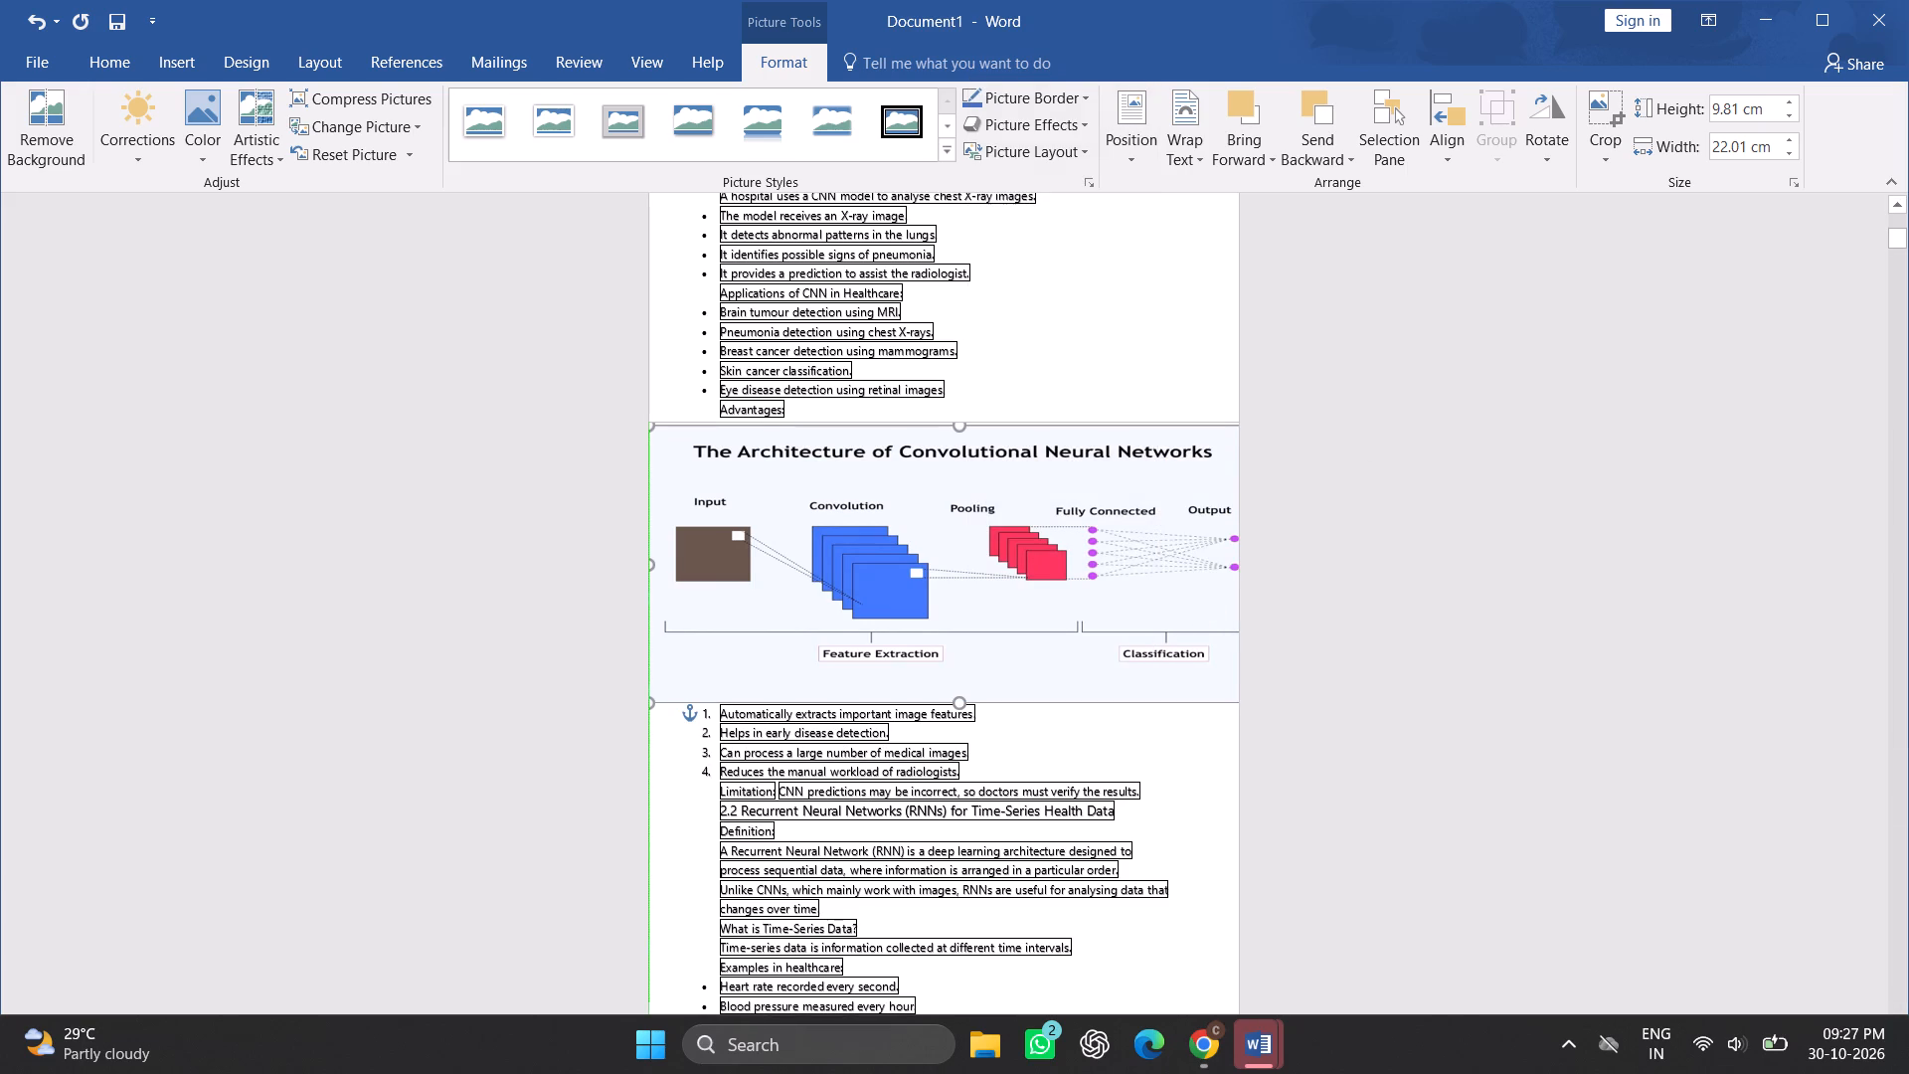
drag(1098, 599, 1096, 618)
drag(898, 559, 904, 532)
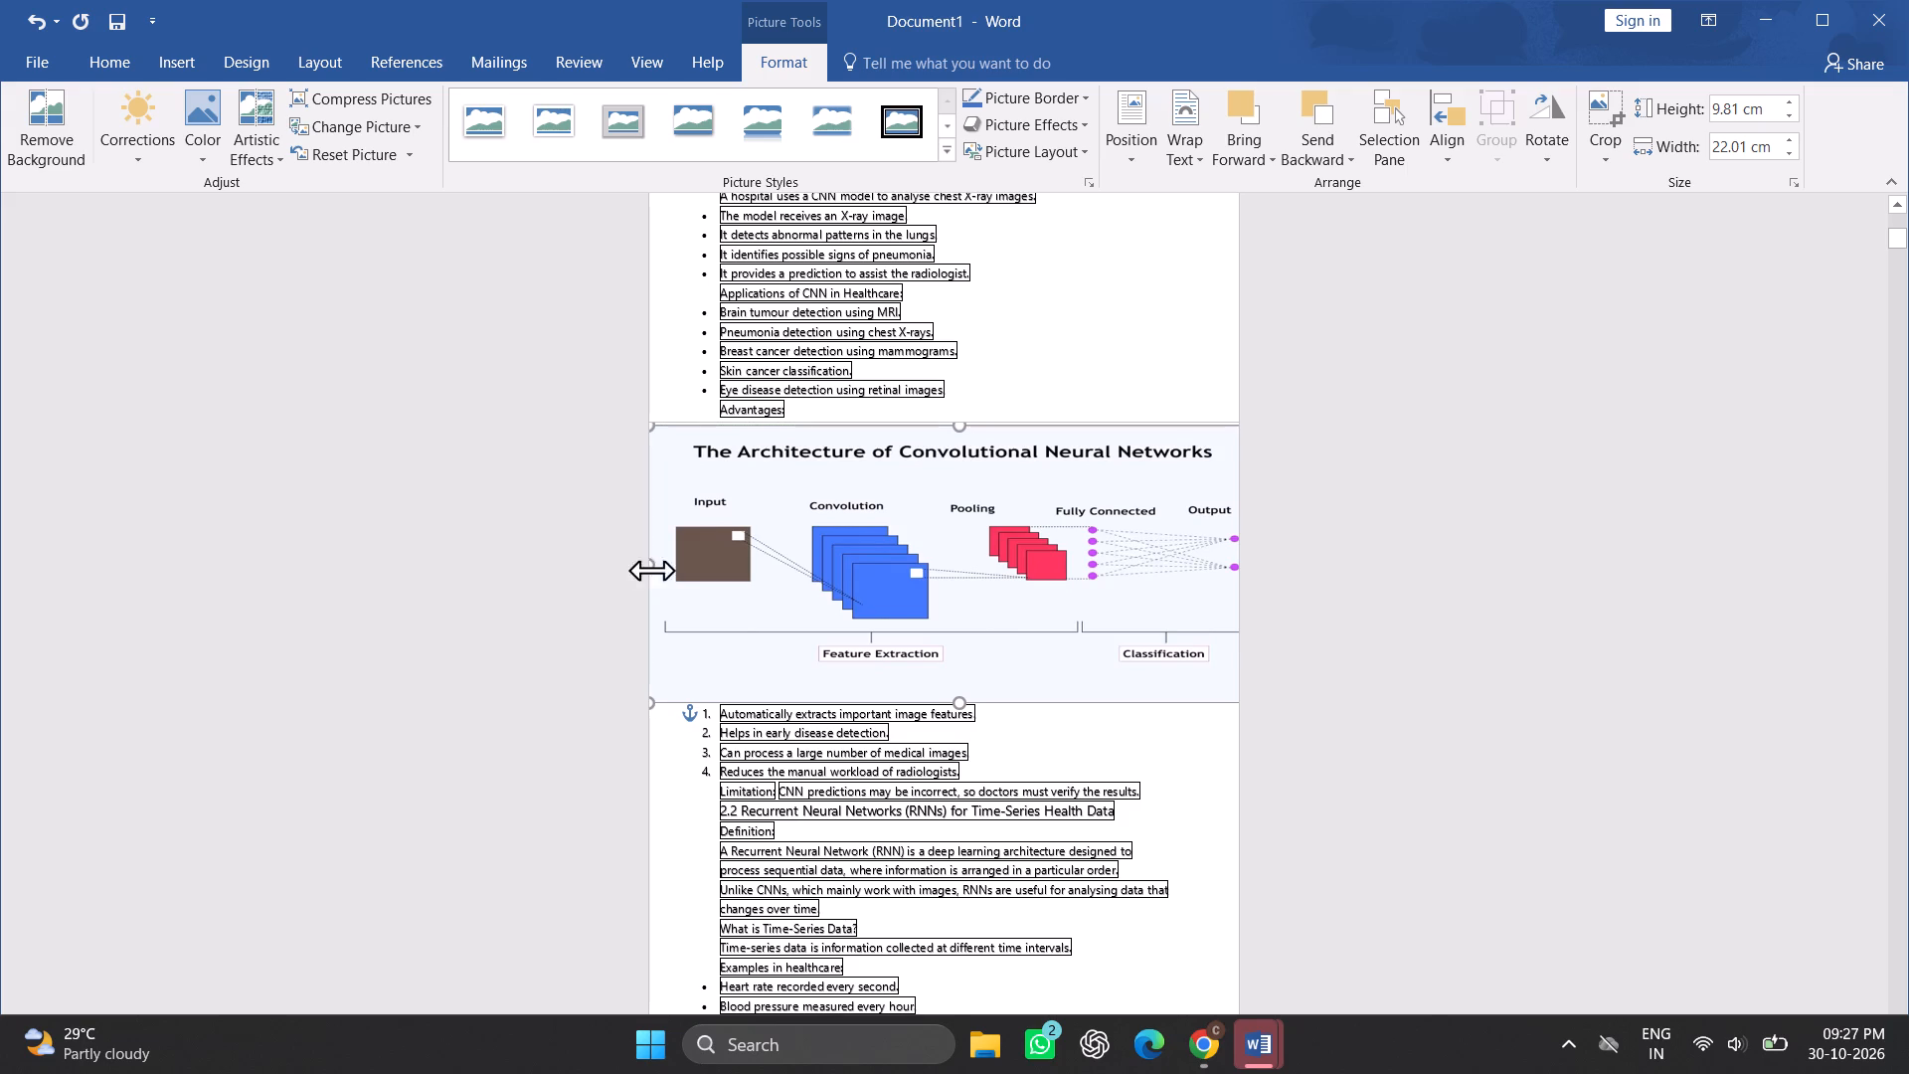
Shrink the Convolutional Neural Networks diagram to about 15.28 cm wide and 6.14 cm high, roughly centred on the page.
drag(654, 565, 838, 577)
drag(935, 584, 862, 579)
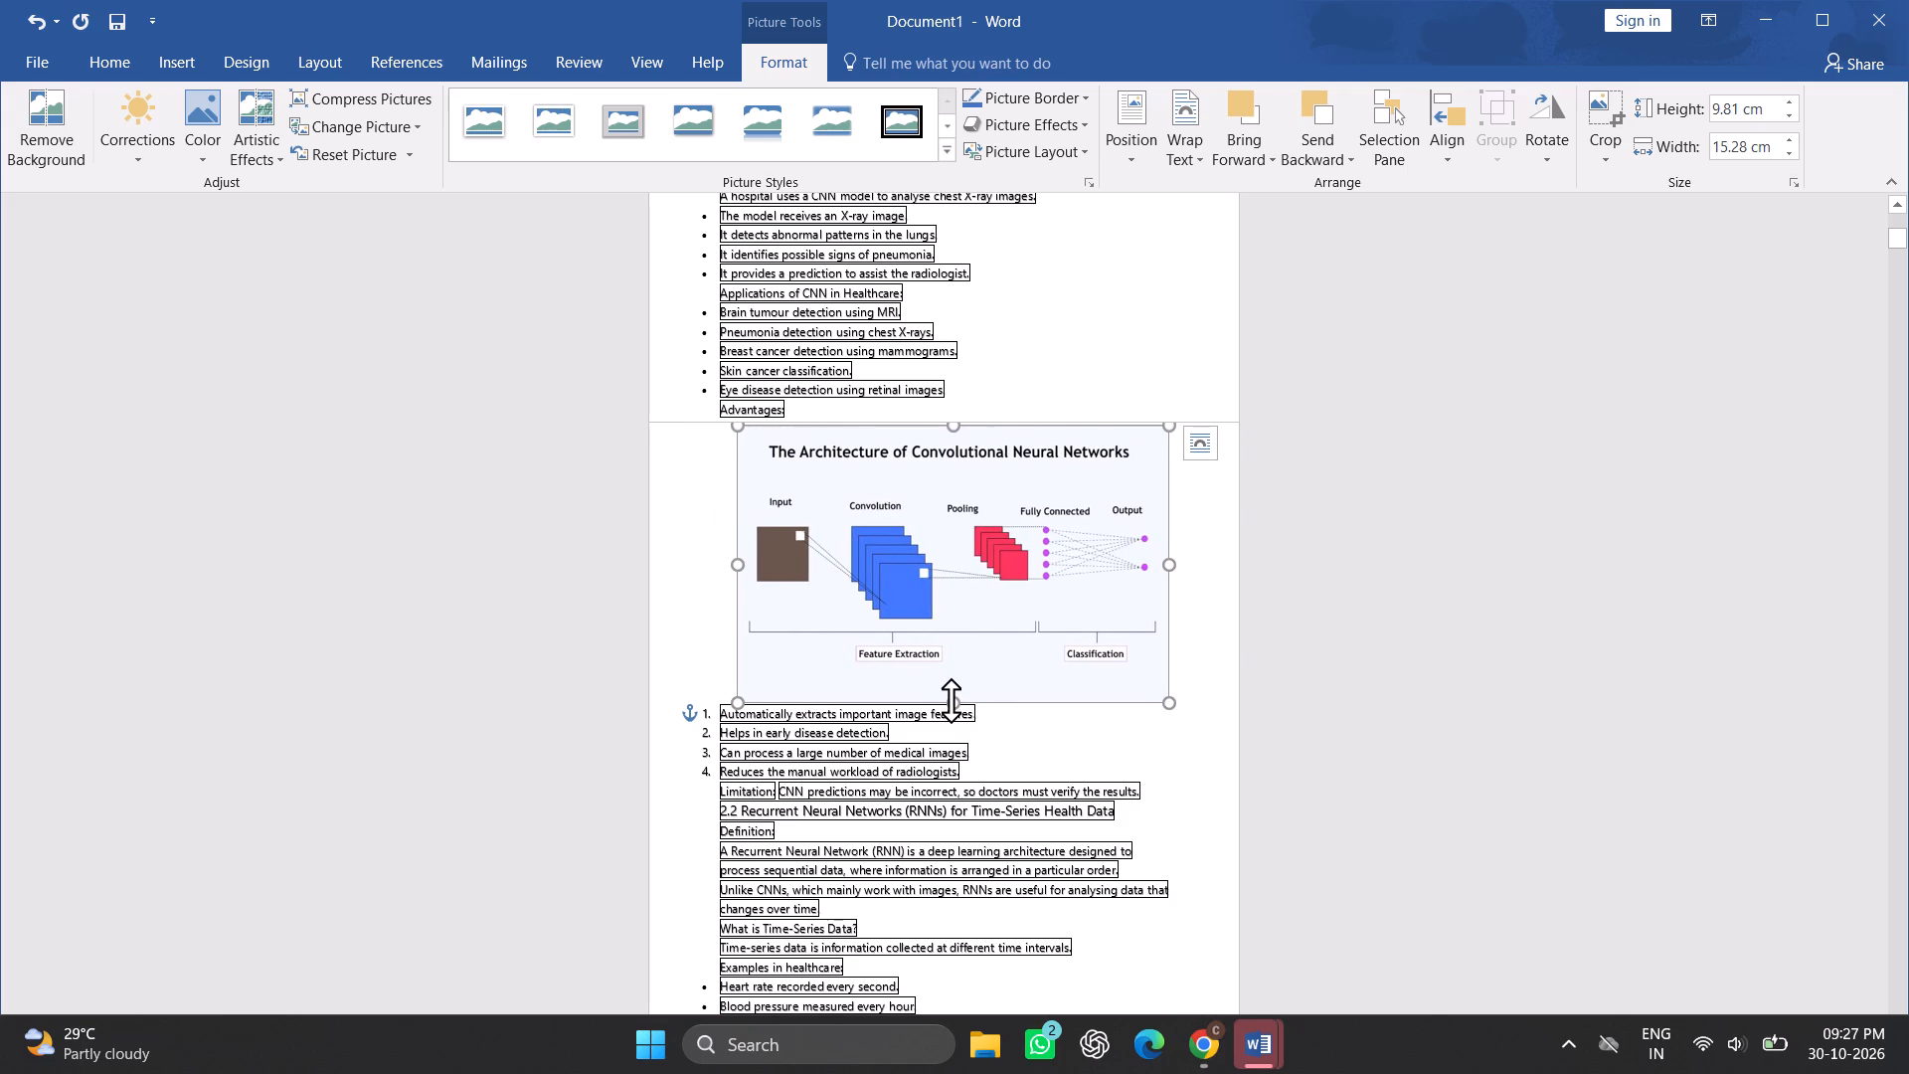
drag(953, 700, 962, 599)
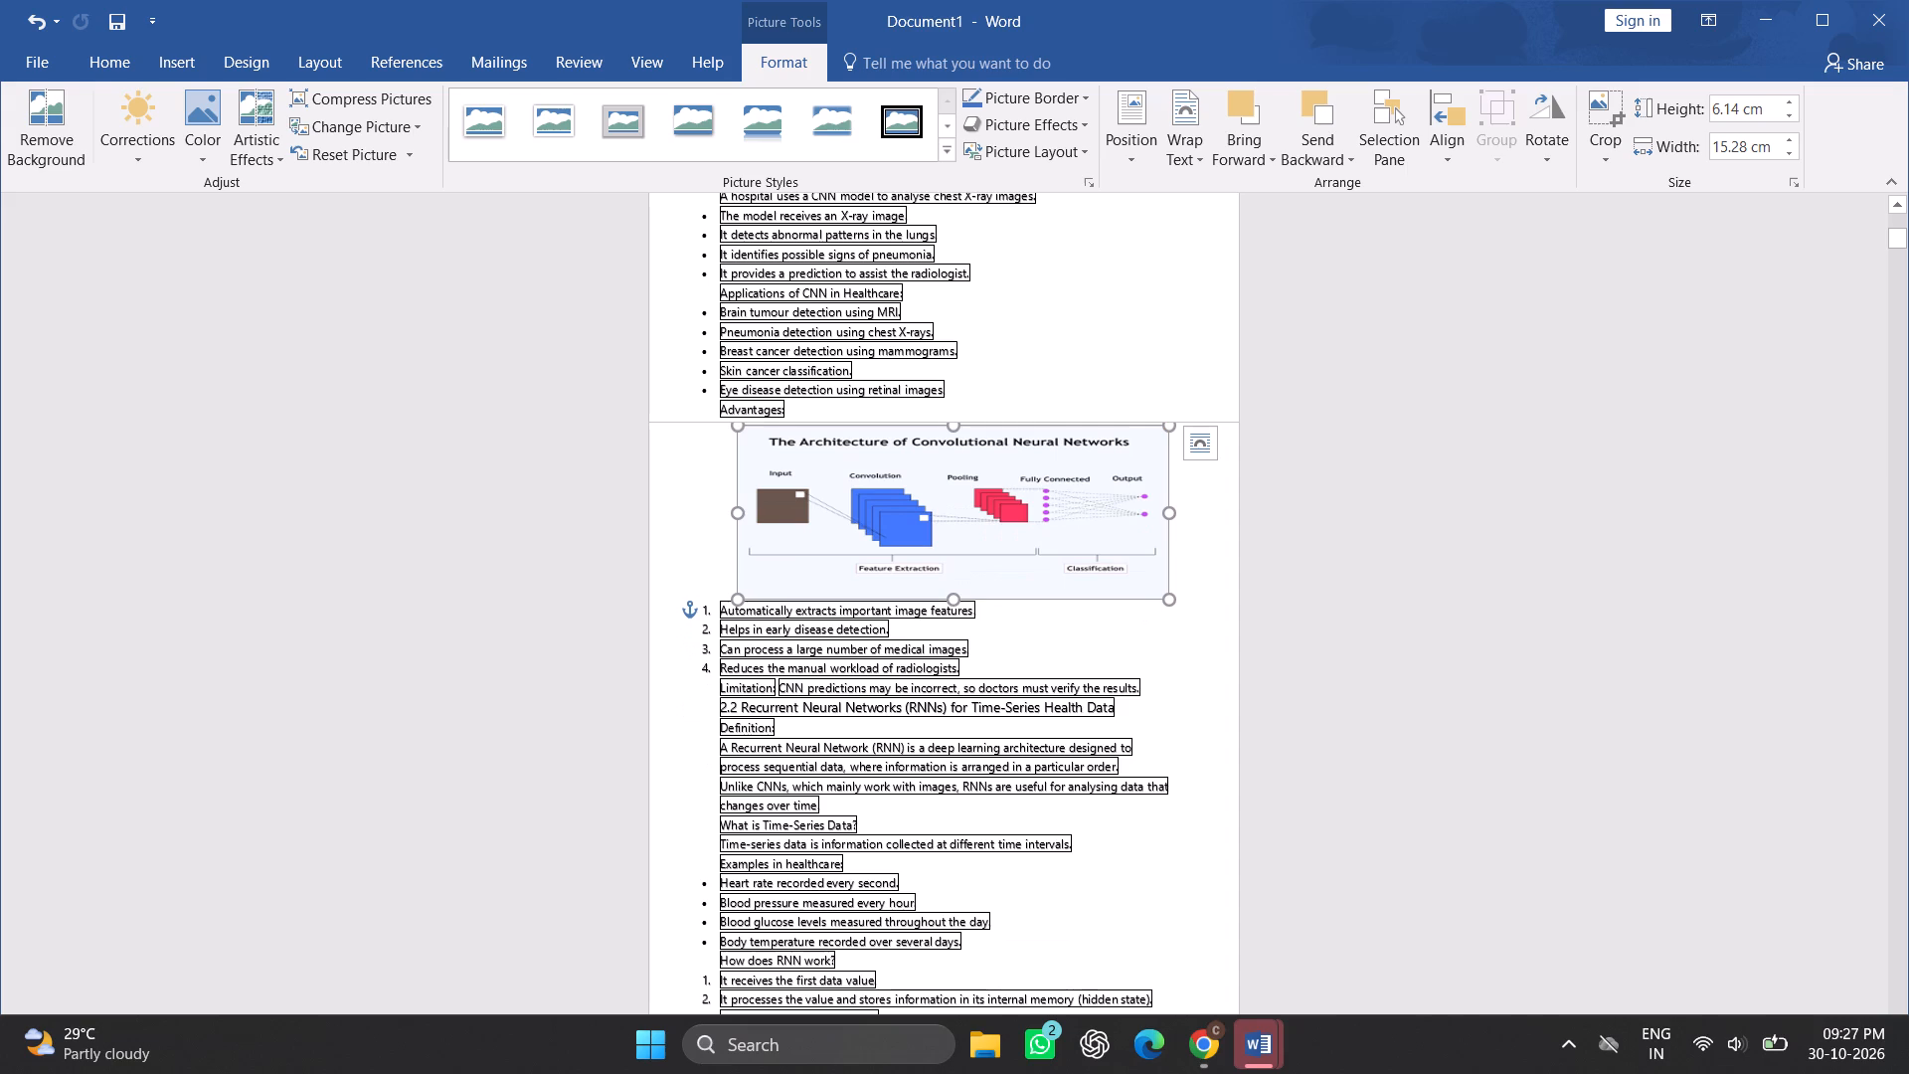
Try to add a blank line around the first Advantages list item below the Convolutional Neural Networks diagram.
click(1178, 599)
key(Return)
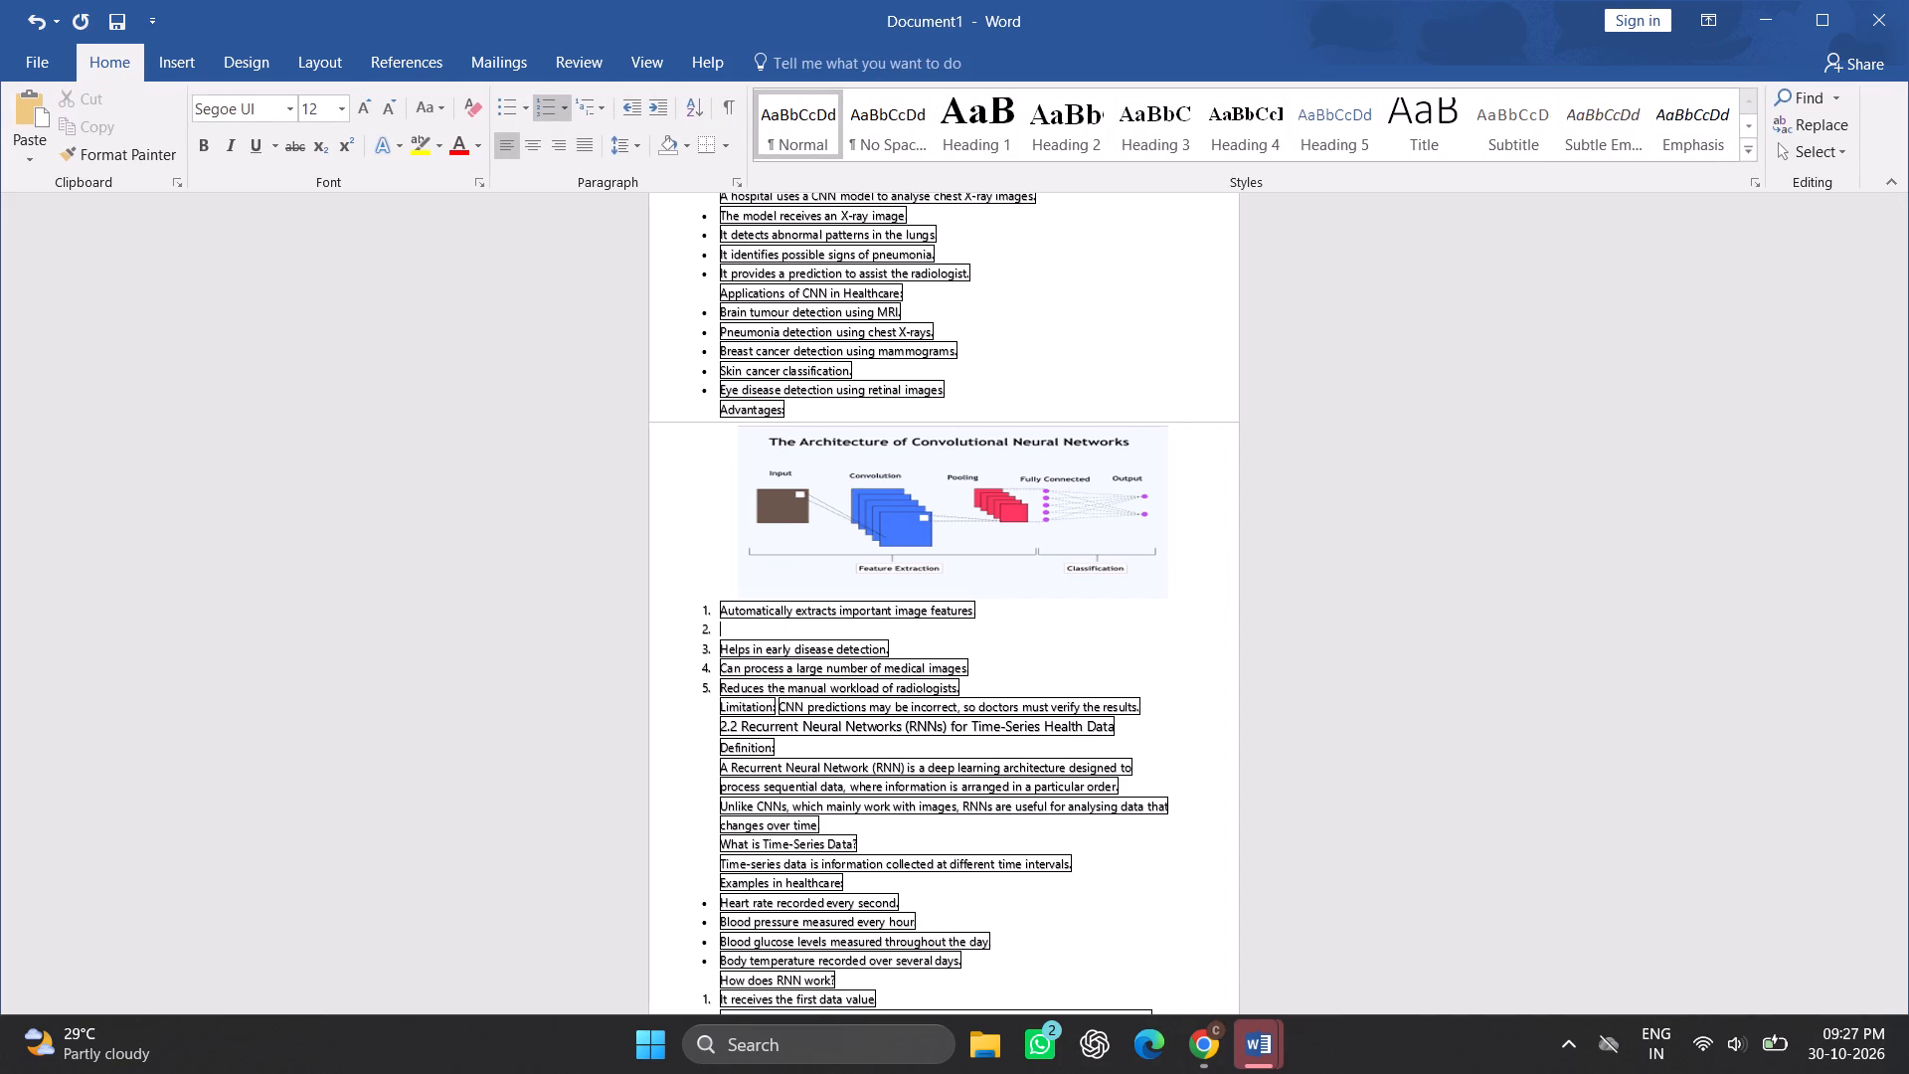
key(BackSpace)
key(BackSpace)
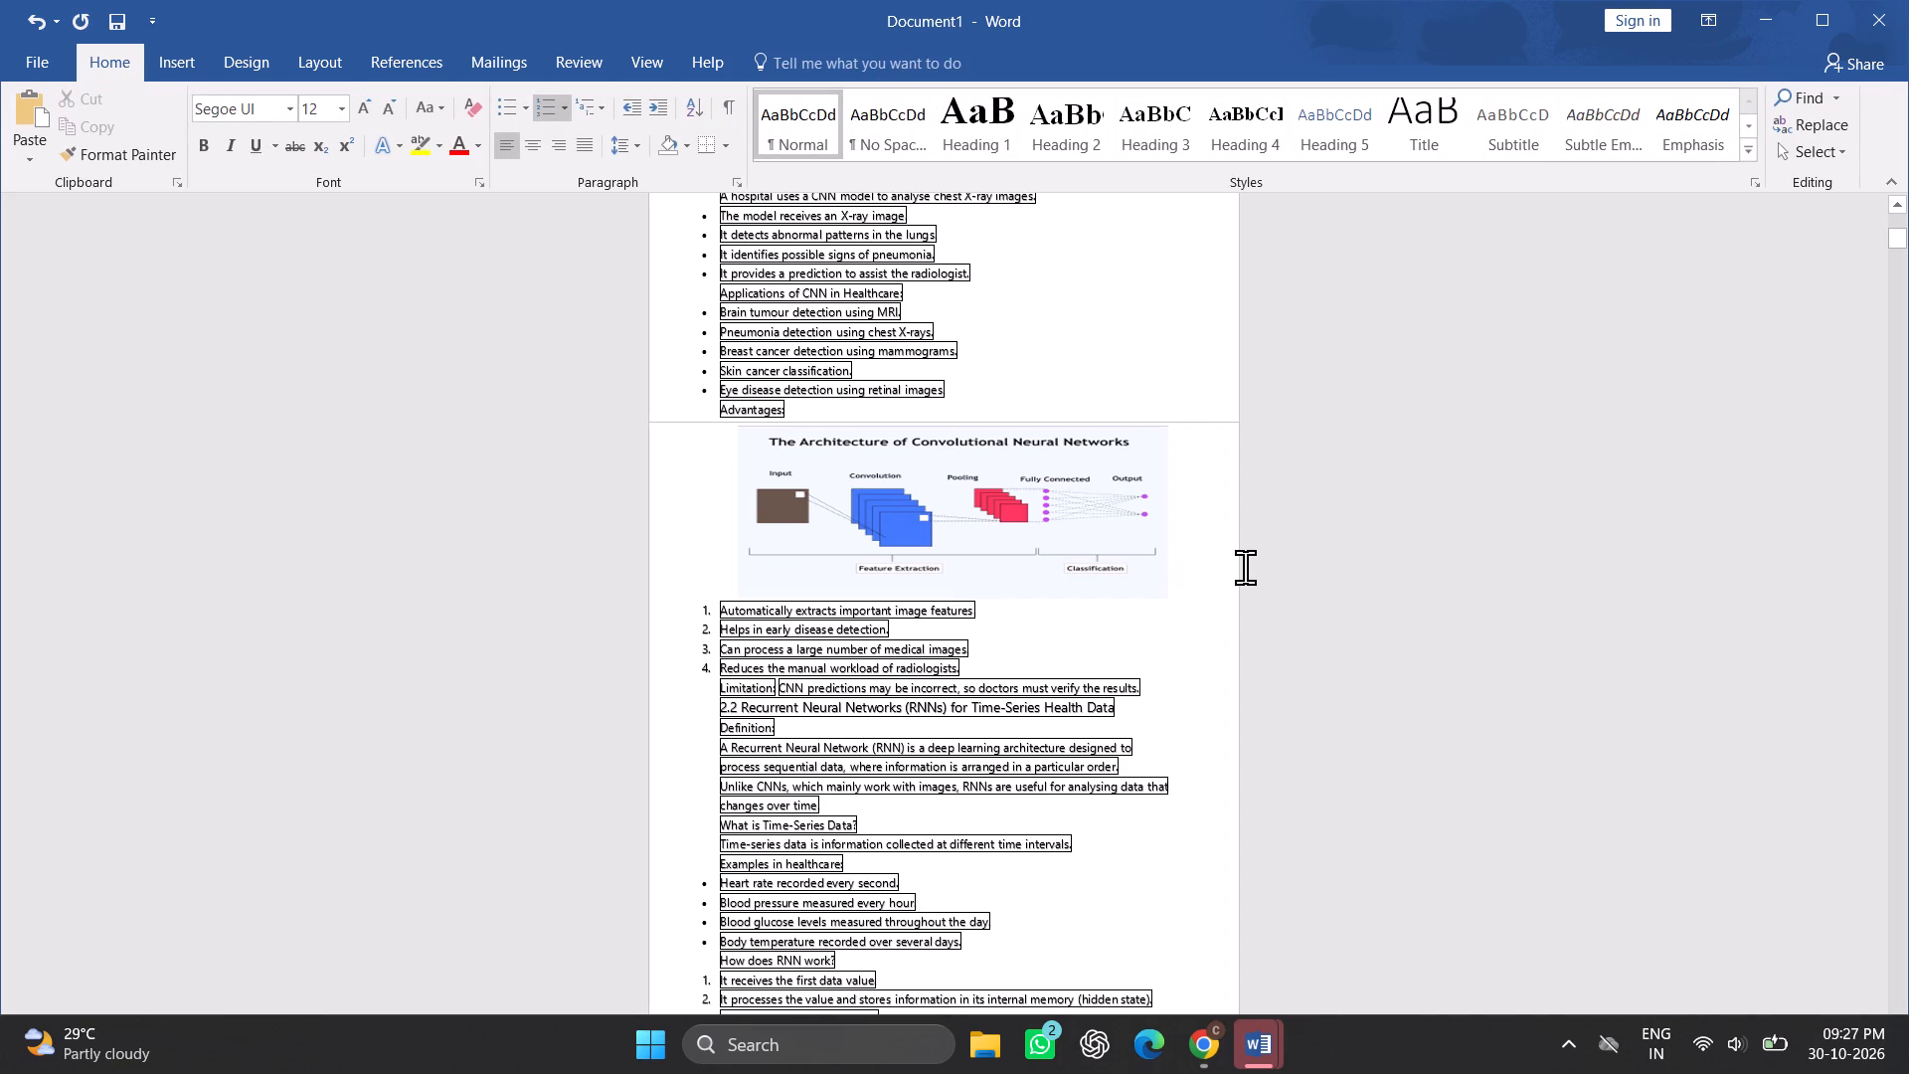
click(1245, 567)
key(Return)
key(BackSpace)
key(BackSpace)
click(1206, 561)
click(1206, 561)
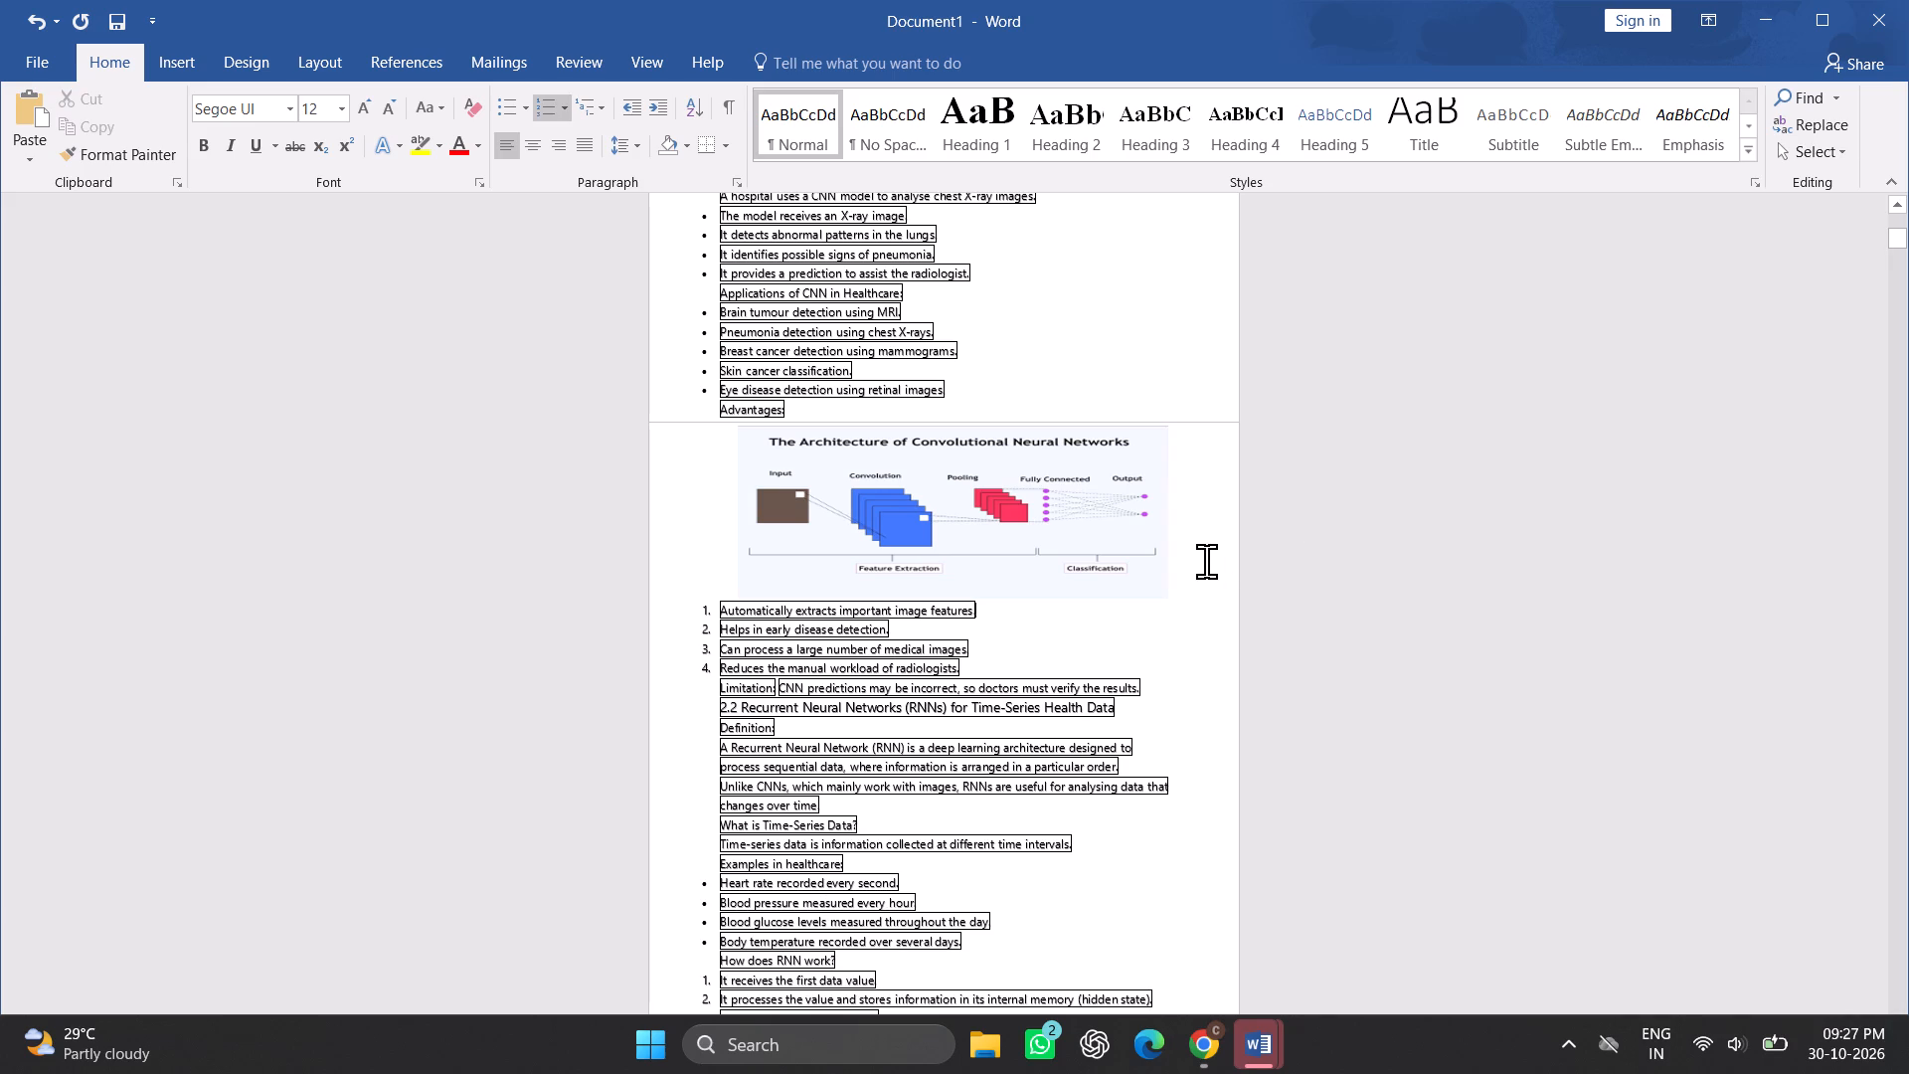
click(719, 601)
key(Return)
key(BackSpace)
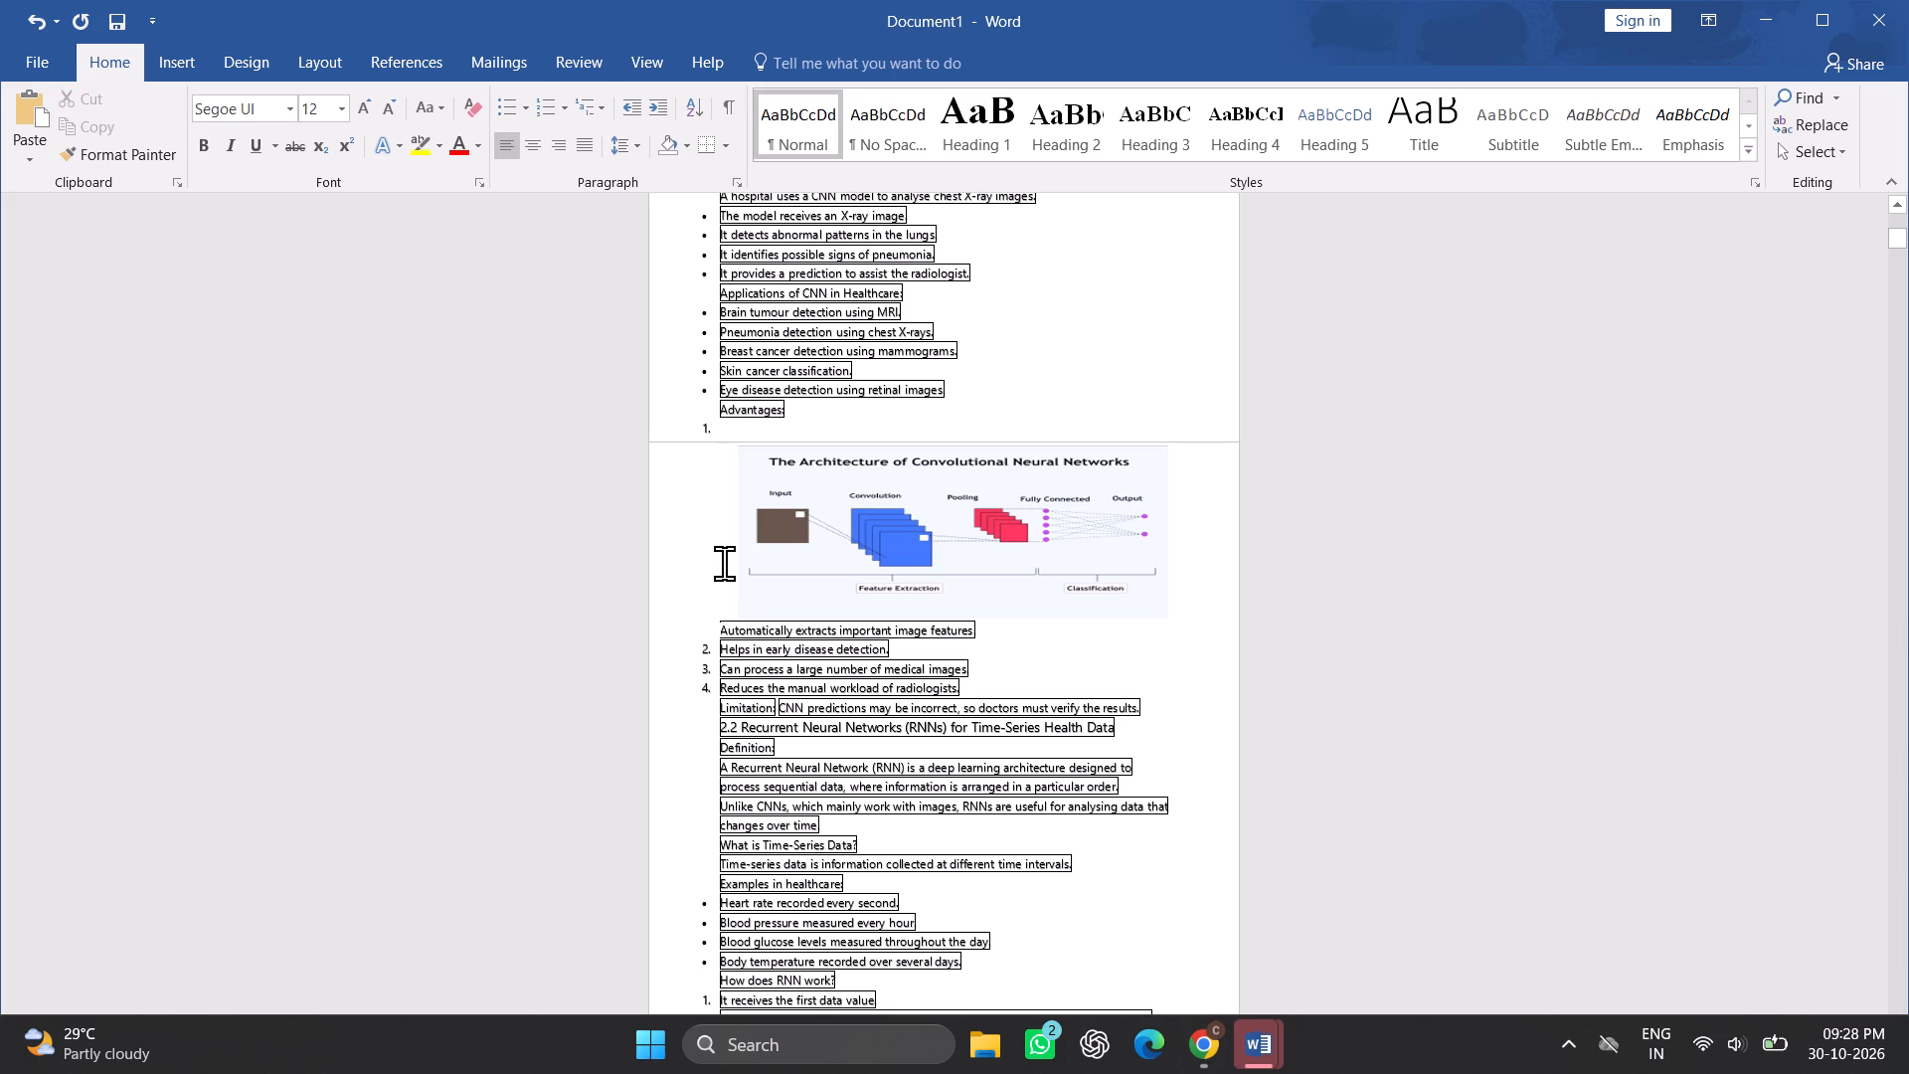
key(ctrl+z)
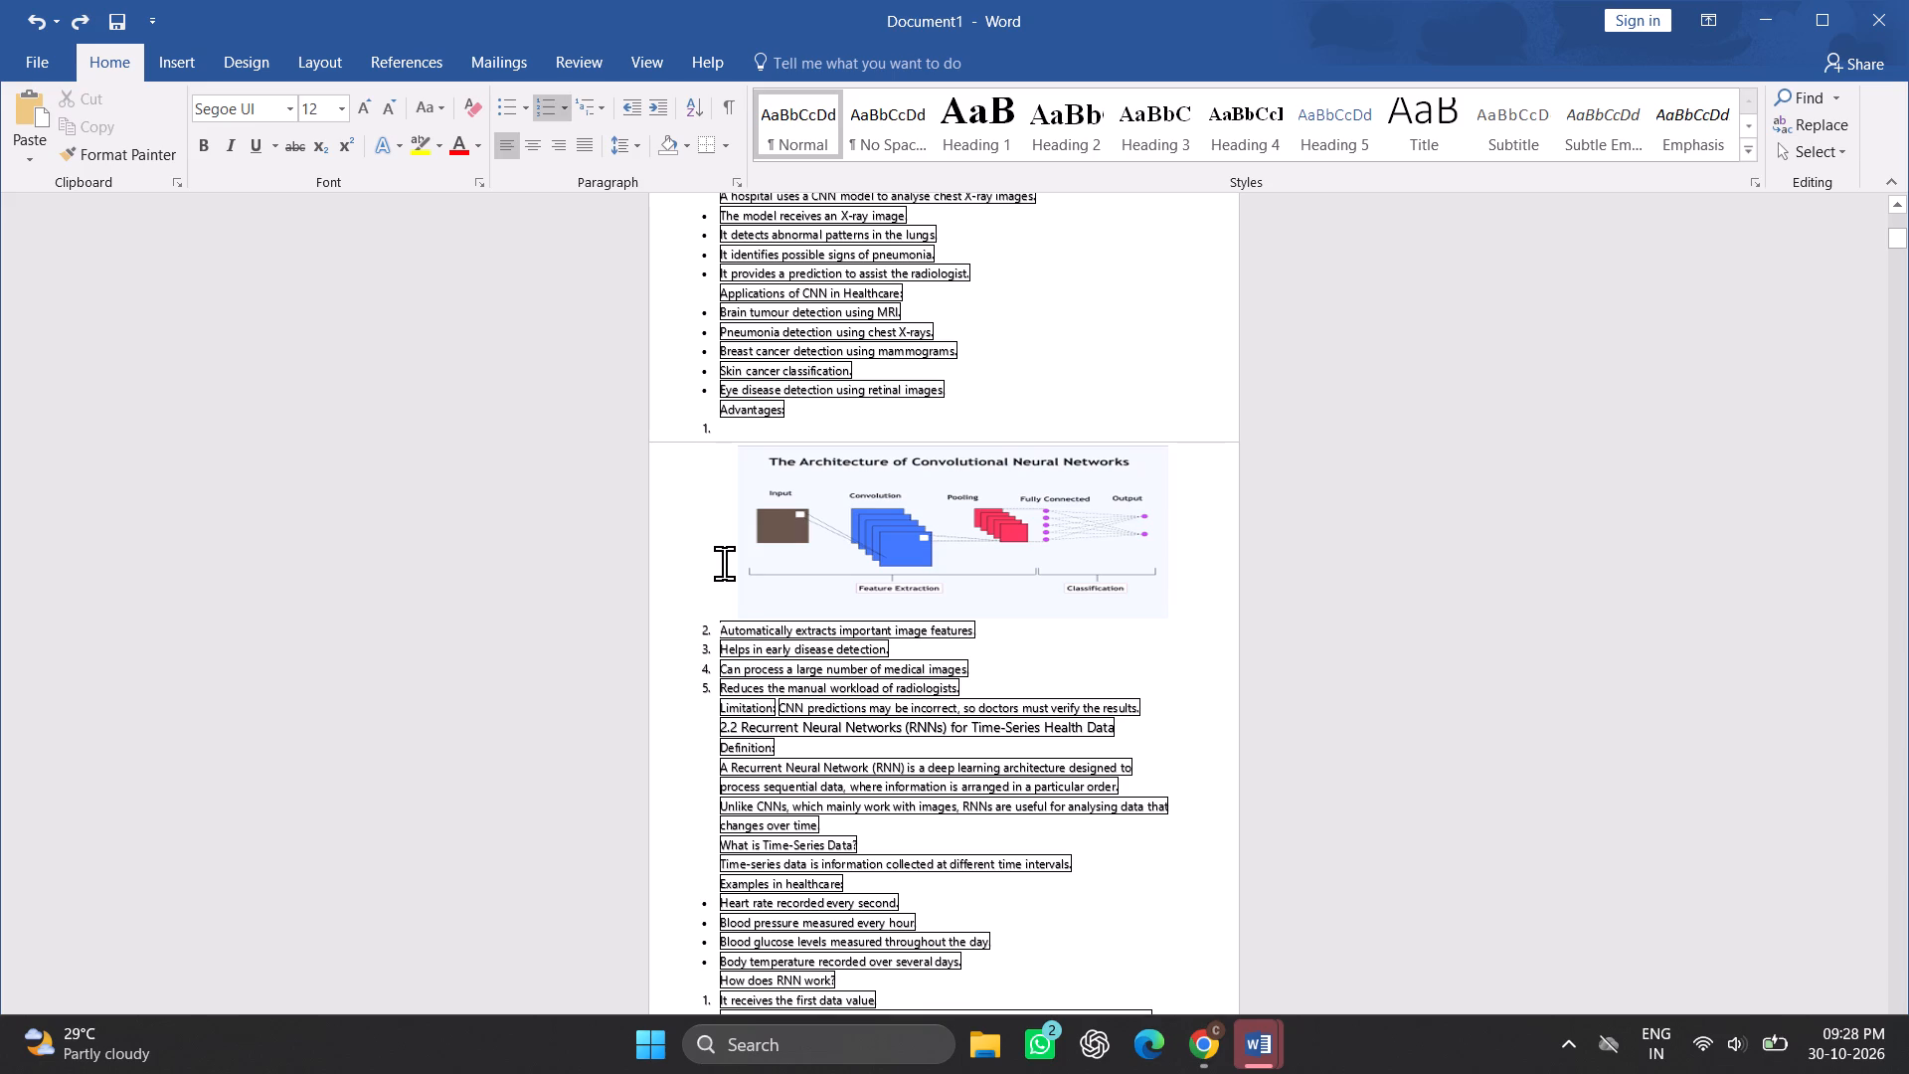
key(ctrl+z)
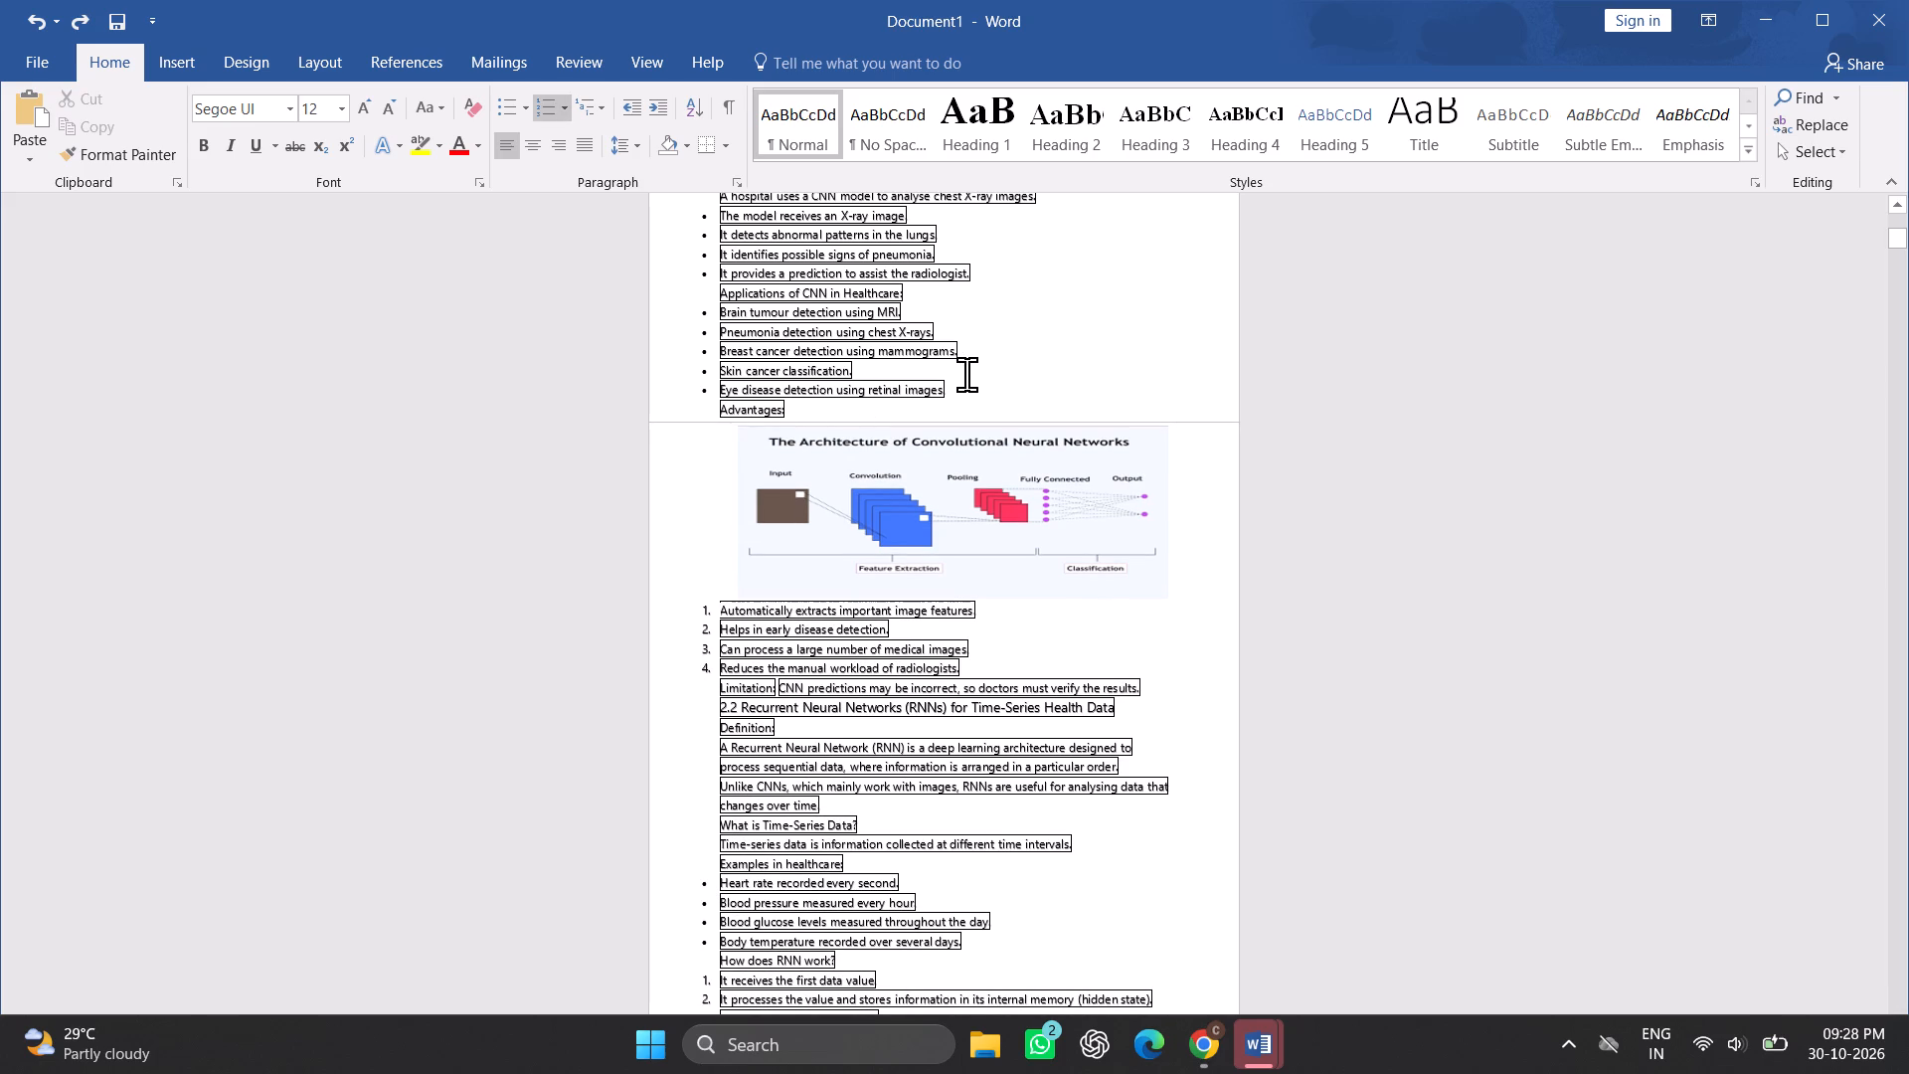
Insert a blank line without a bullet between the "Eye disease detection using retinal images" item and the Advantages heading.
click(968, 384)
key(Return)
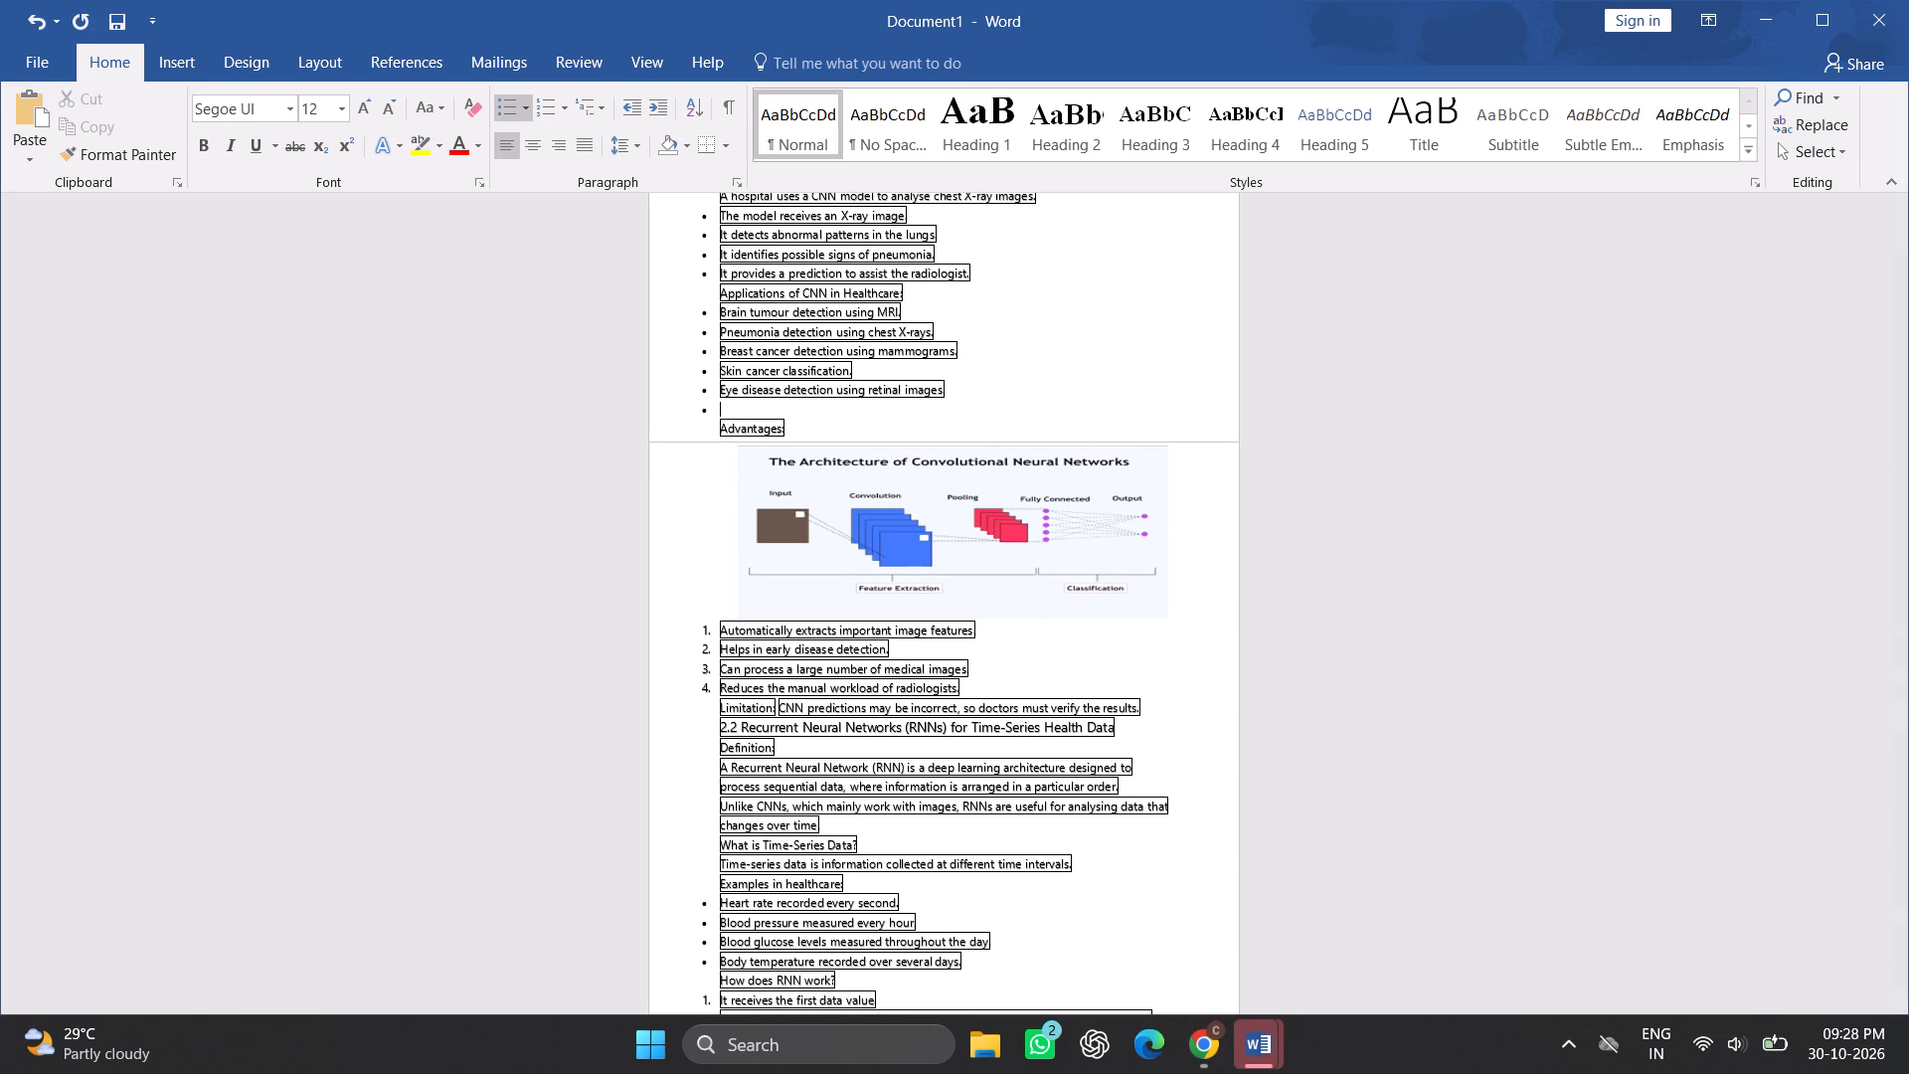
key(BackSpace)
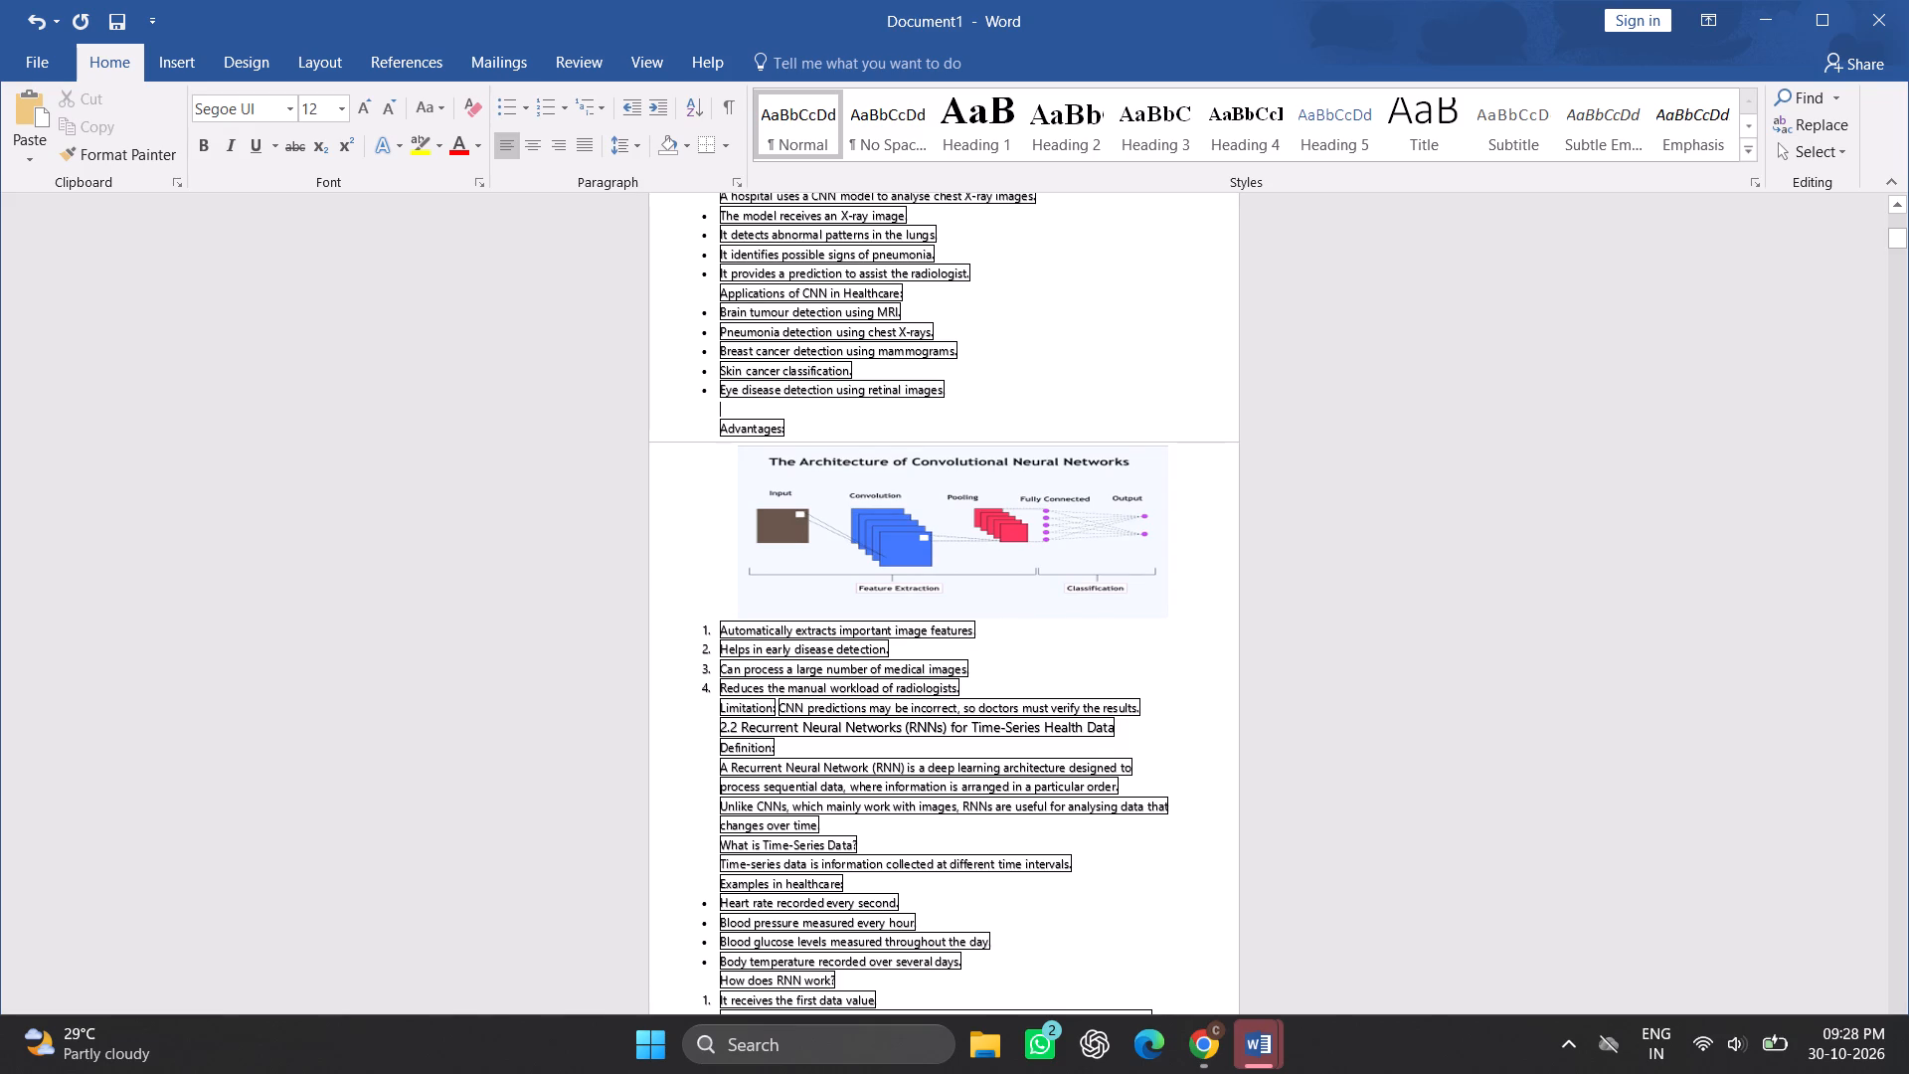
Set the RNN Basics diagram after the "How does RNN work?" list to Top and Bottom text wrapping.
scroll(1097, 509, down, 3)
click(1119, 611)
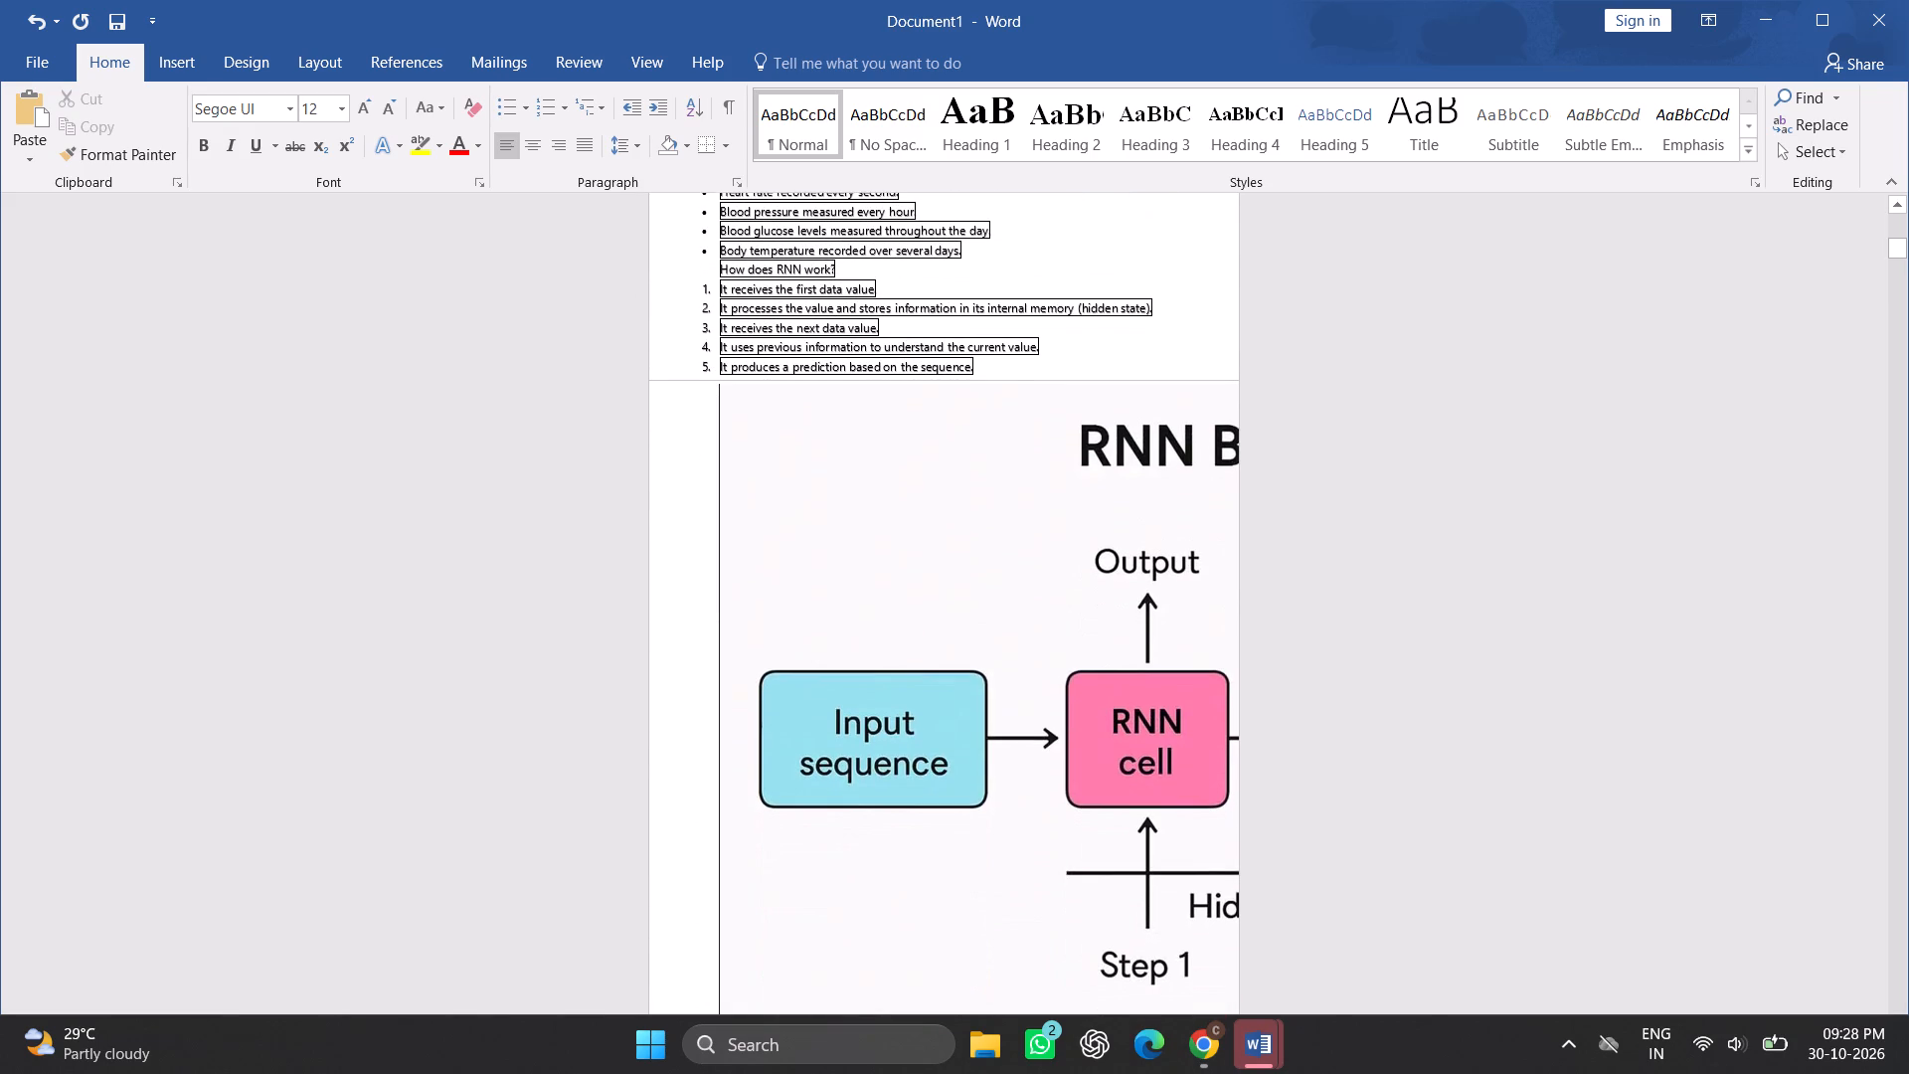
drag(1119, 611, 1094, 613)
right_click(1094, 613)
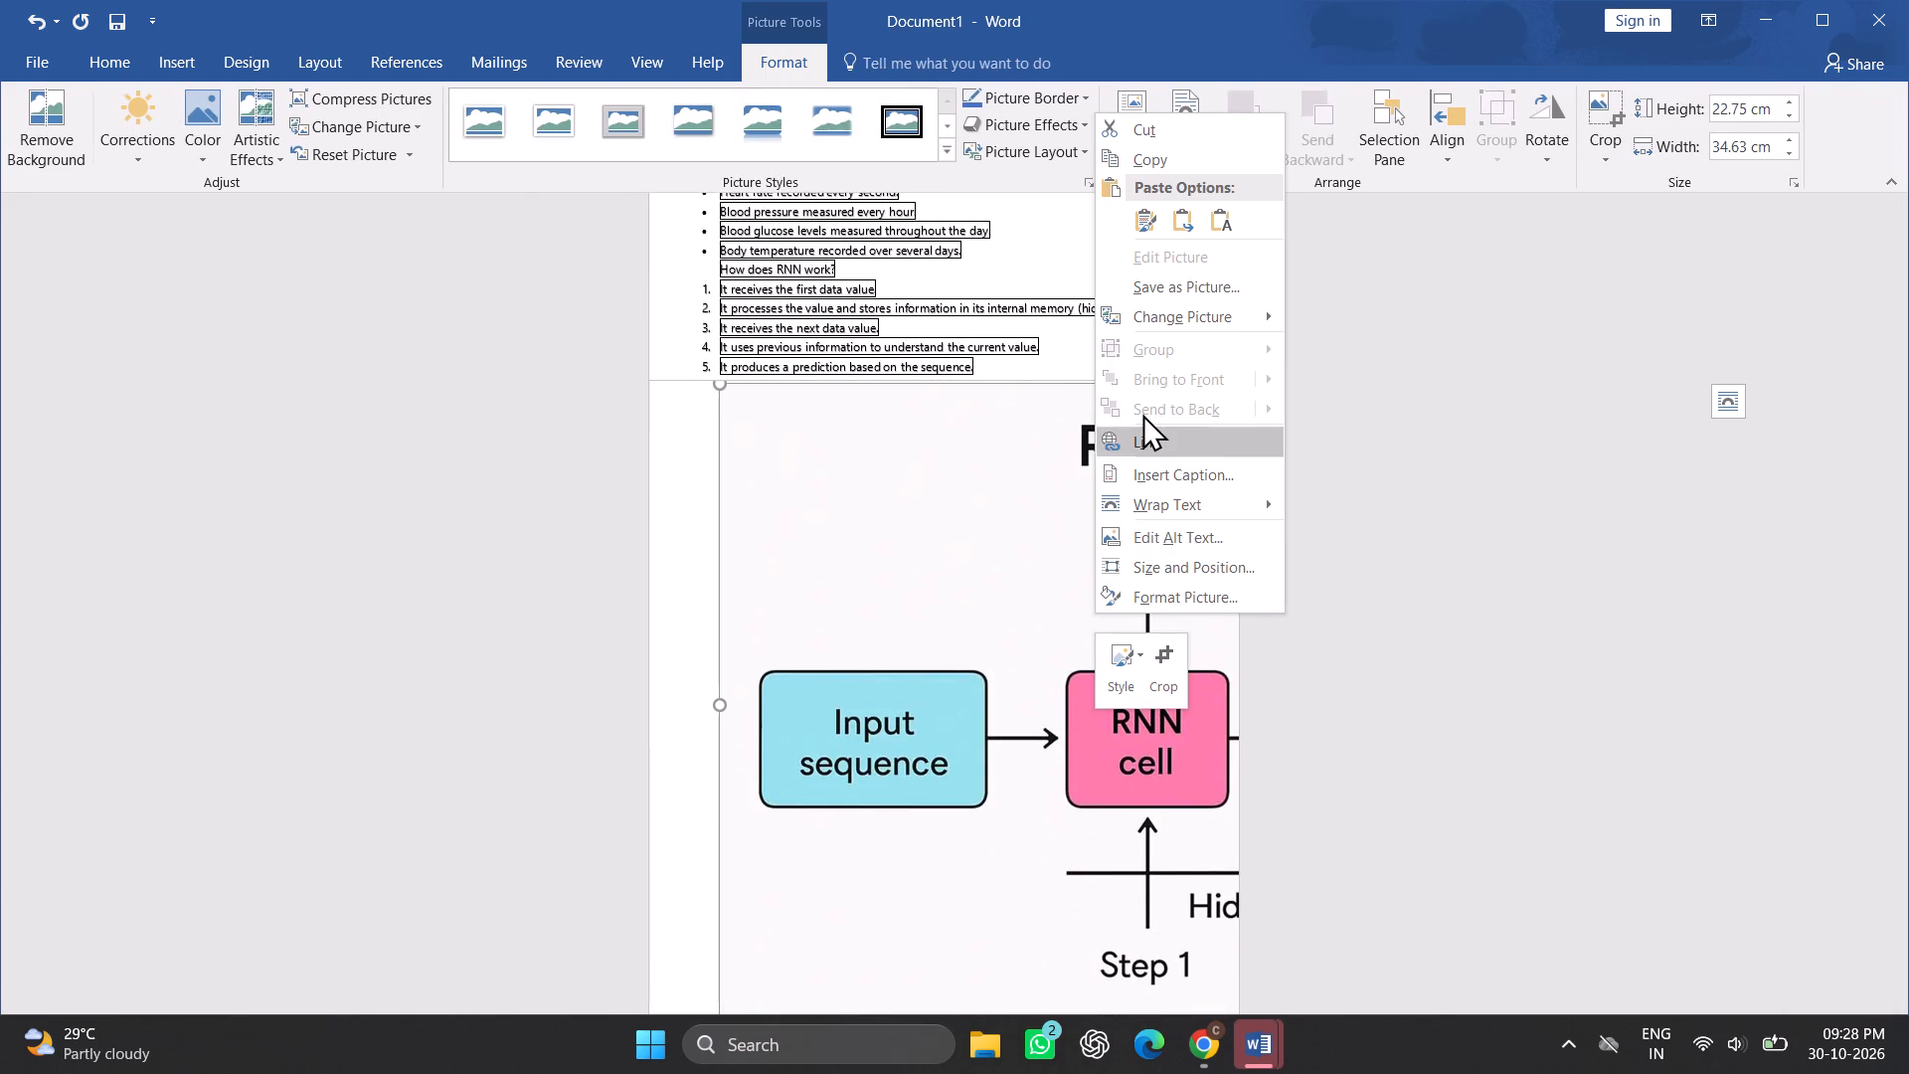
click(1153, 511)
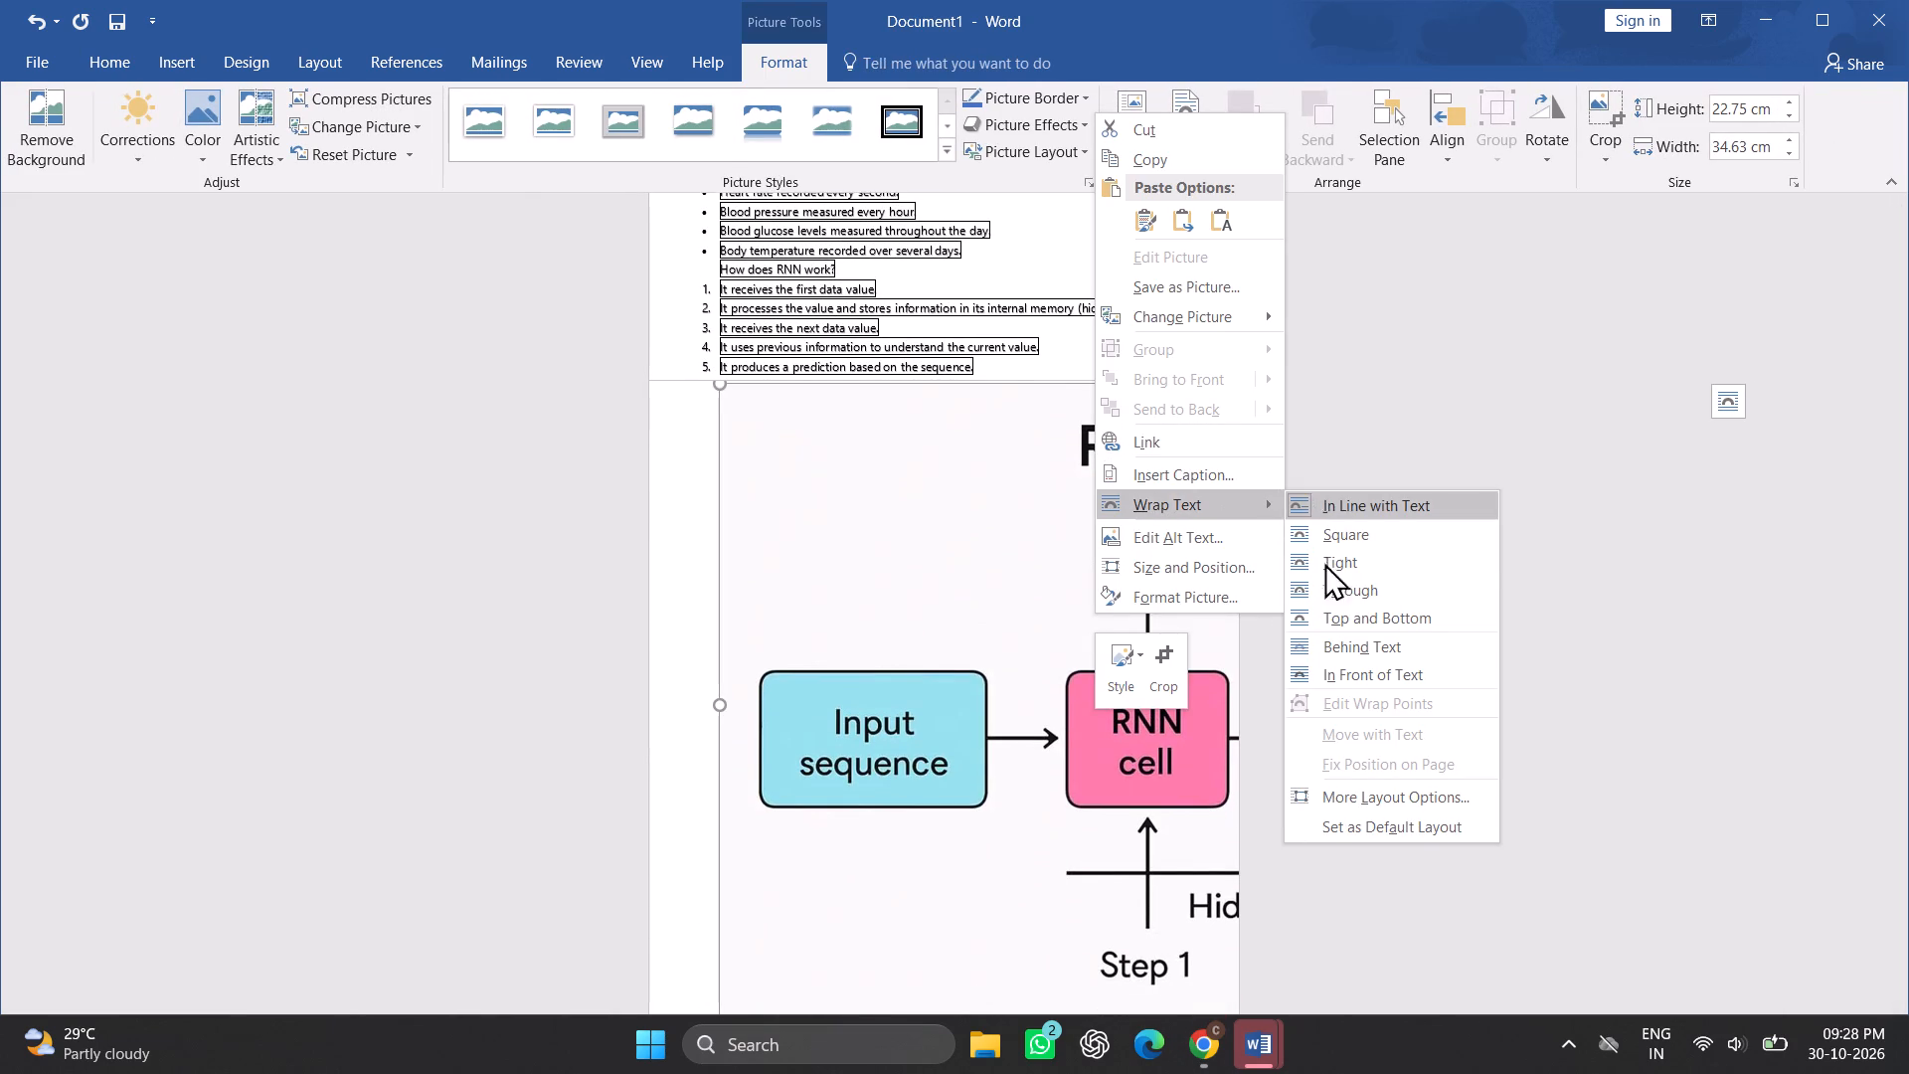
click(1313, 624)
drag(1044, 608, 1029, 608)
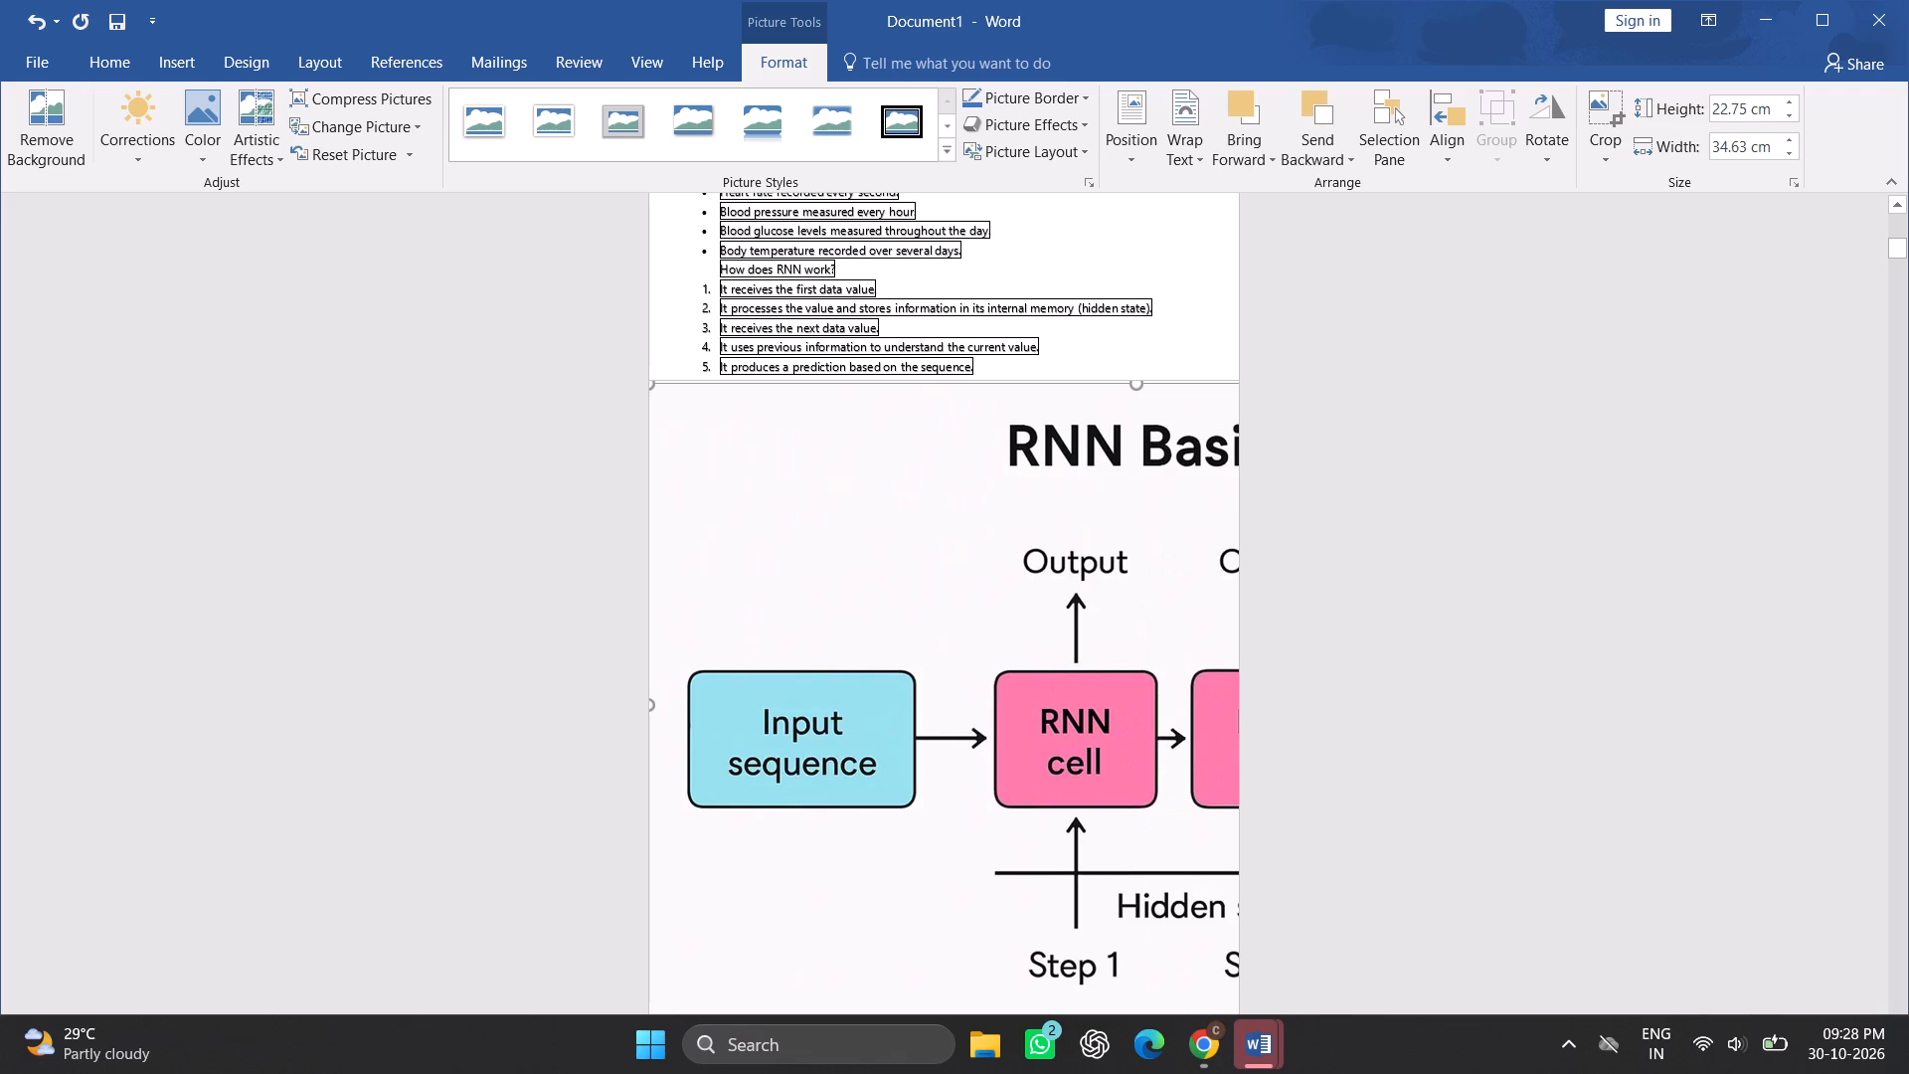
drag(1029, 608, 1016, 608)
Shrink the RNN Basics diagram to about 16.99 cm wide and 13.19 cm high, placed under the Applications of RNN in Healthcare heading.
drag(649, 703, 1085, 704)
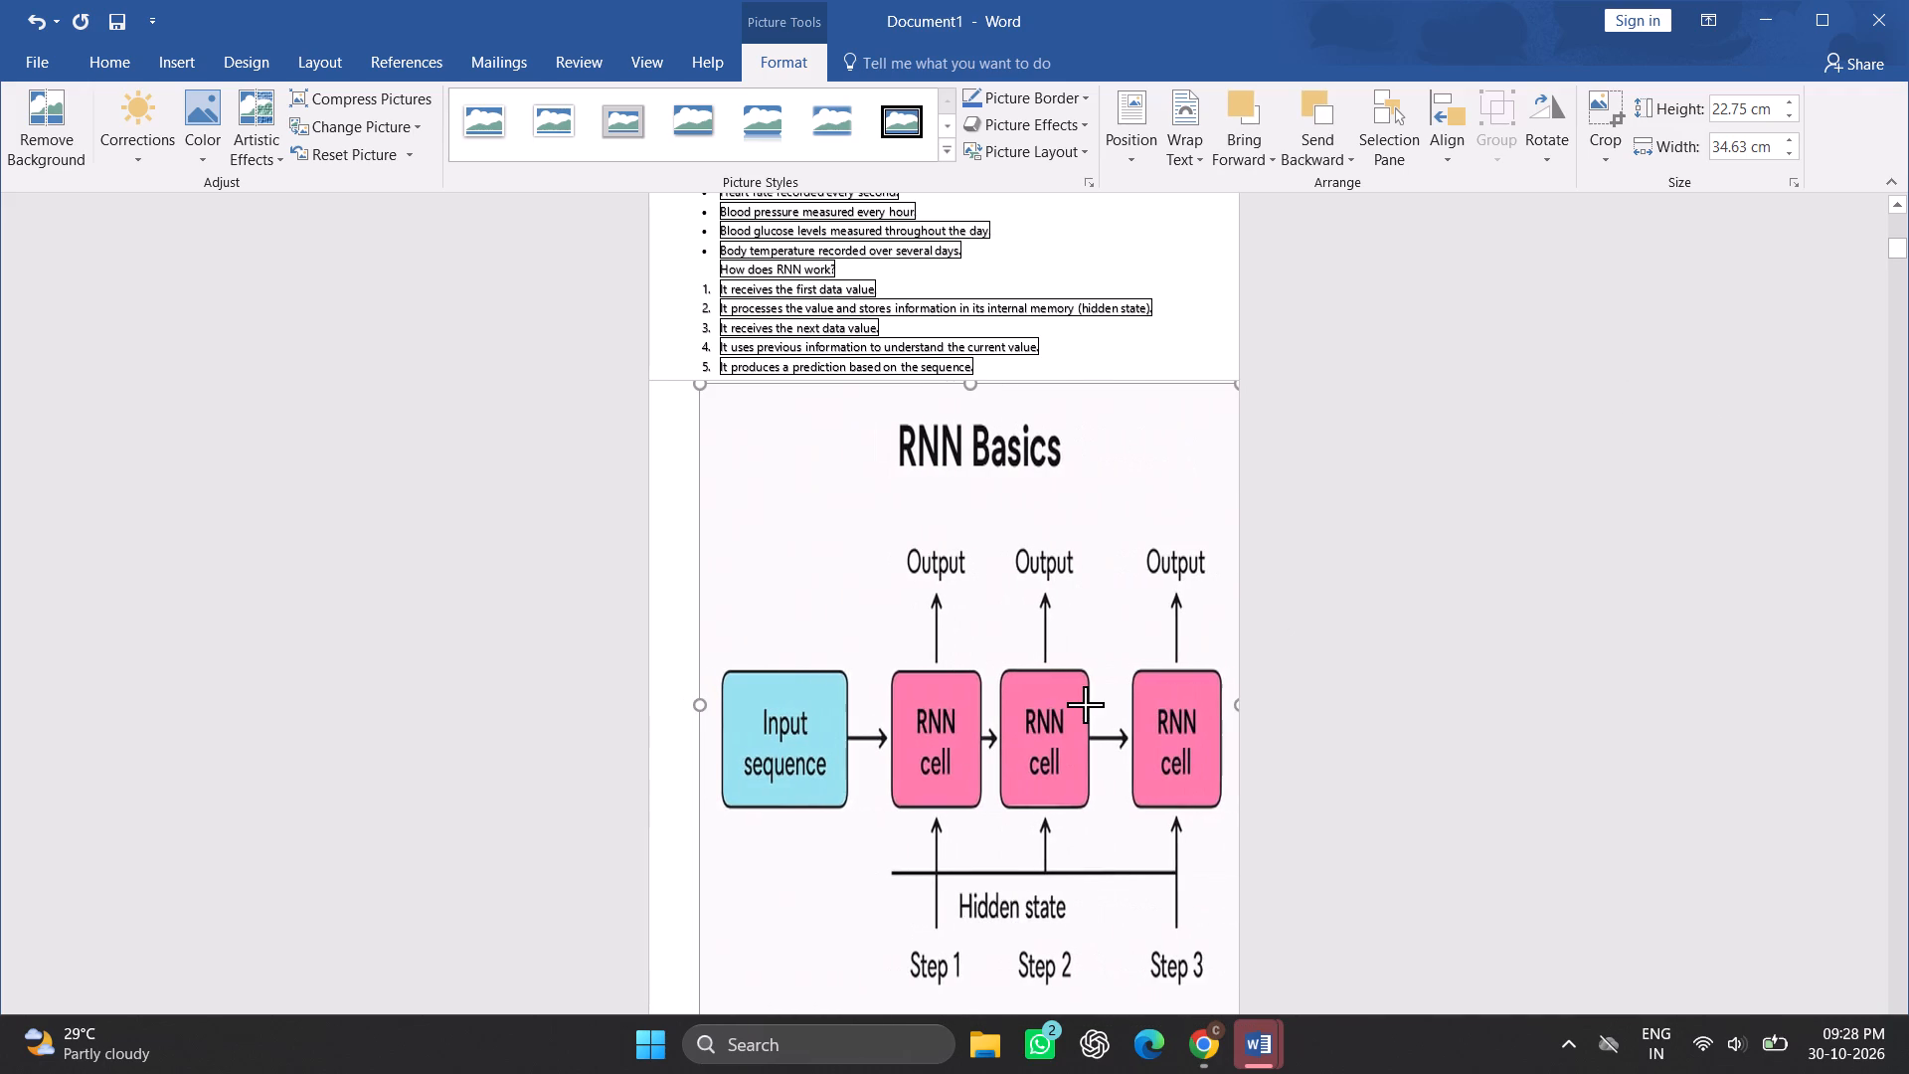
drag(1085, 704, 1145, 692)
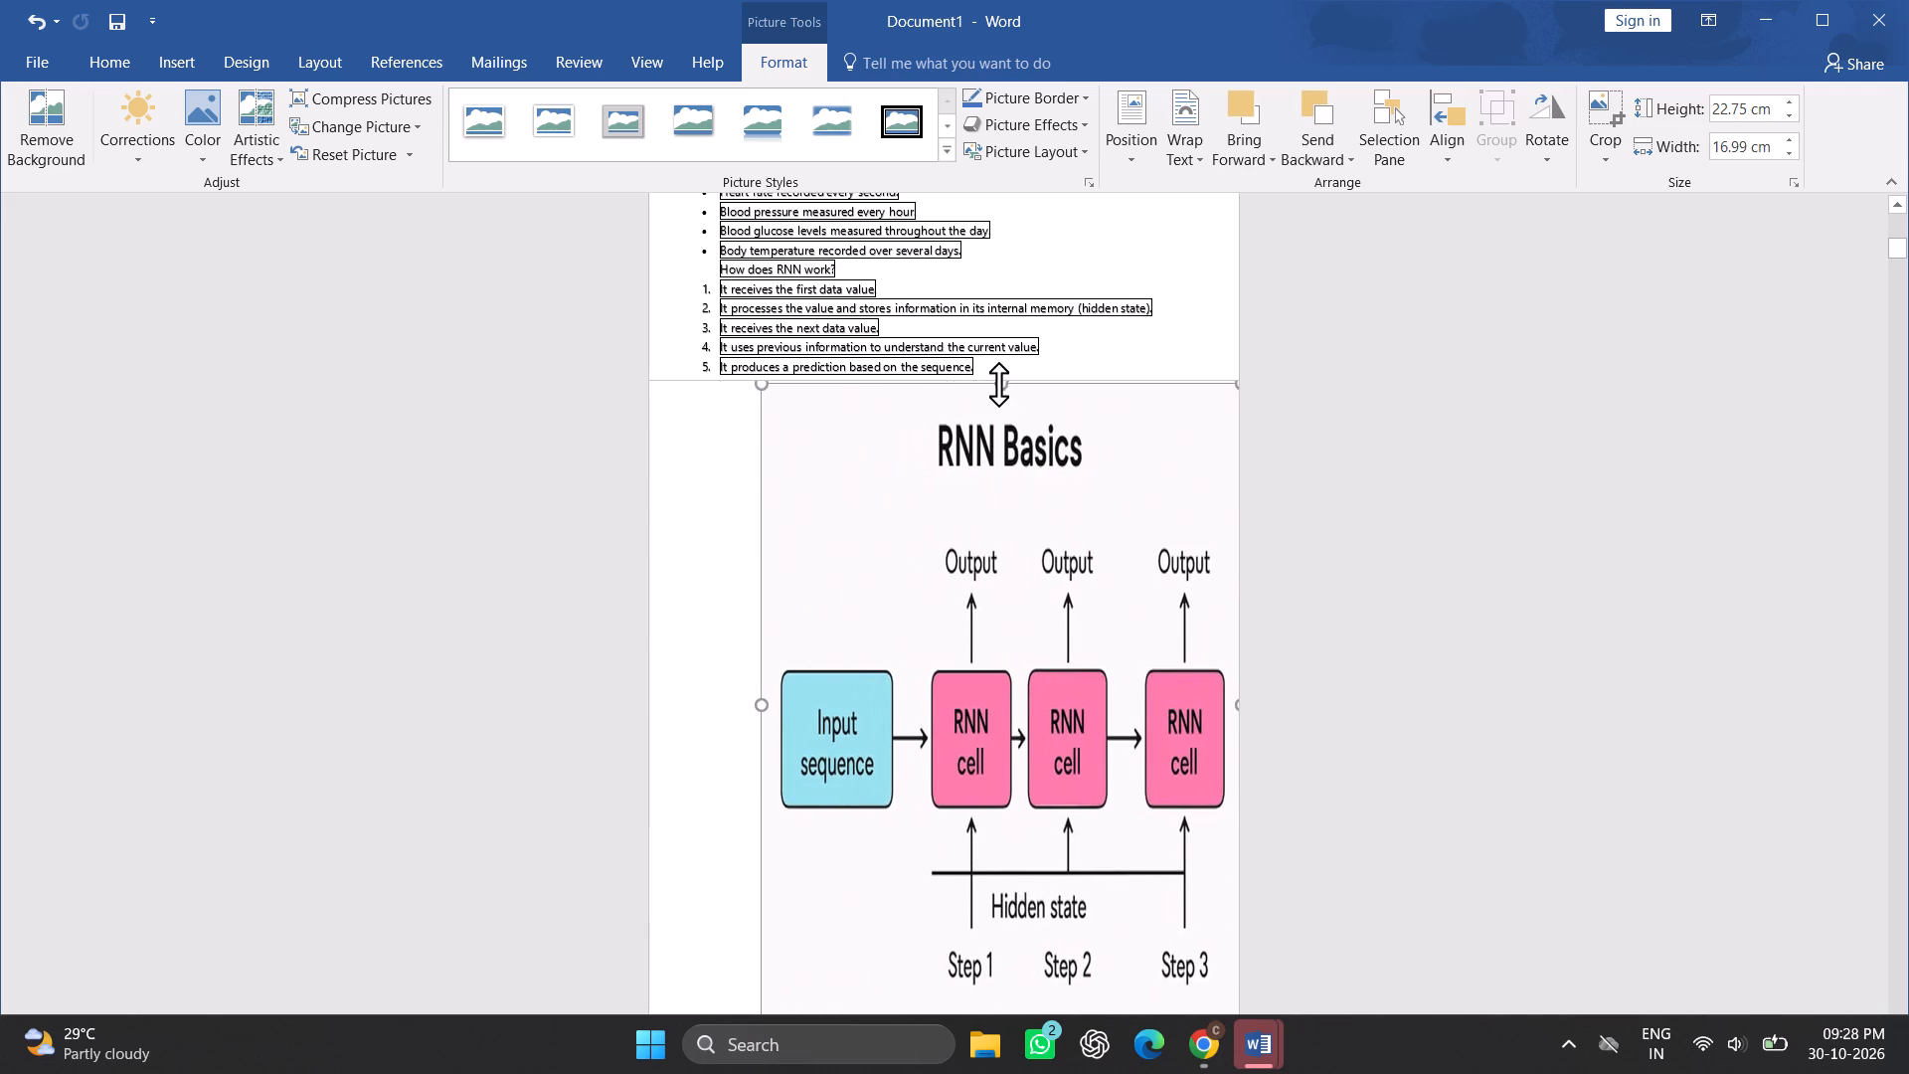
drag(997, 384, 993, 653)
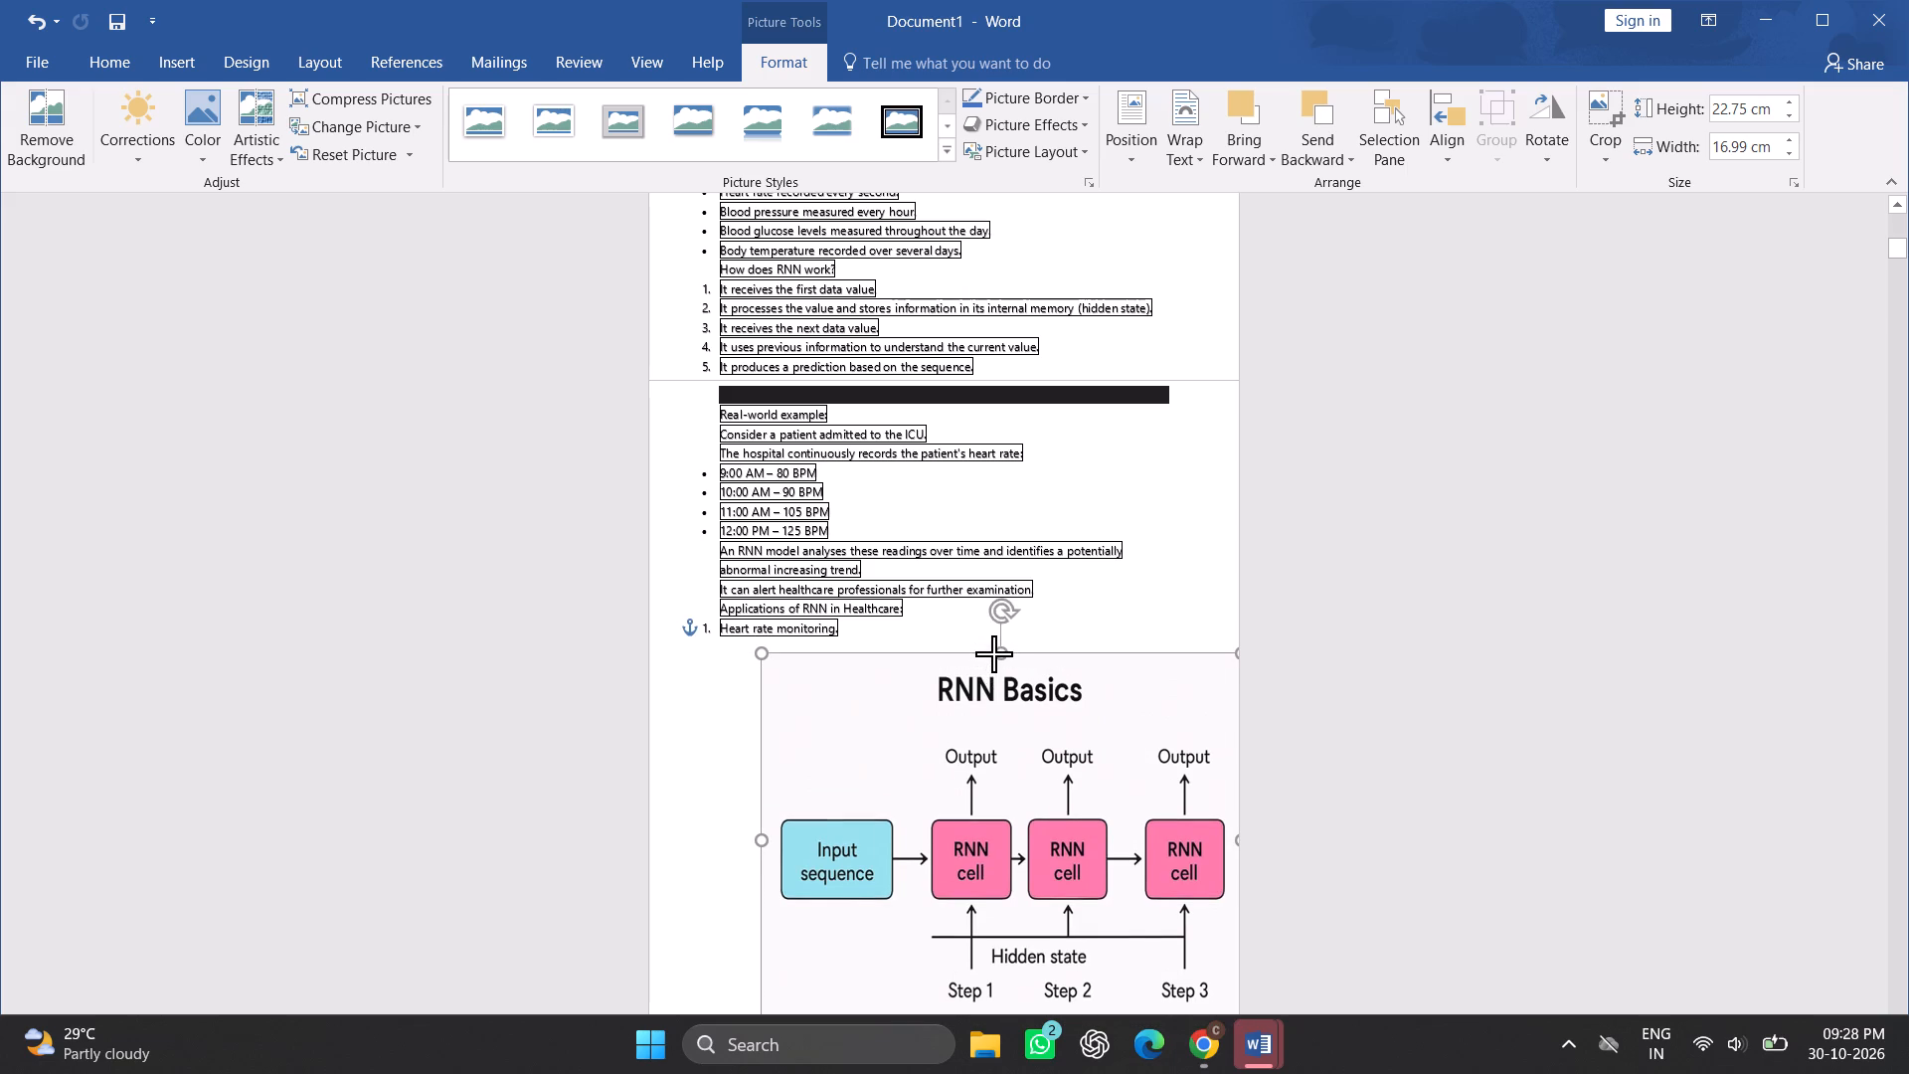
drag(1034, 717, 996, 692)
drag(1011, 727, 956, 697)
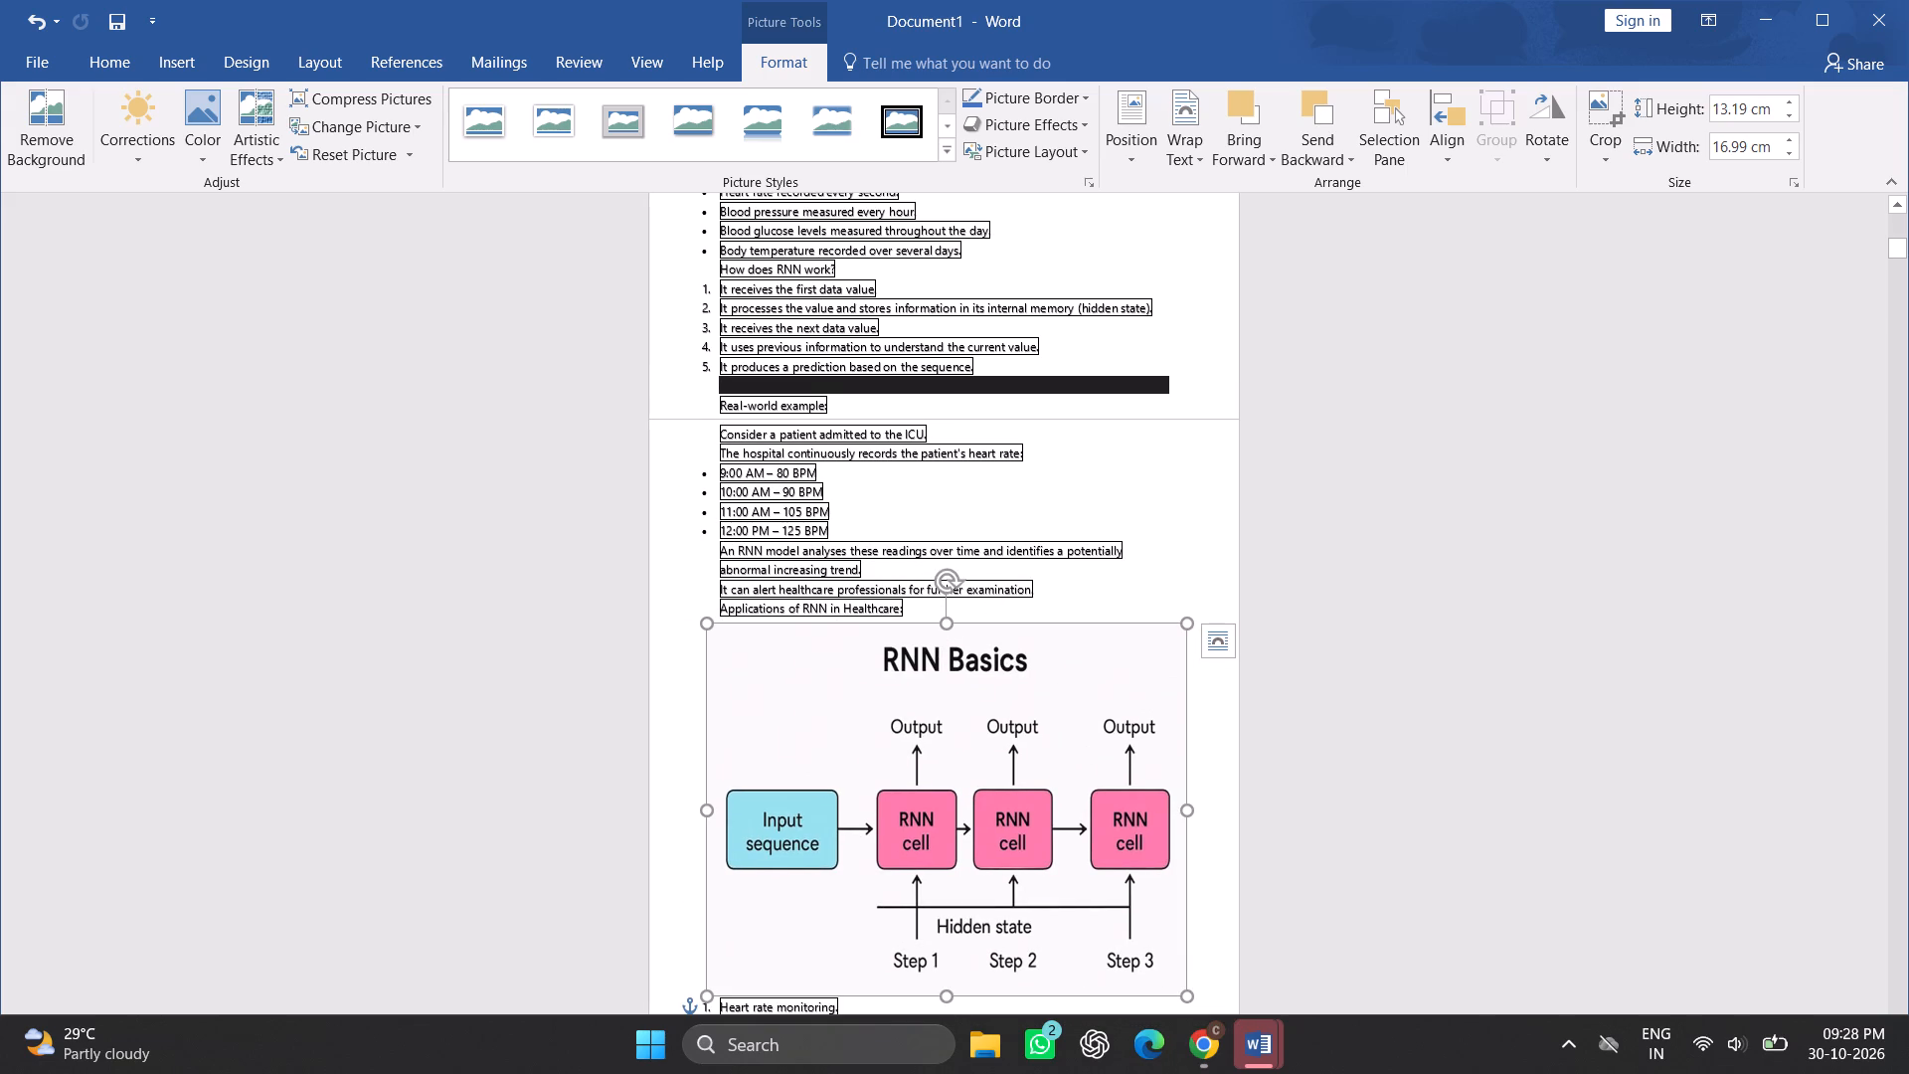
Reduce the height of the RNN Basics diagram to about 8.75 cm, keeping its width.
drag(947, 993, 986, 892)
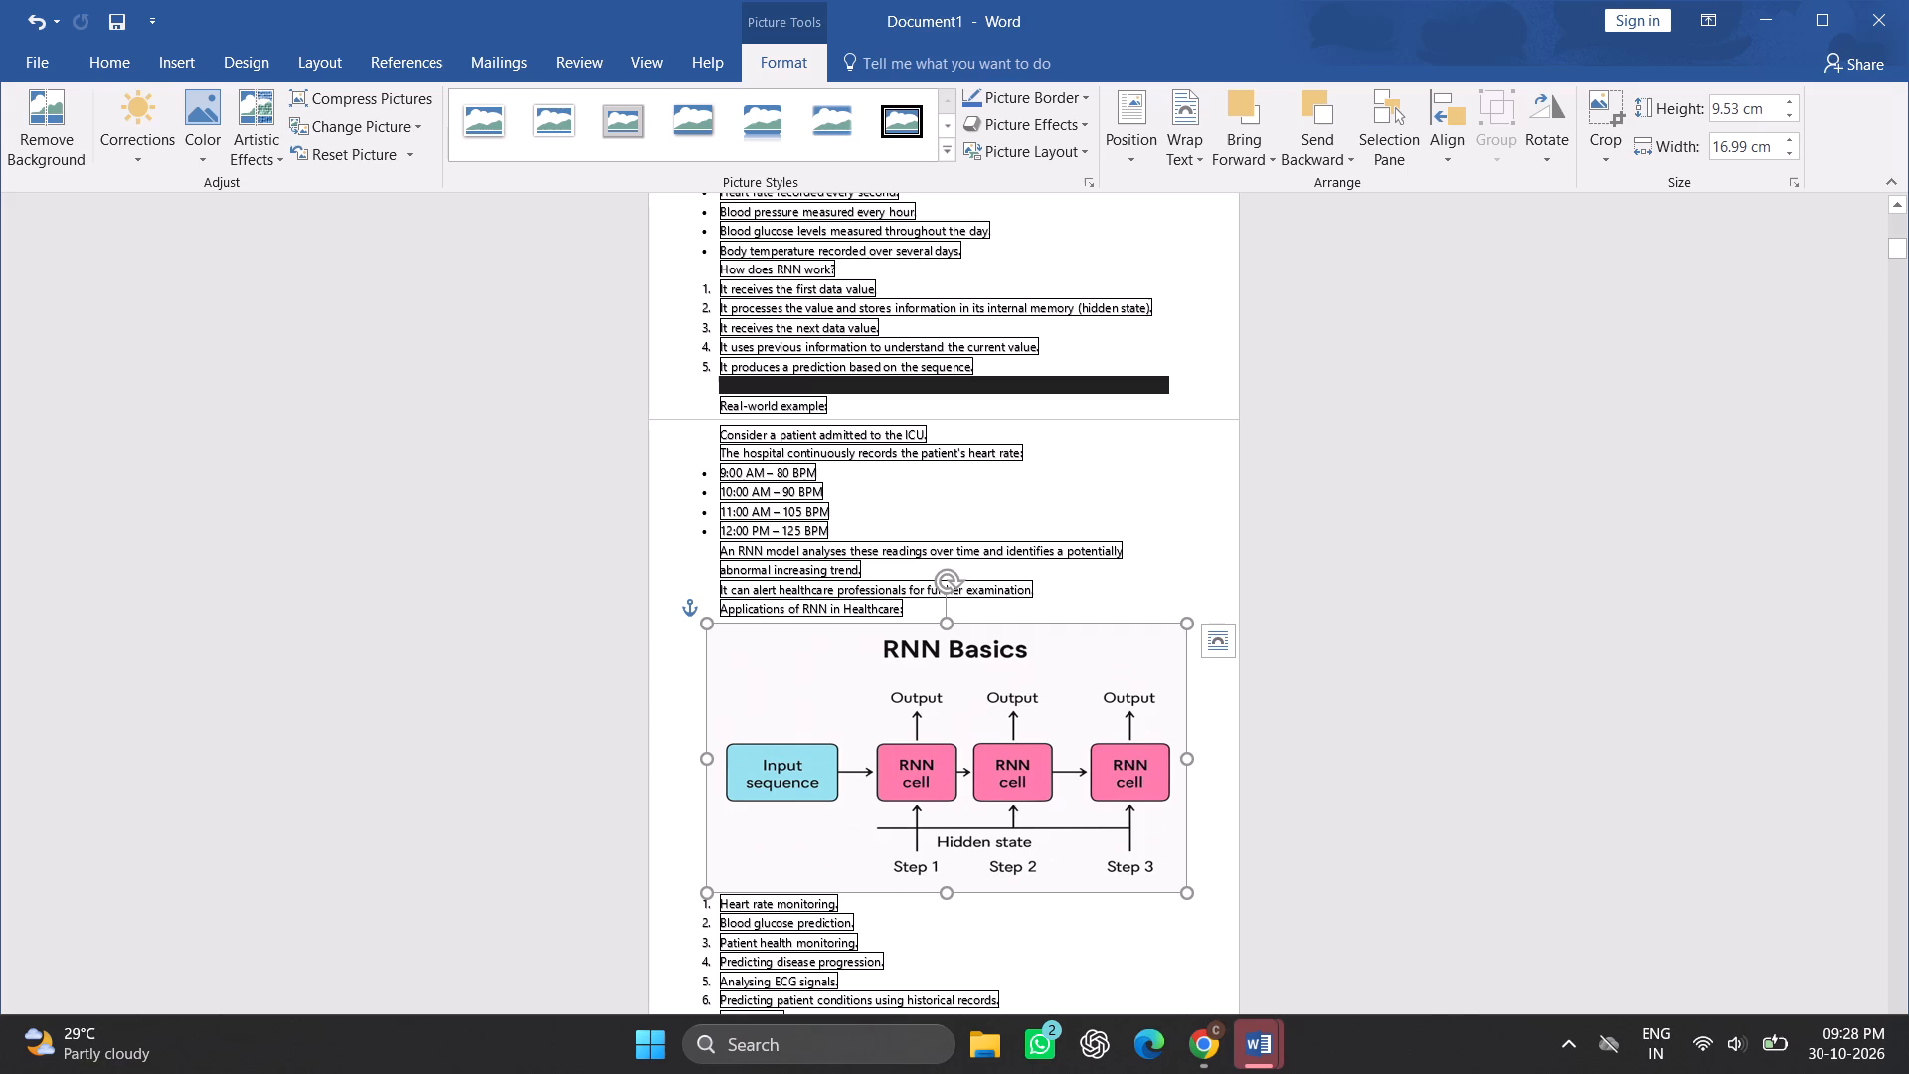
drag(953, 892, 954, 884)
drag(954, 884, 963, 870)
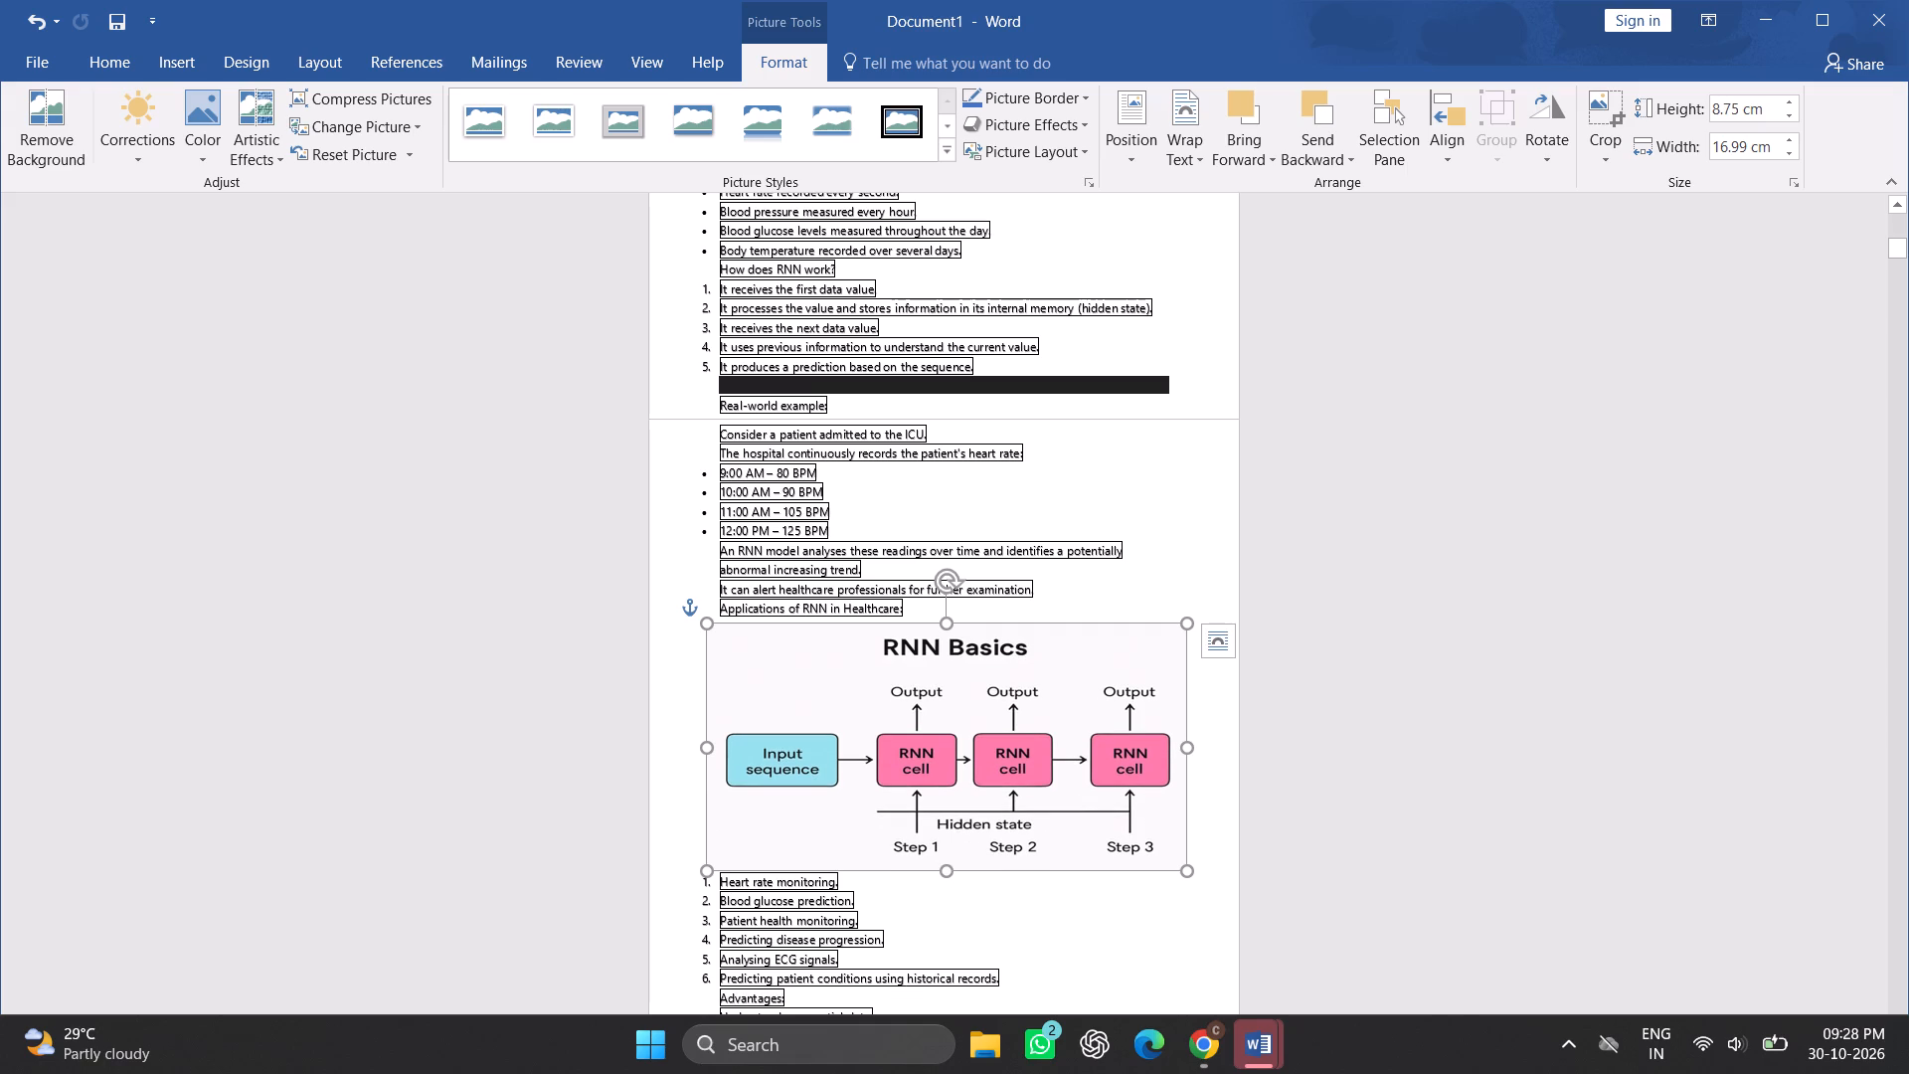
click(1029, 911)
Set the Core Architecture diagram after the autoencoder components list to Top and Bottom text wrapping.
scroll(1029, 911, down, 5)
click(997, 759)
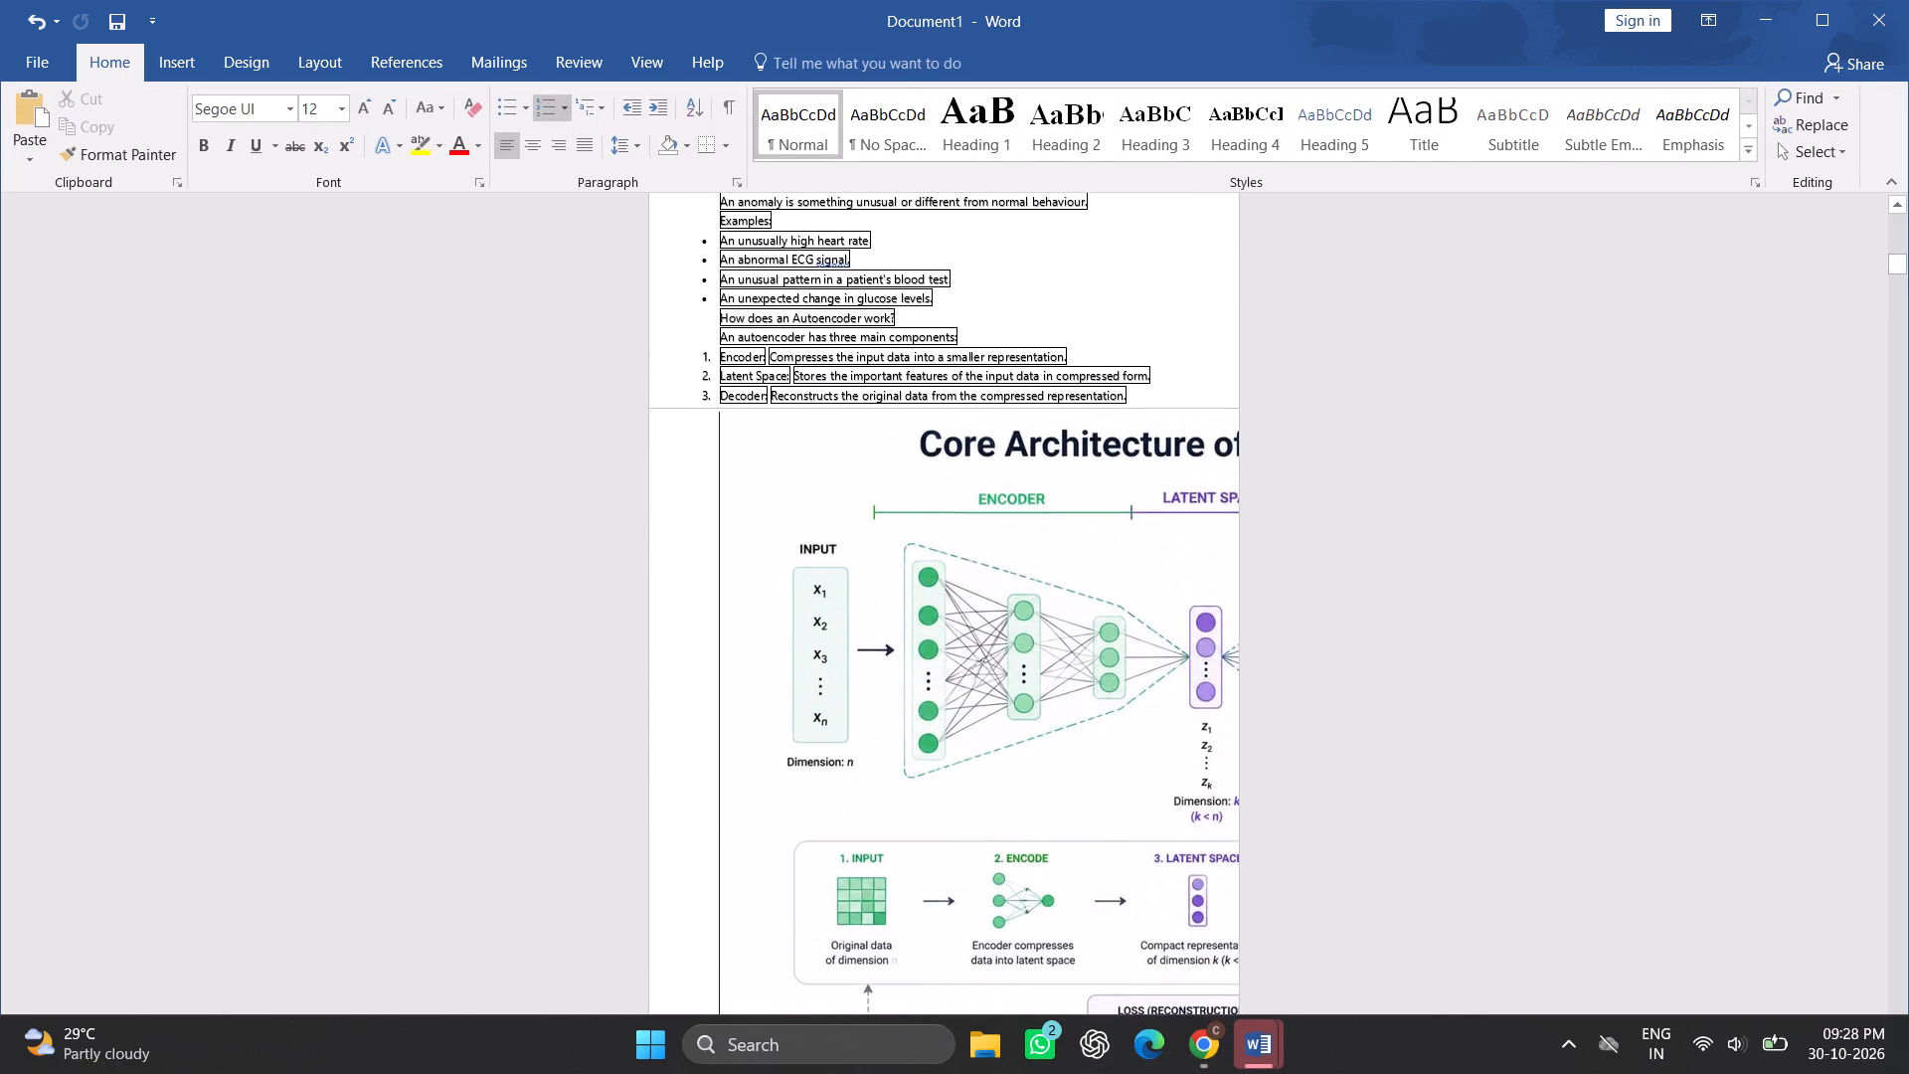
right_click(1131, 566)
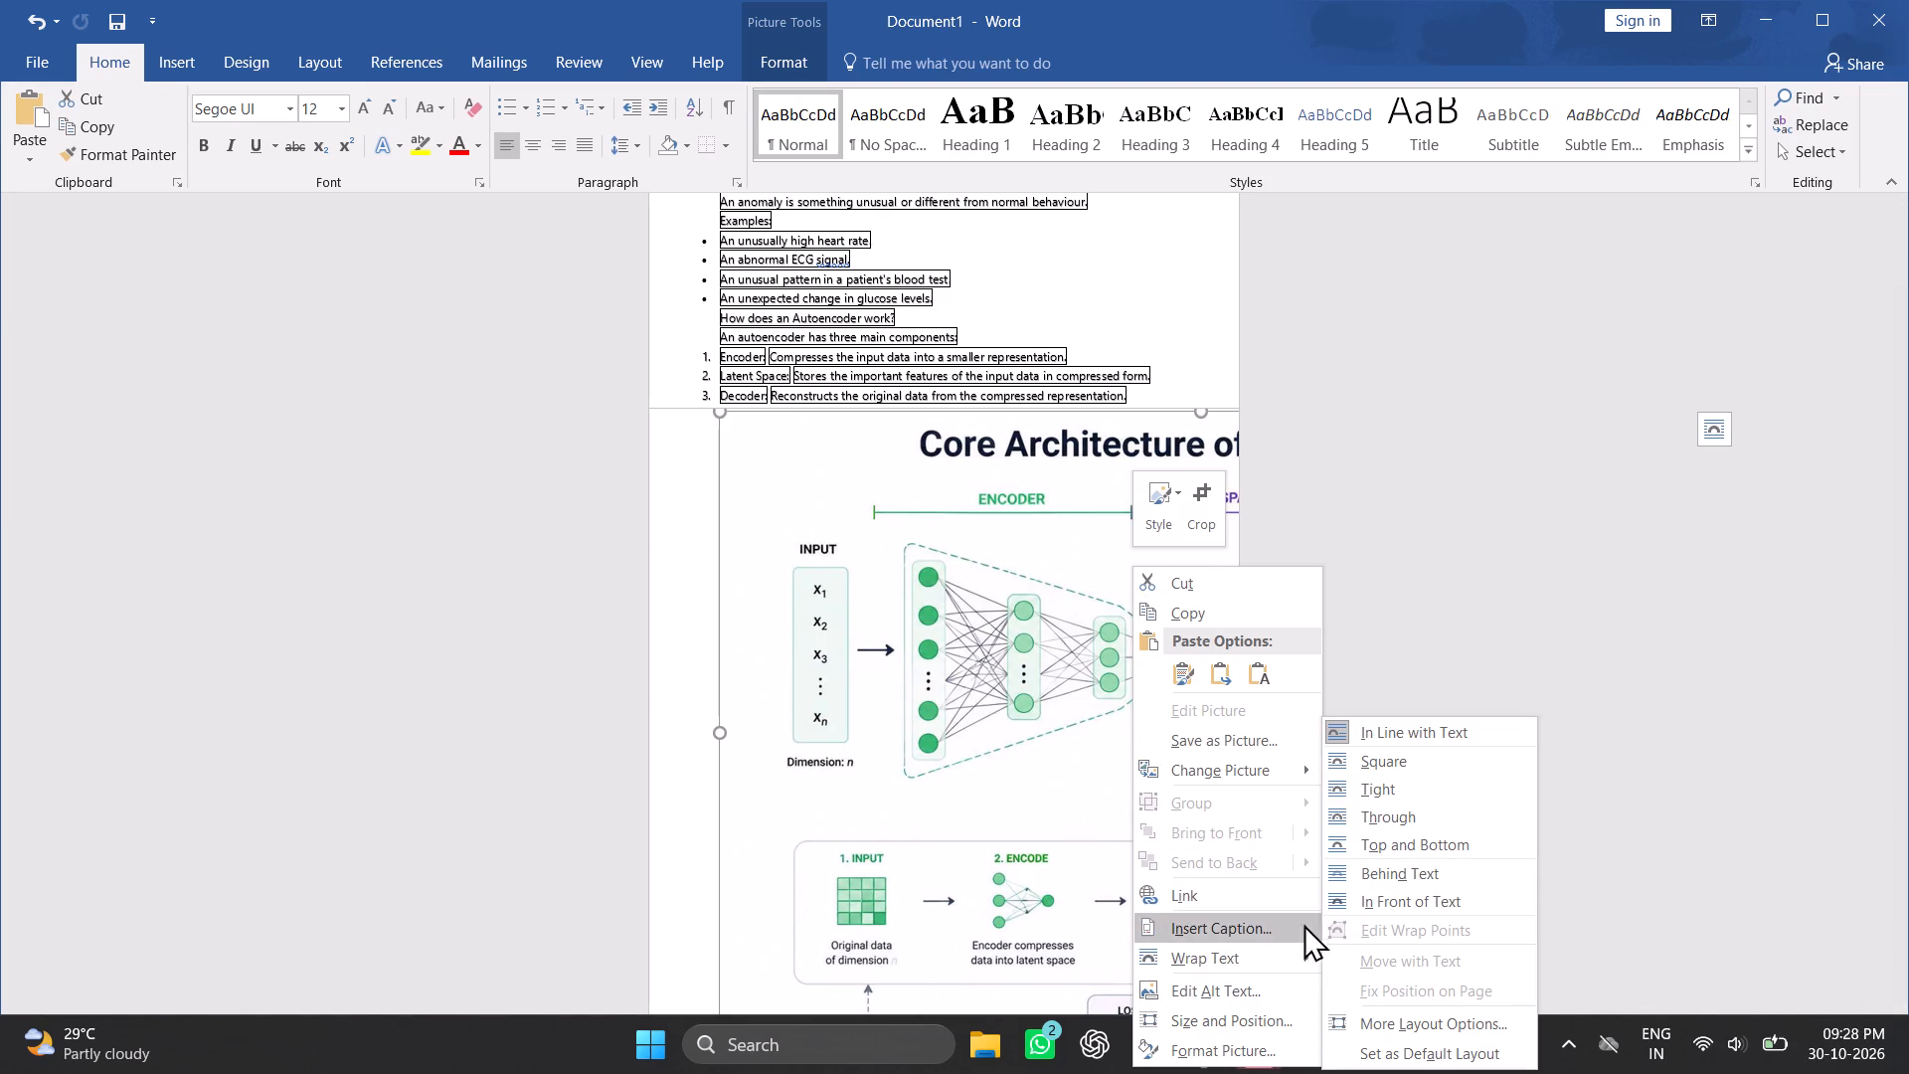
click(1403, 842)
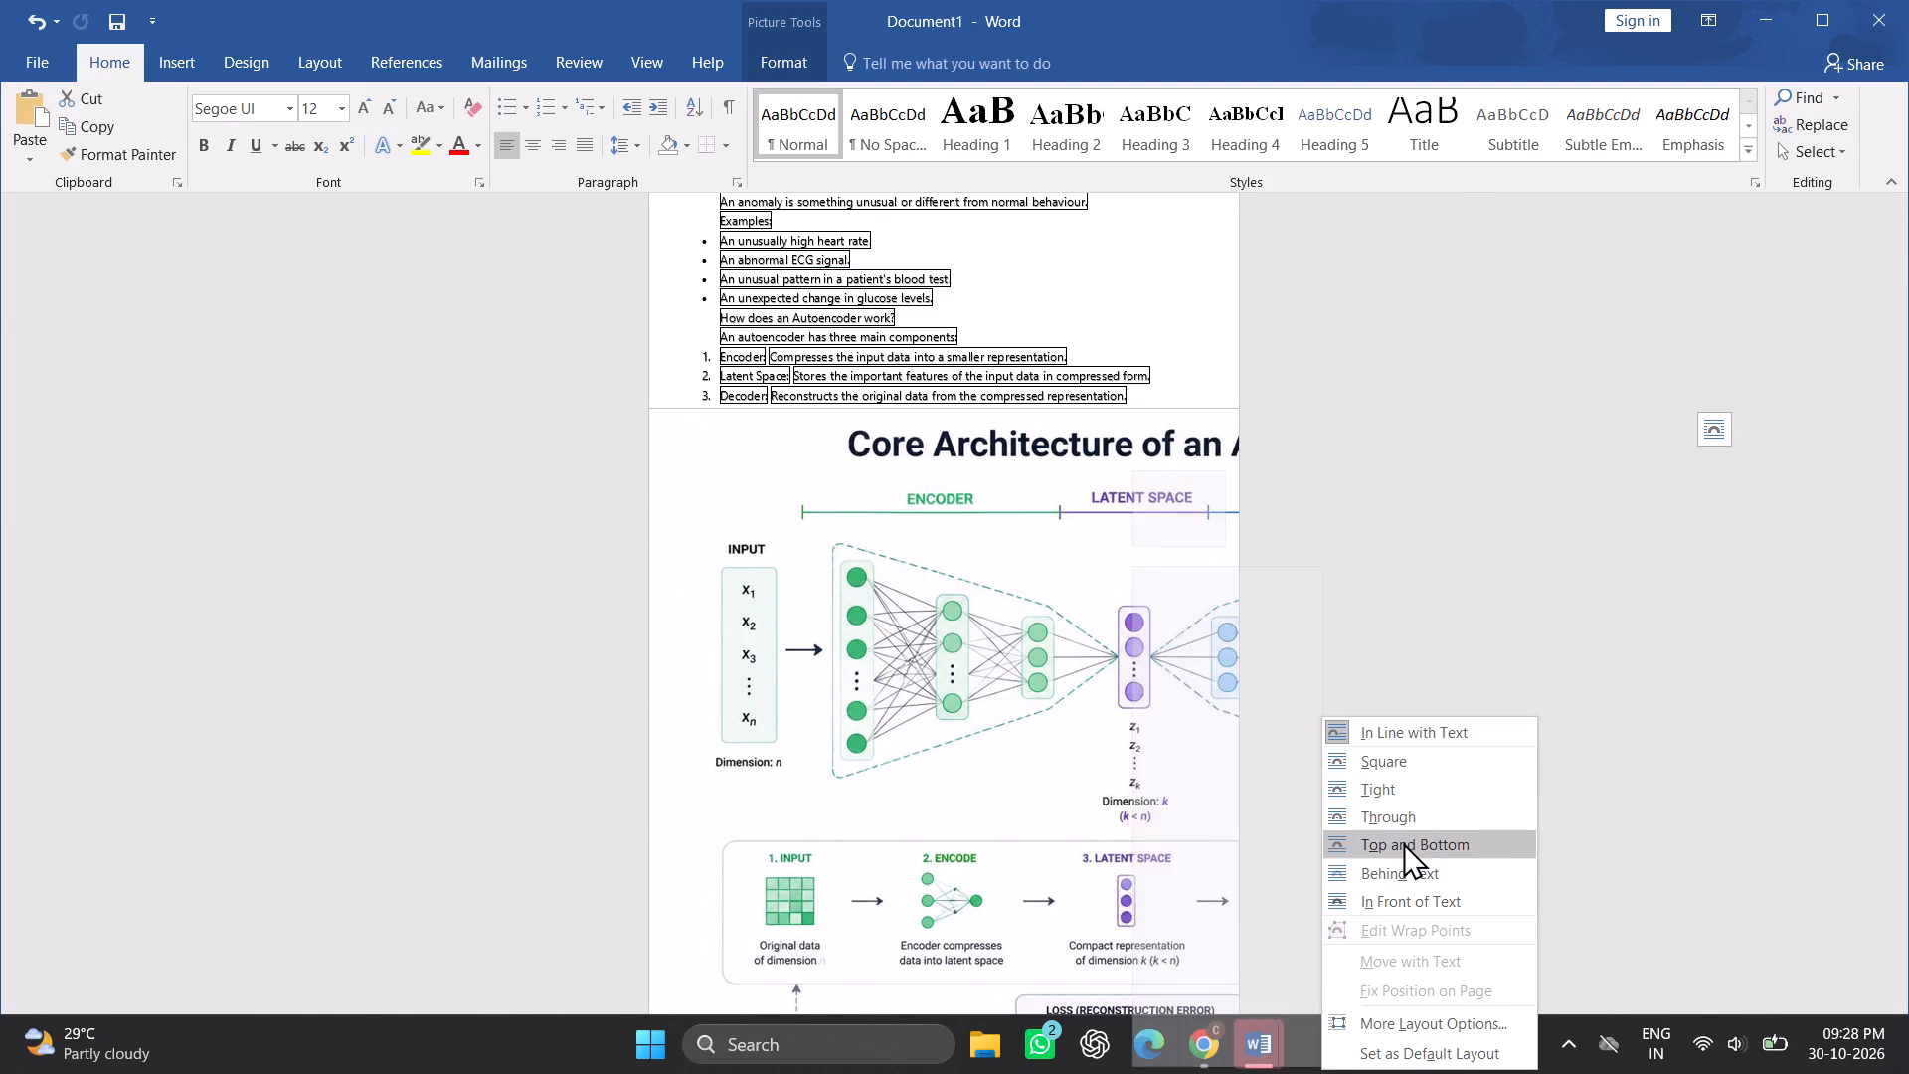
Shrink the Core Architecture of an Autoencoder diagram to fit the page width and place it below "When a new ECG signal is received".
drag(1069, 636, 1044, 636)
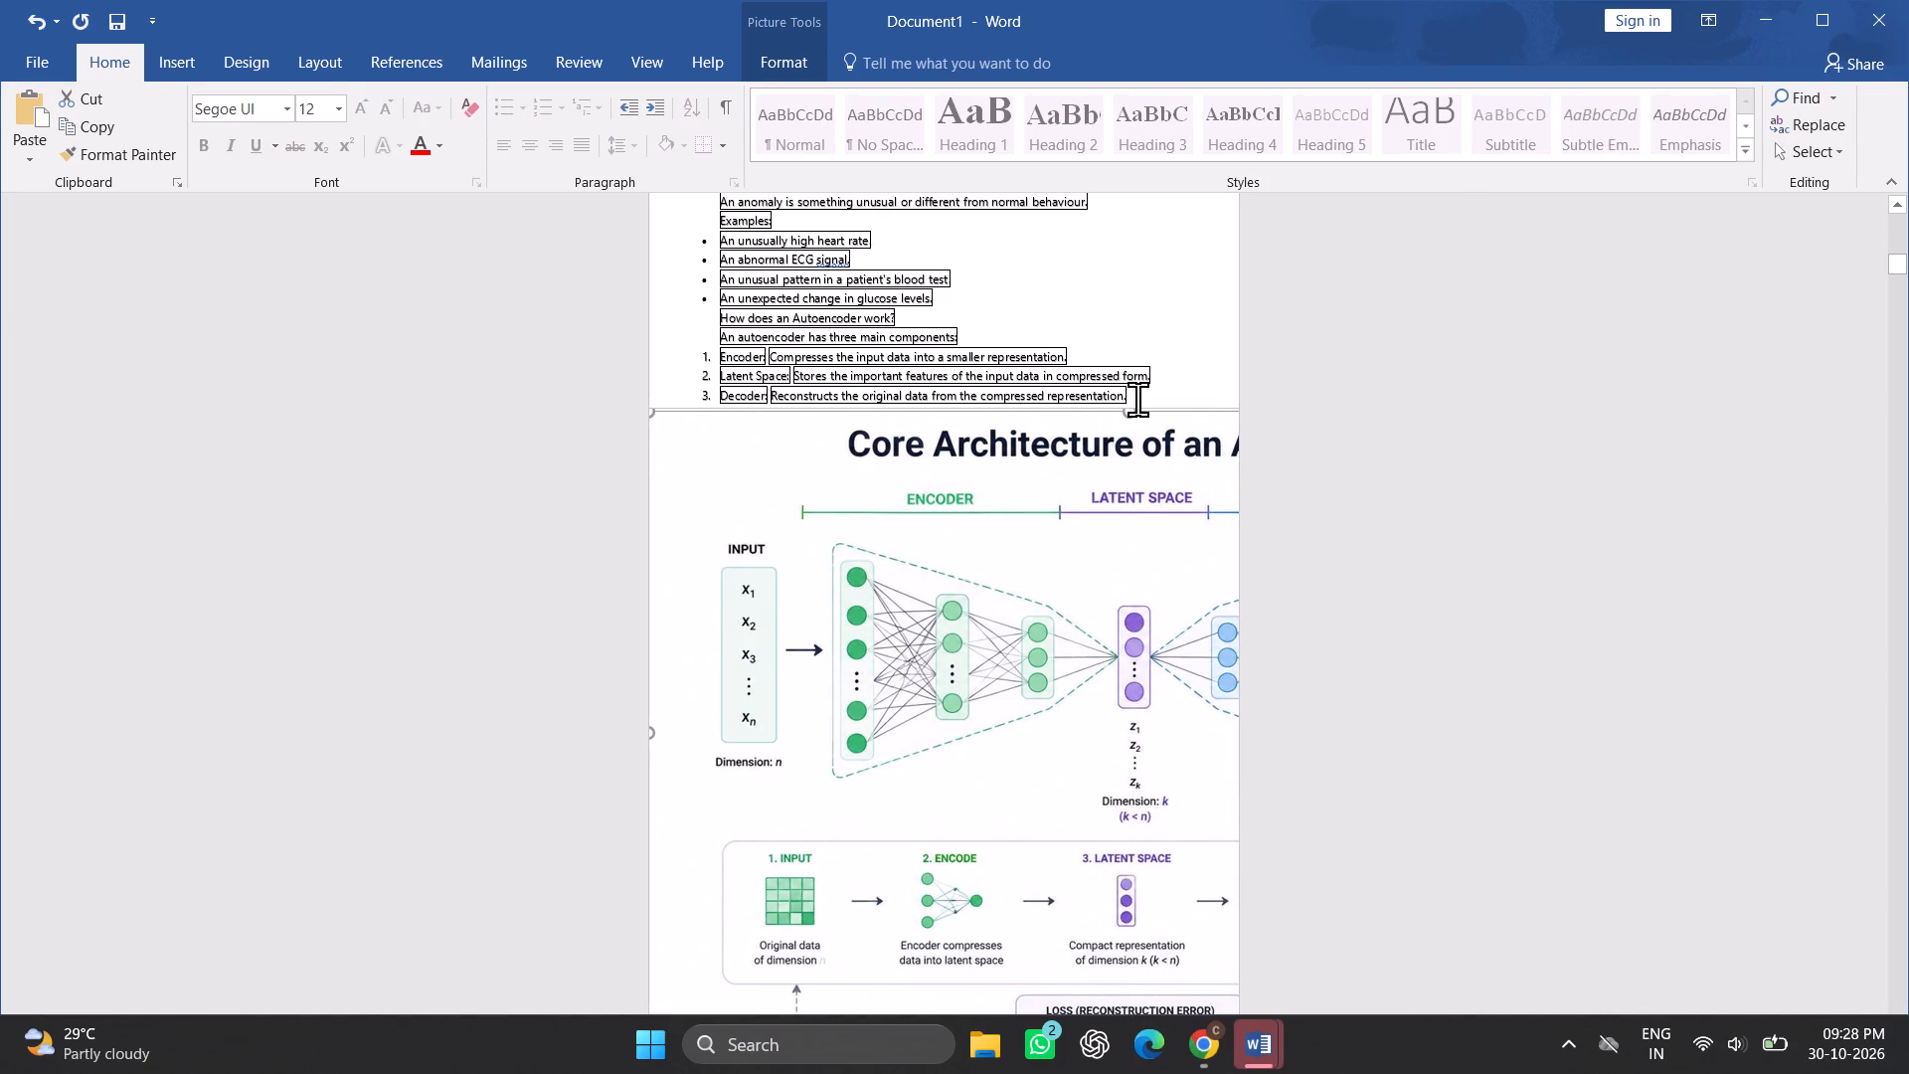
drag(1128, 412, 1139, 620)
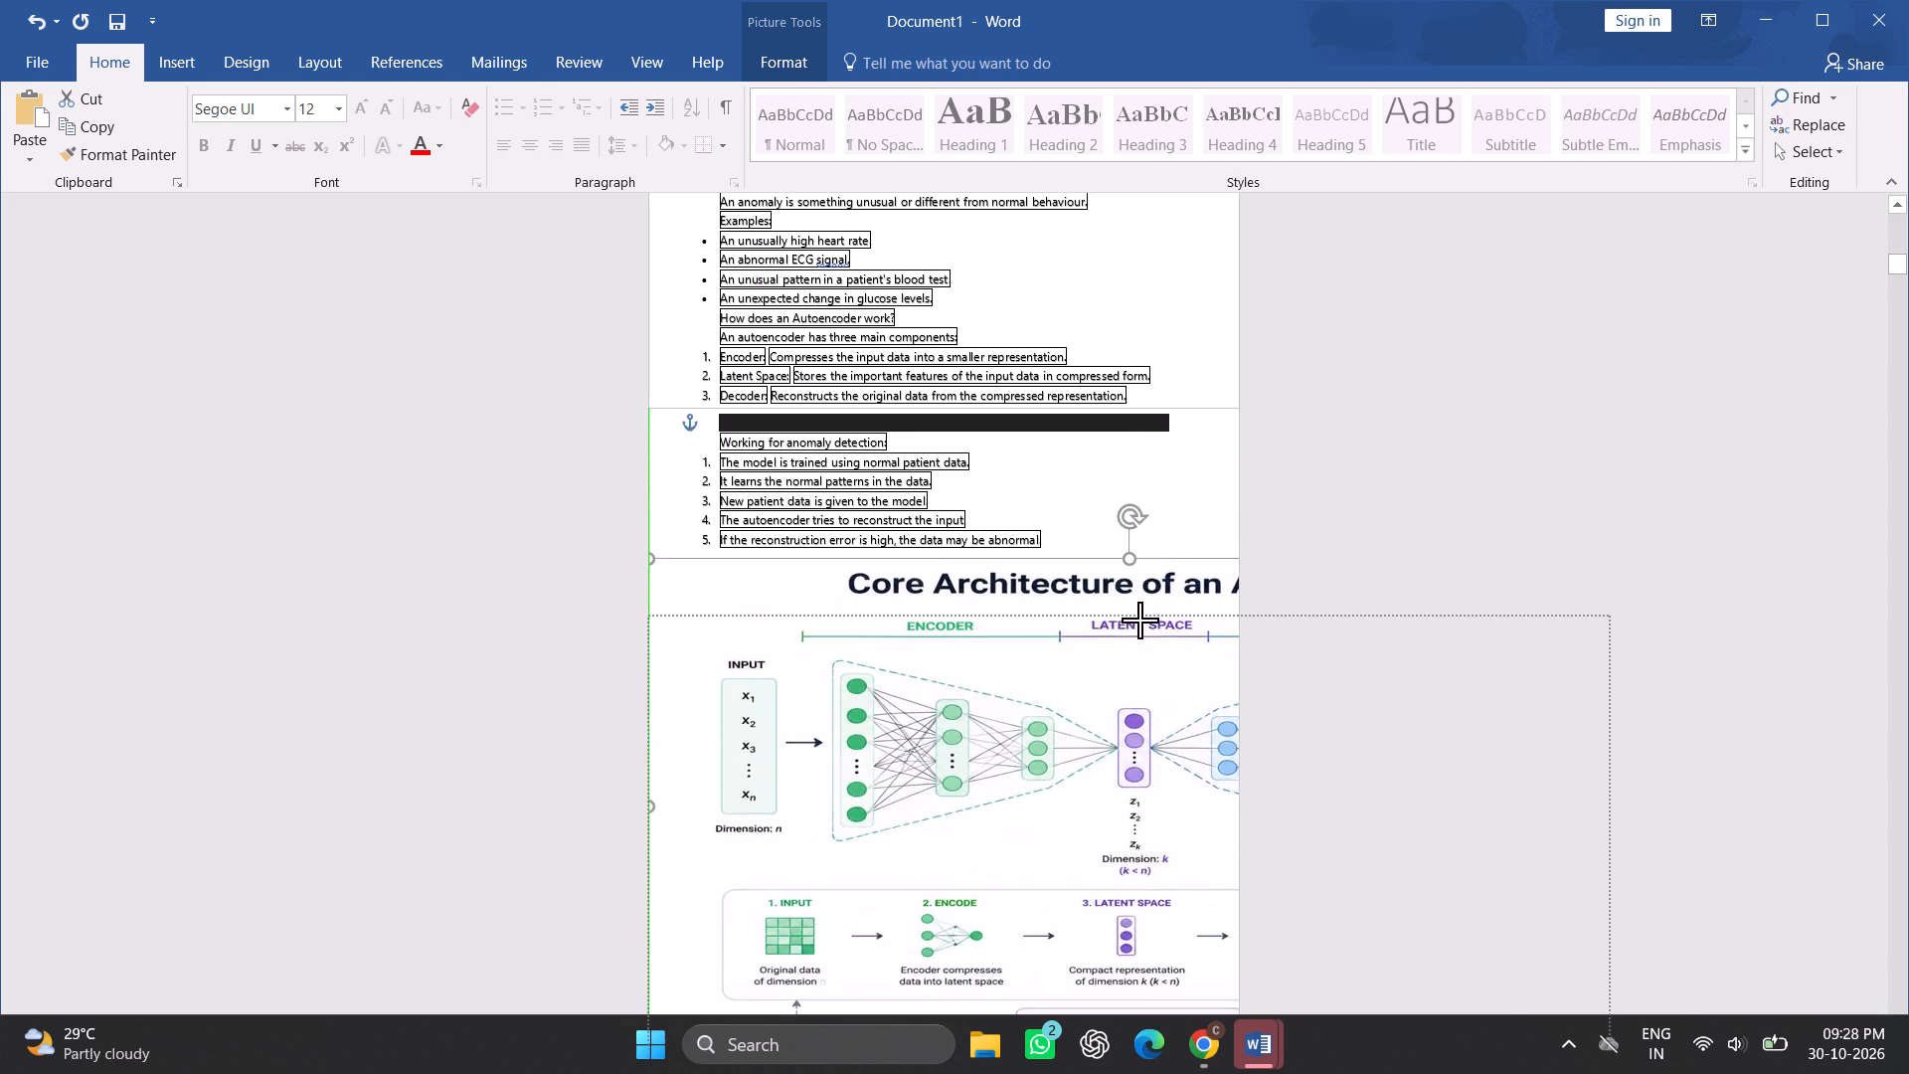
drag(1139, 620, 1139, 629)
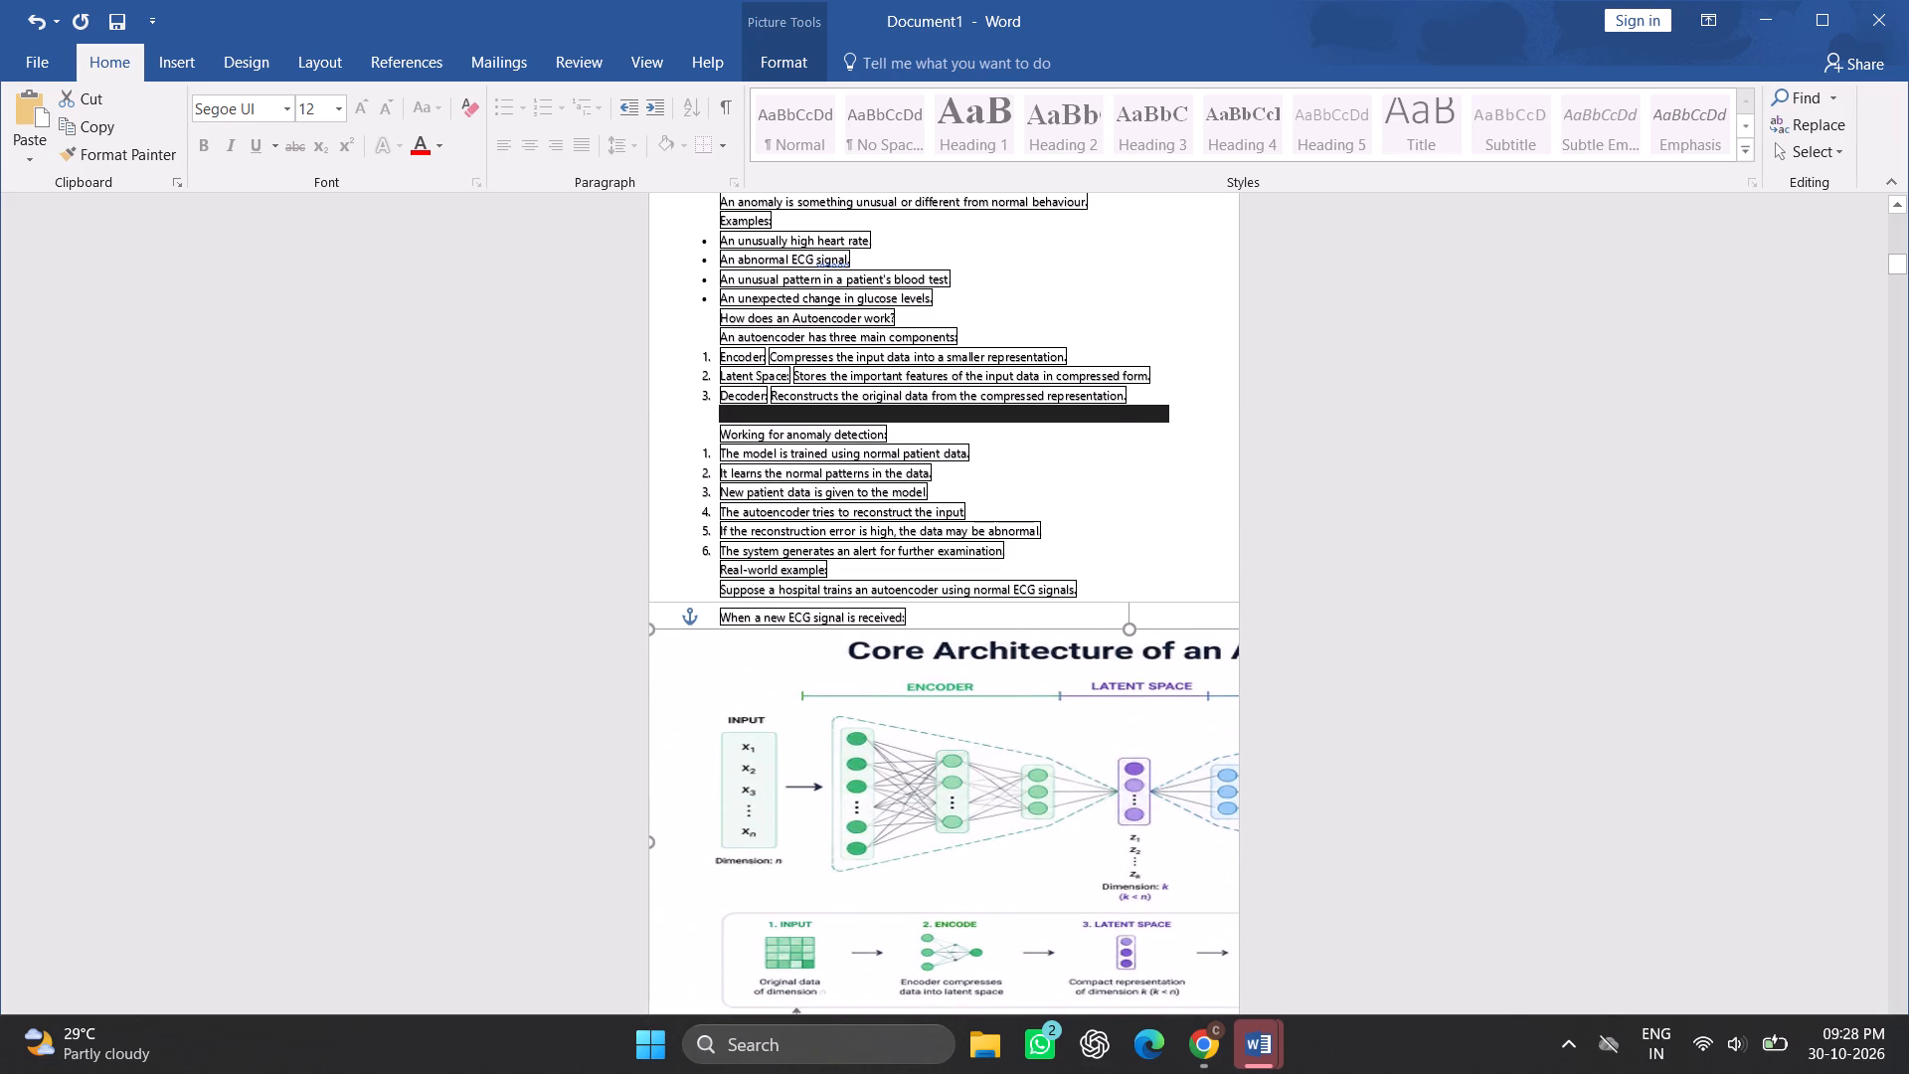
drag(650, 843, 891, 849)
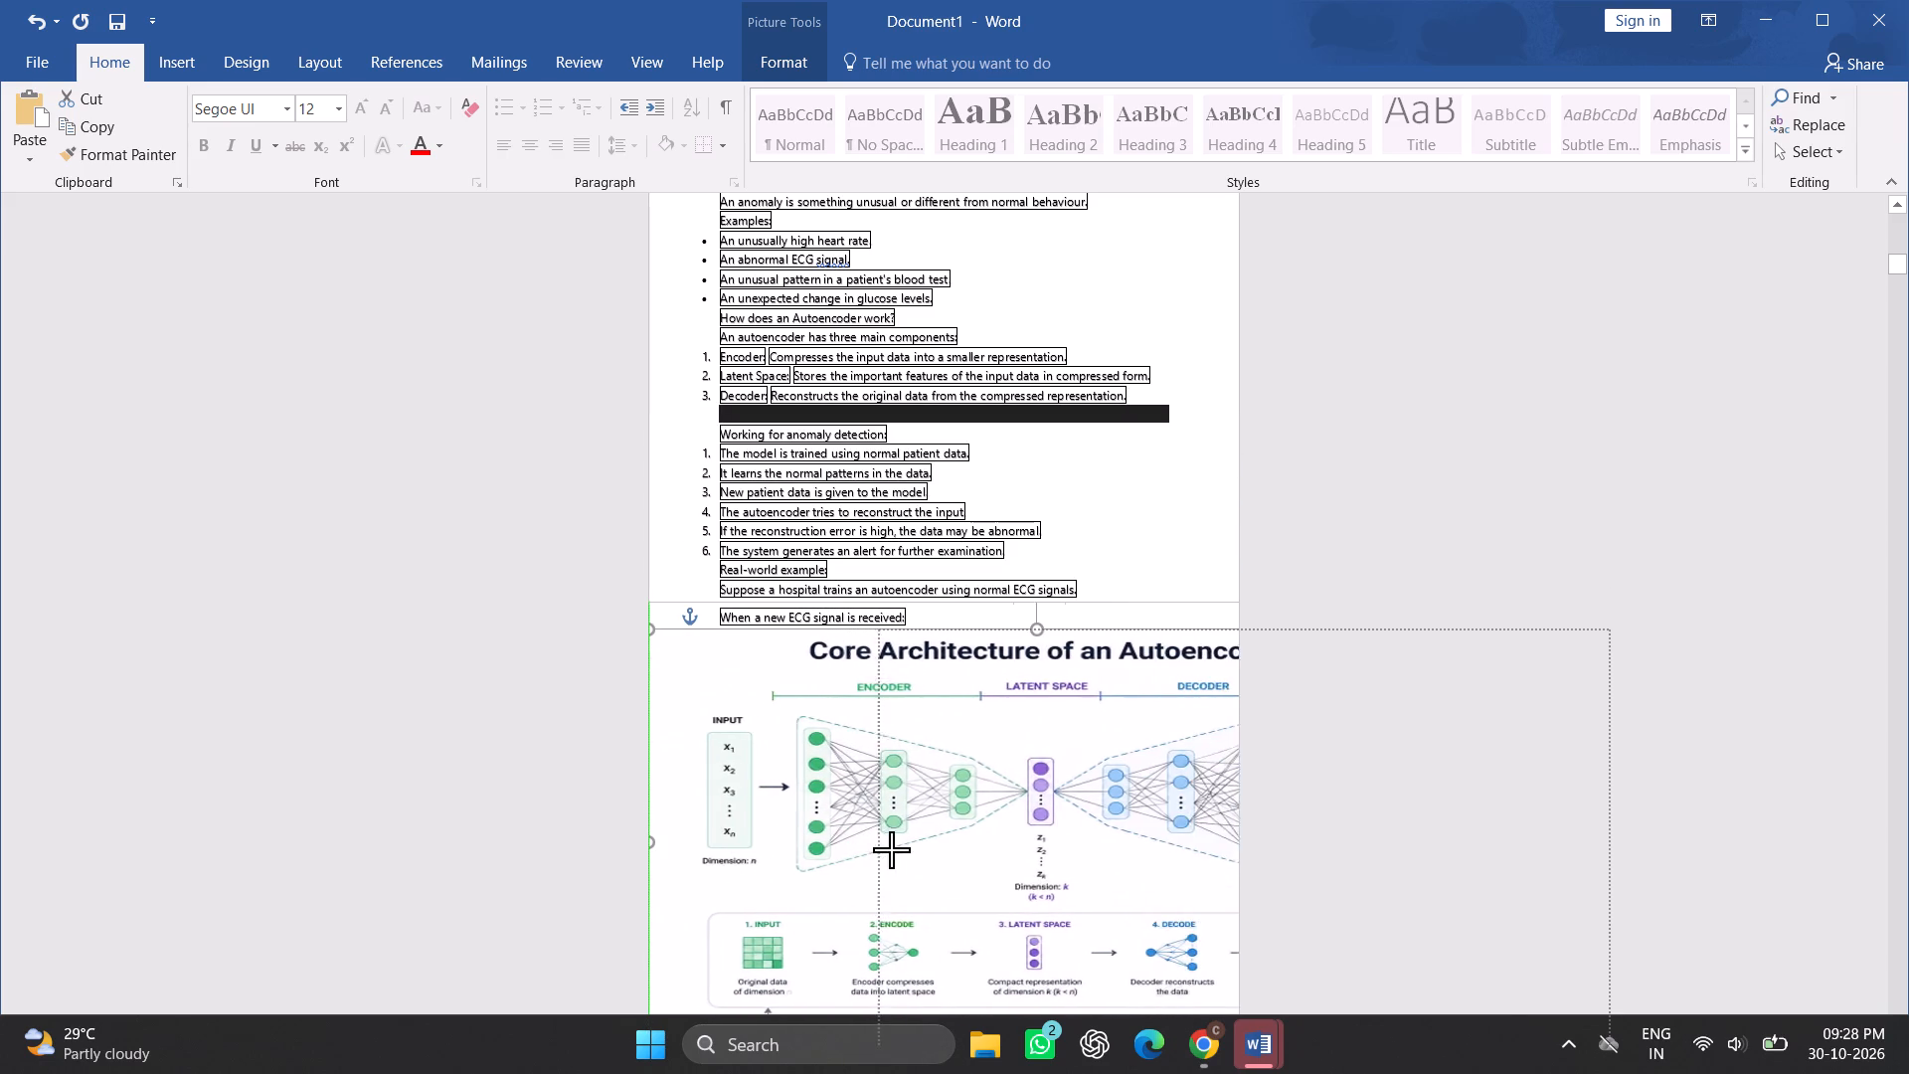
drag(891, 849, 1097, 842)
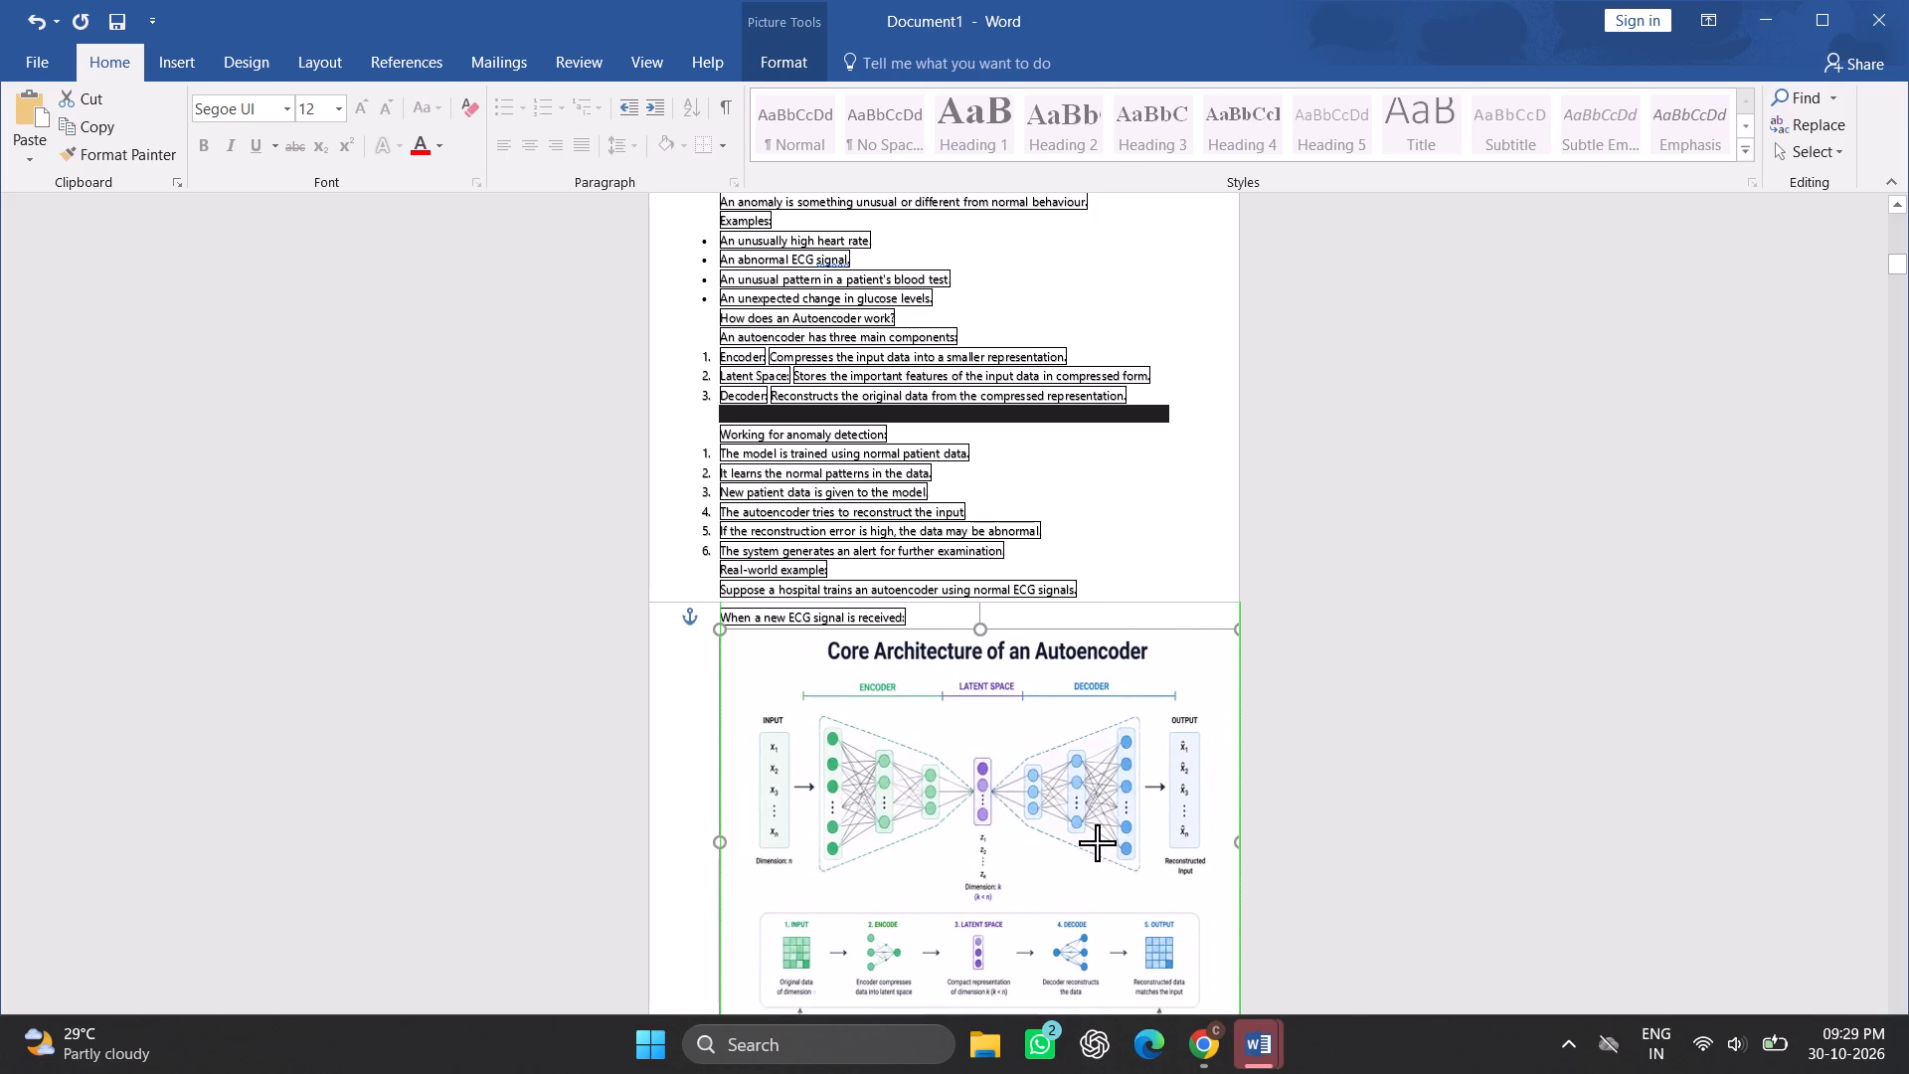
scroll(1097, 842, down, 1)
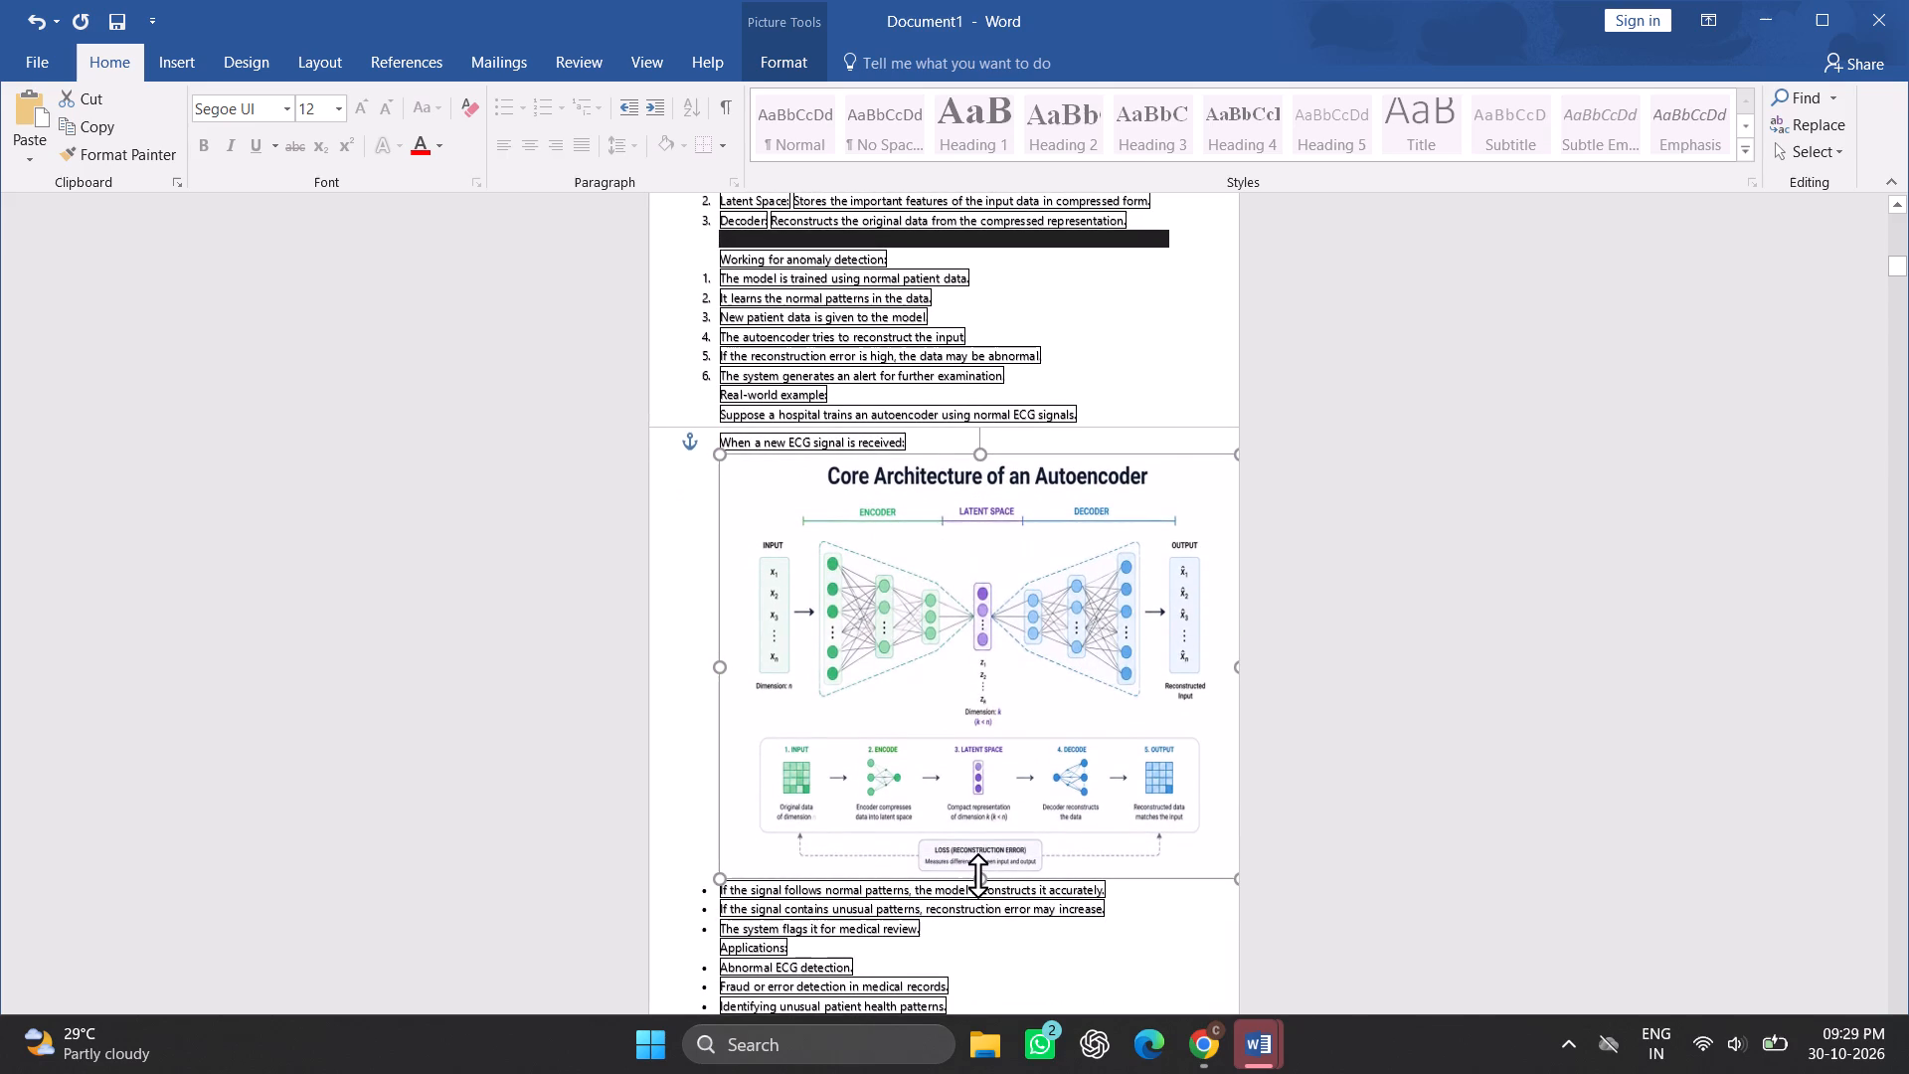
drag(977, 875, 953, 704)
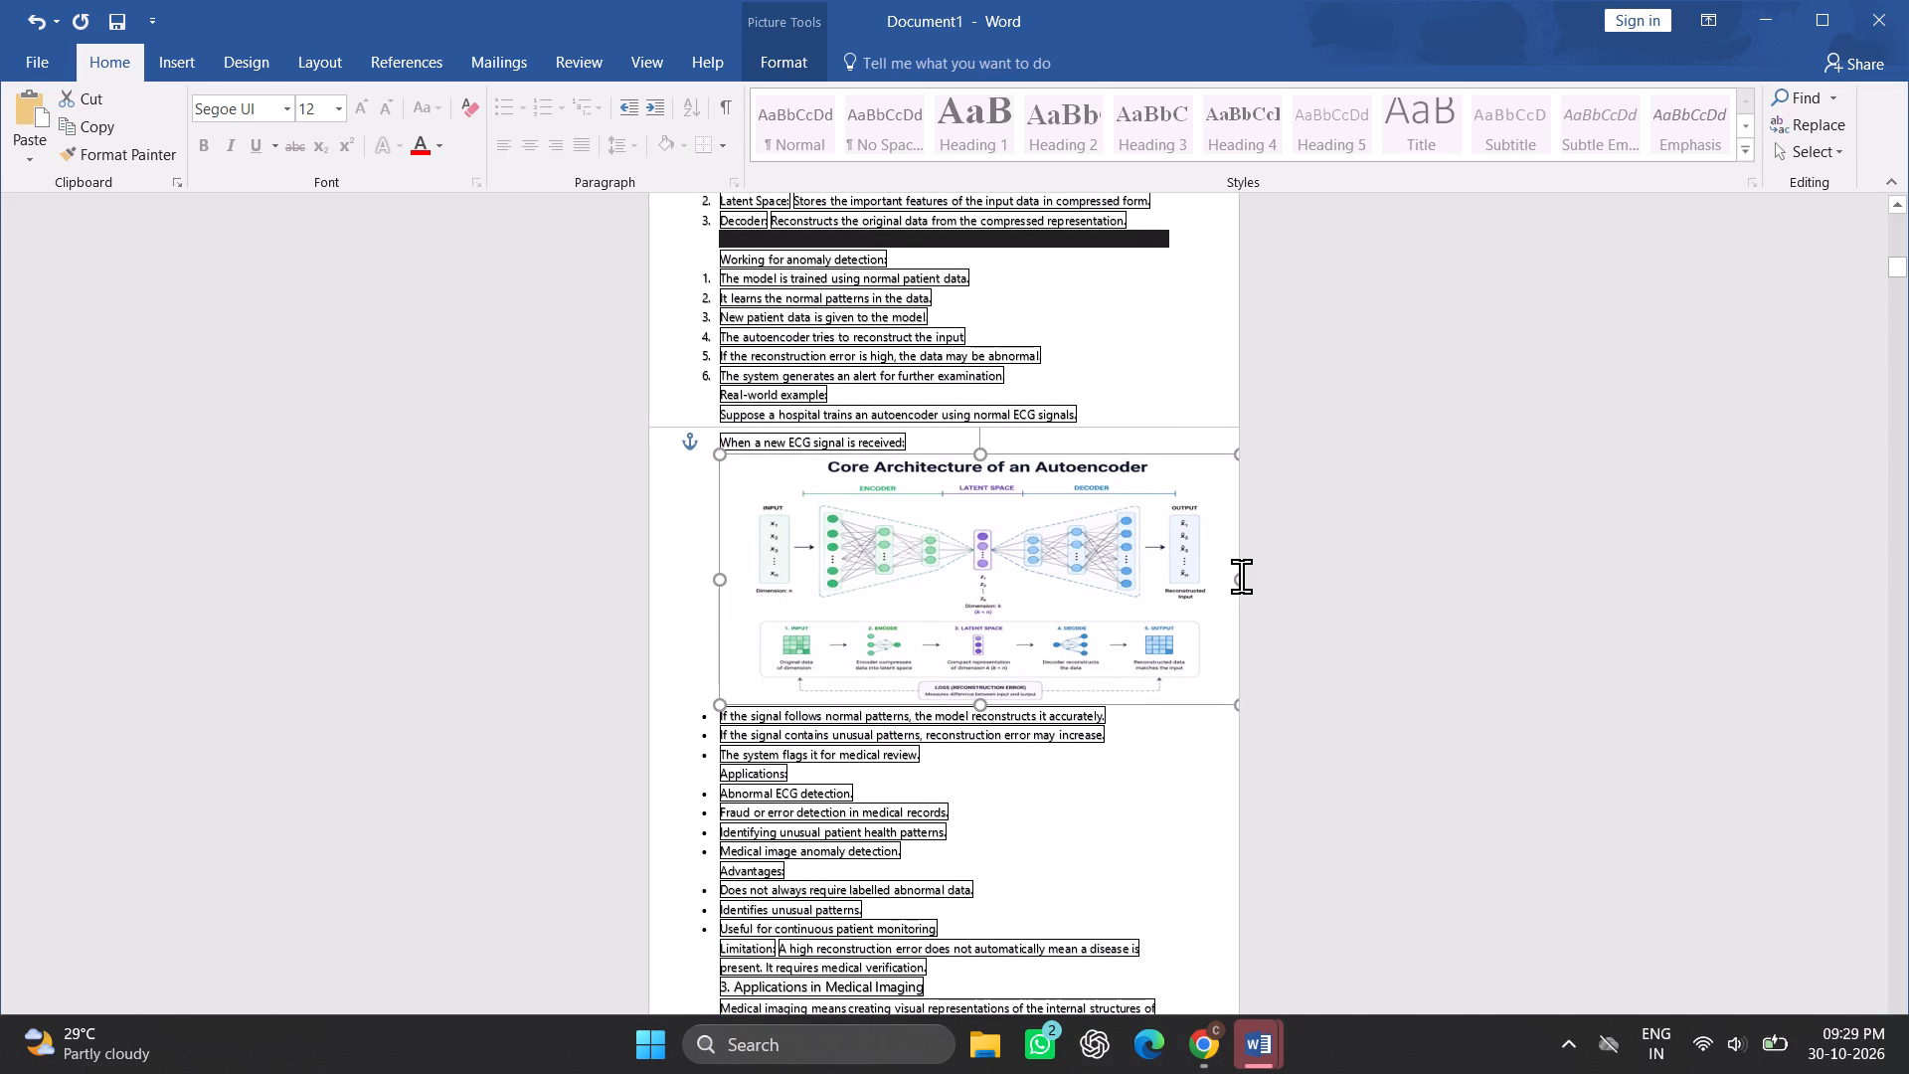
drag(1226, 577, 1194, 579)
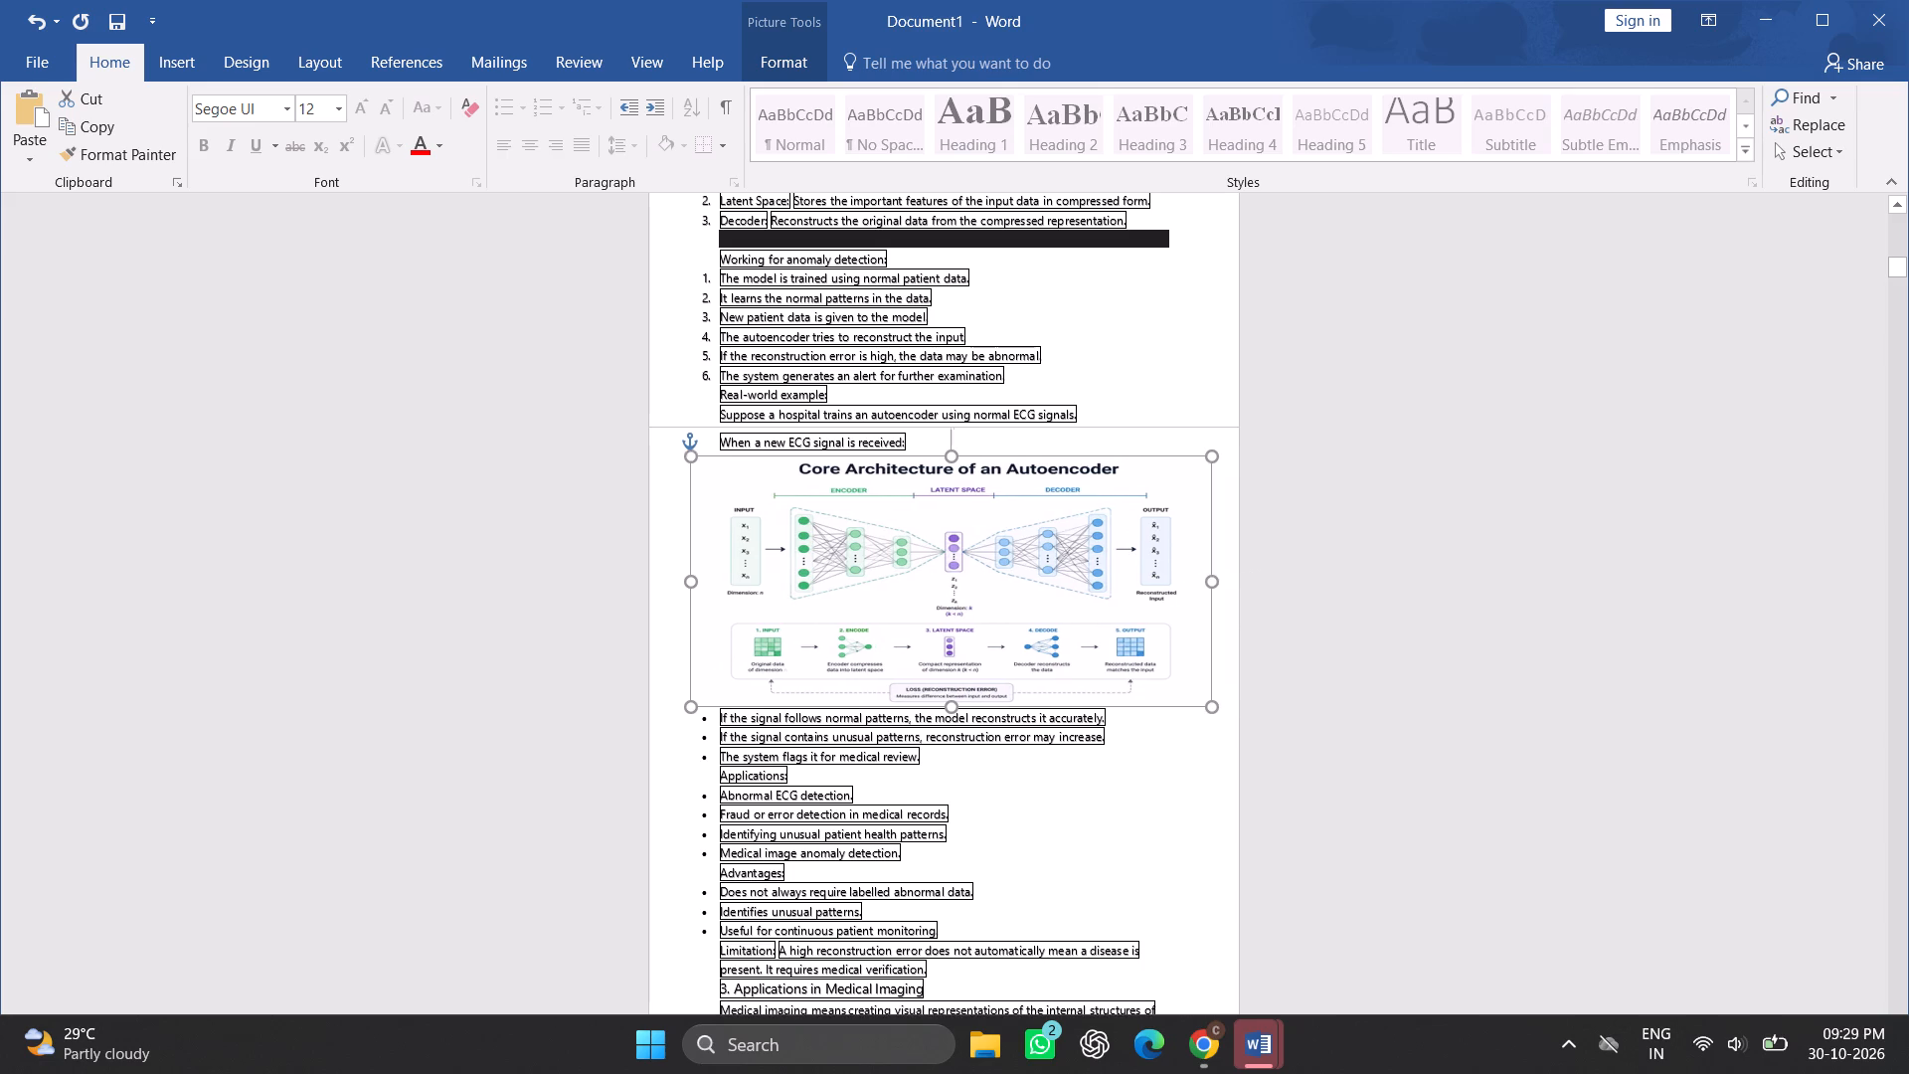
drag(1194, 579, 1184, 580)
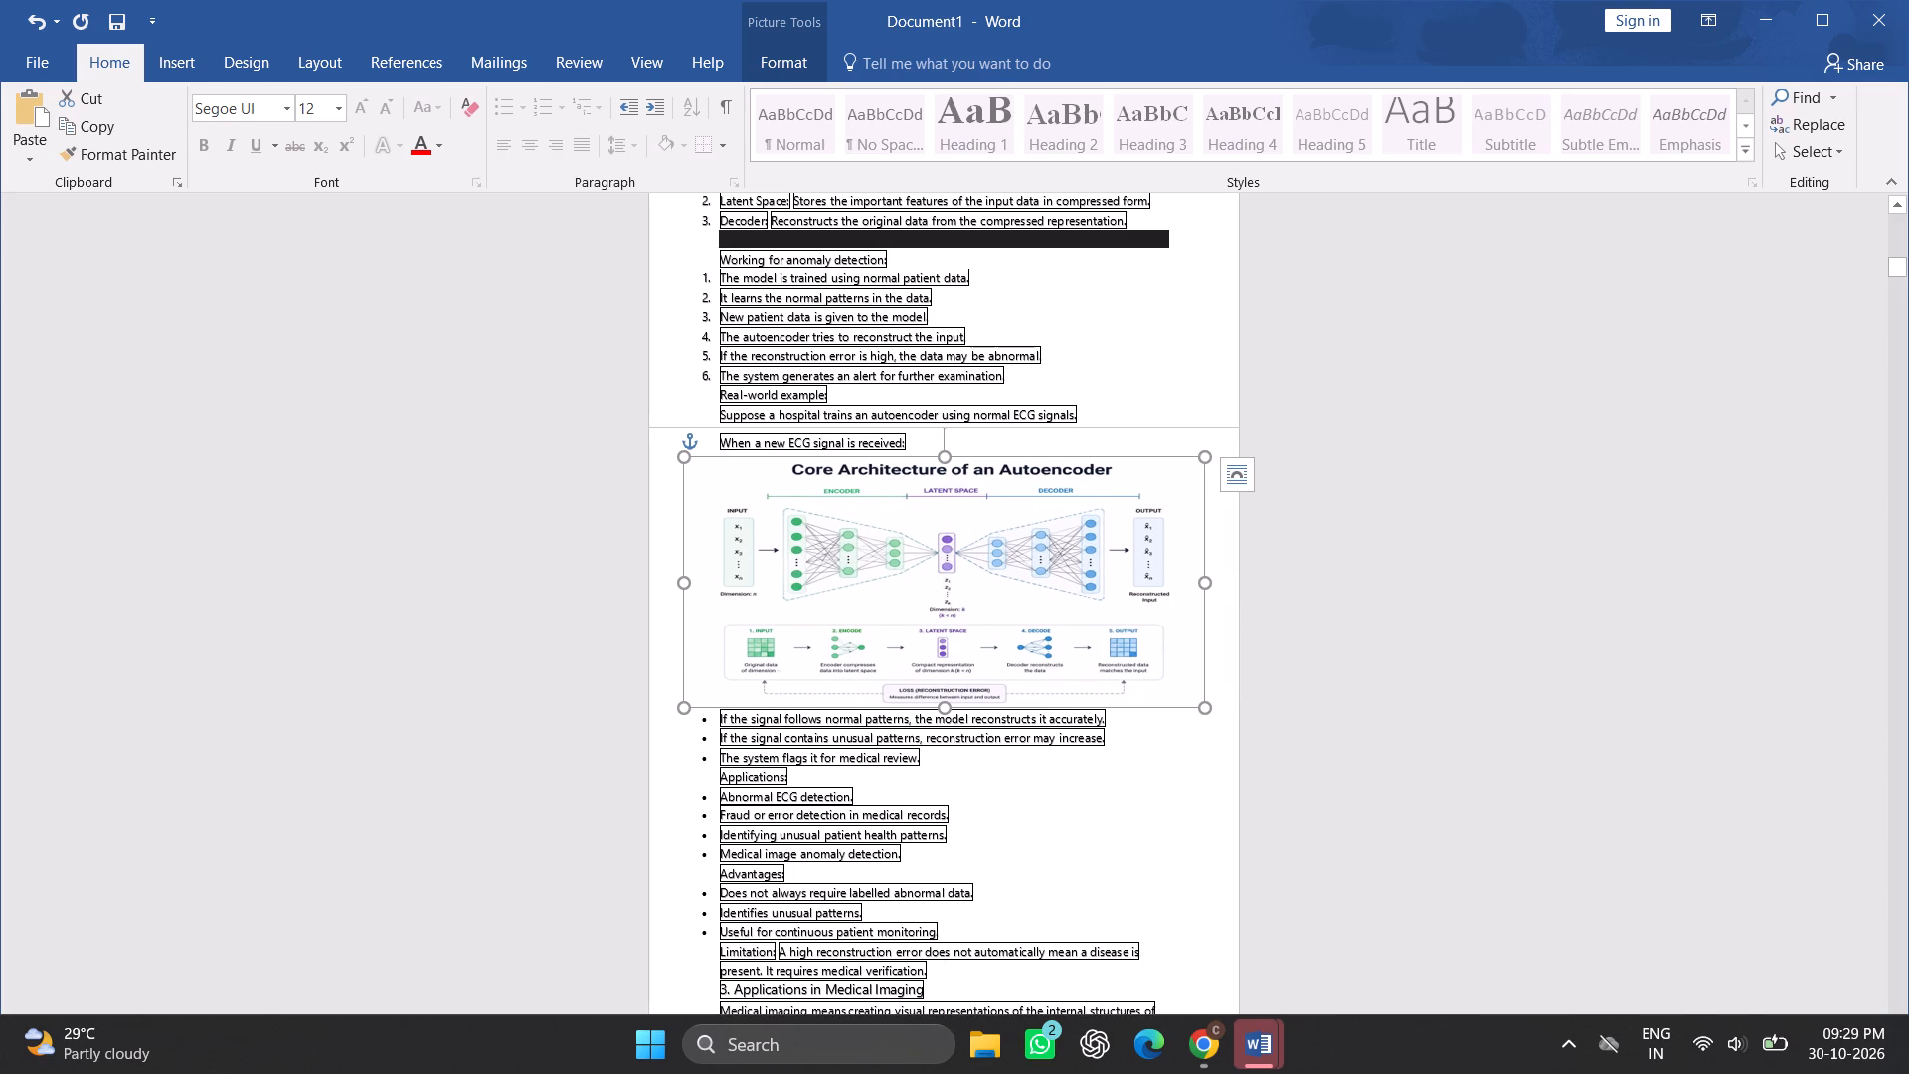
Set the chest X-ray comparison image after the Image Detection list item to Top and Bottom text wrapping.
scroll(1057, 693, down, 1)
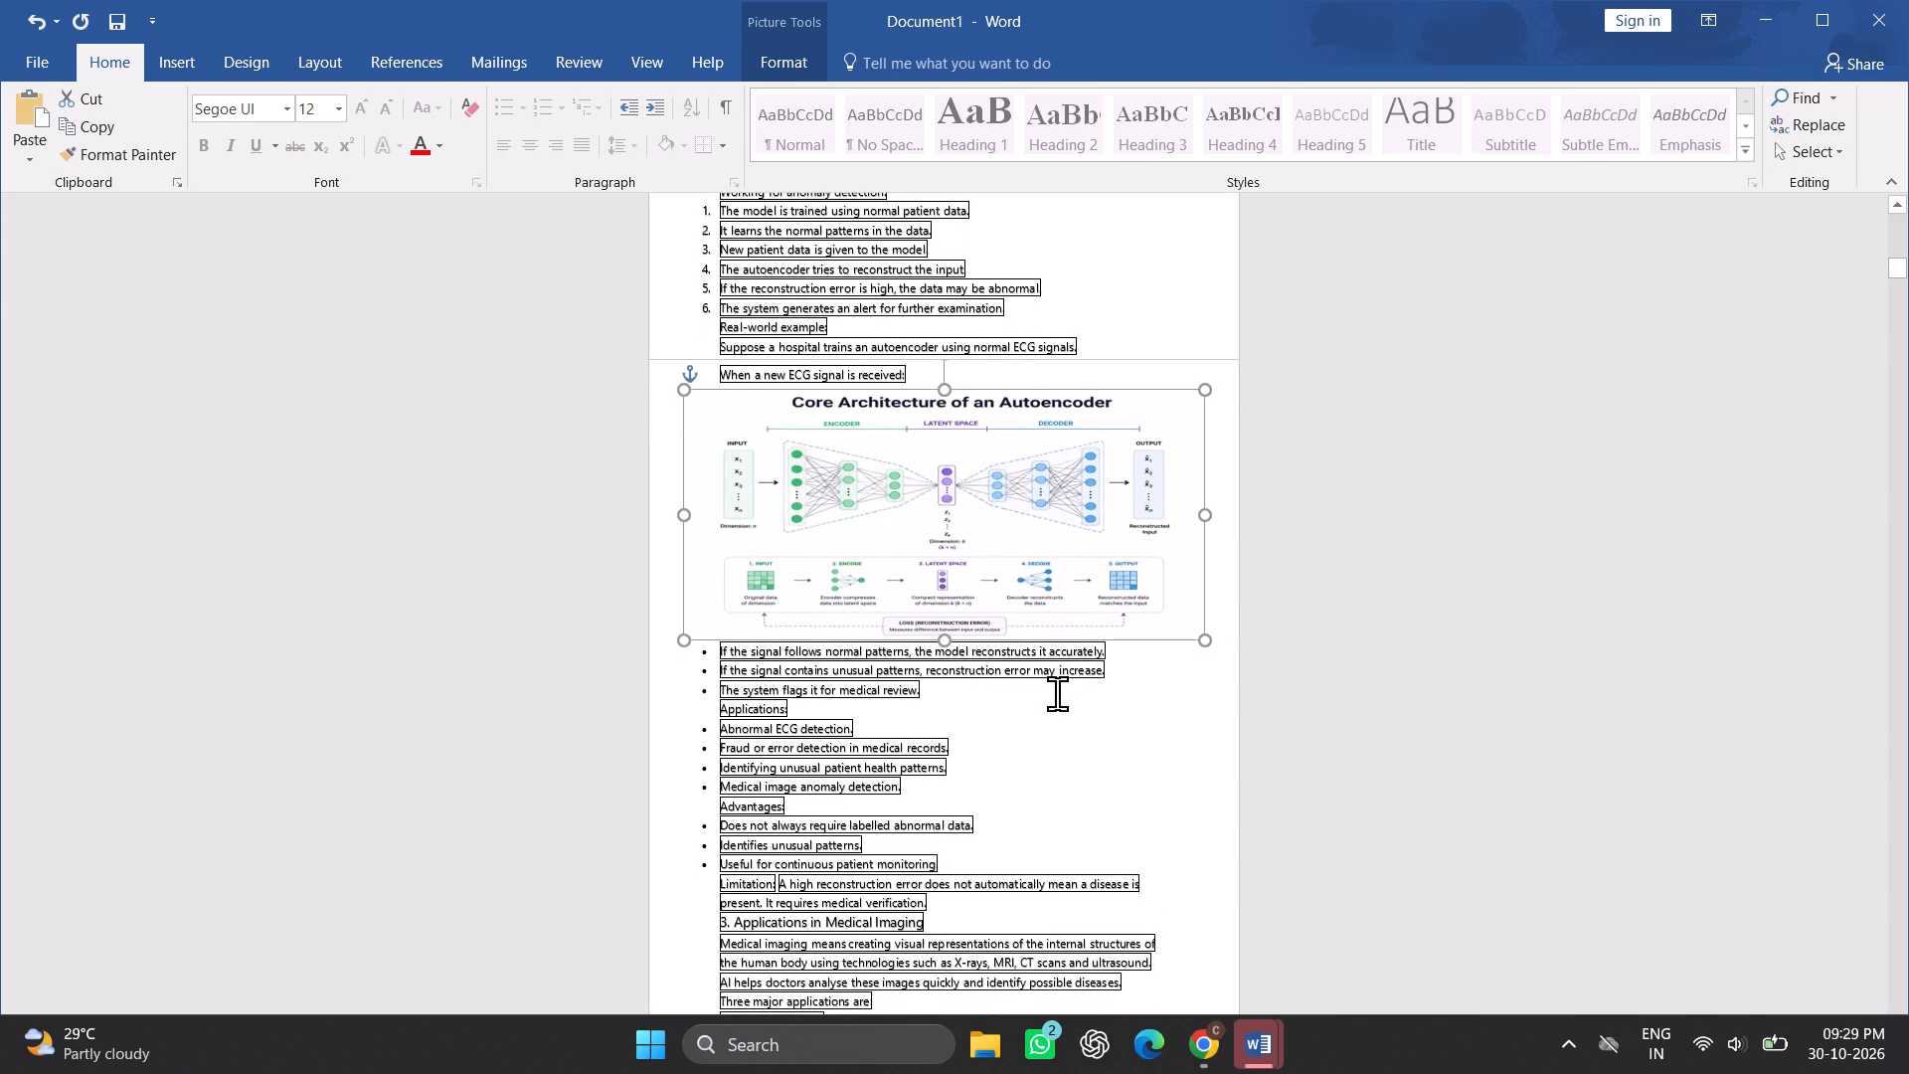
scroll(1057, 693, down, 9)
scroll(1057, 693, up, 3)
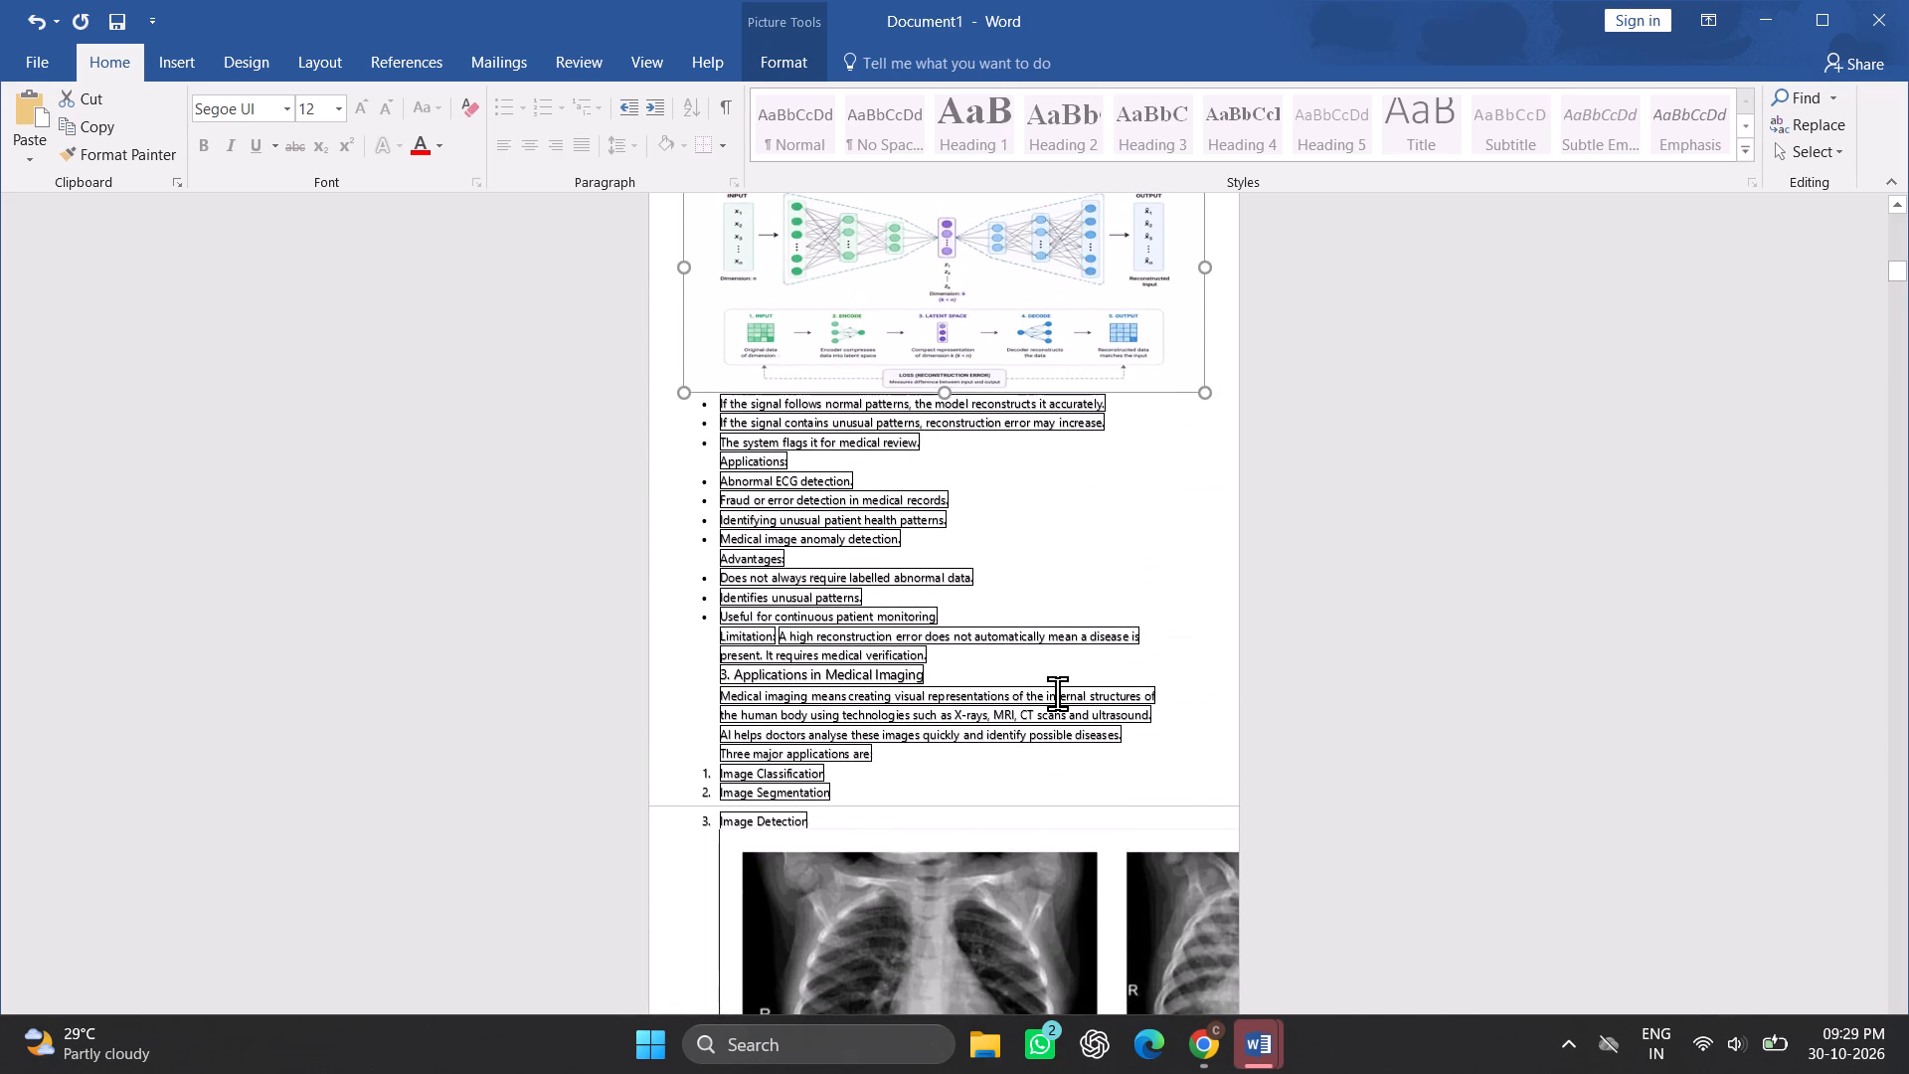
scroll(1057, 693, down, 1)
click(1050, 857)
scroll(1050, 857, down, 1)
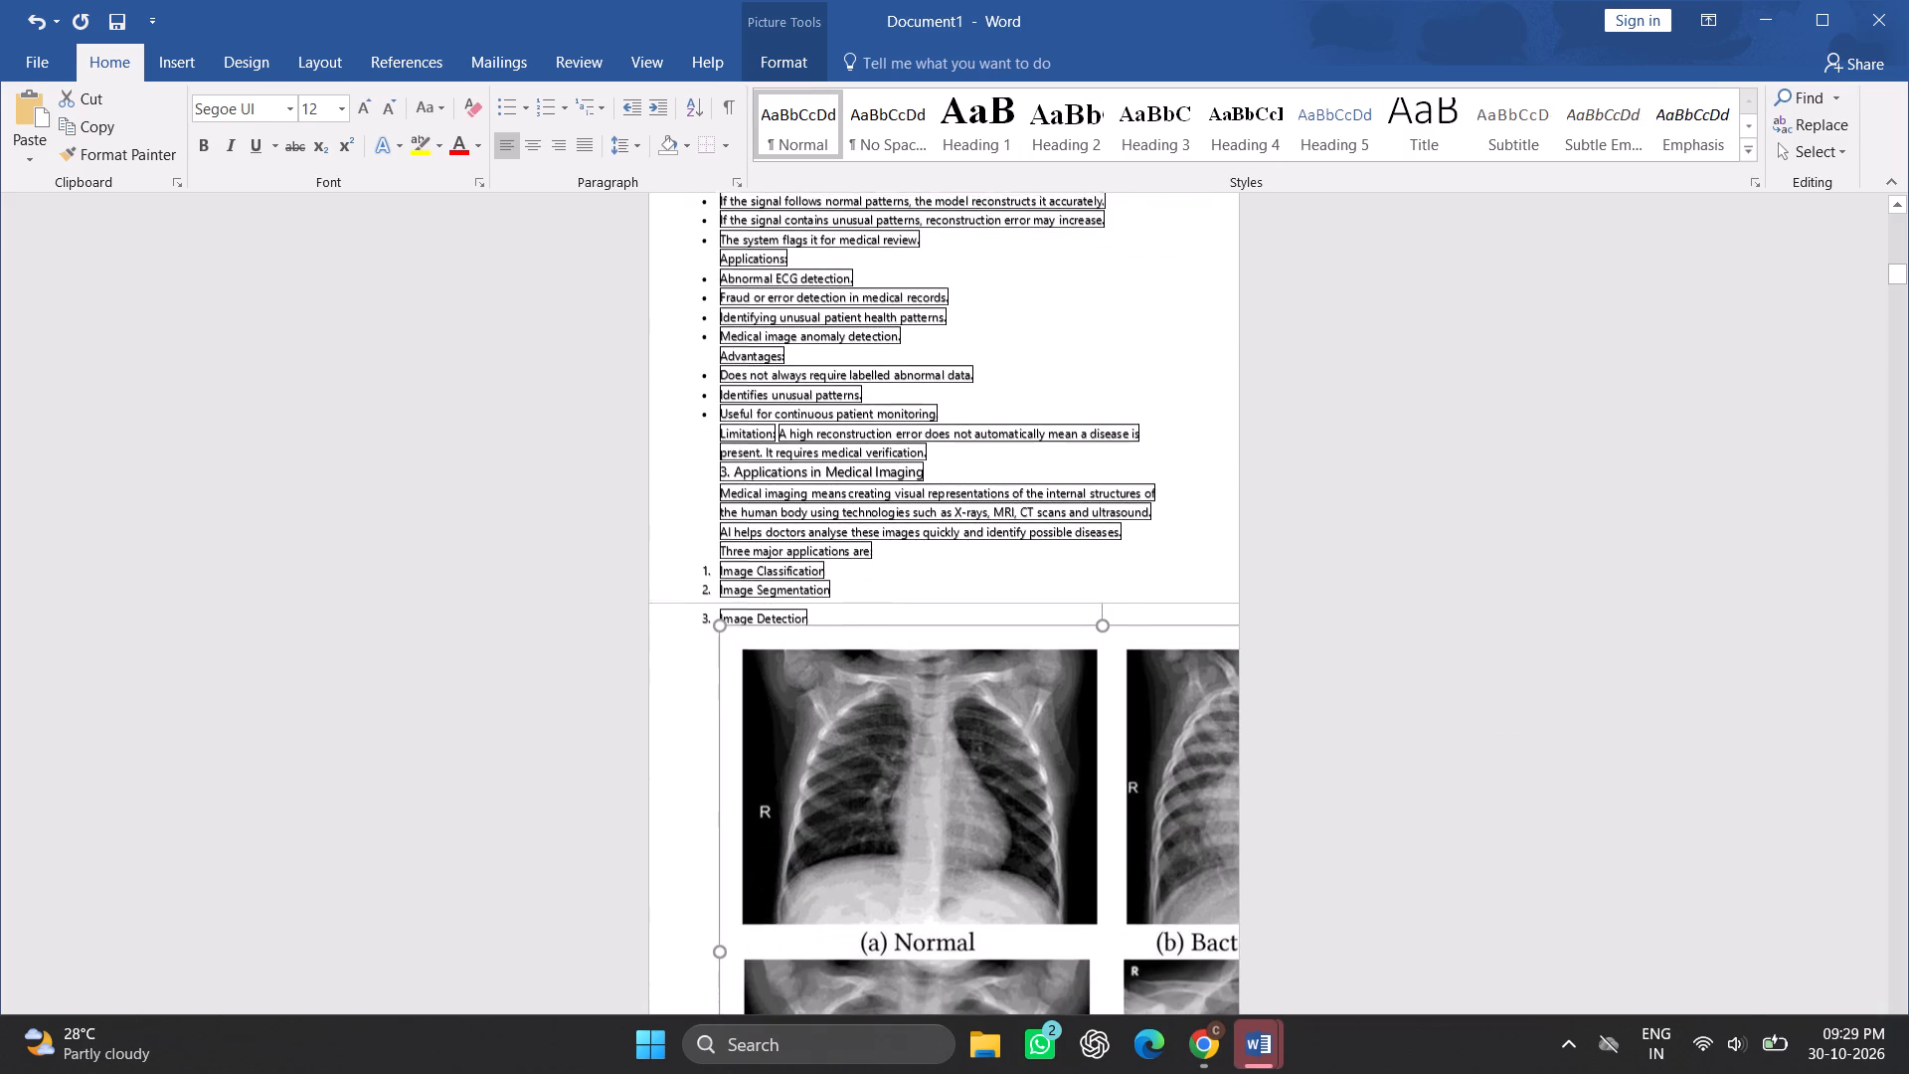
scroll(1050, 857, down, 5)
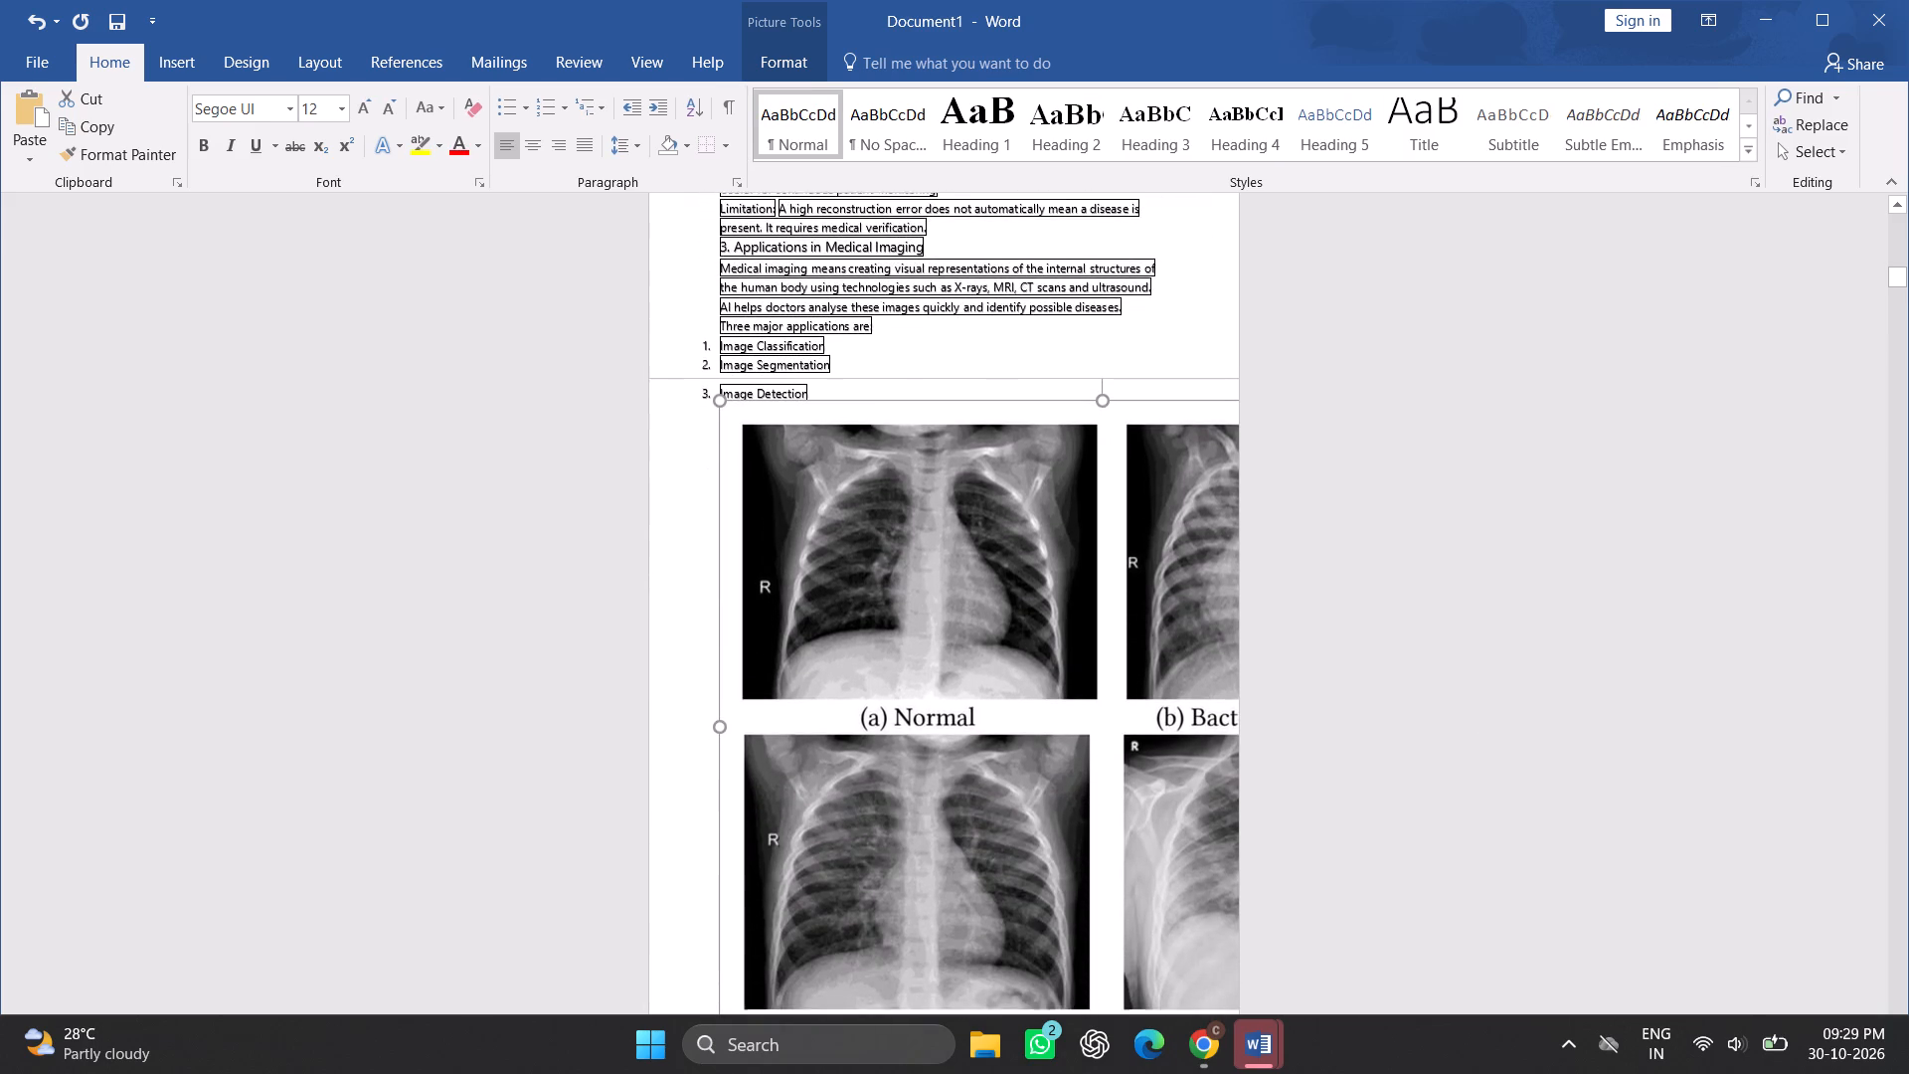
scroll(1050, 857, down, 1)
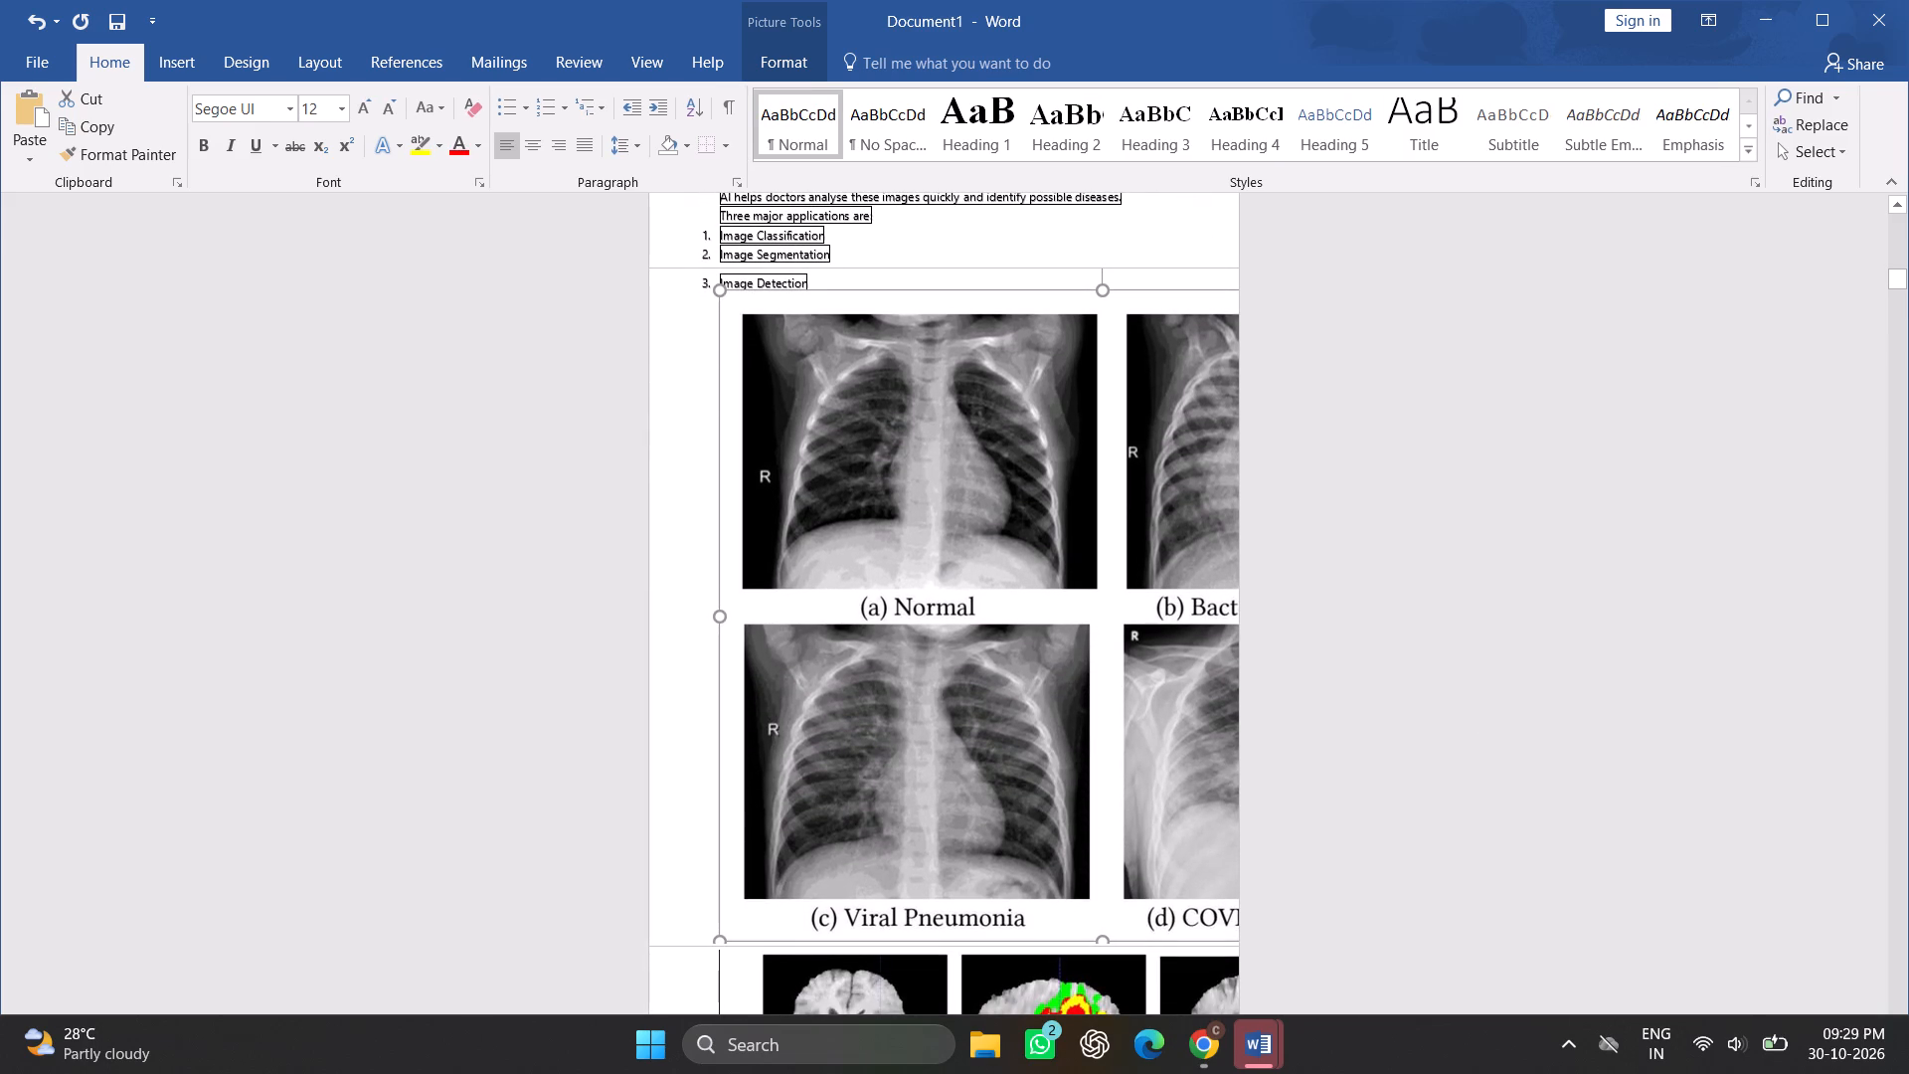
drag(1091, 652, 1034, 659)
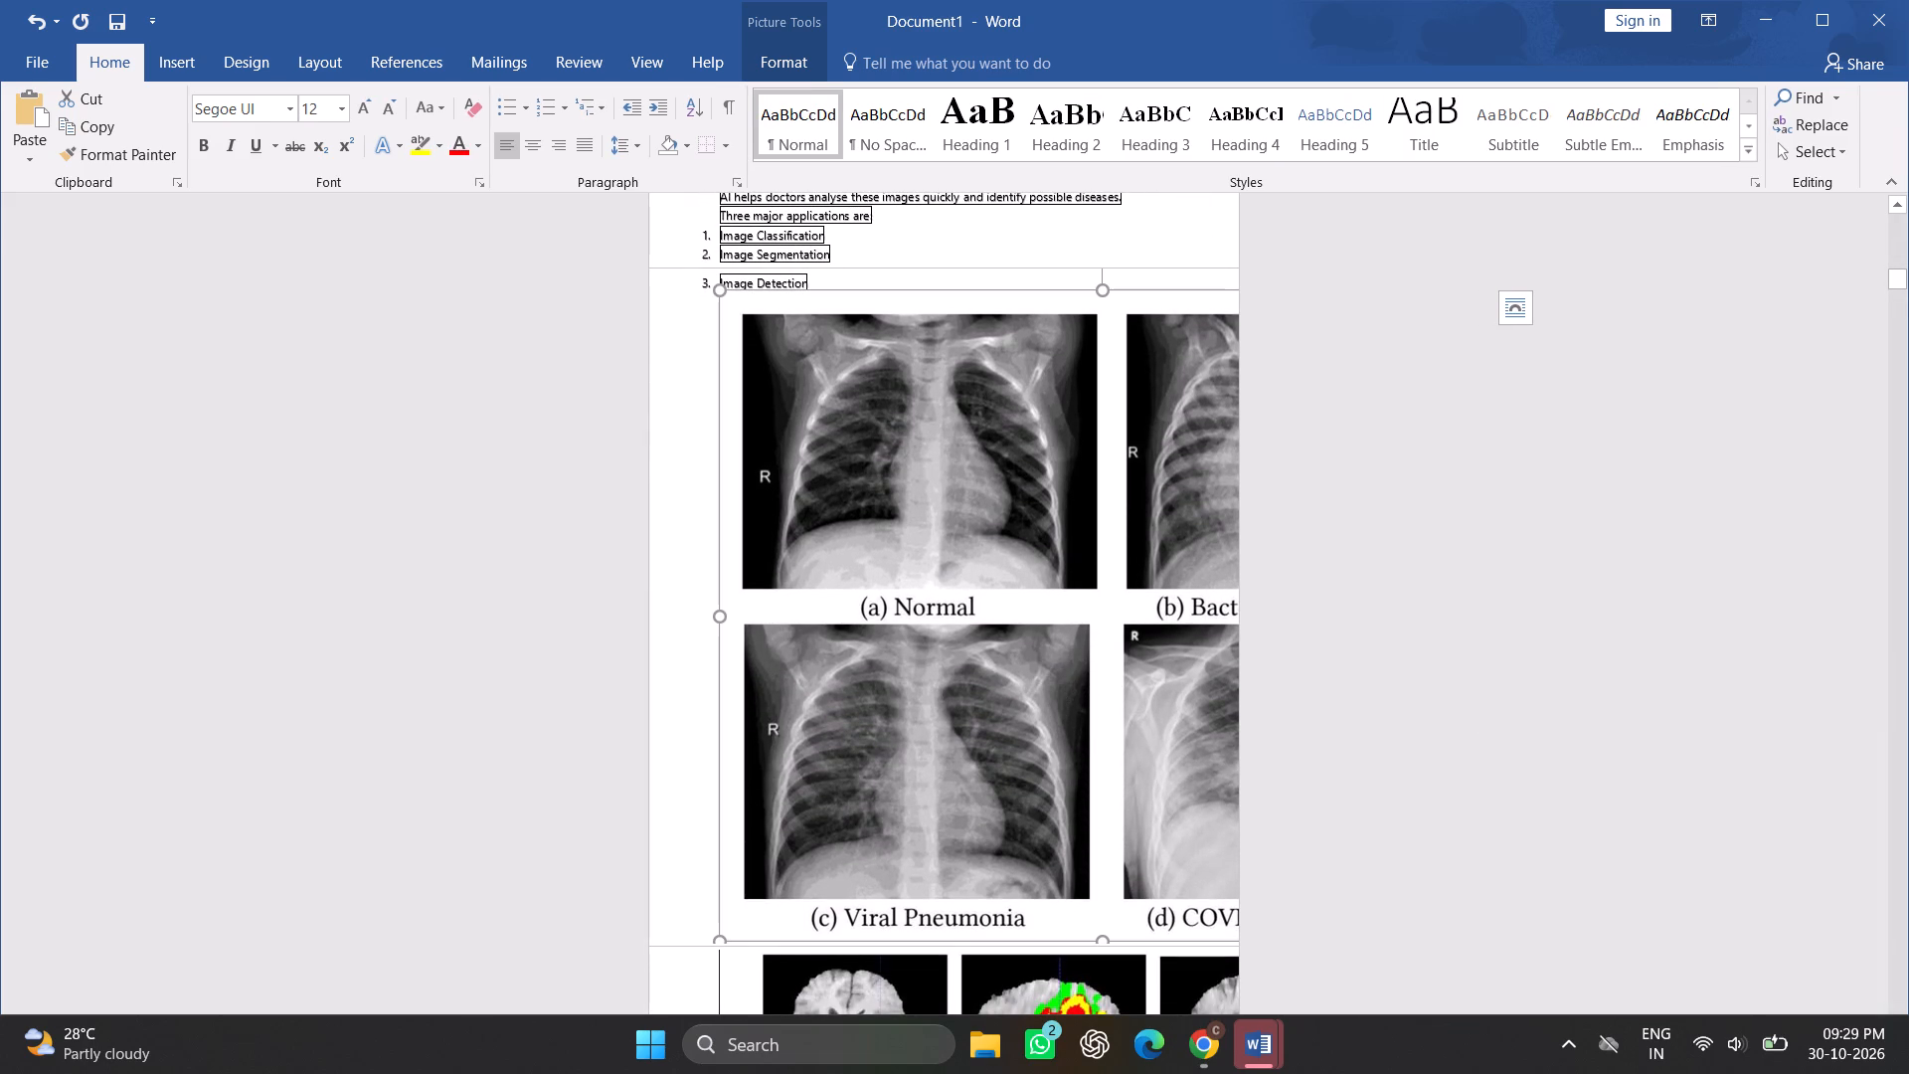
right_click(1060, 608)
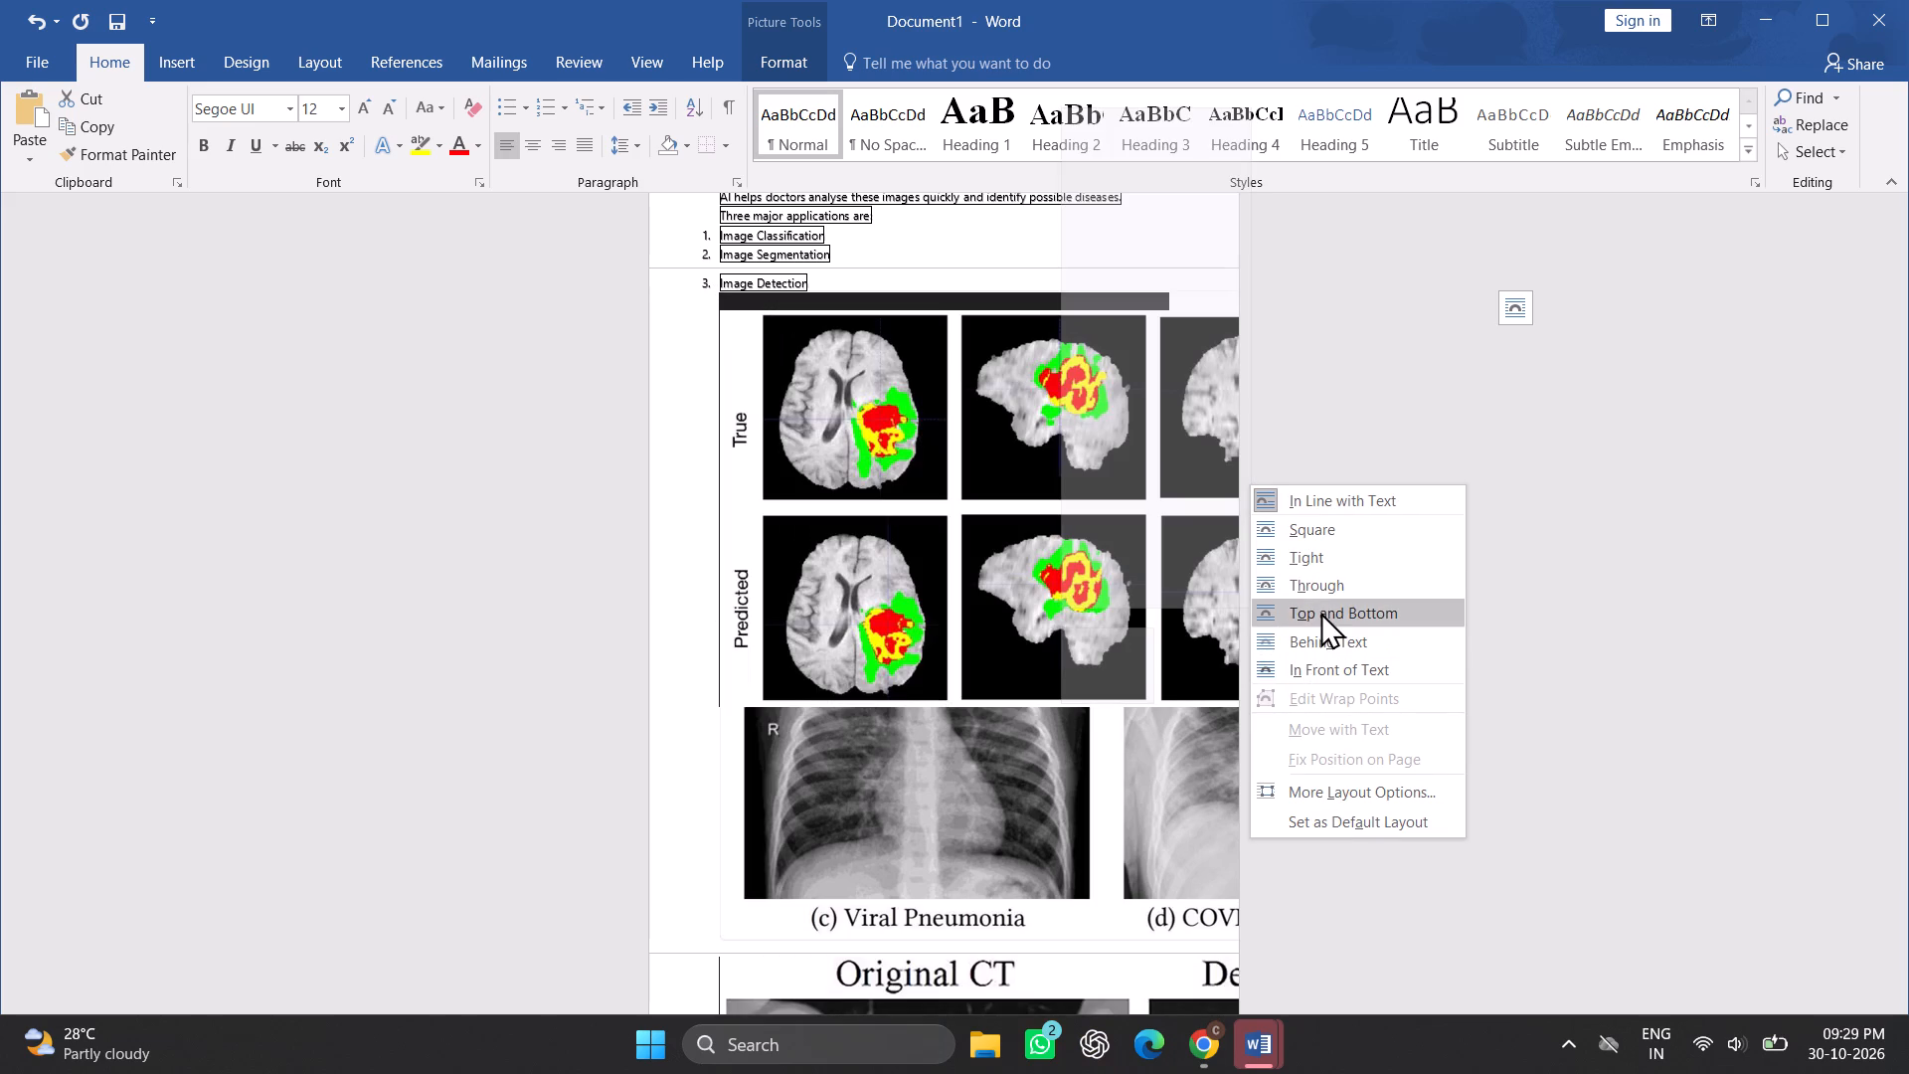
click(1320, 612)
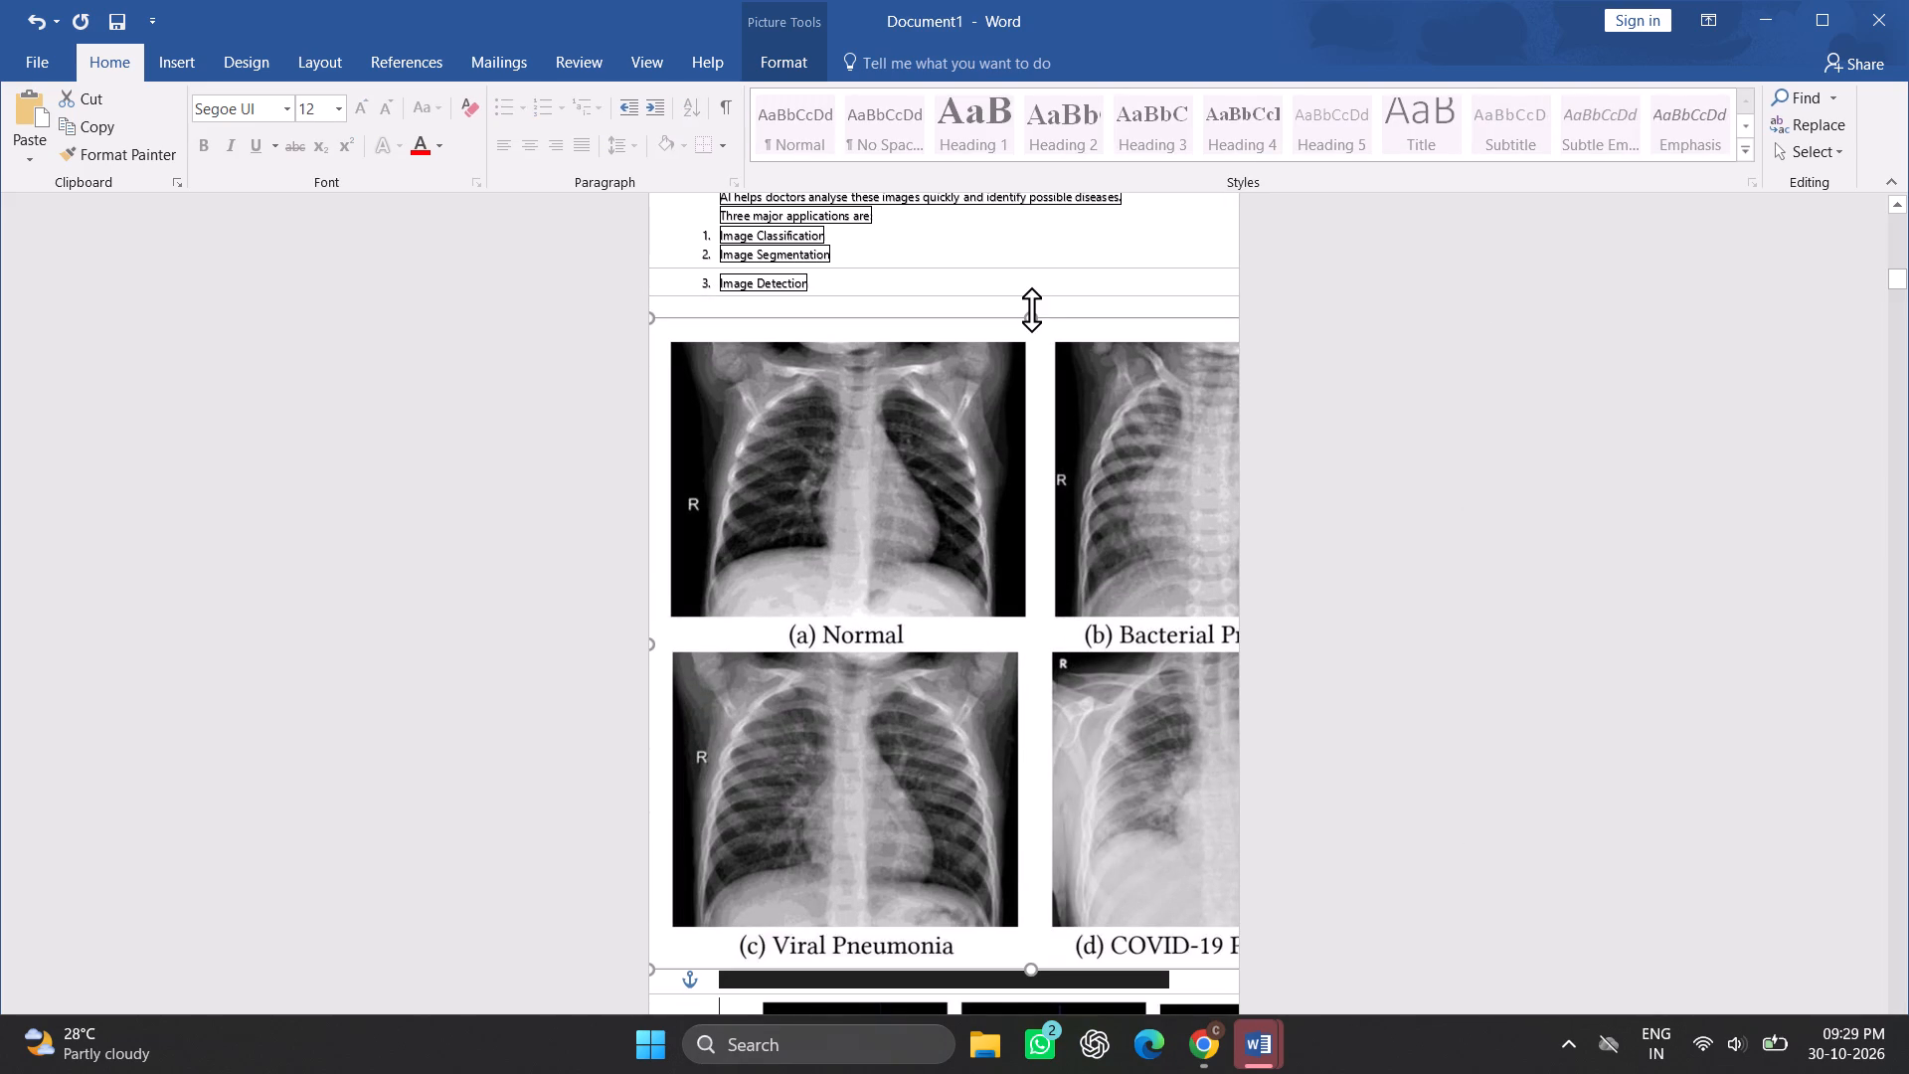
Shrink the chest X-ray image in width and height to fit the page and move it directly under the Image Detection item.
drag(1031, 309, 1043, 595)
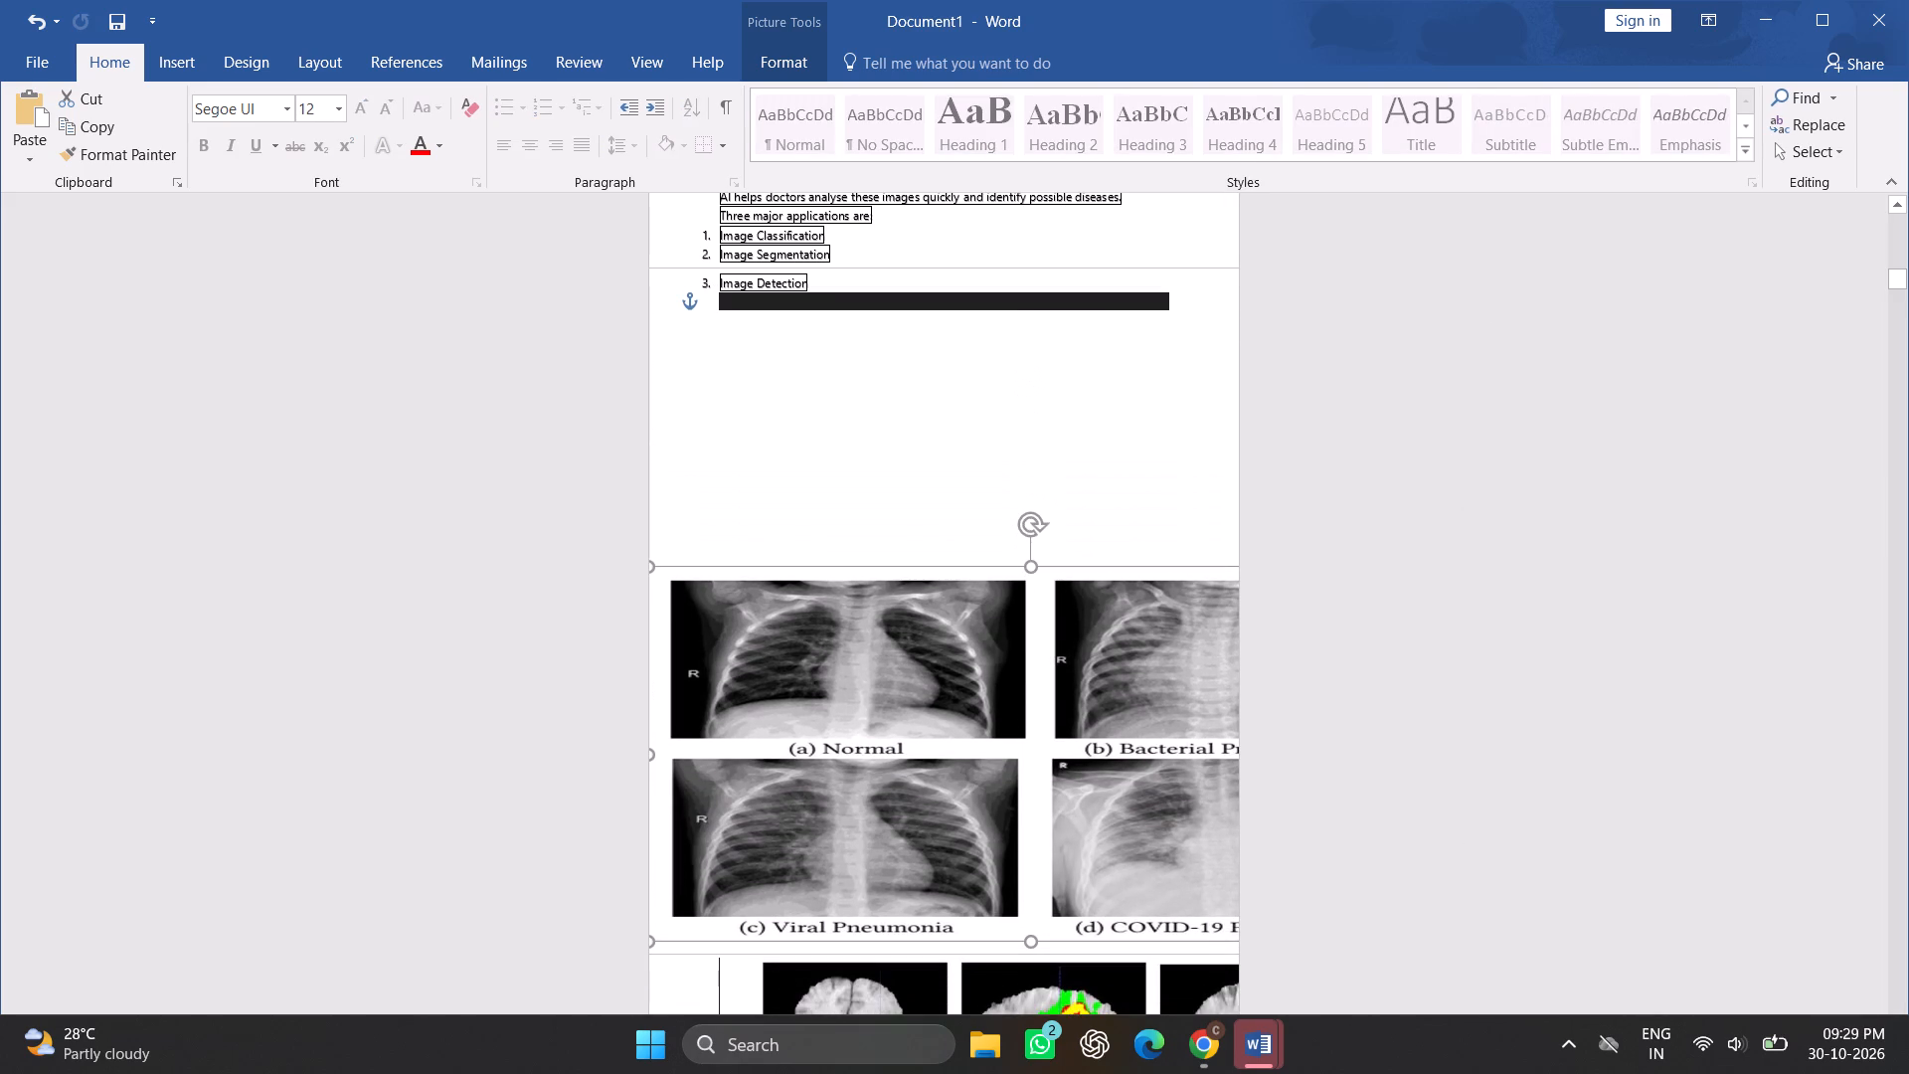
drag(1055, 698, 1001, 661)
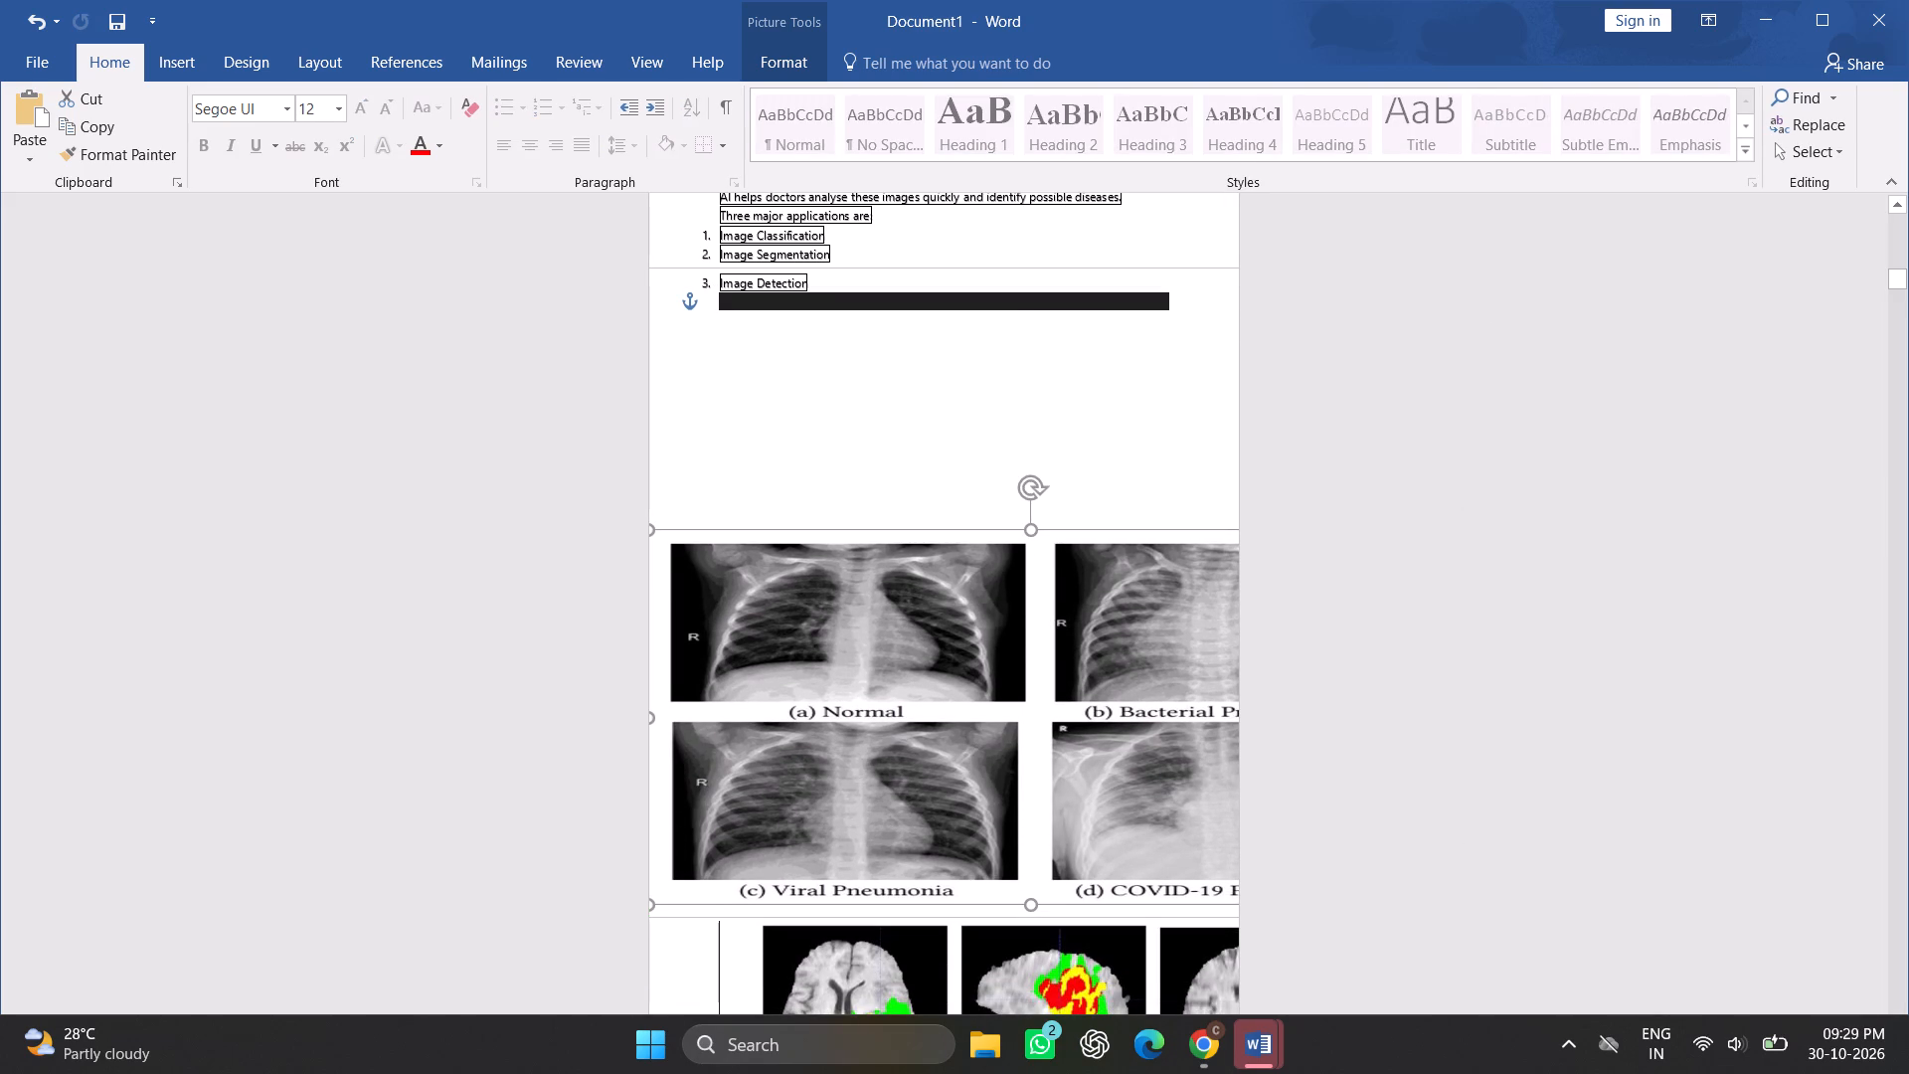
drag(651, 712, 956, 683)
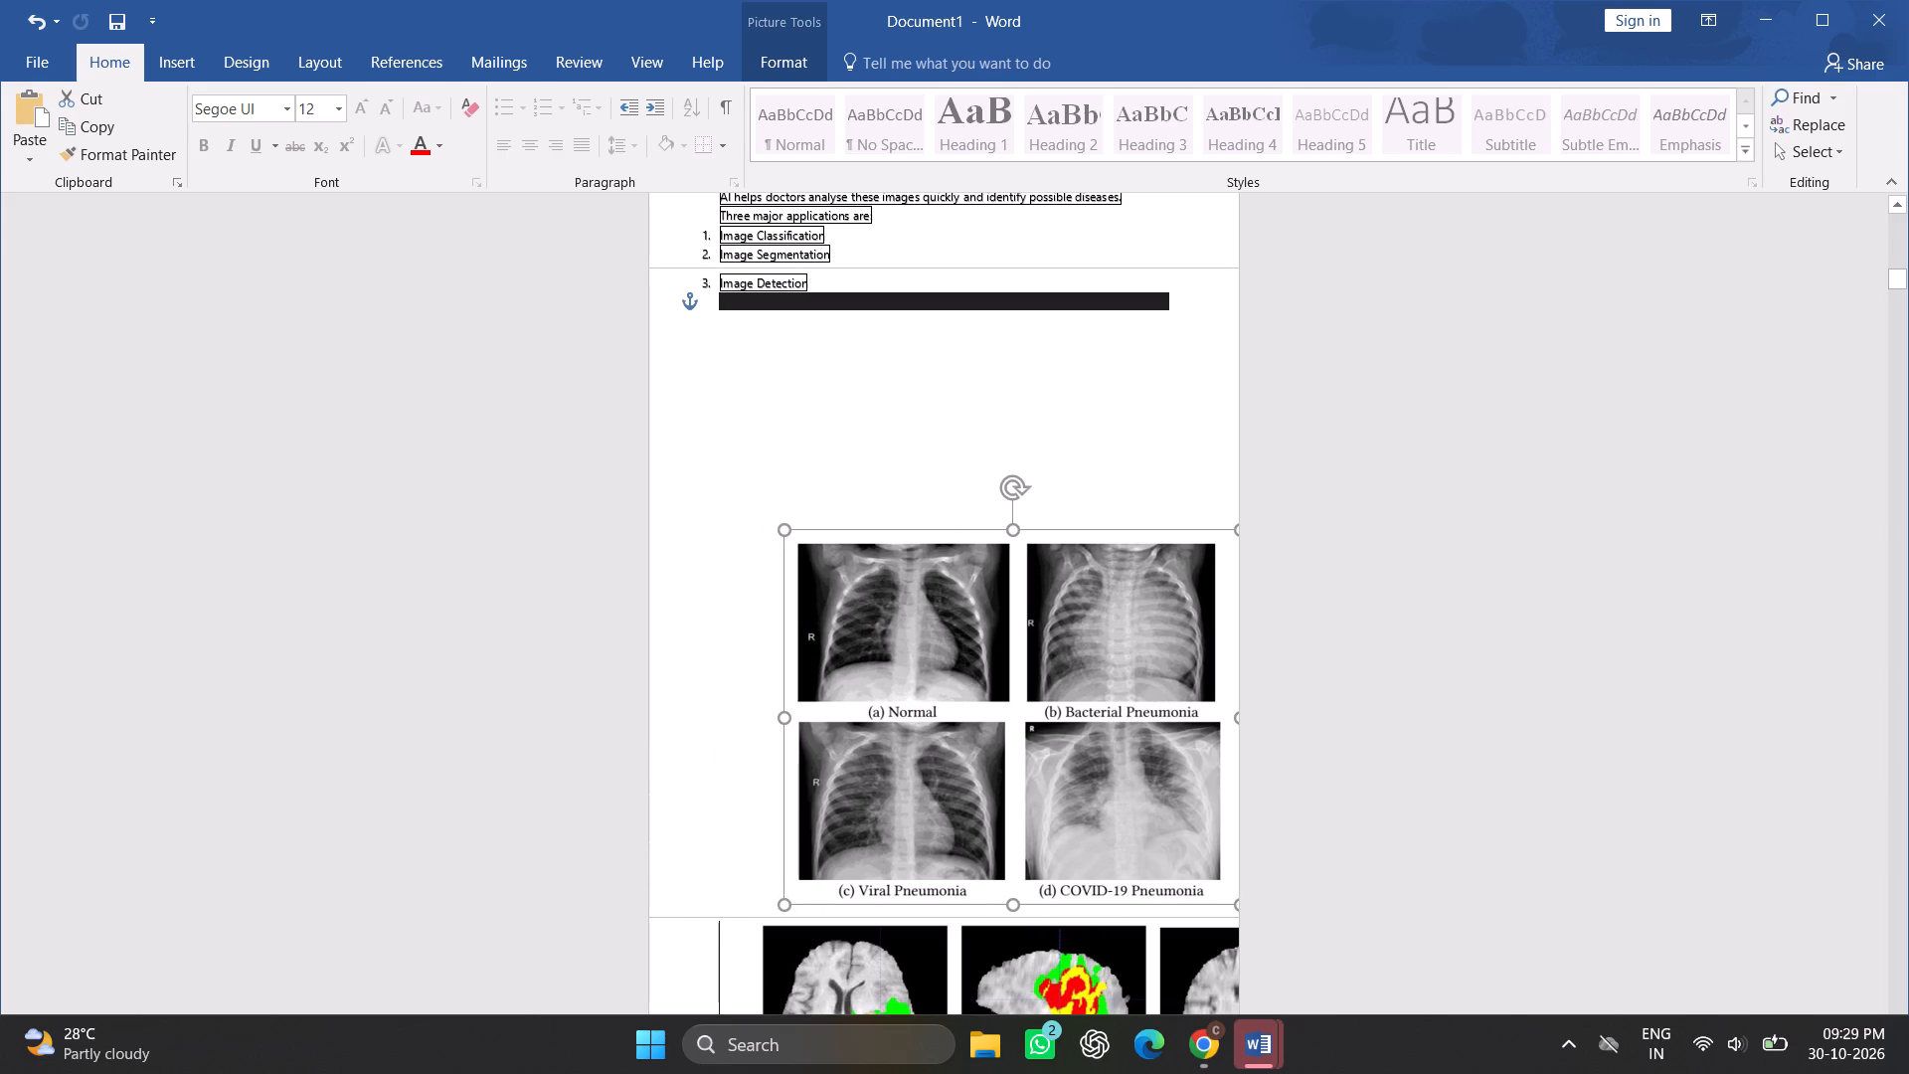
click(1012, 905)
drag(1012, 905, 969, 791)
drag(1062, 665, 1002, 443)
Set the True/Predicted brain scan image below the chest X-rays to Top and Bottom text wrapping.
click(1059, 767)
drag(1059, 767, 1021, 781)
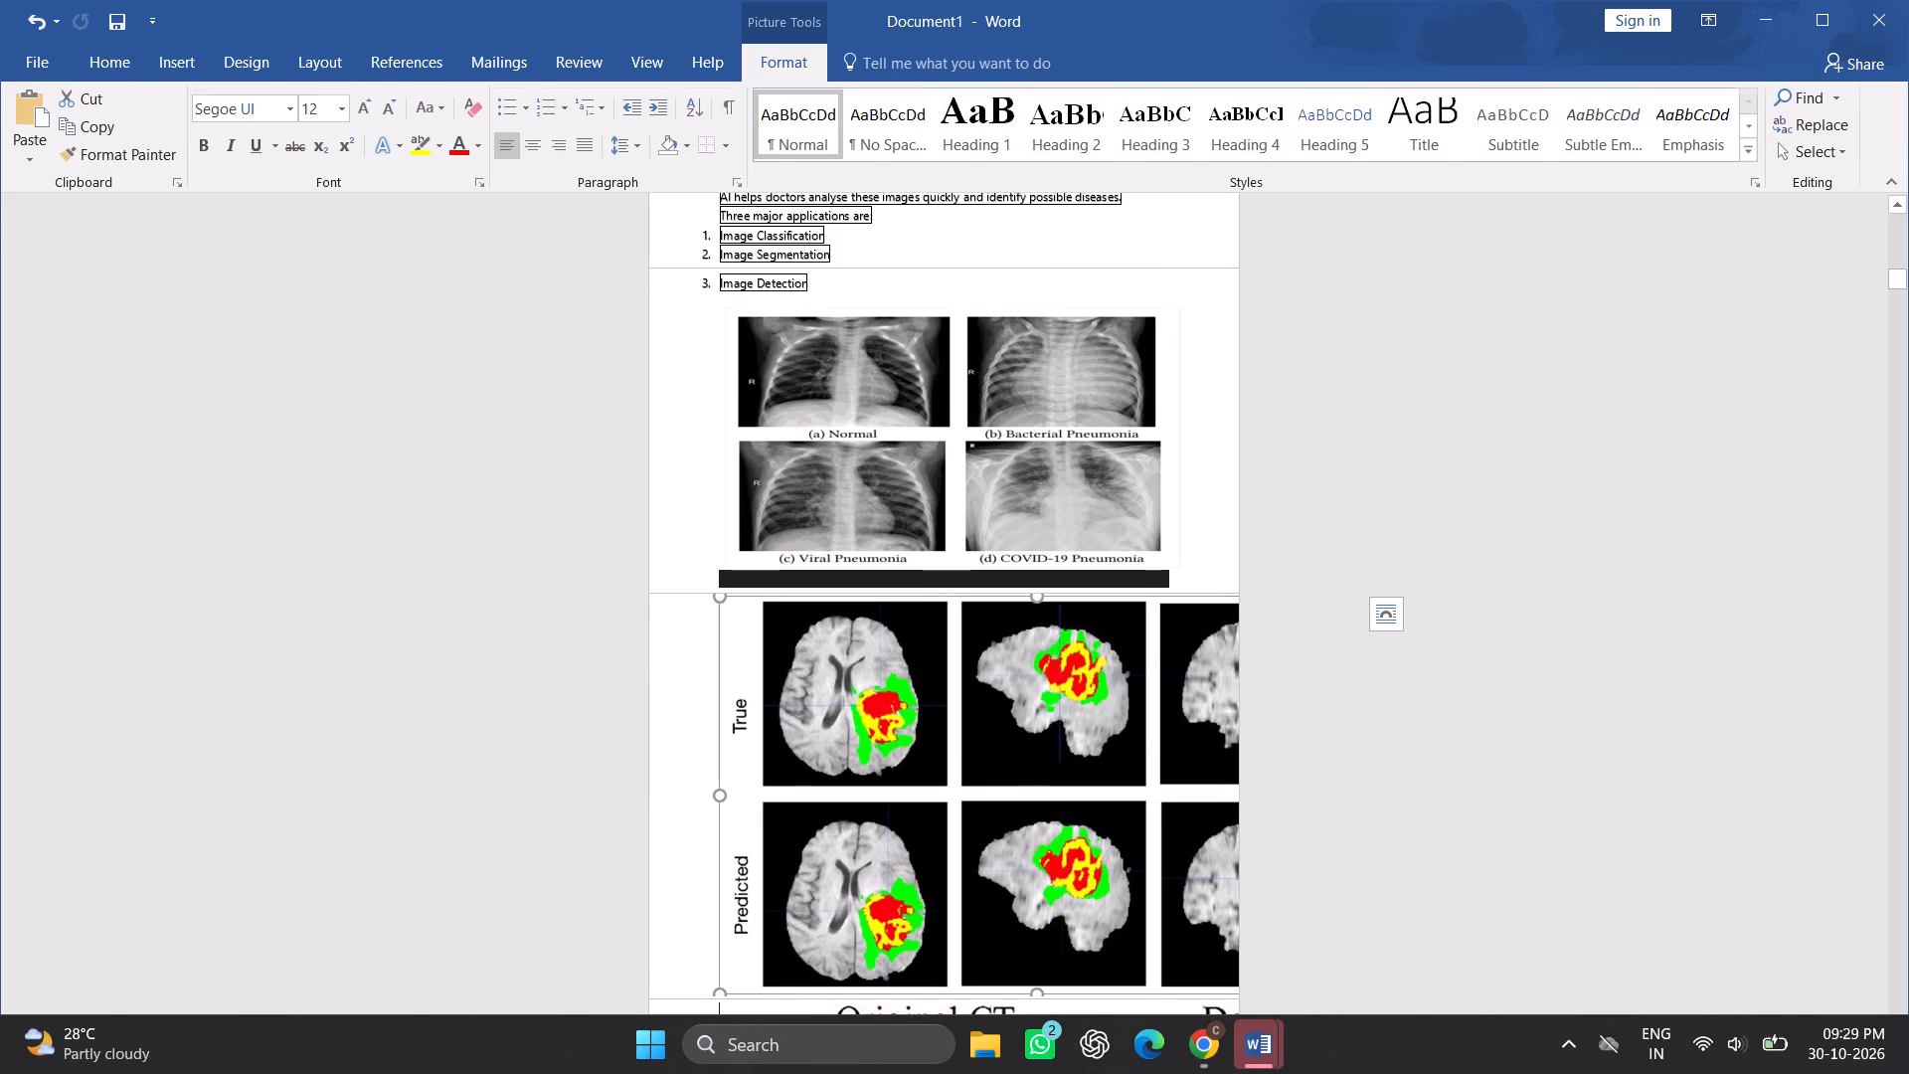
drag(1021, 781, 1005, 787)
right_click(1039, 758)
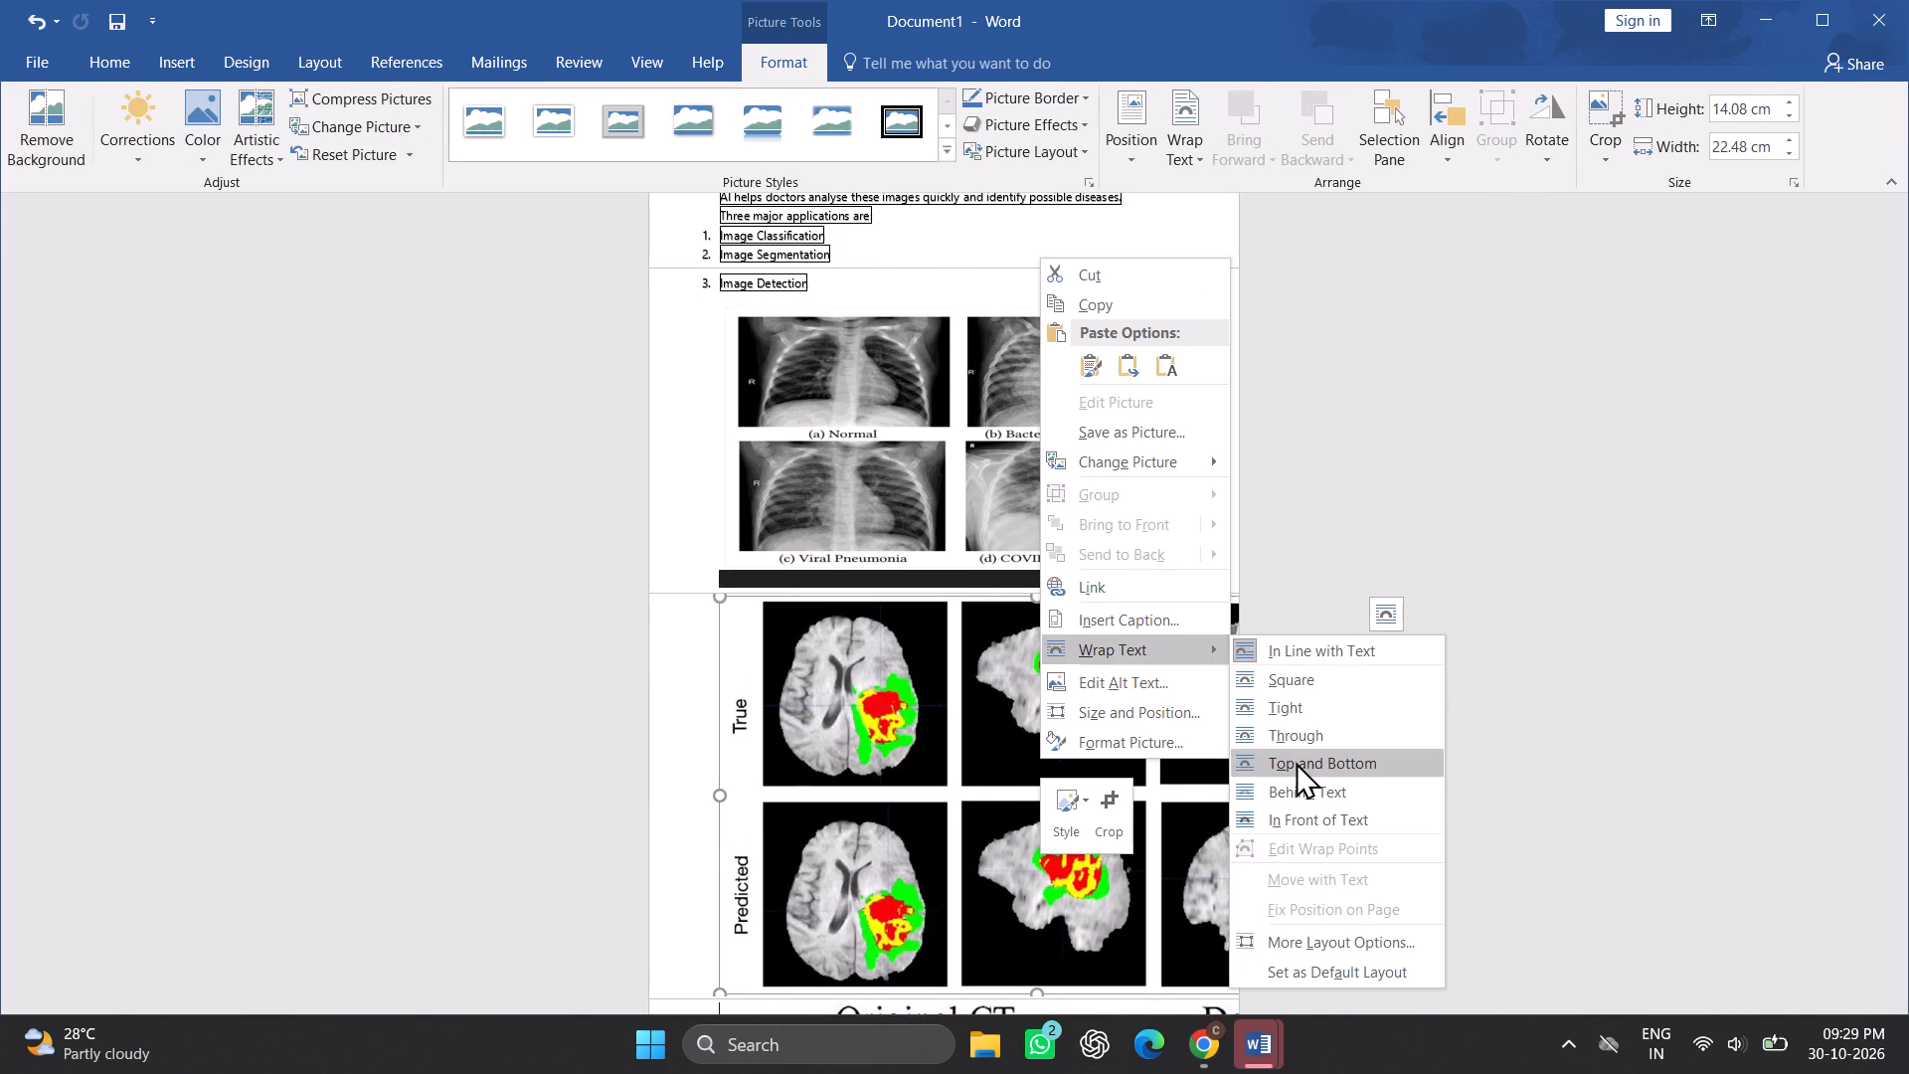
click(1296, 762)
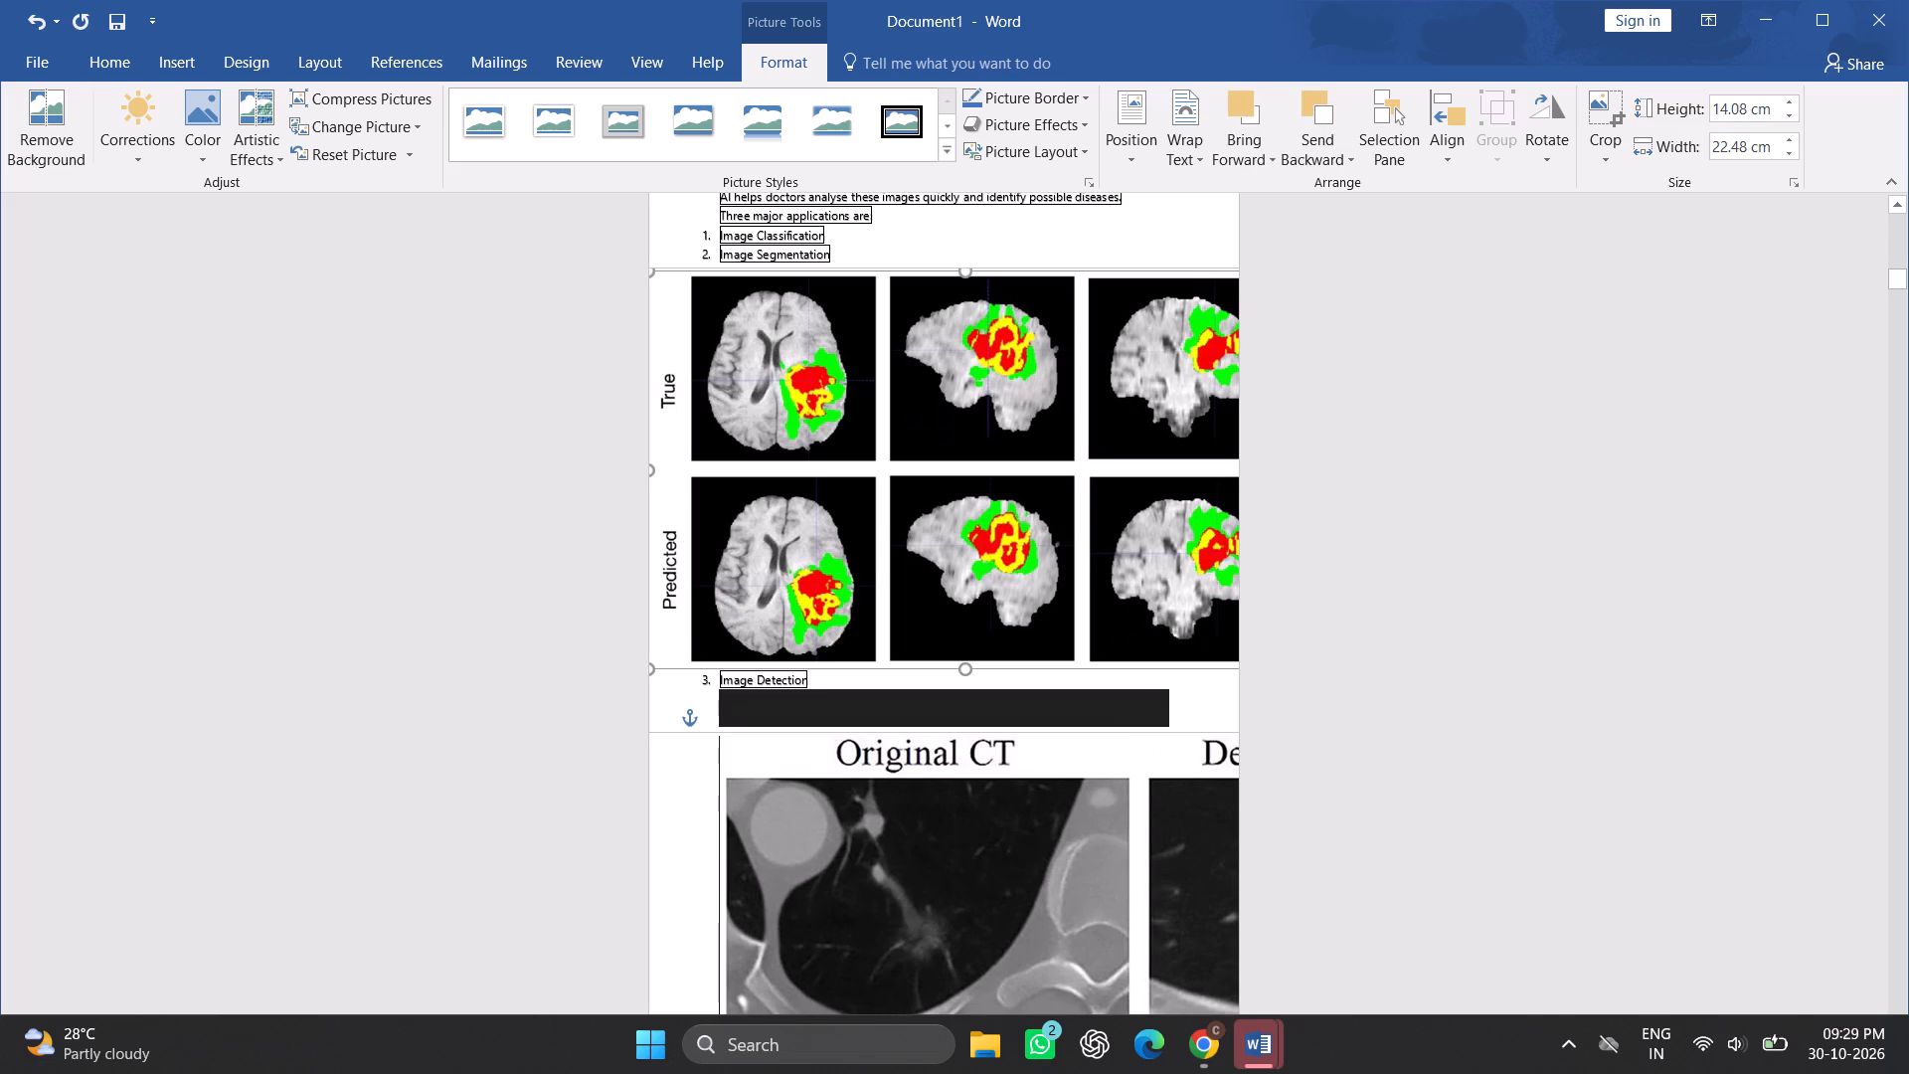
Shrink the brain scan image to about 16.66 cm wide and 9.56 cm high, placed below the chest X-ray image.
click(1016, 610)
drag(651, 469, 812, 507)
drag(944, 540, 920, 776)
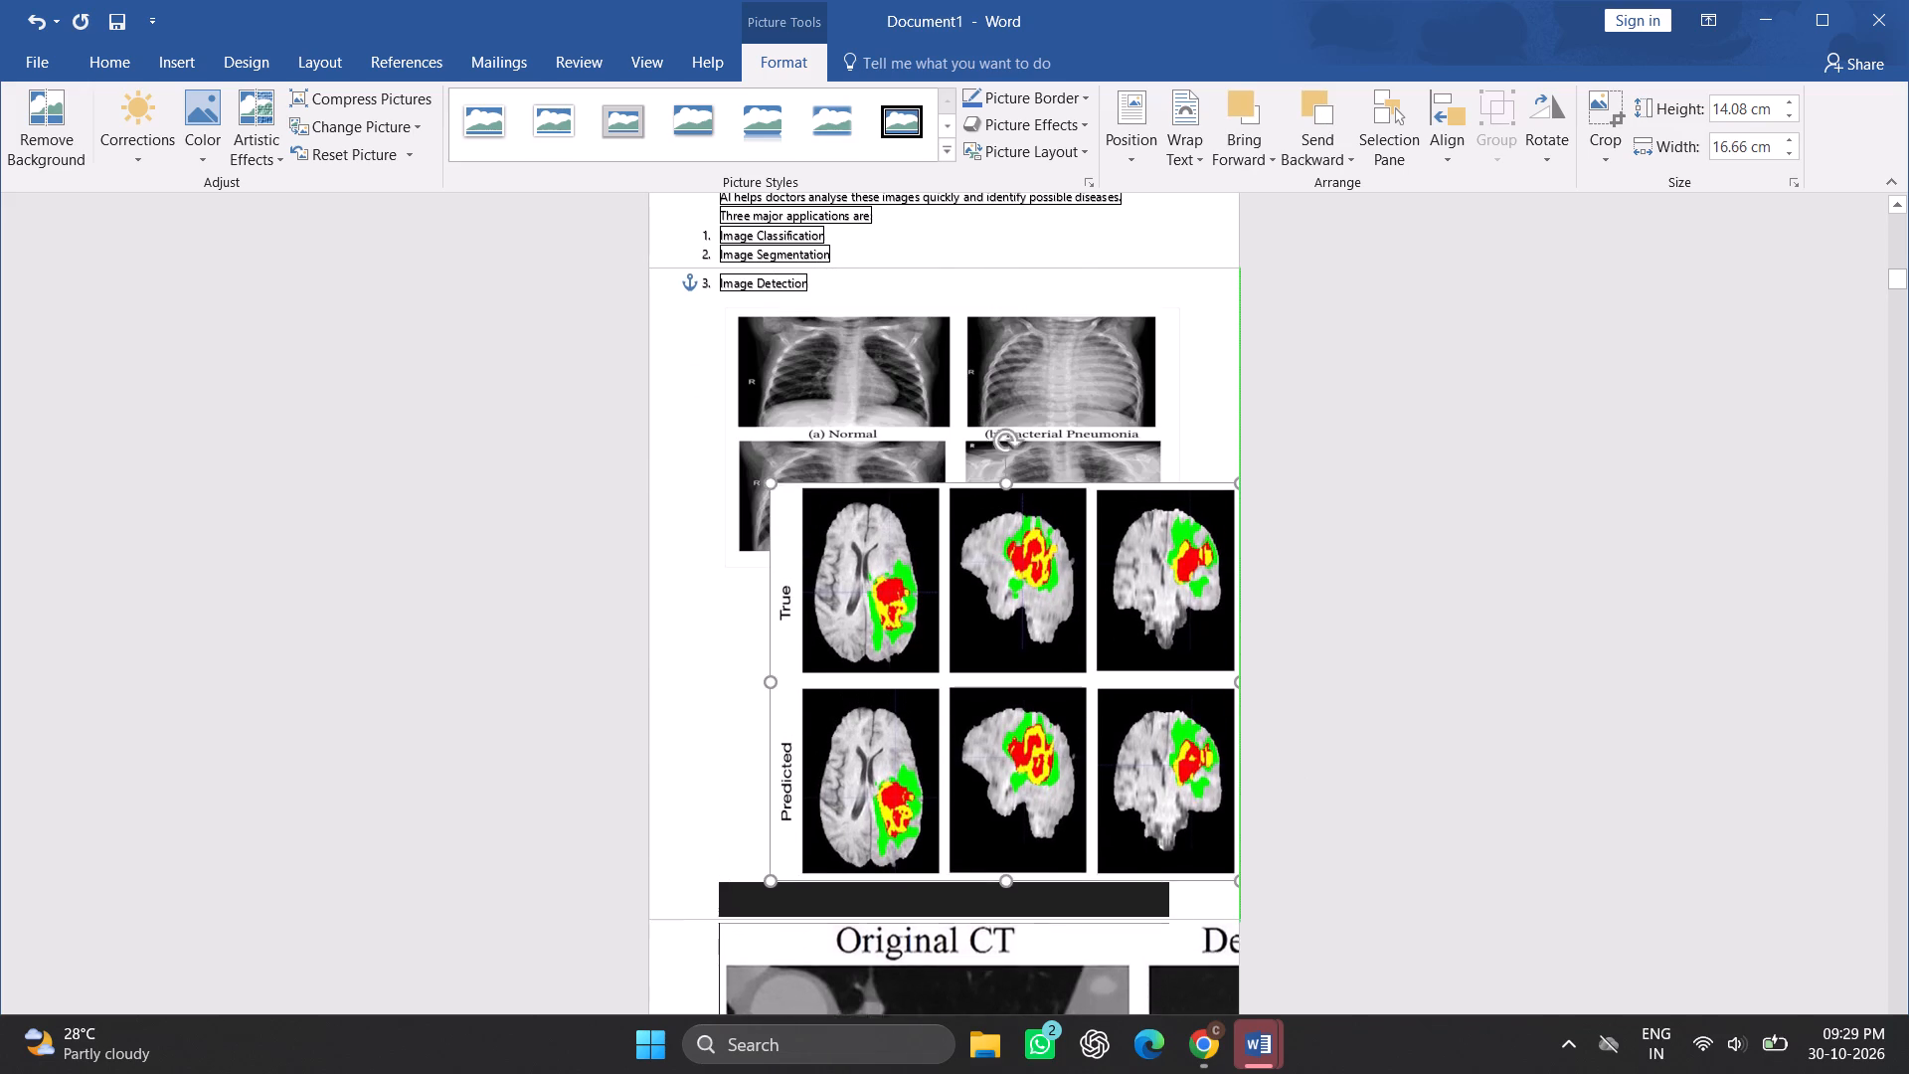
drag(920, 776, 890, 874)
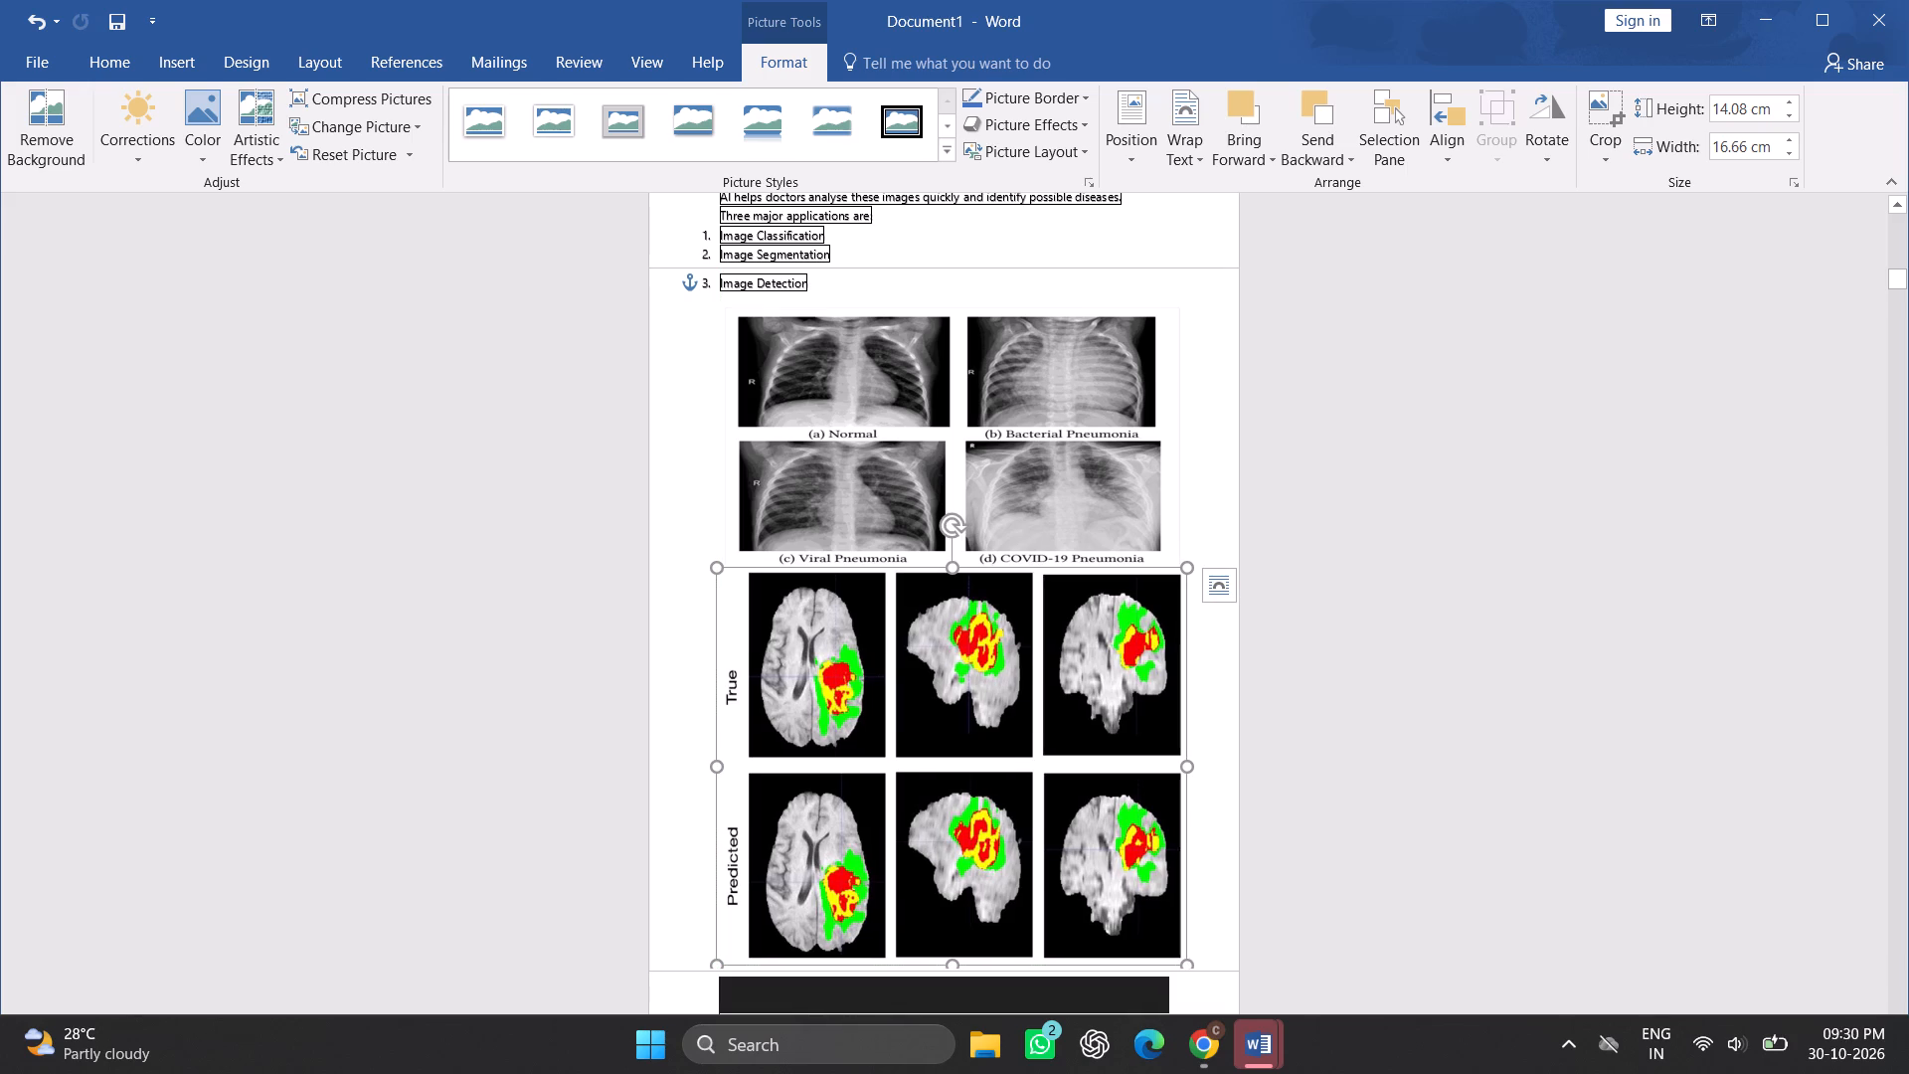
drag(950, 563, 958, 695)
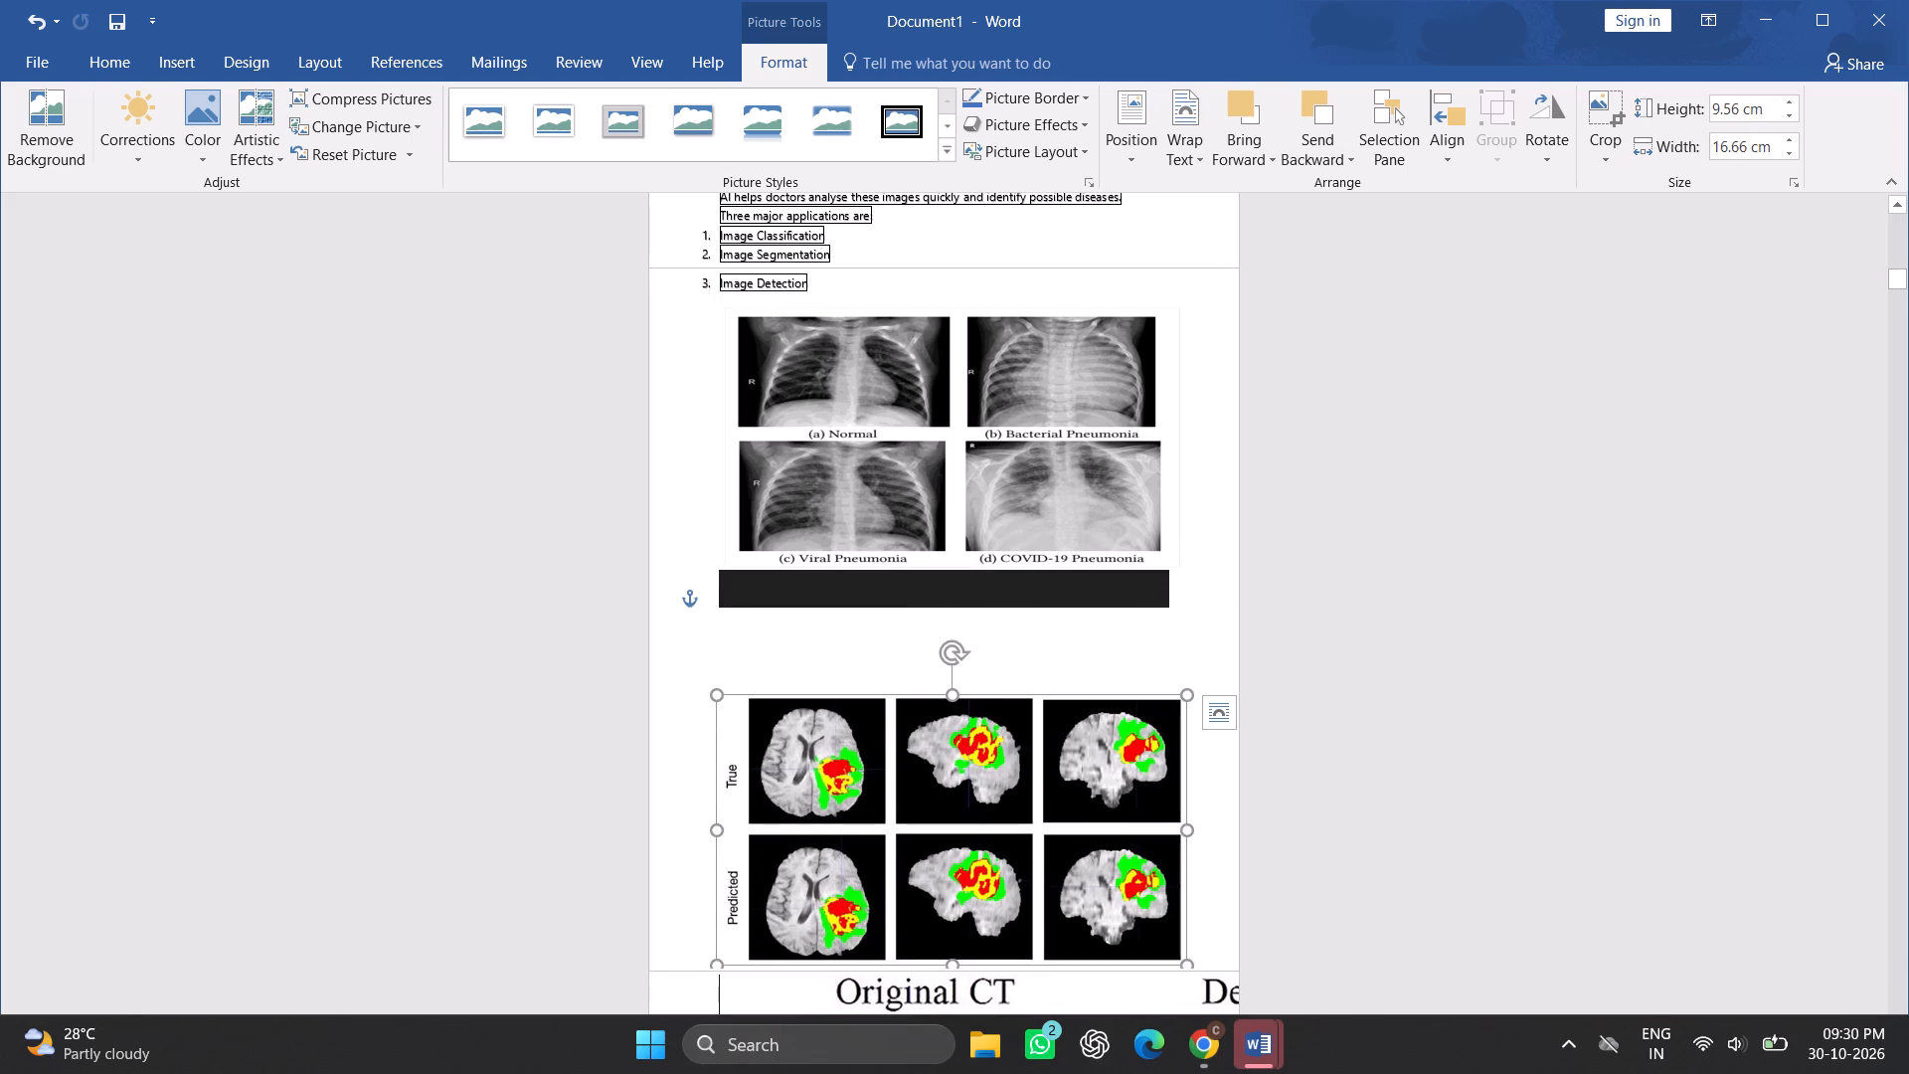
drag(980, 754, 985, 691)
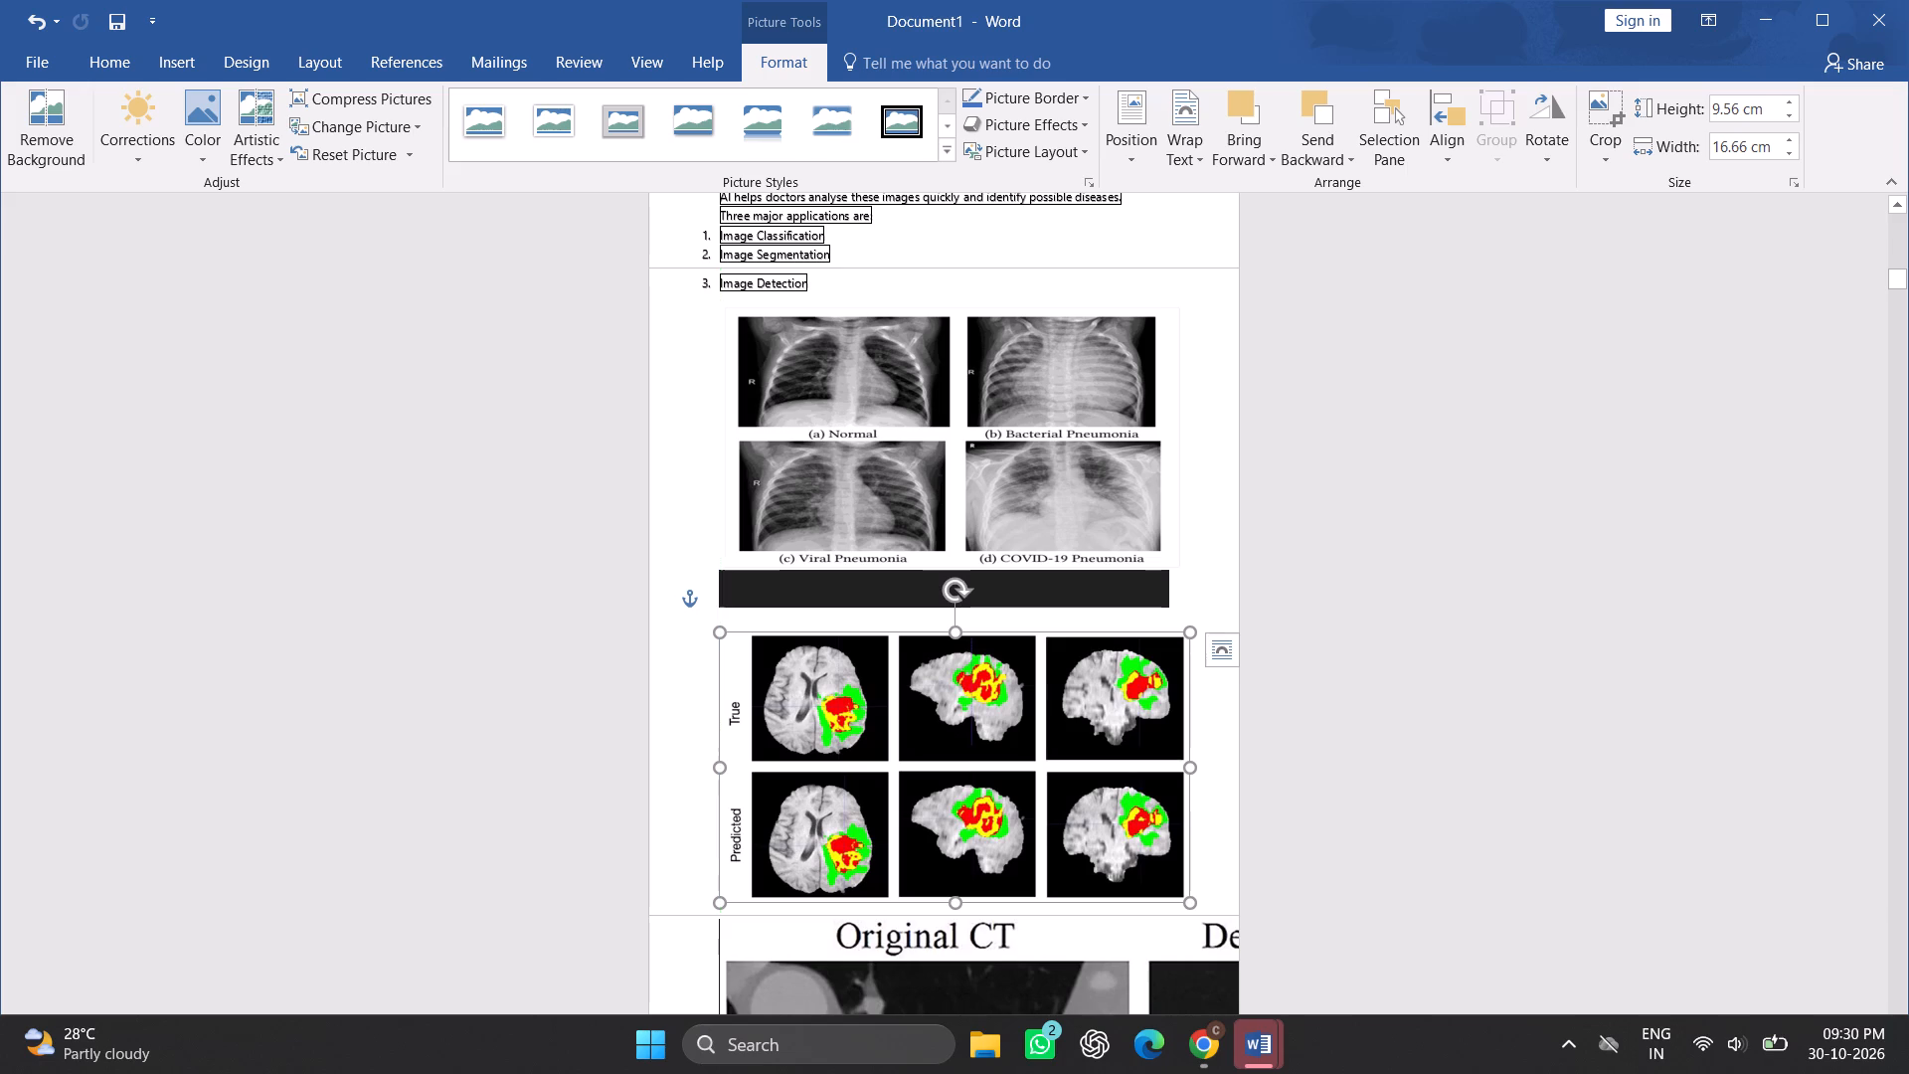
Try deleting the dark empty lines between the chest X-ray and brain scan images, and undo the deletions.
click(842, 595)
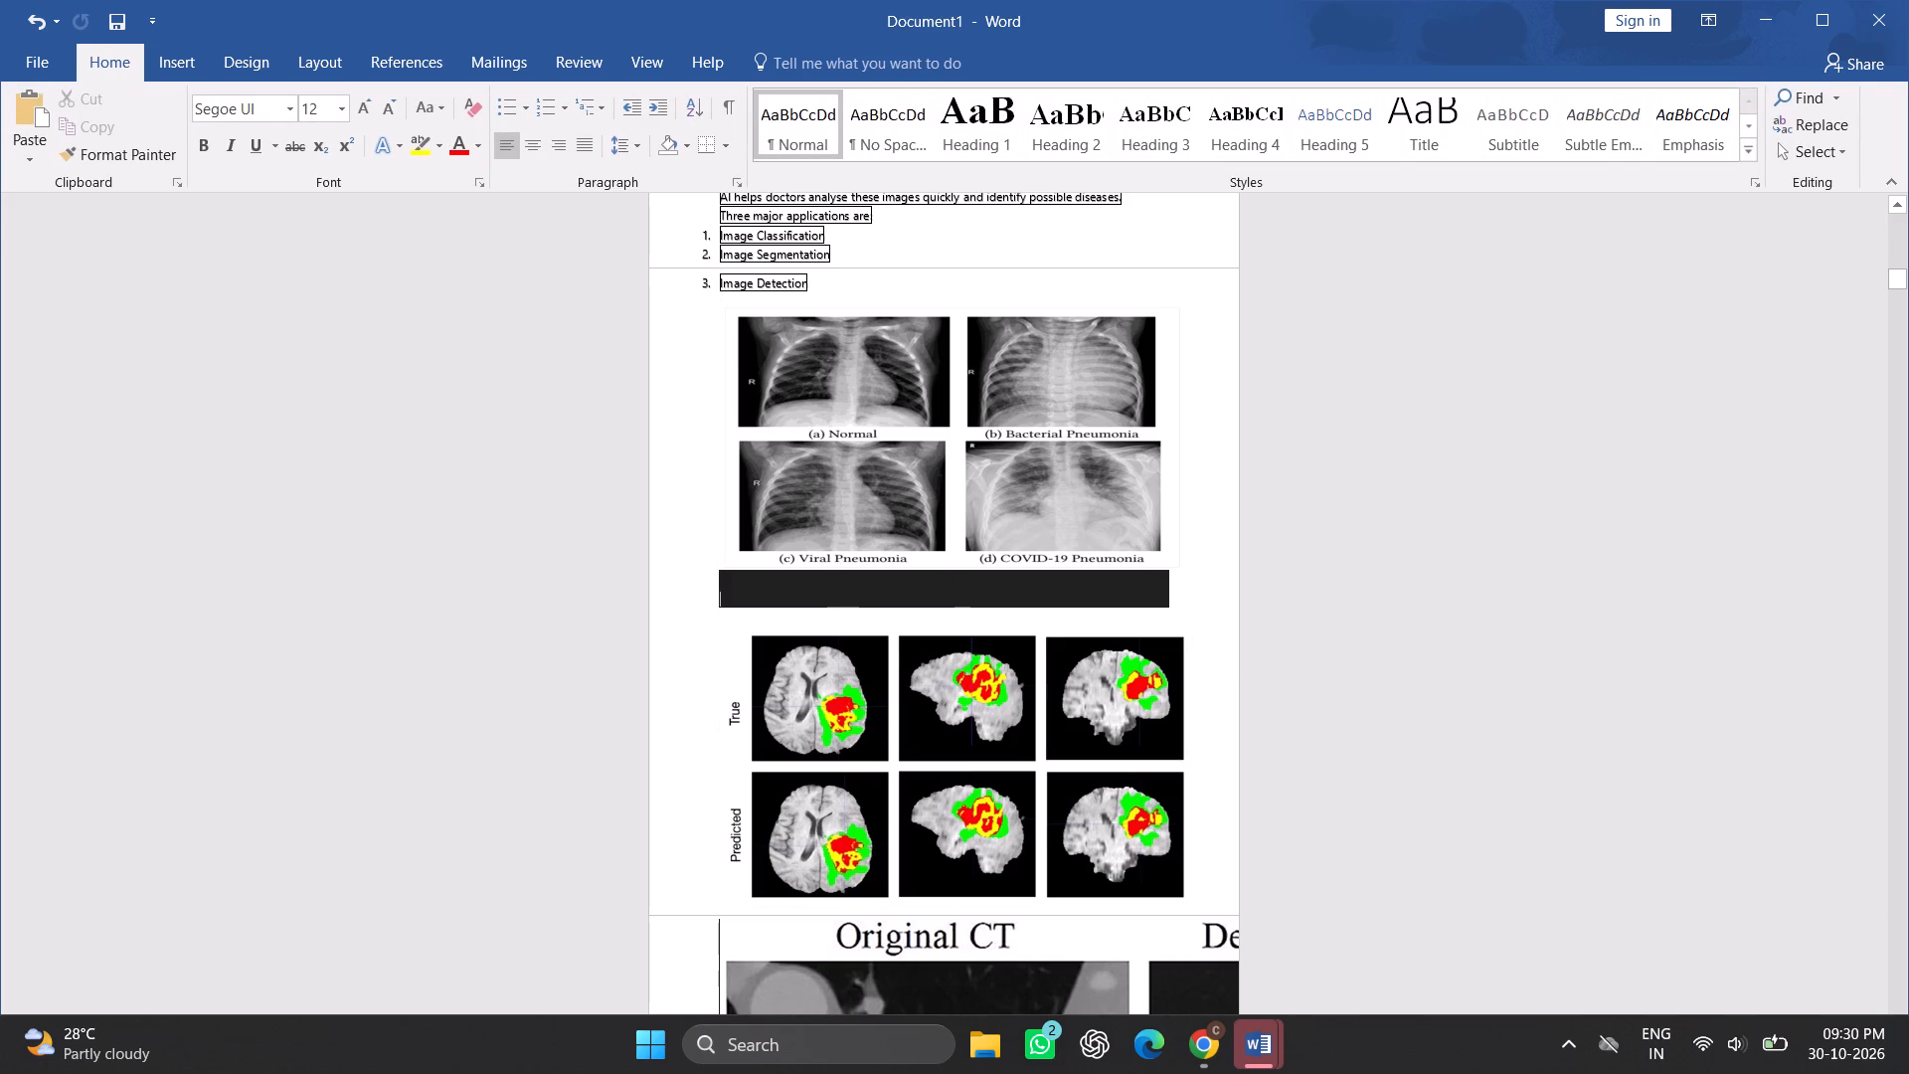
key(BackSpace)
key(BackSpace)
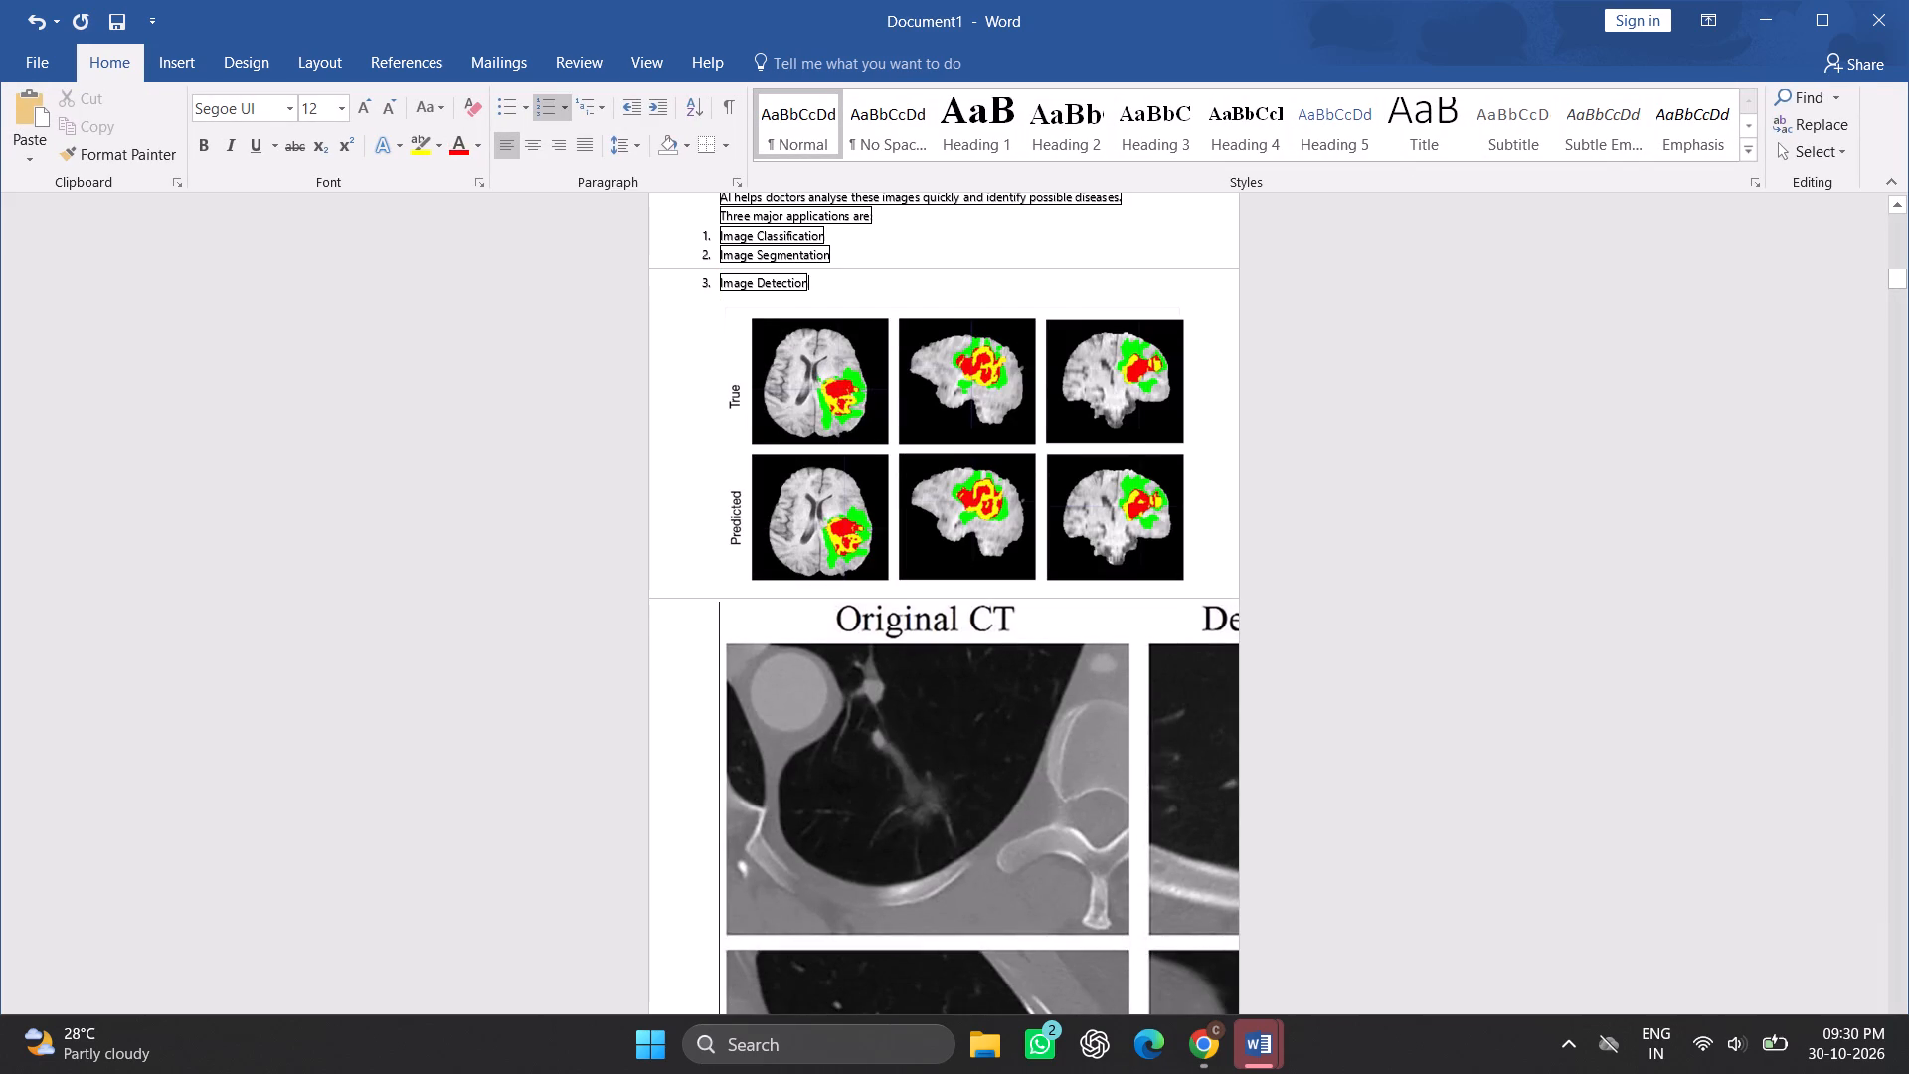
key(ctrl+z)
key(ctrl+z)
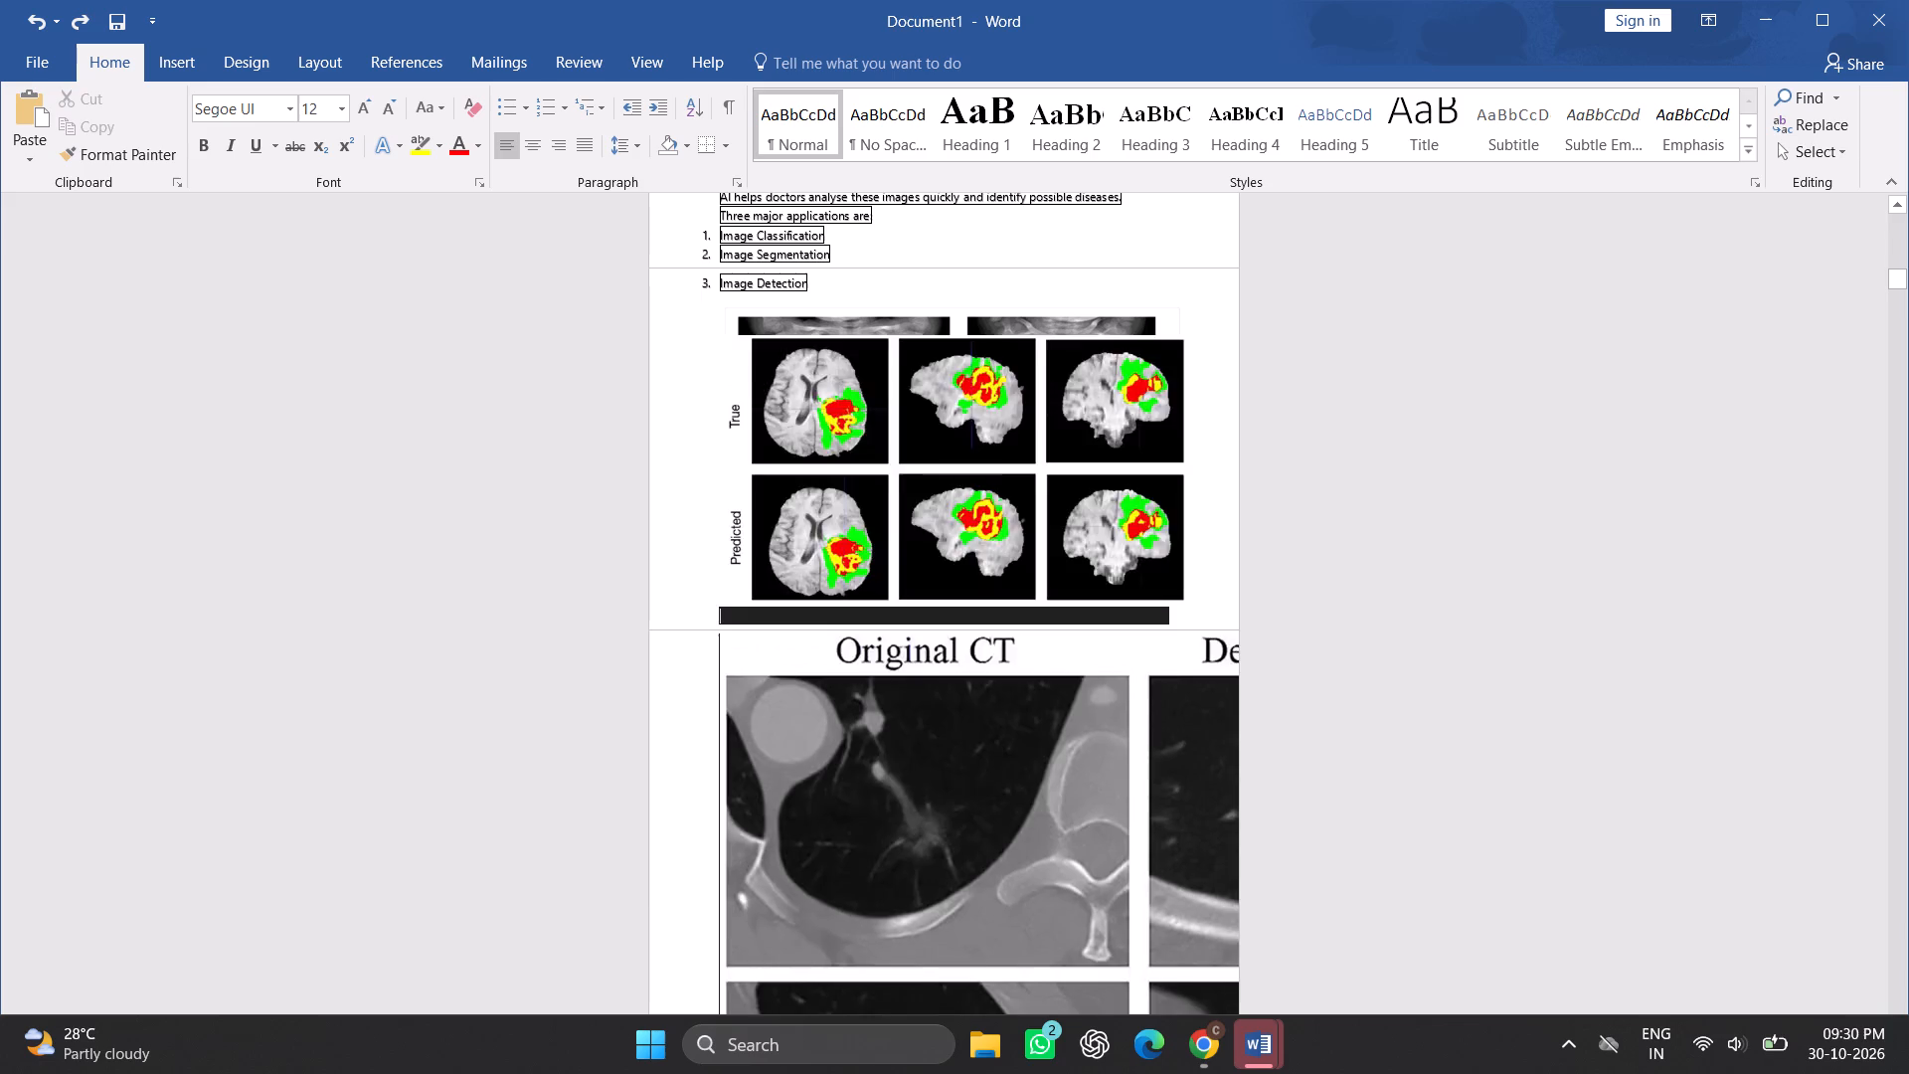
Reduce the height of the Original CT image below the brain scans and set it to Top and Bottom text wrapping.
scroll(827, 739, down, 12)
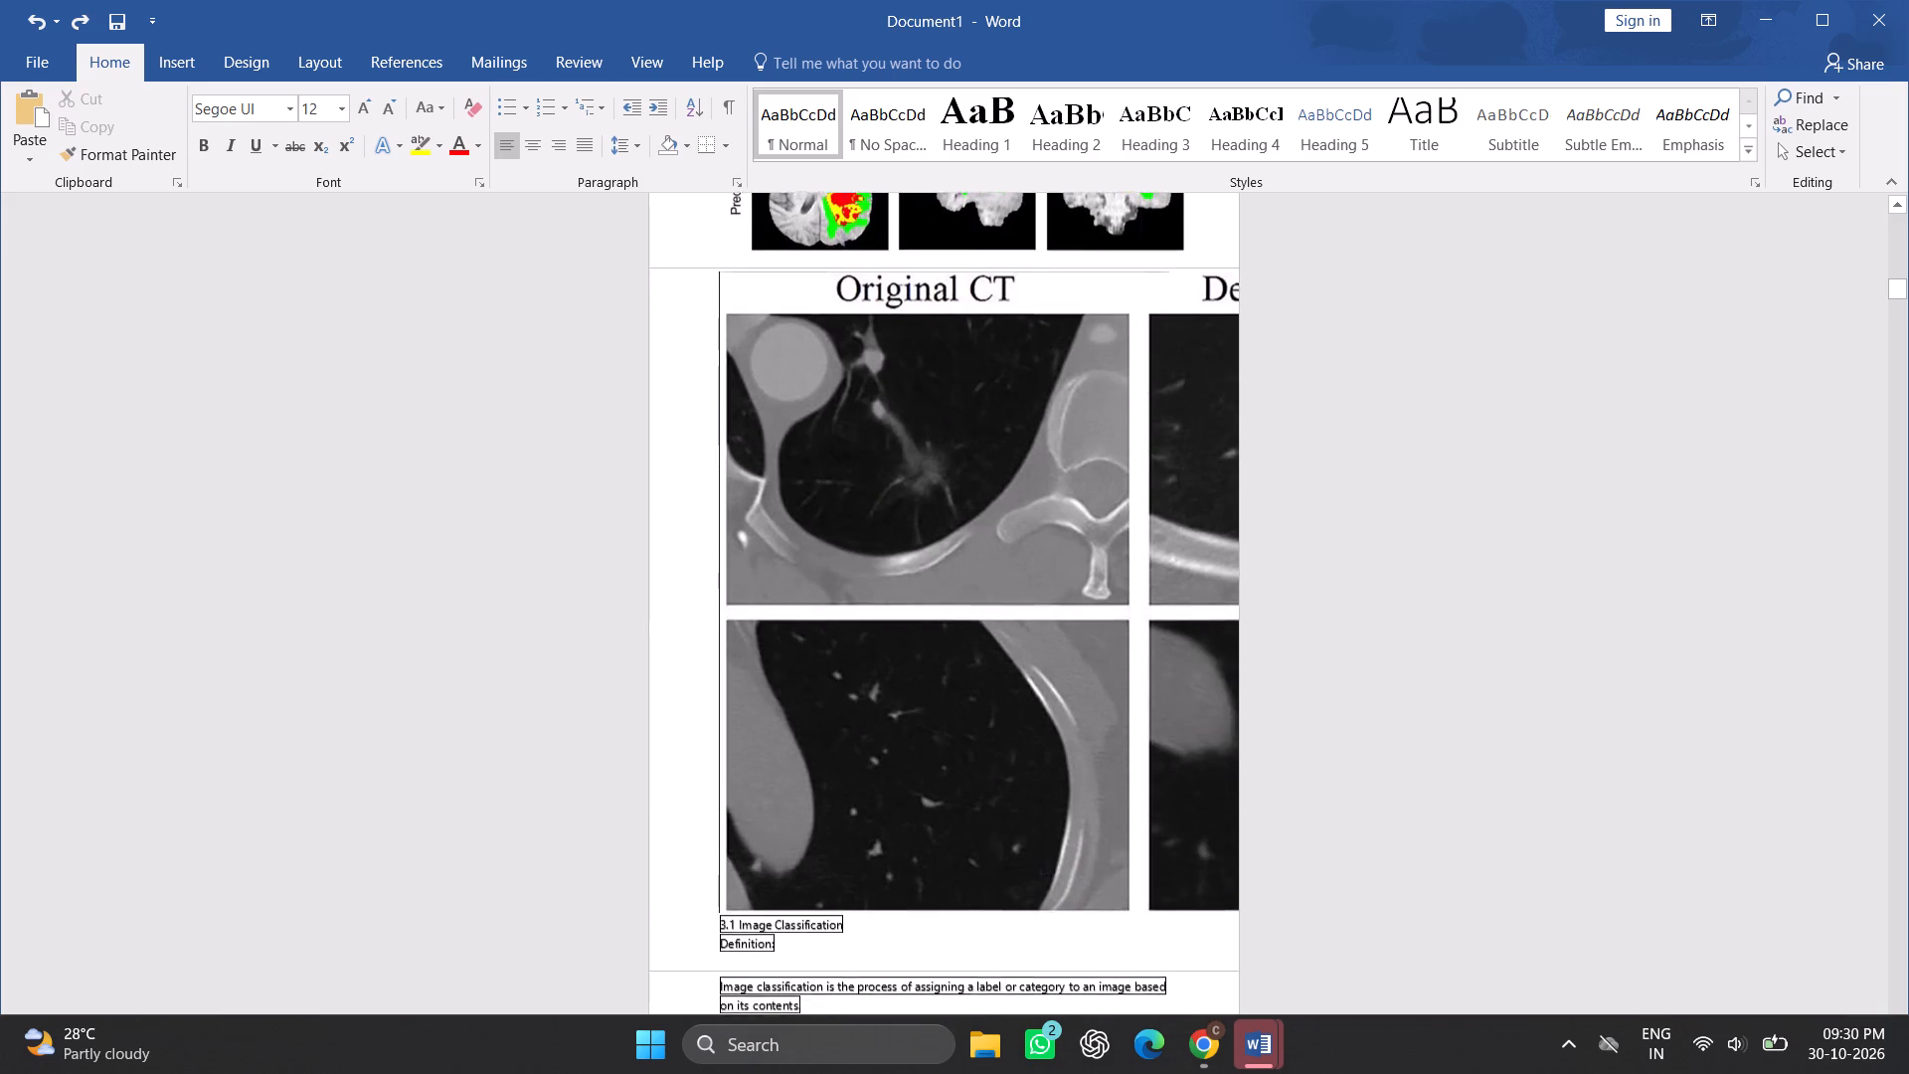
scroll(827, 739, down, 1)
click(827, 739)
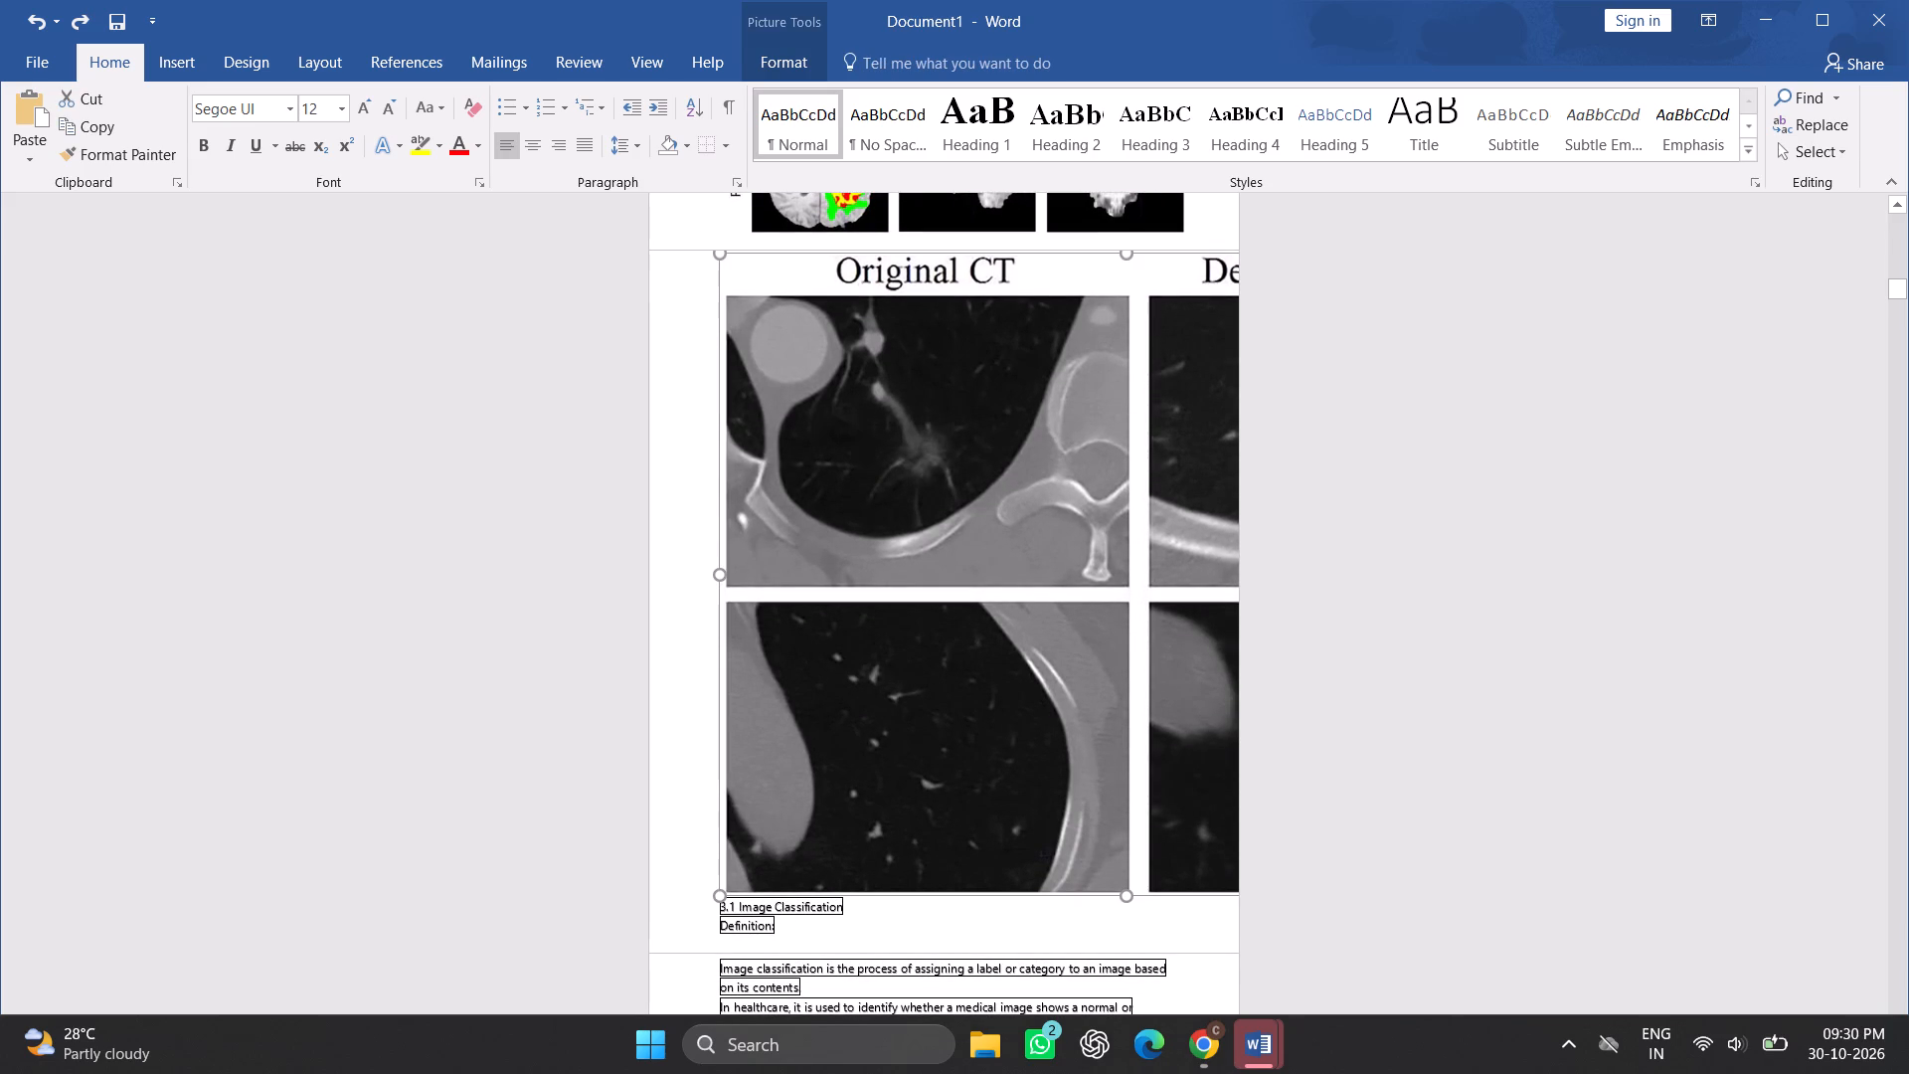
drag(1123, 258, 1121, 427)
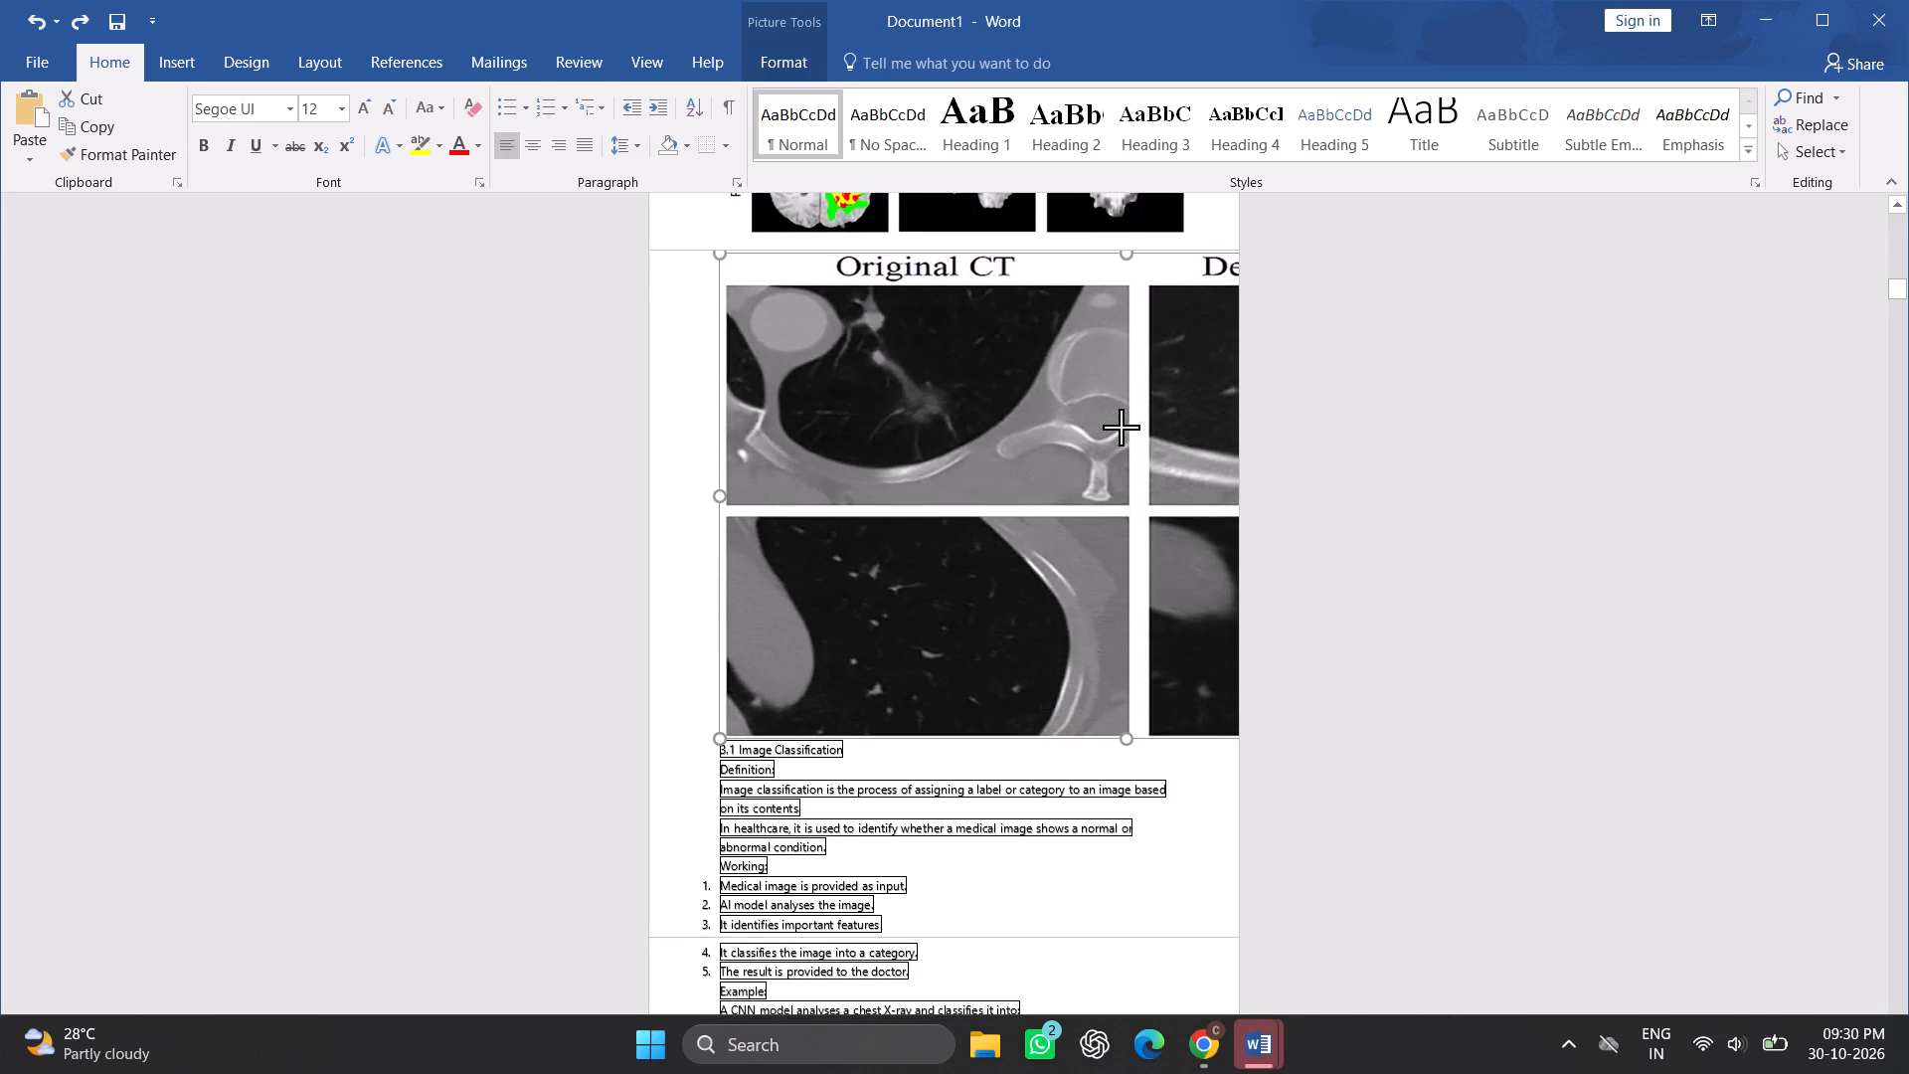
right_click(1121, 427)
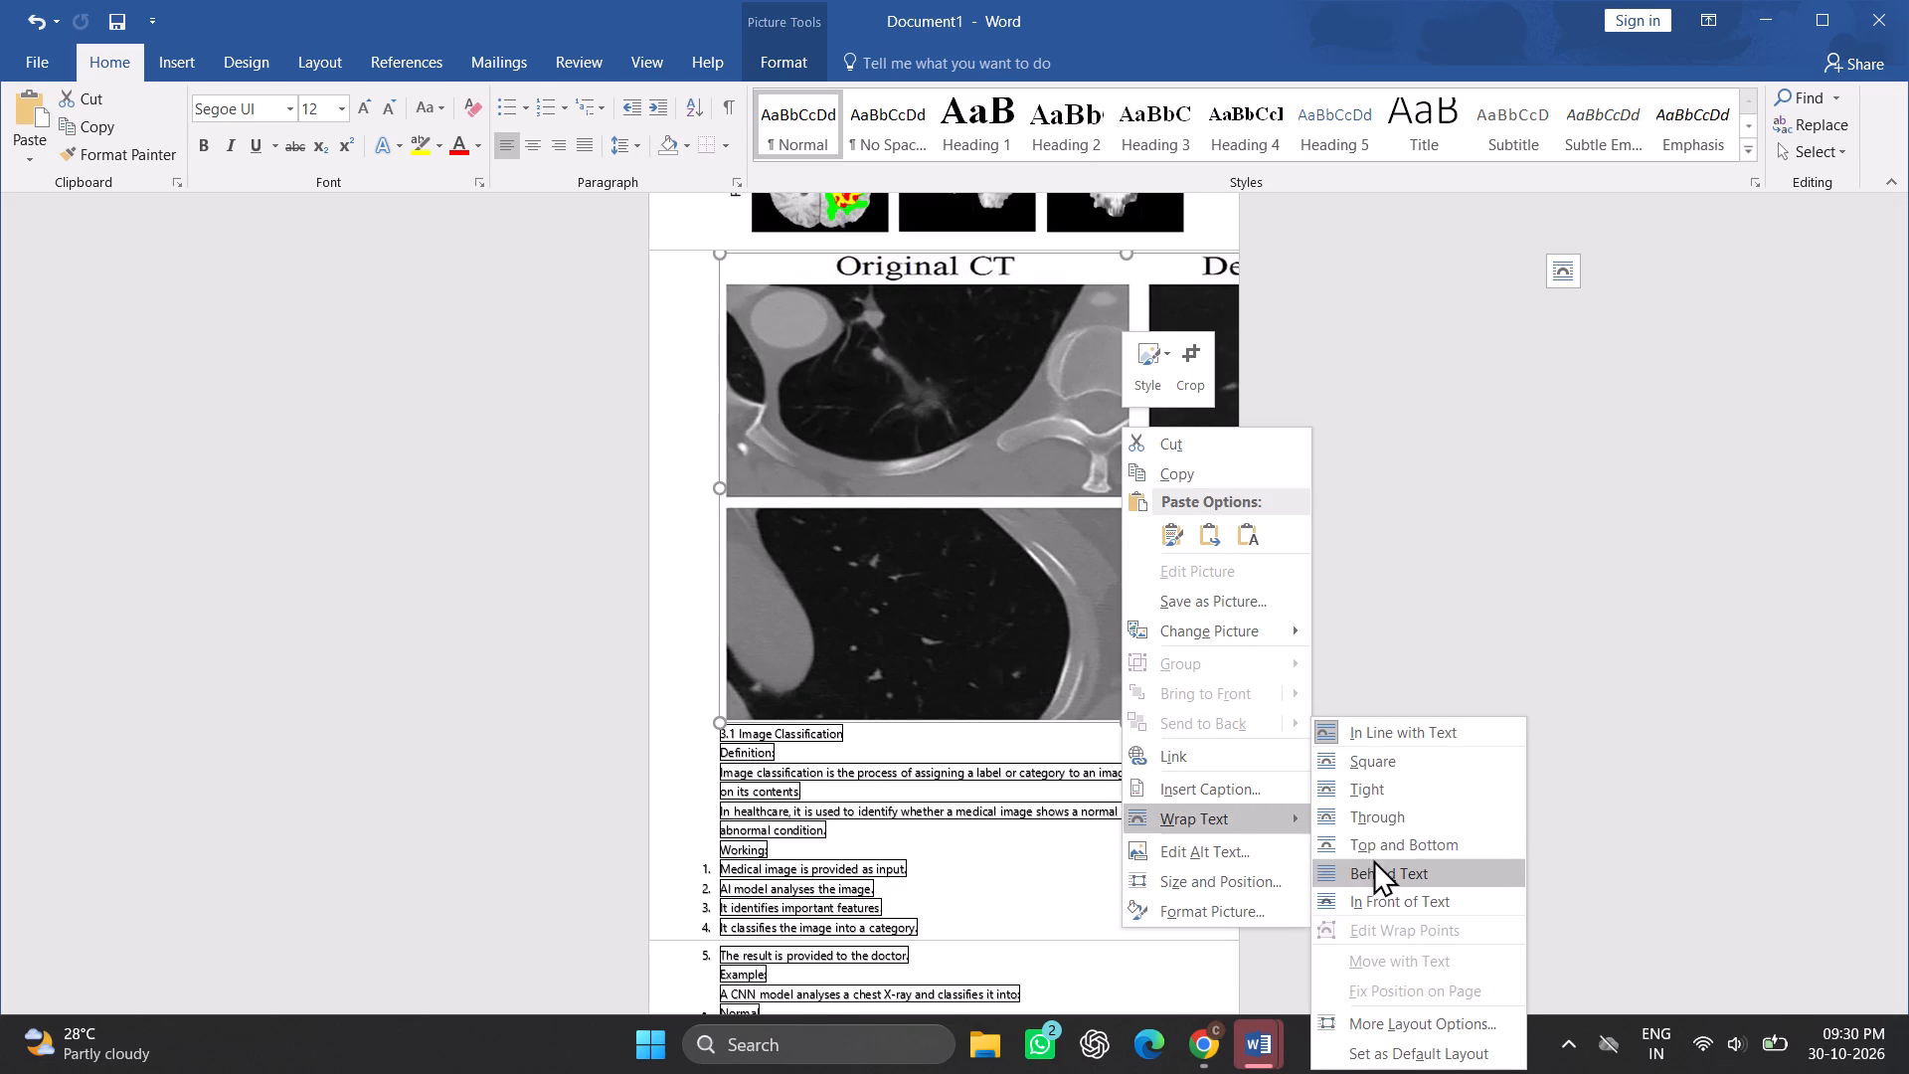
click(1382, 851)
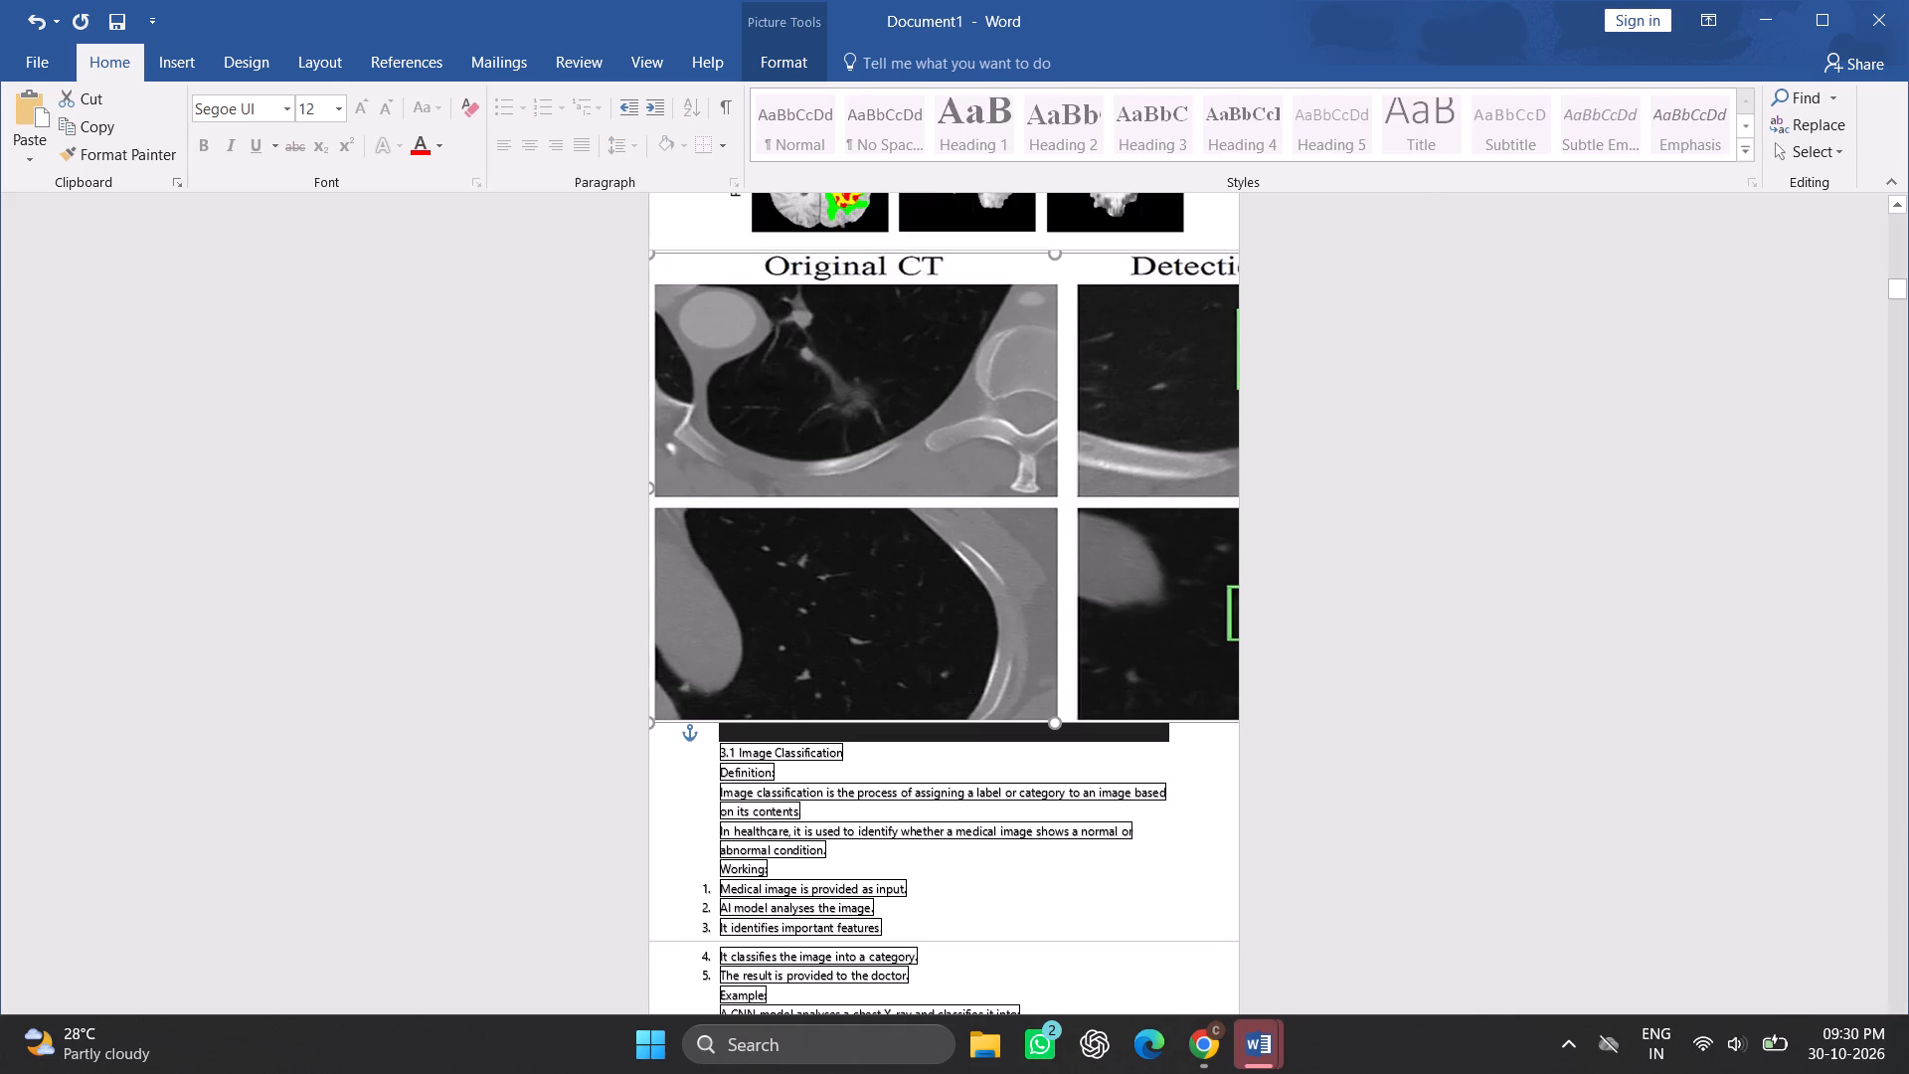
Shrink the CT detection results image in width and height to fit the page, aligned with the text's starting margin under the Image Classification definition.
drag(649, 489, 981, 503)
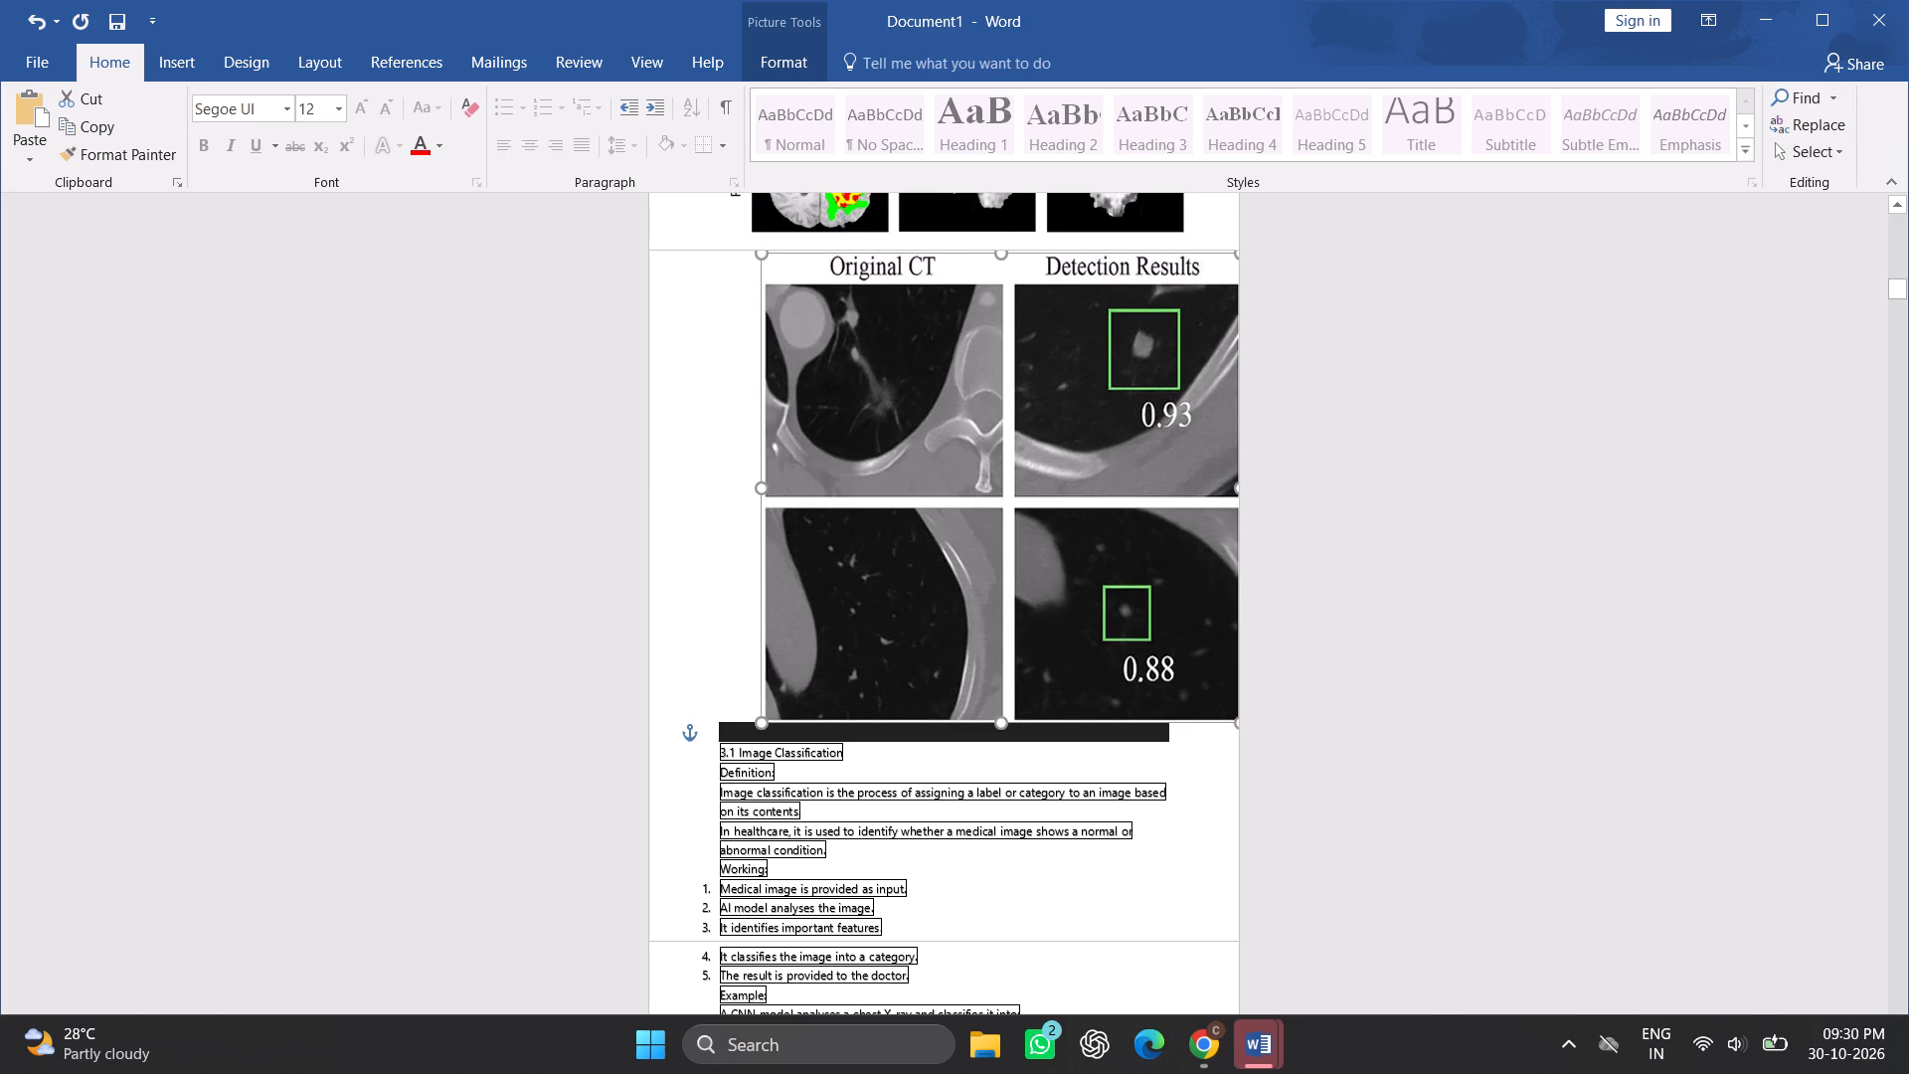
click(999, 247)
click(999, 247)
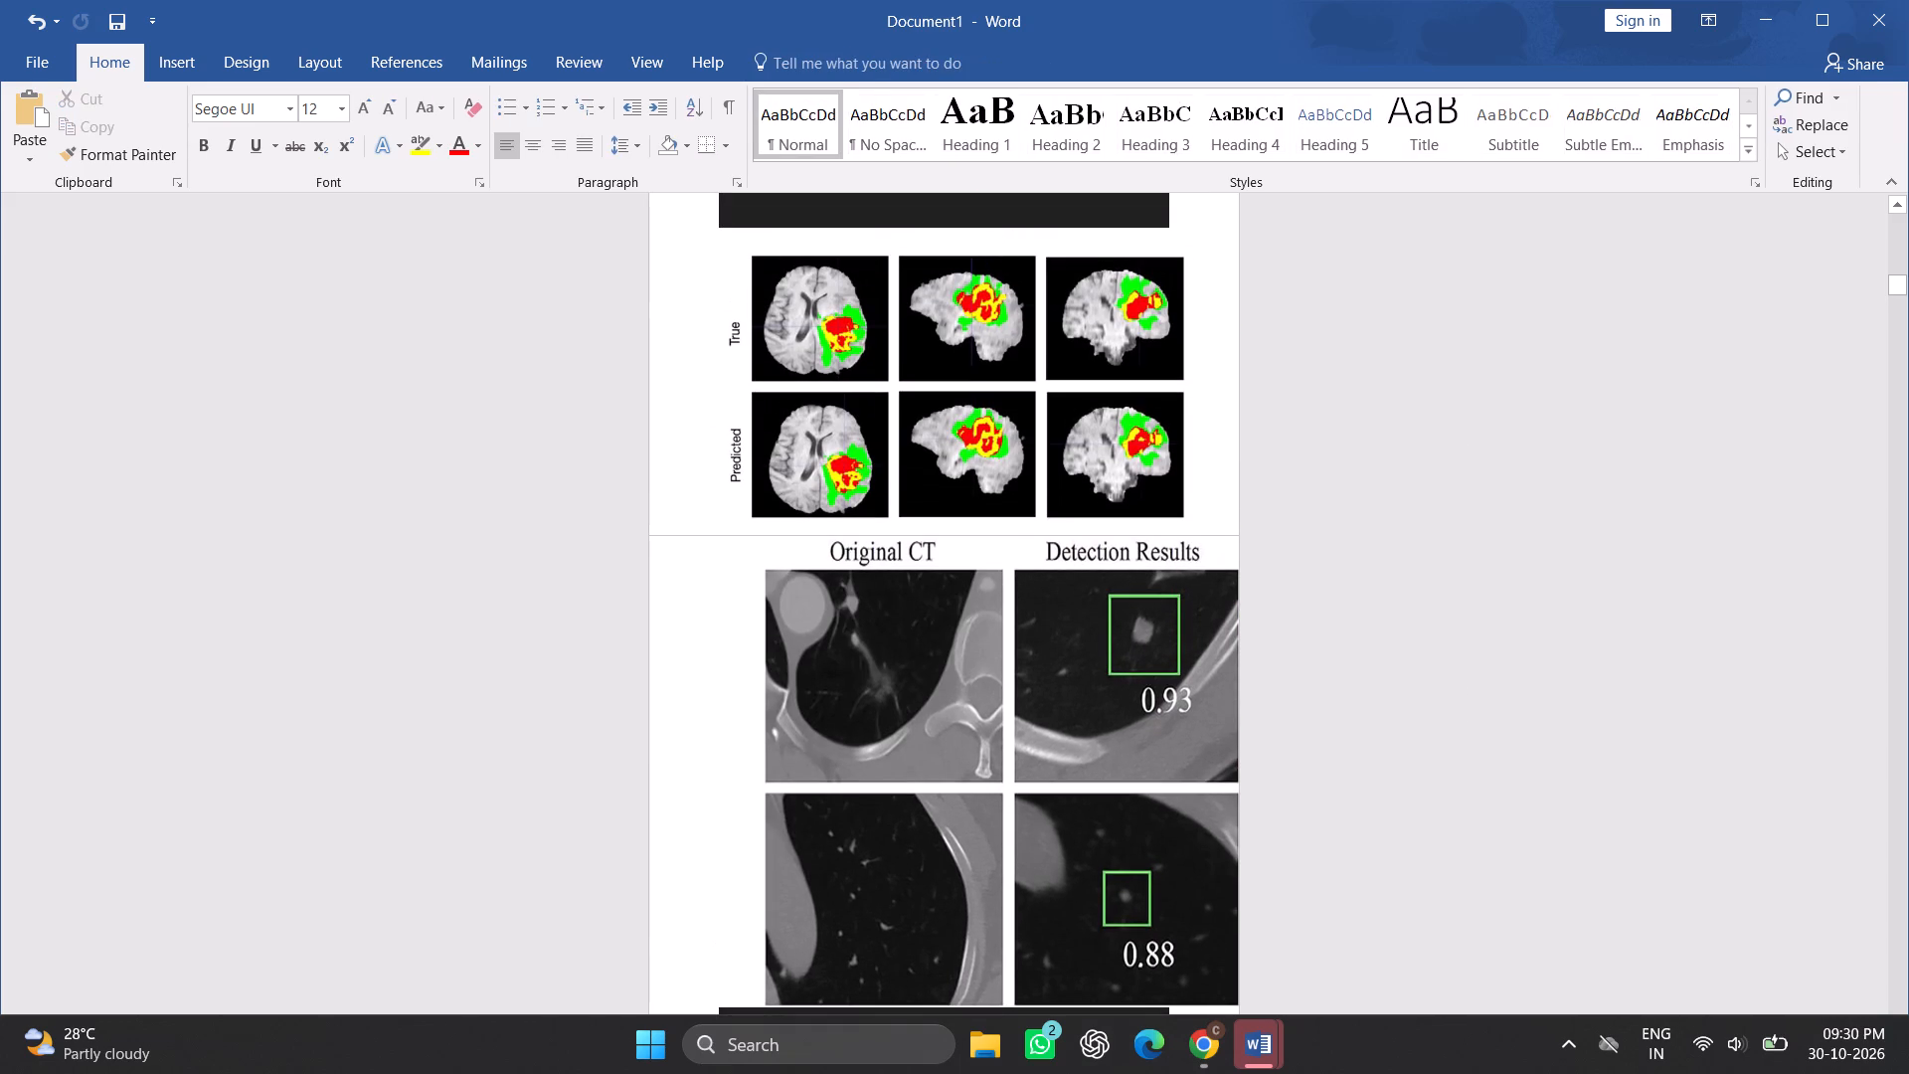
drag(1025, 592, 982, 595)
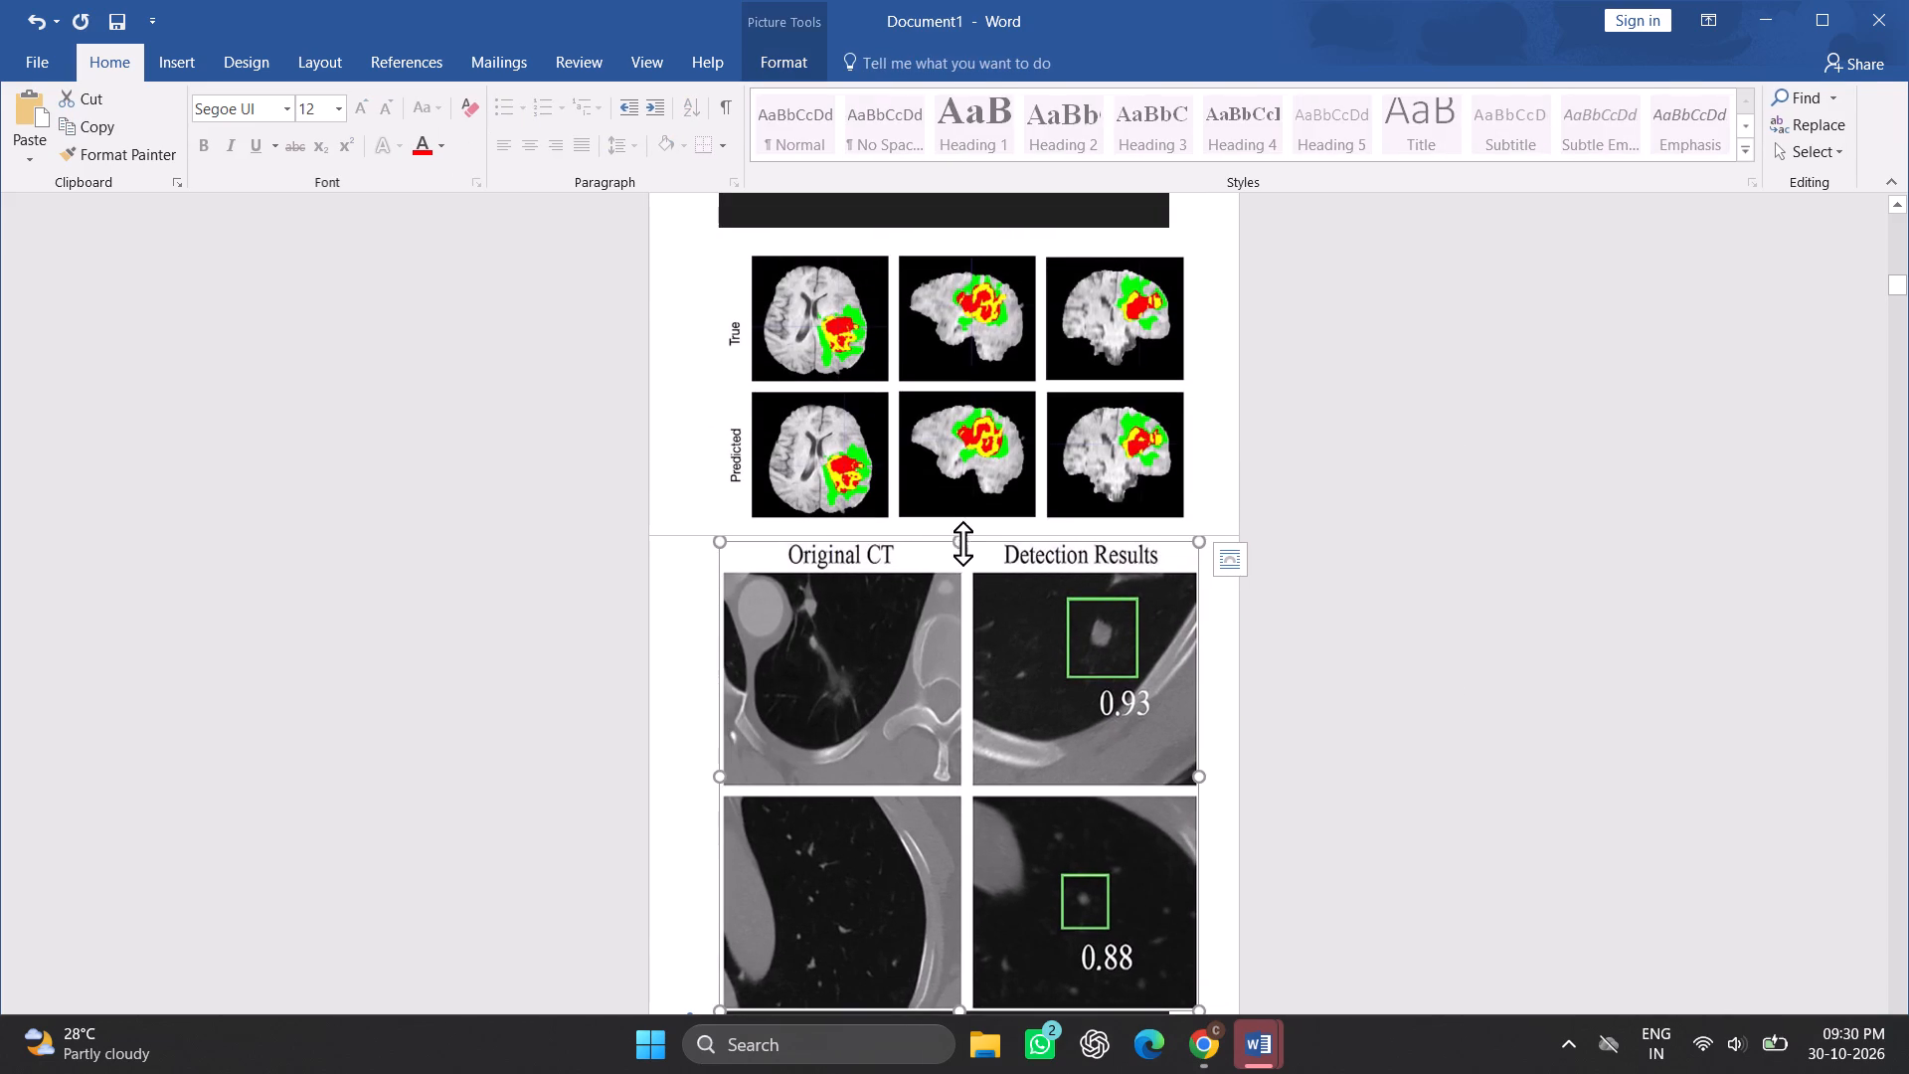
drag(958, 539, 974, 670)
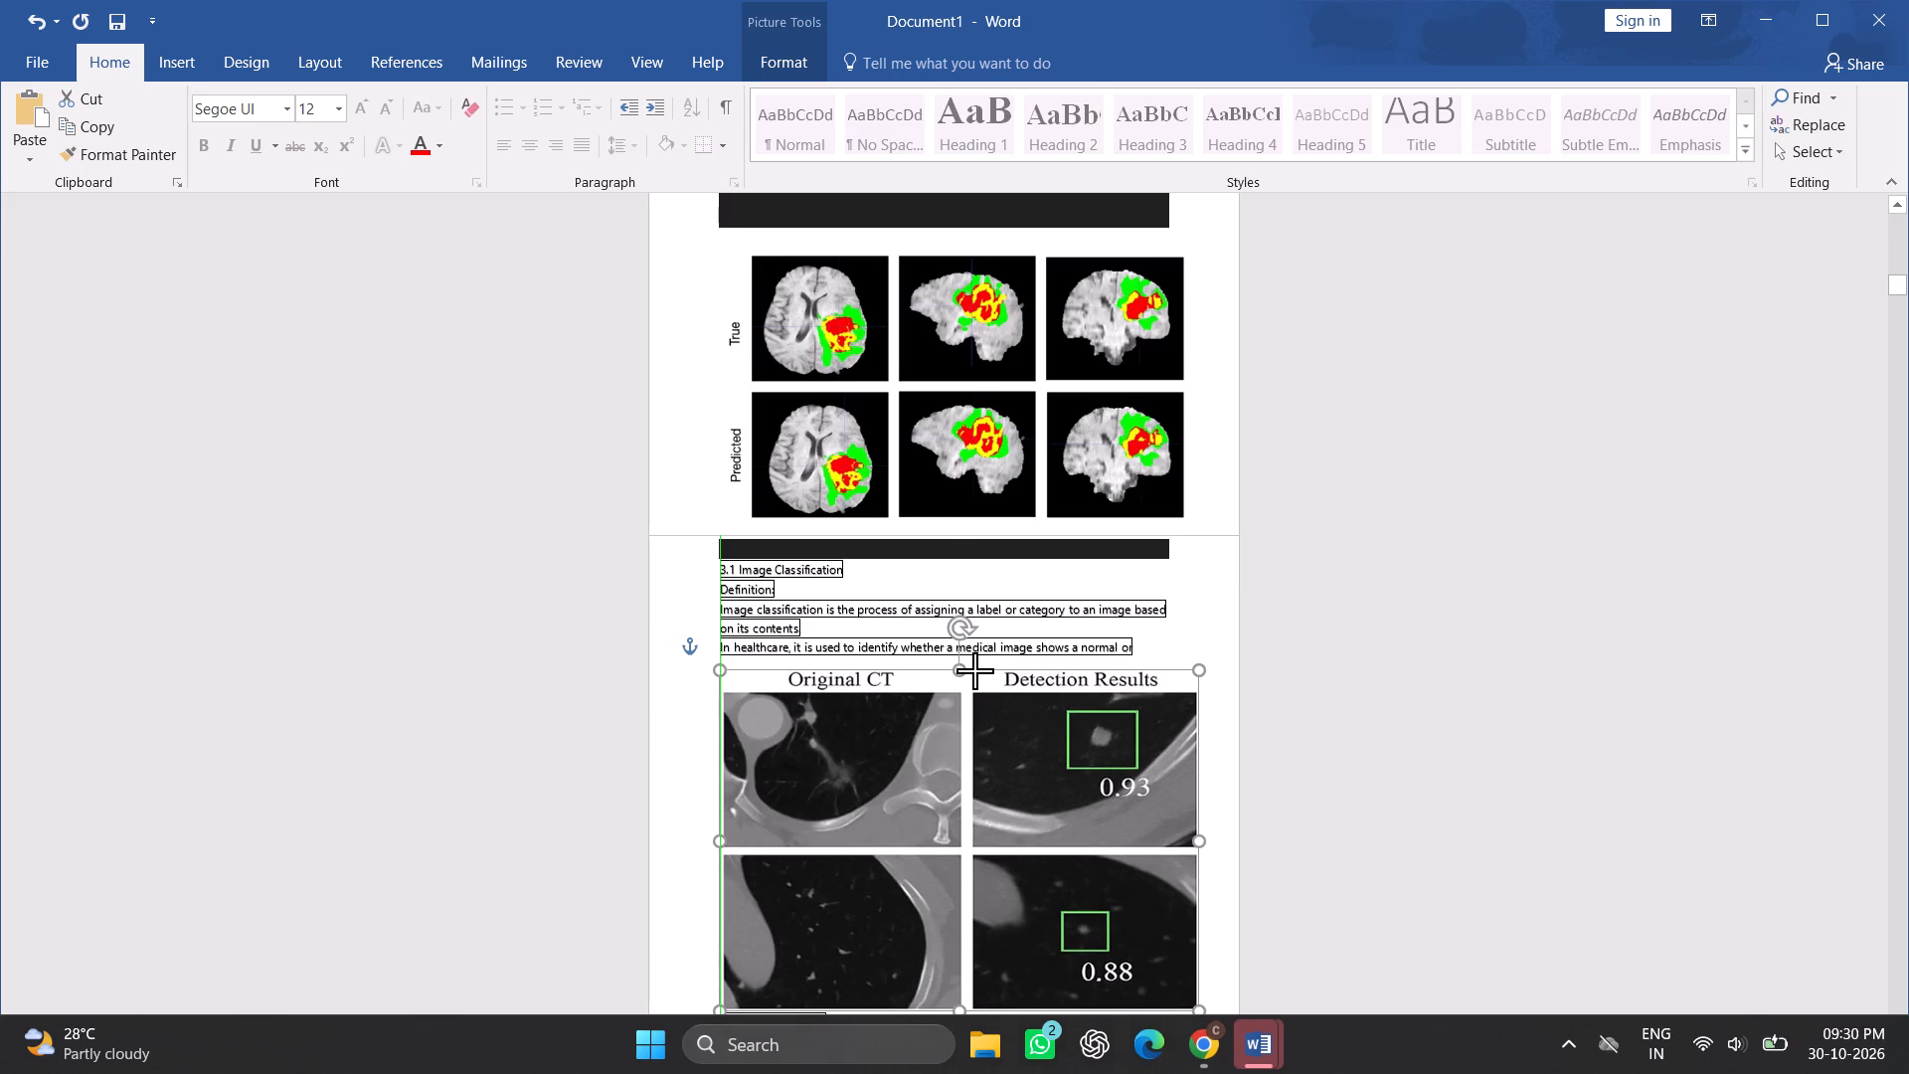
drag(974, 670, 985, 710)
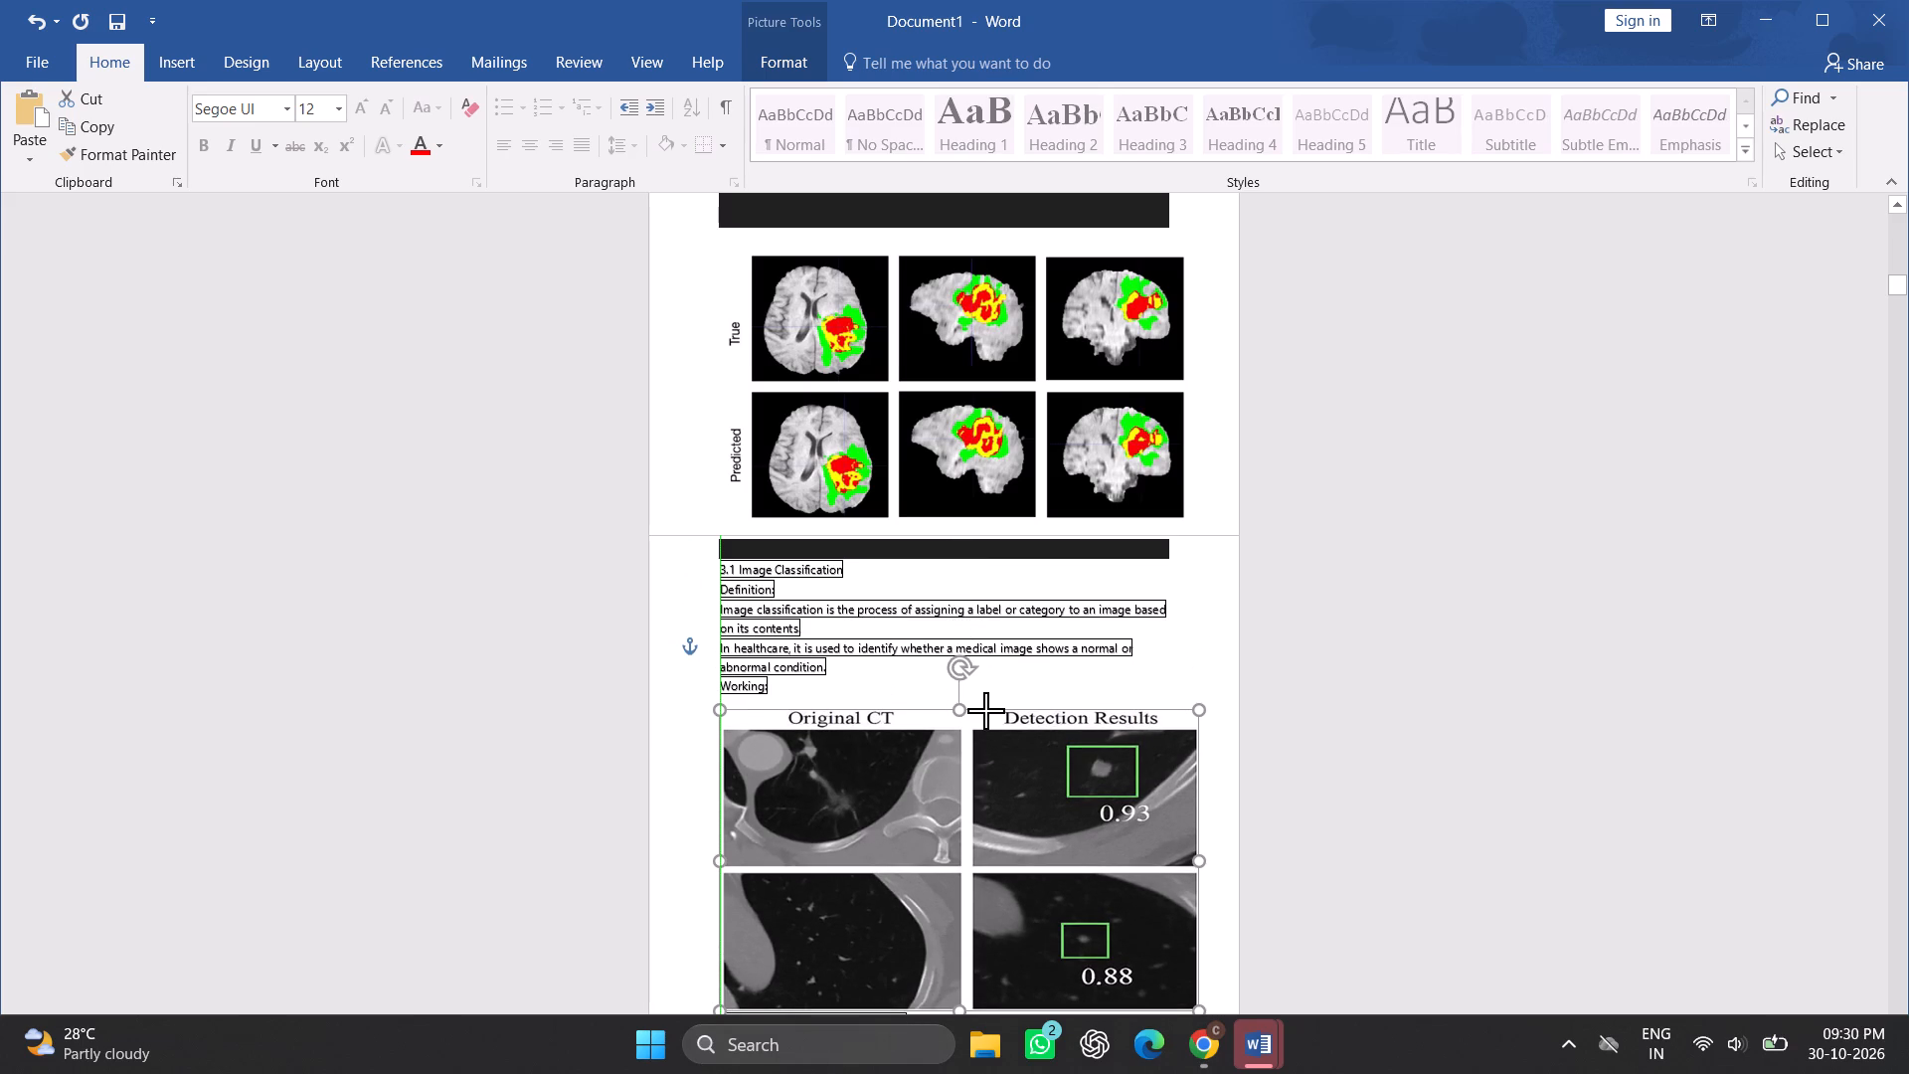
drag(985, 710, 990, 769)
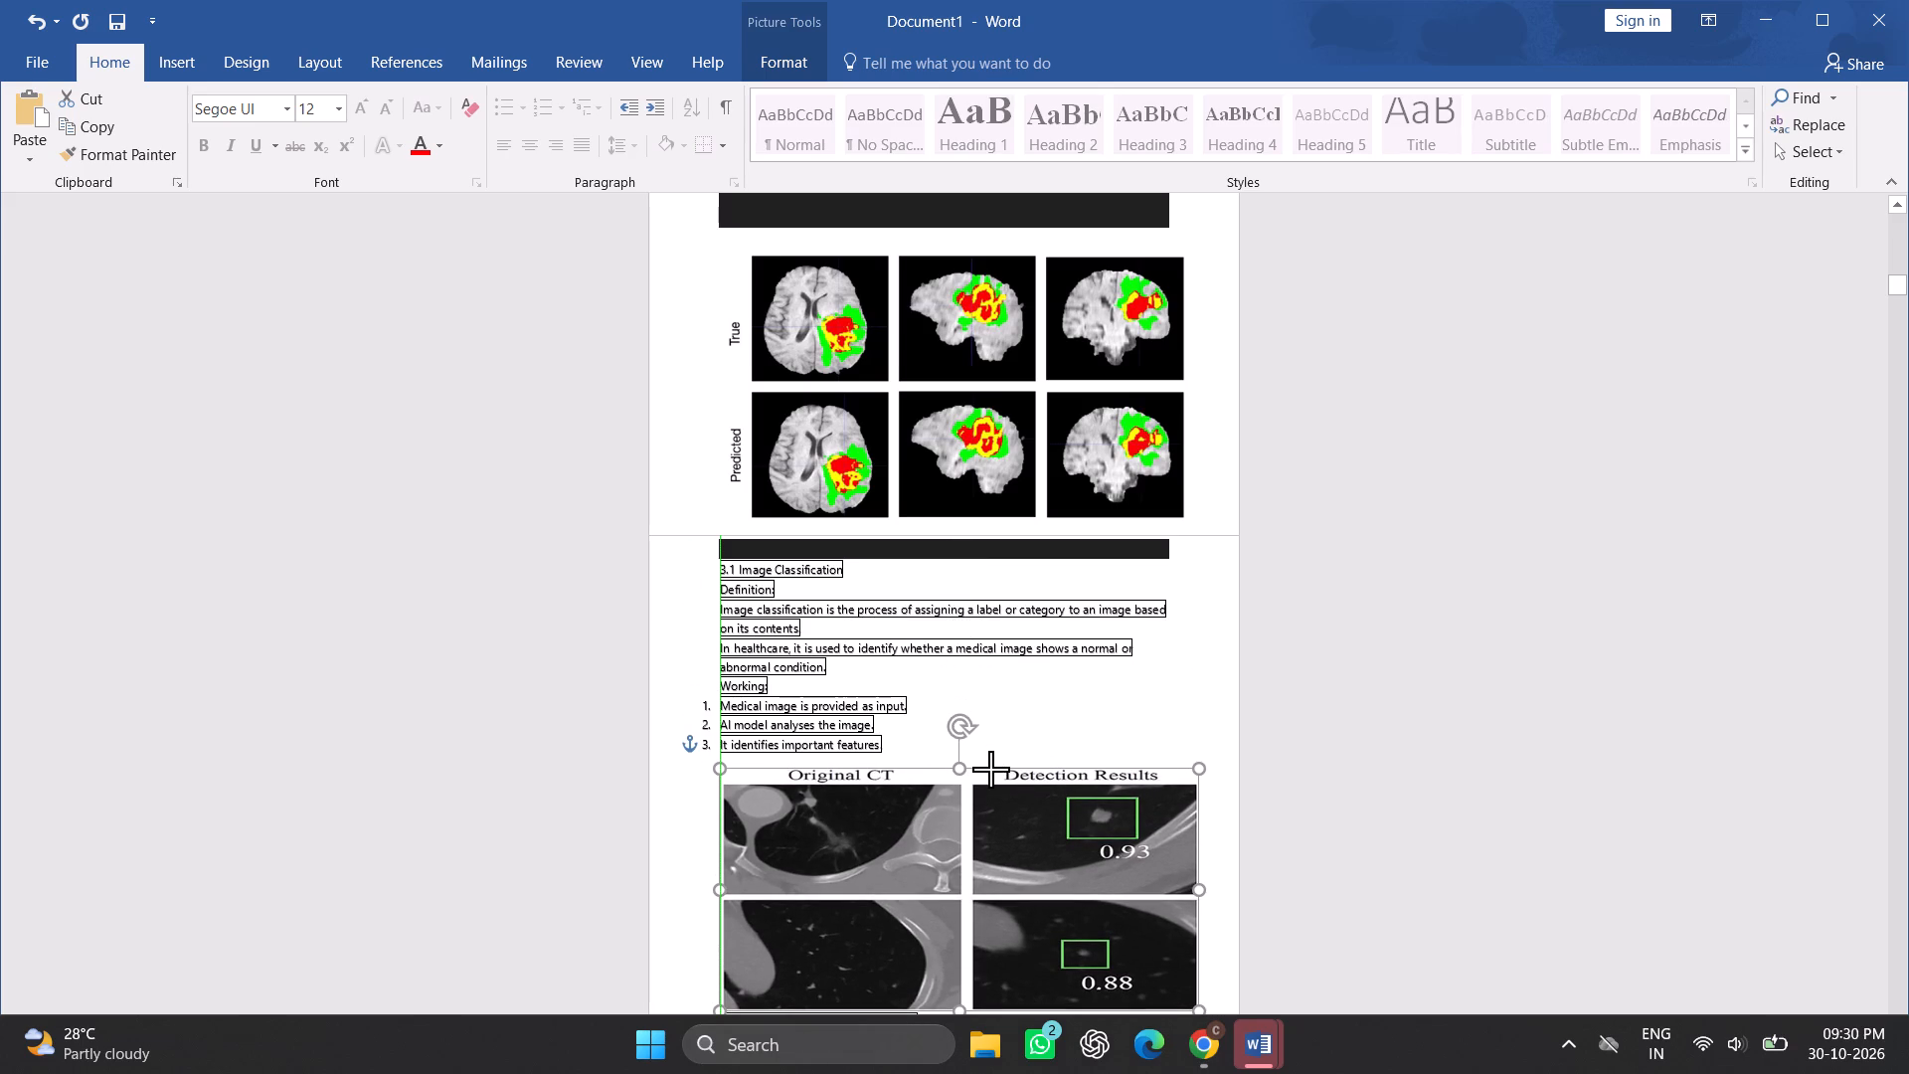
drag(990, 769, 1013, 690)
Set the Hospital A/B/C federated learning diagram to Top and Bottom text wrapping.
scroll(1013, 683, down, 2)
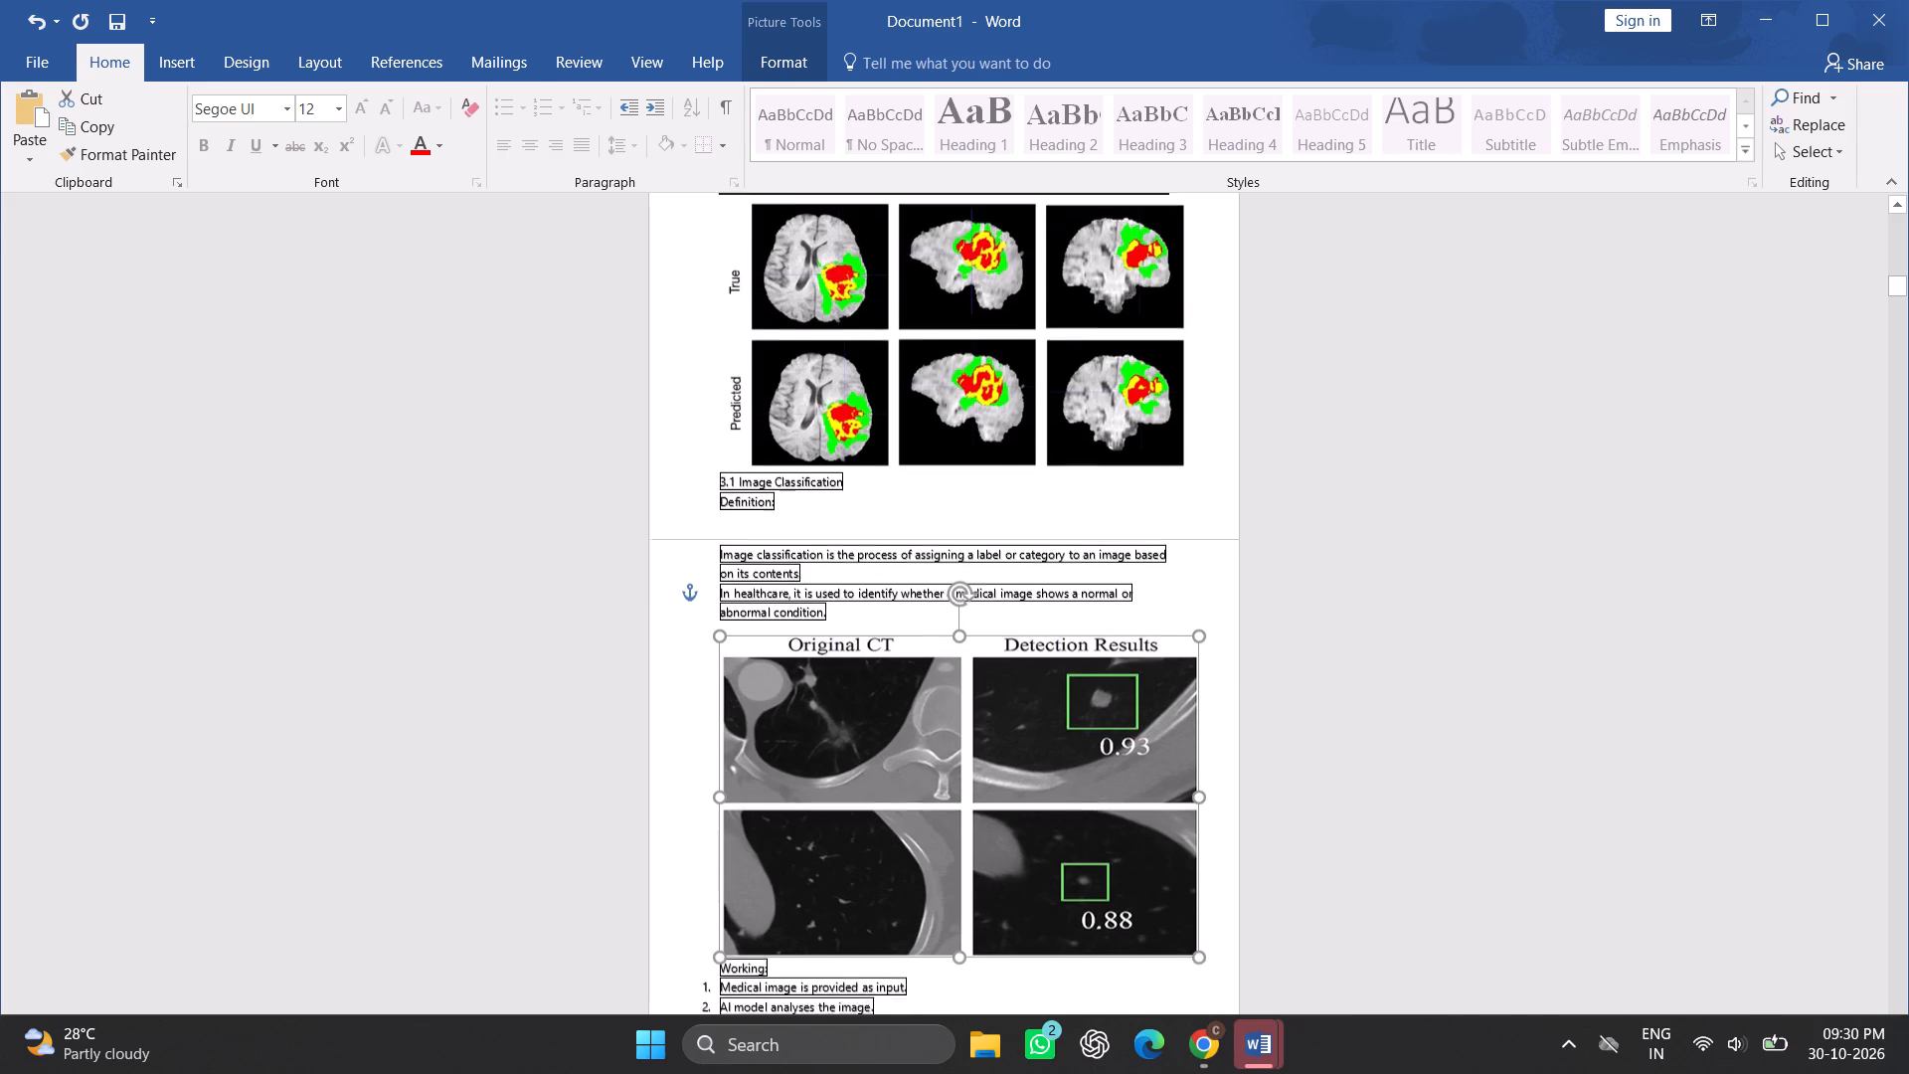
scroll(1013, 683, down, 3)
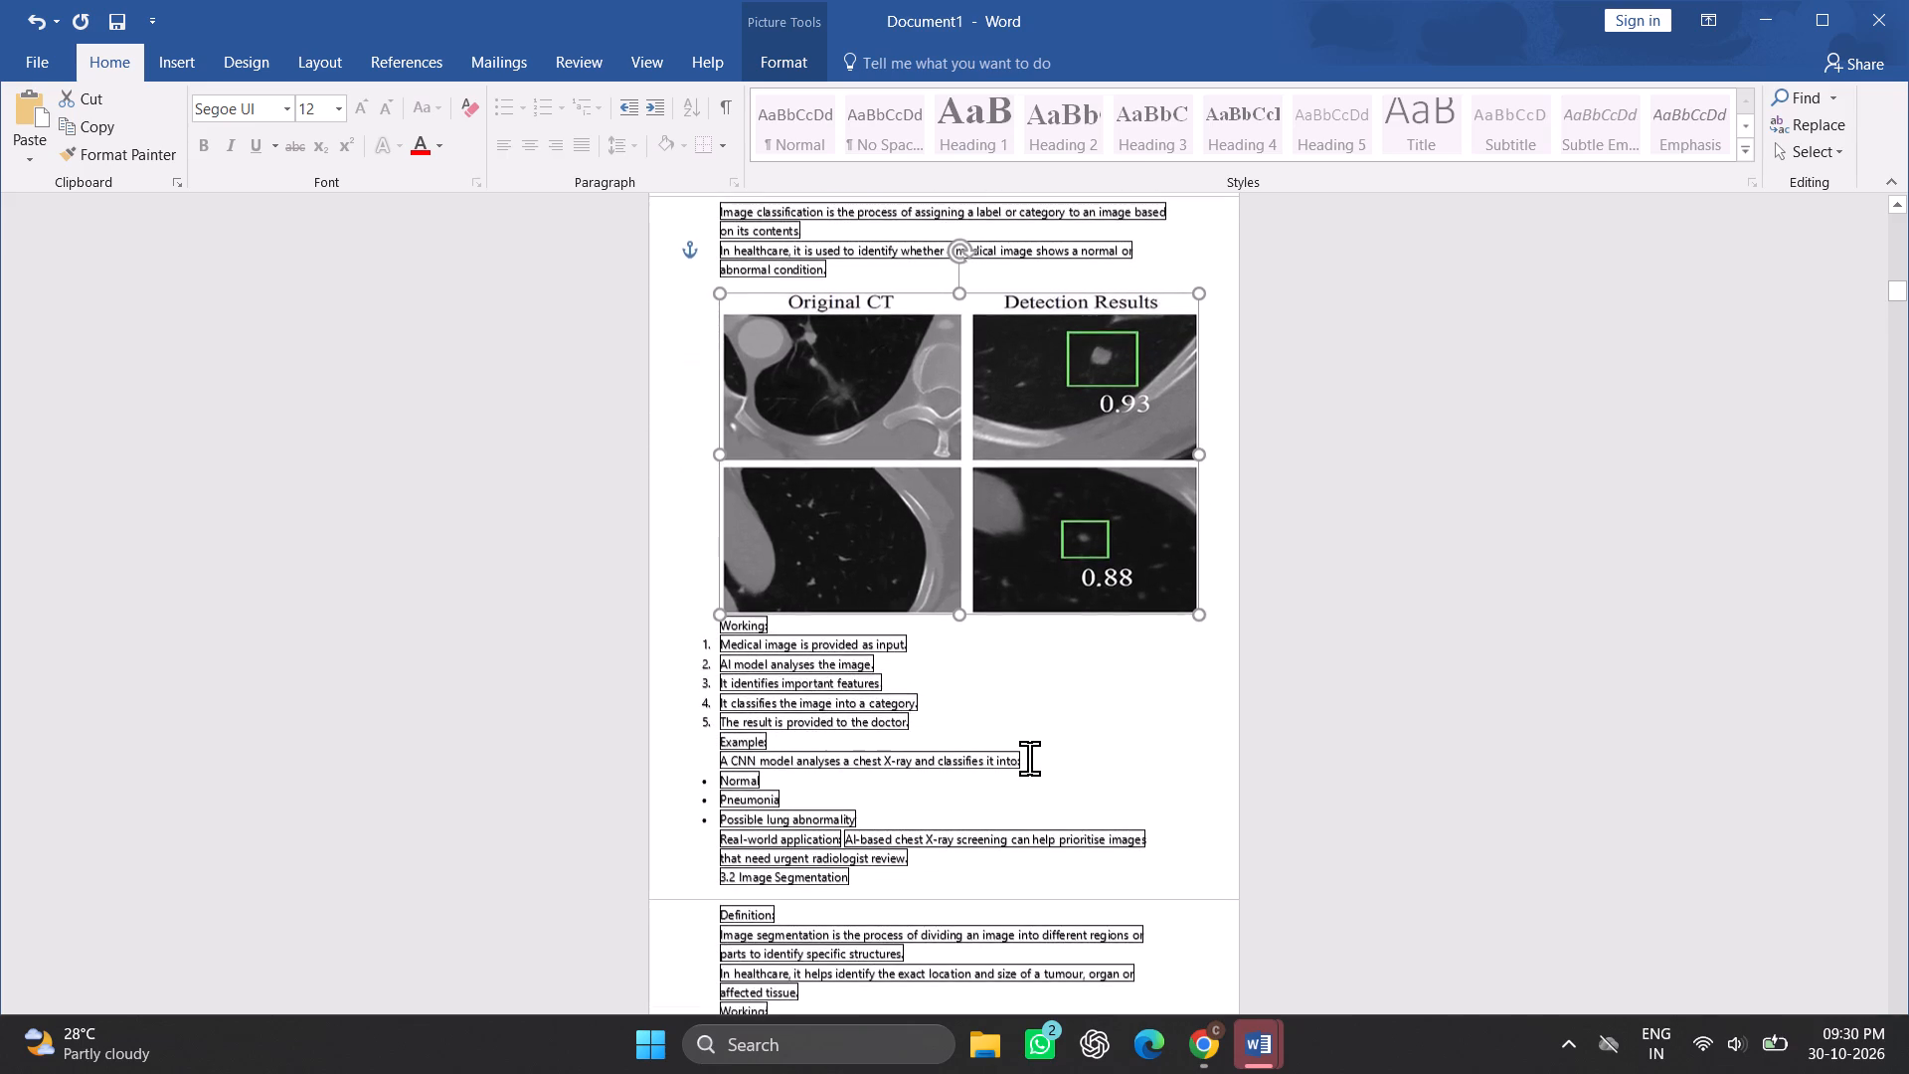
scroll(1029, 758, down, 1)
scroll(1029, 758, down, 20)
scroll(1029, 758, down, 20)
scroll(1029, 758, down, 20)
scroll(1029, 758, down, 2)
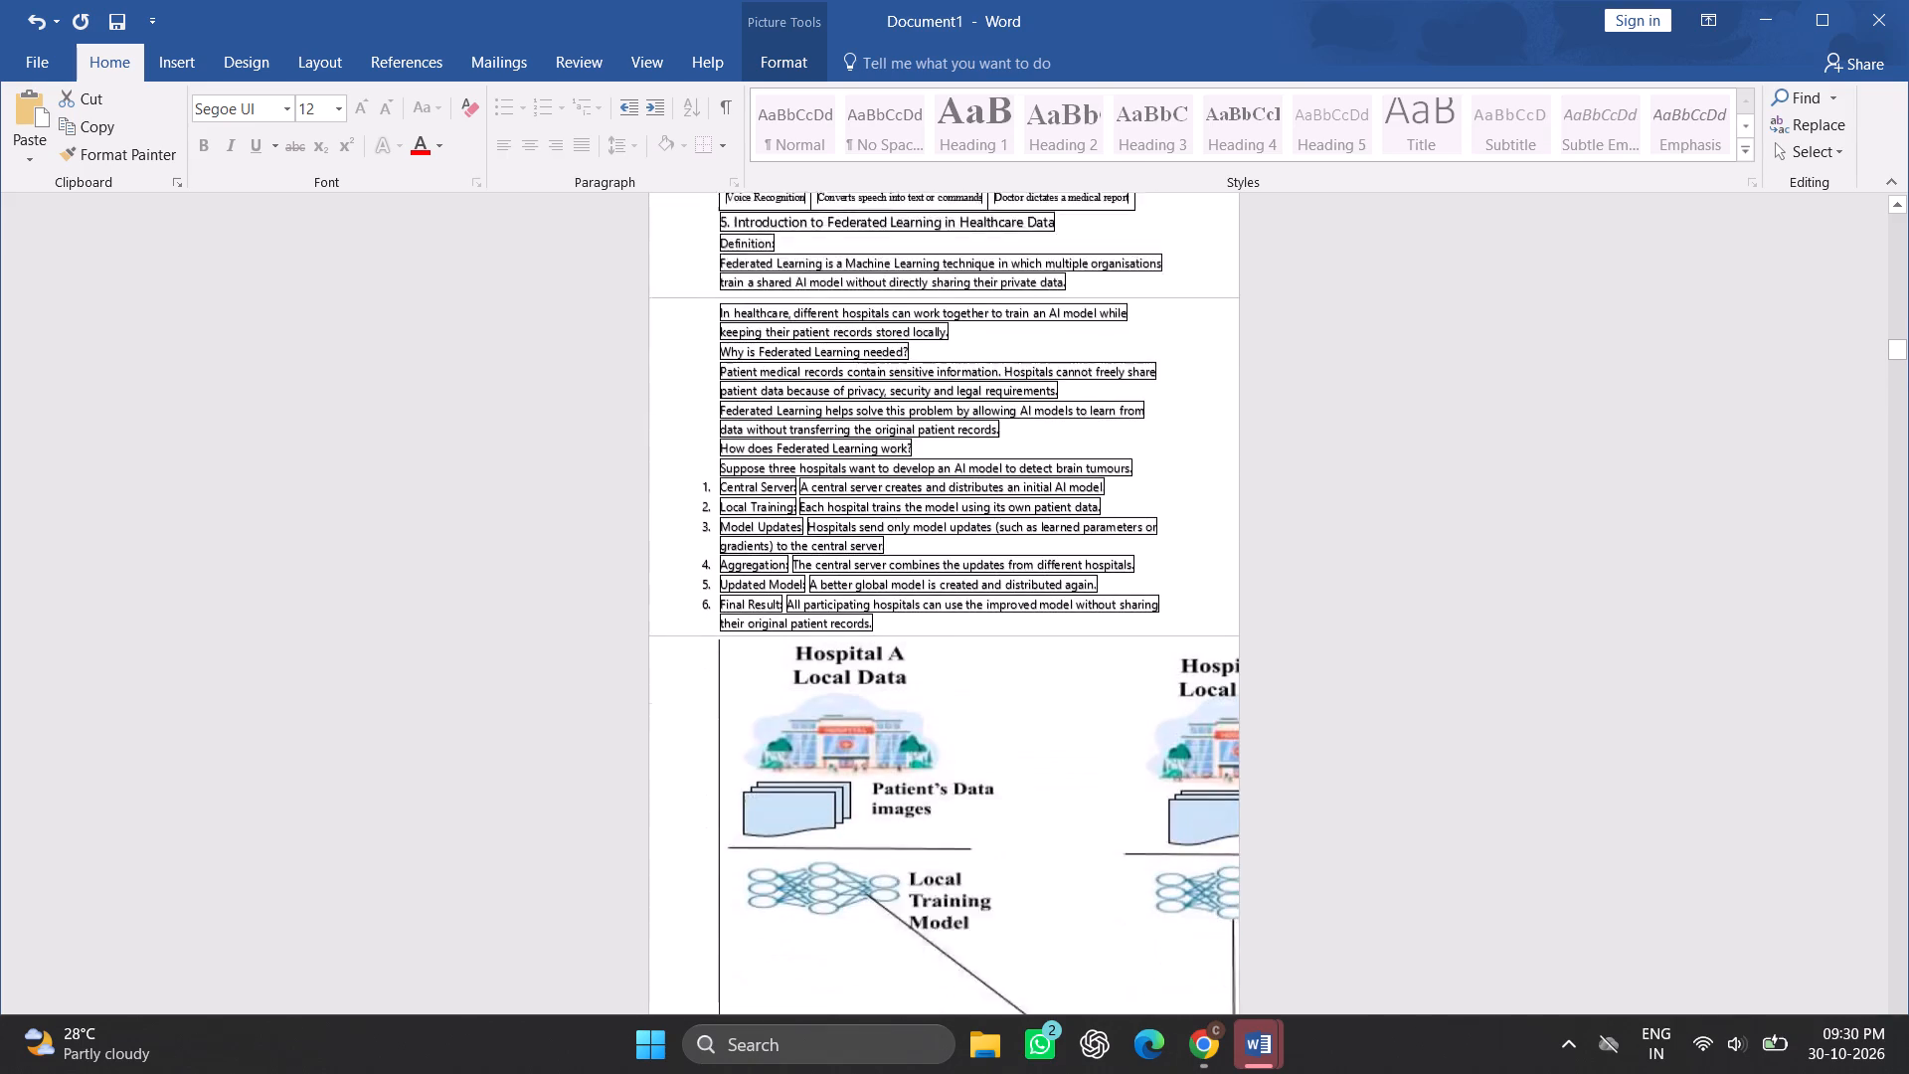
scroll(1029, 758, down, 5)
click(1029, 758)
click(1029, 758)
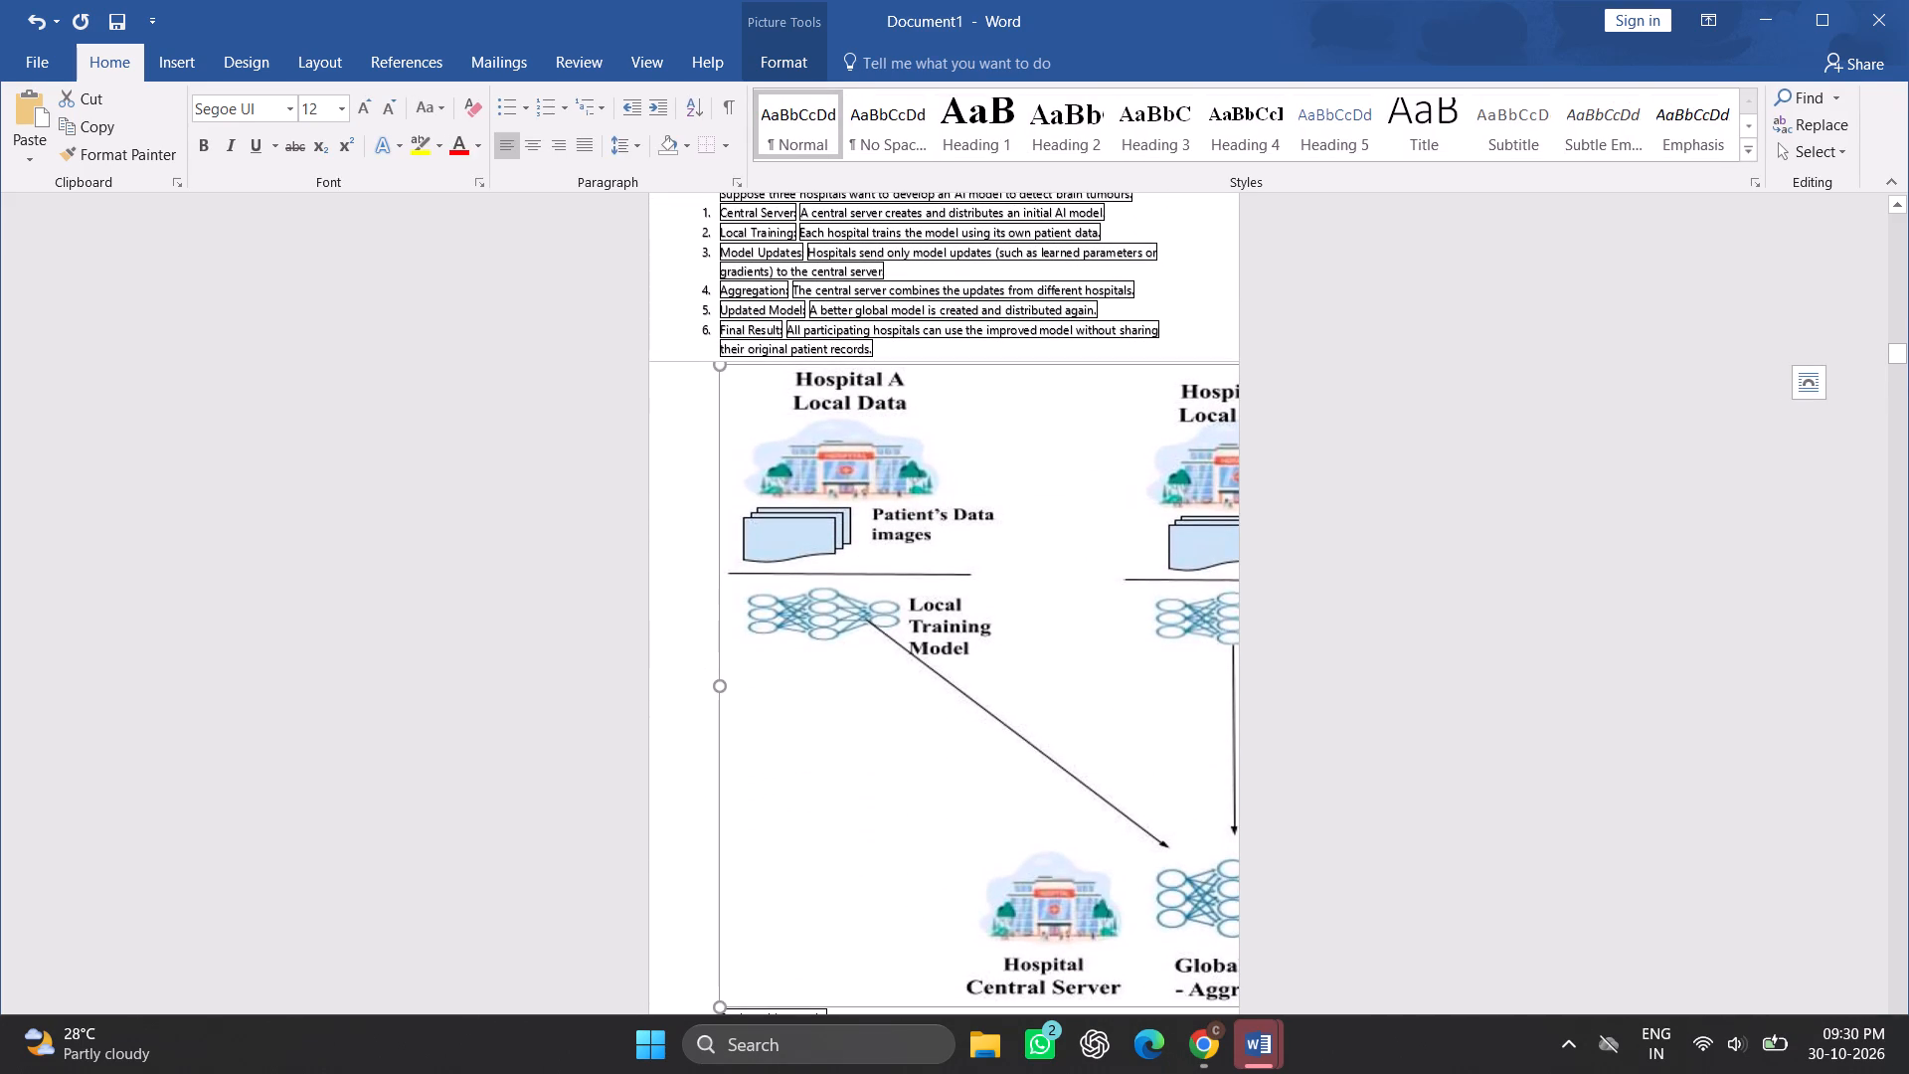
right_click(1029, 758)
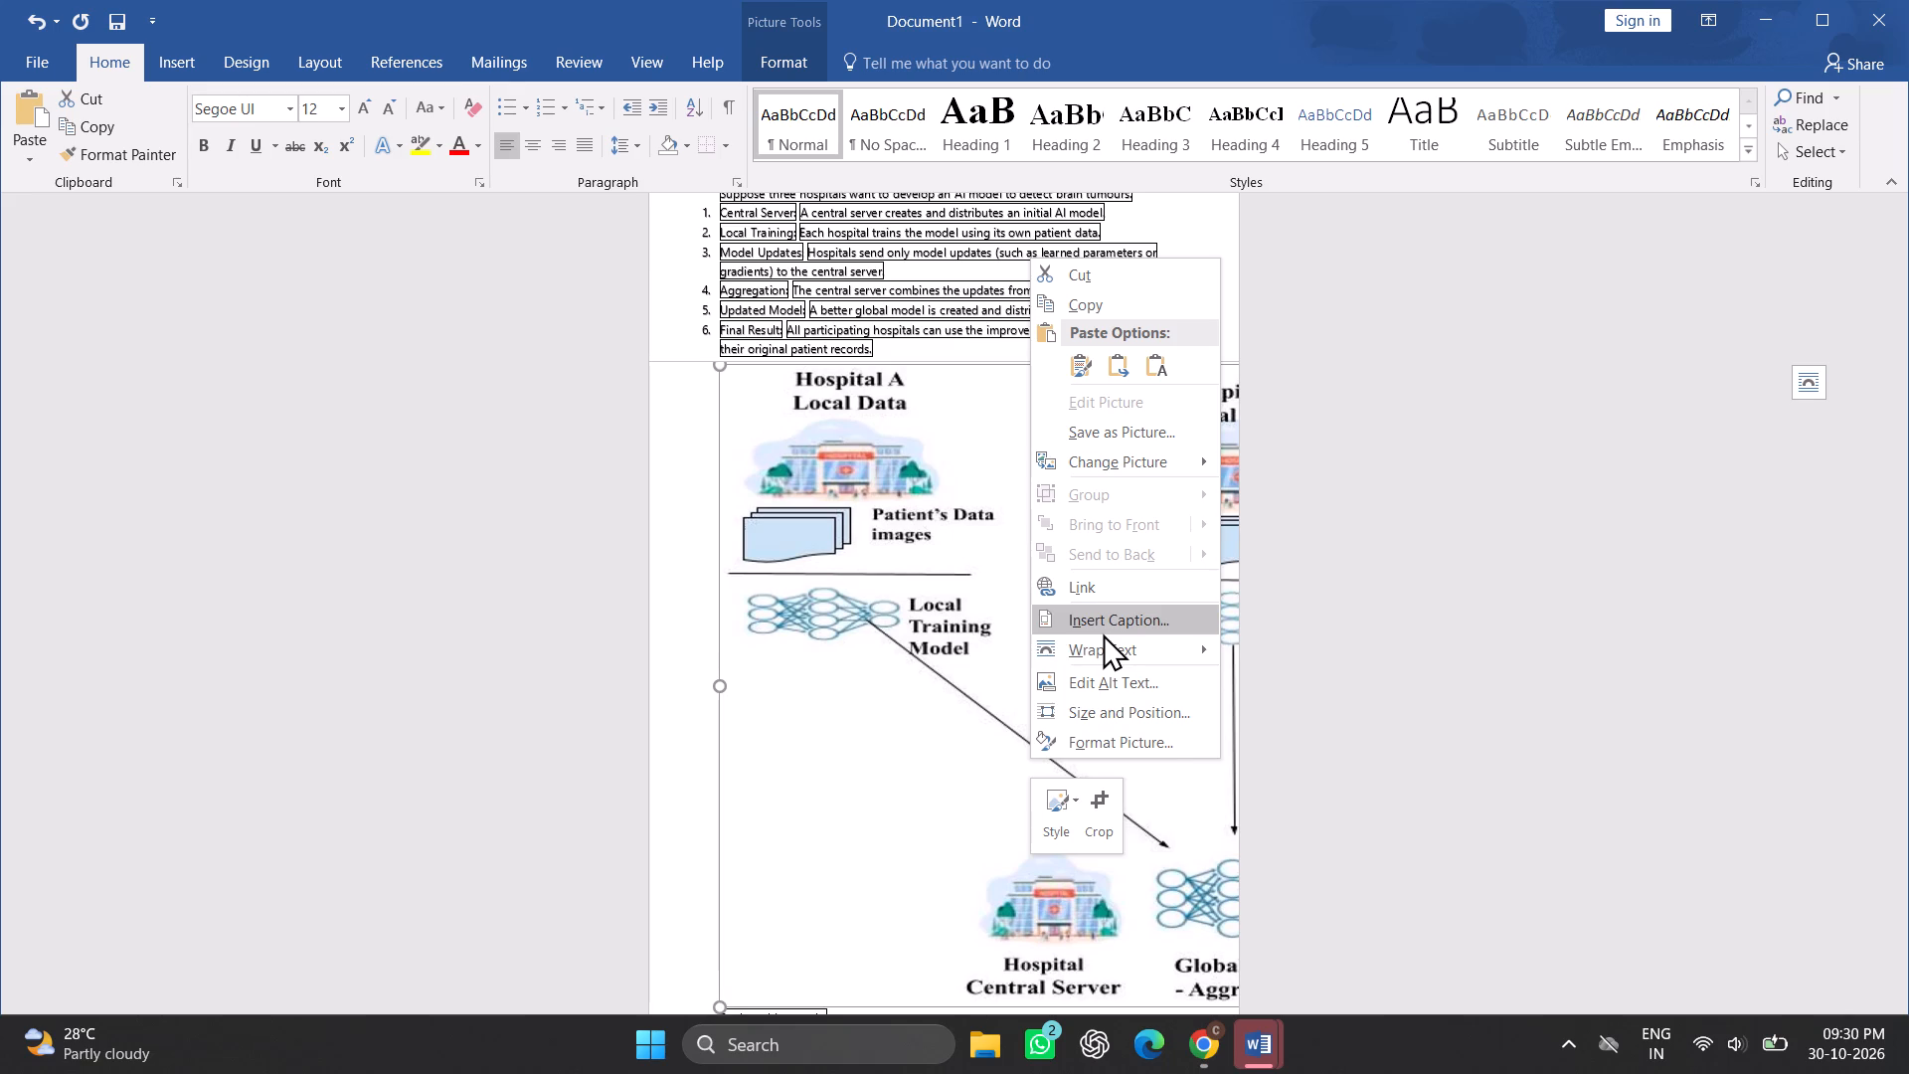
click(1292, 760)
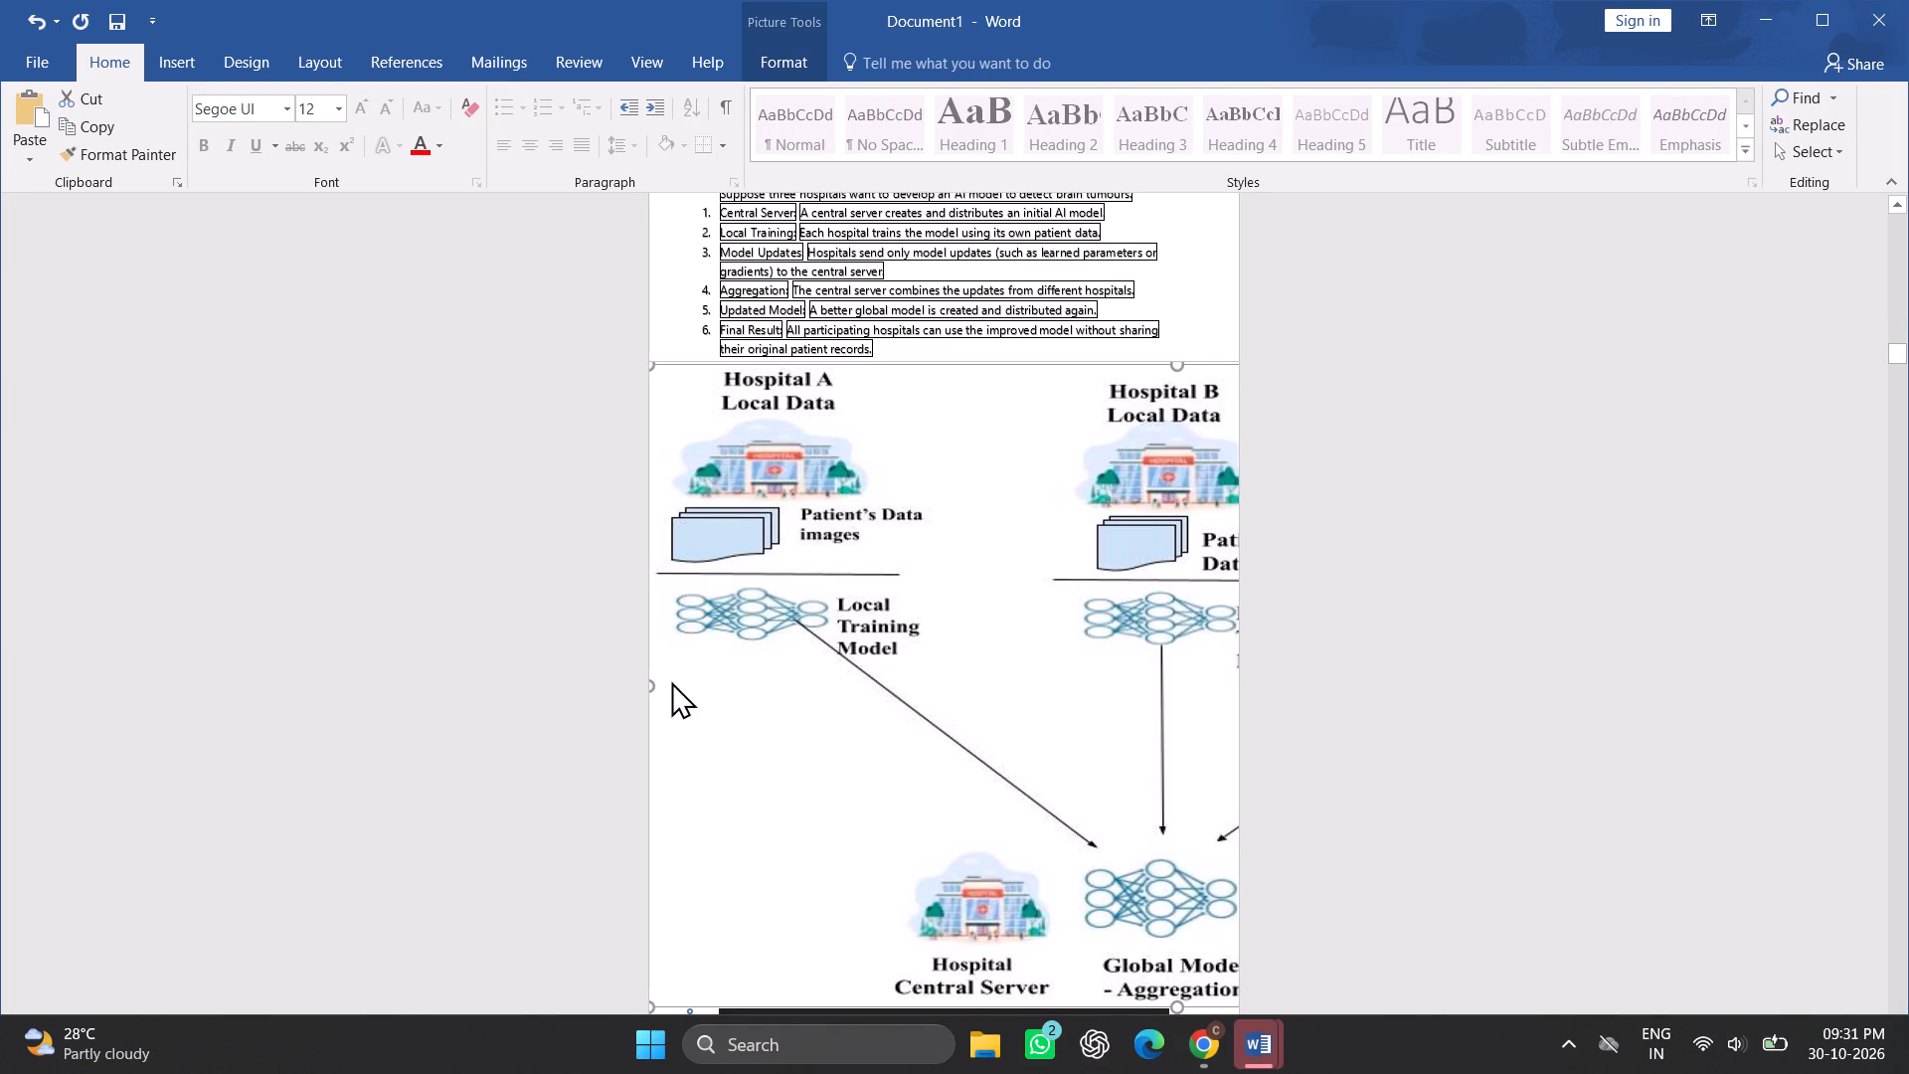
Shrink the federated learning diagram to about 20.09 cm wide and 10.76 cm high so it fits the page.
drag(650, 683, 840, 685)
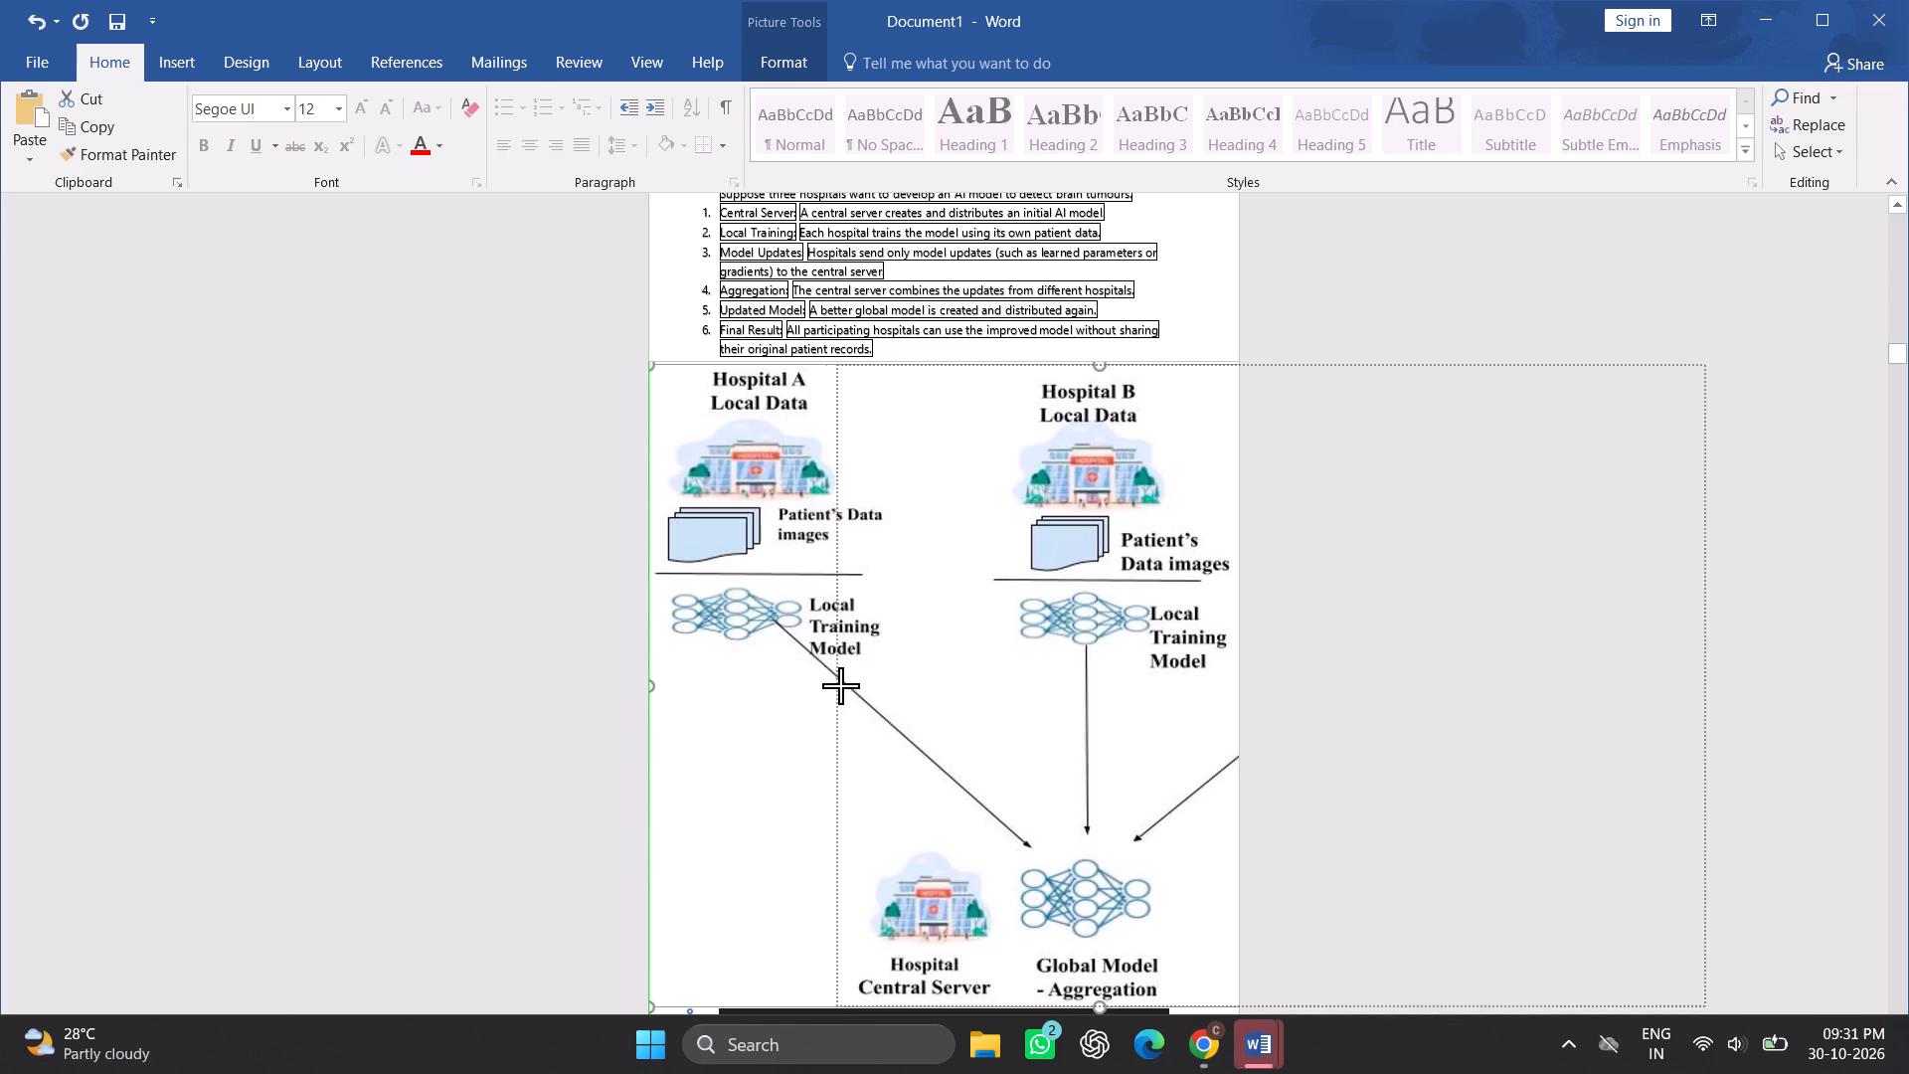
drag(840, 685, 1169, 731)
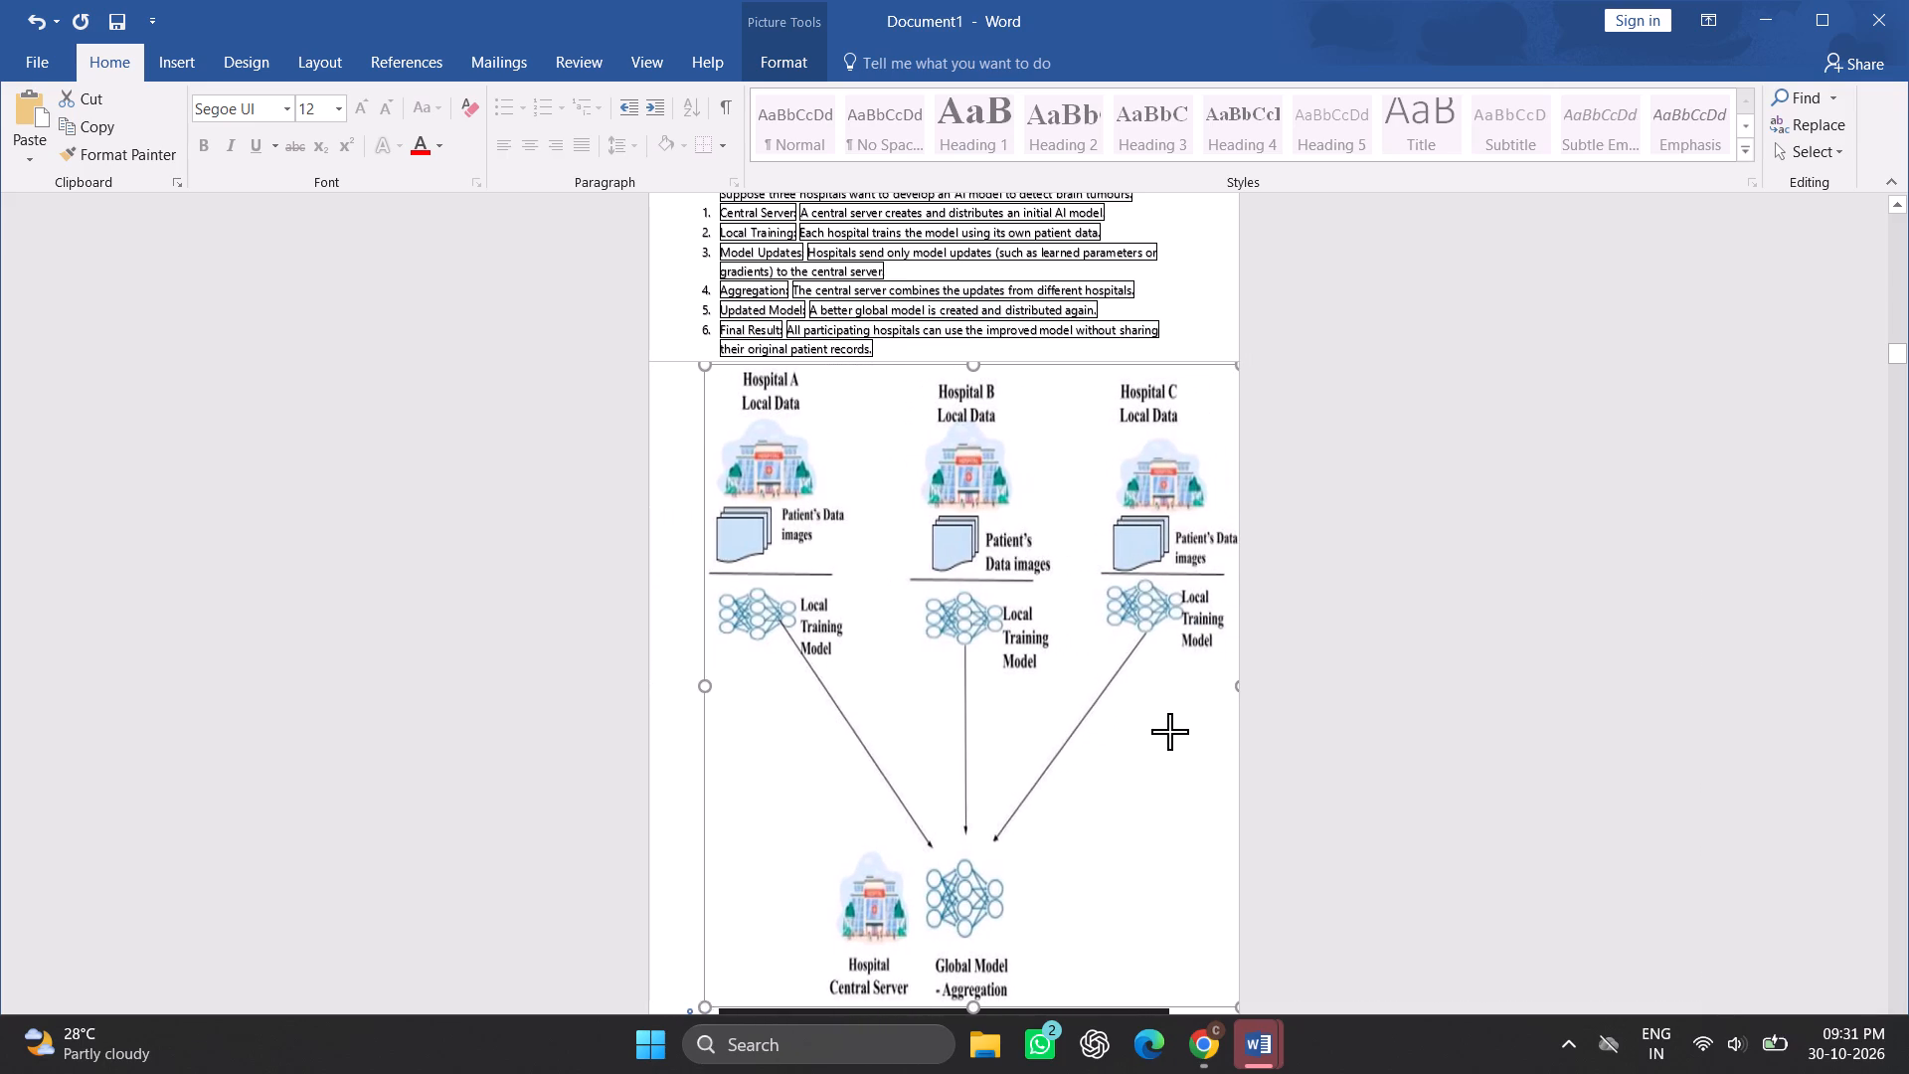
drag(1169, 731, 1138, 722)
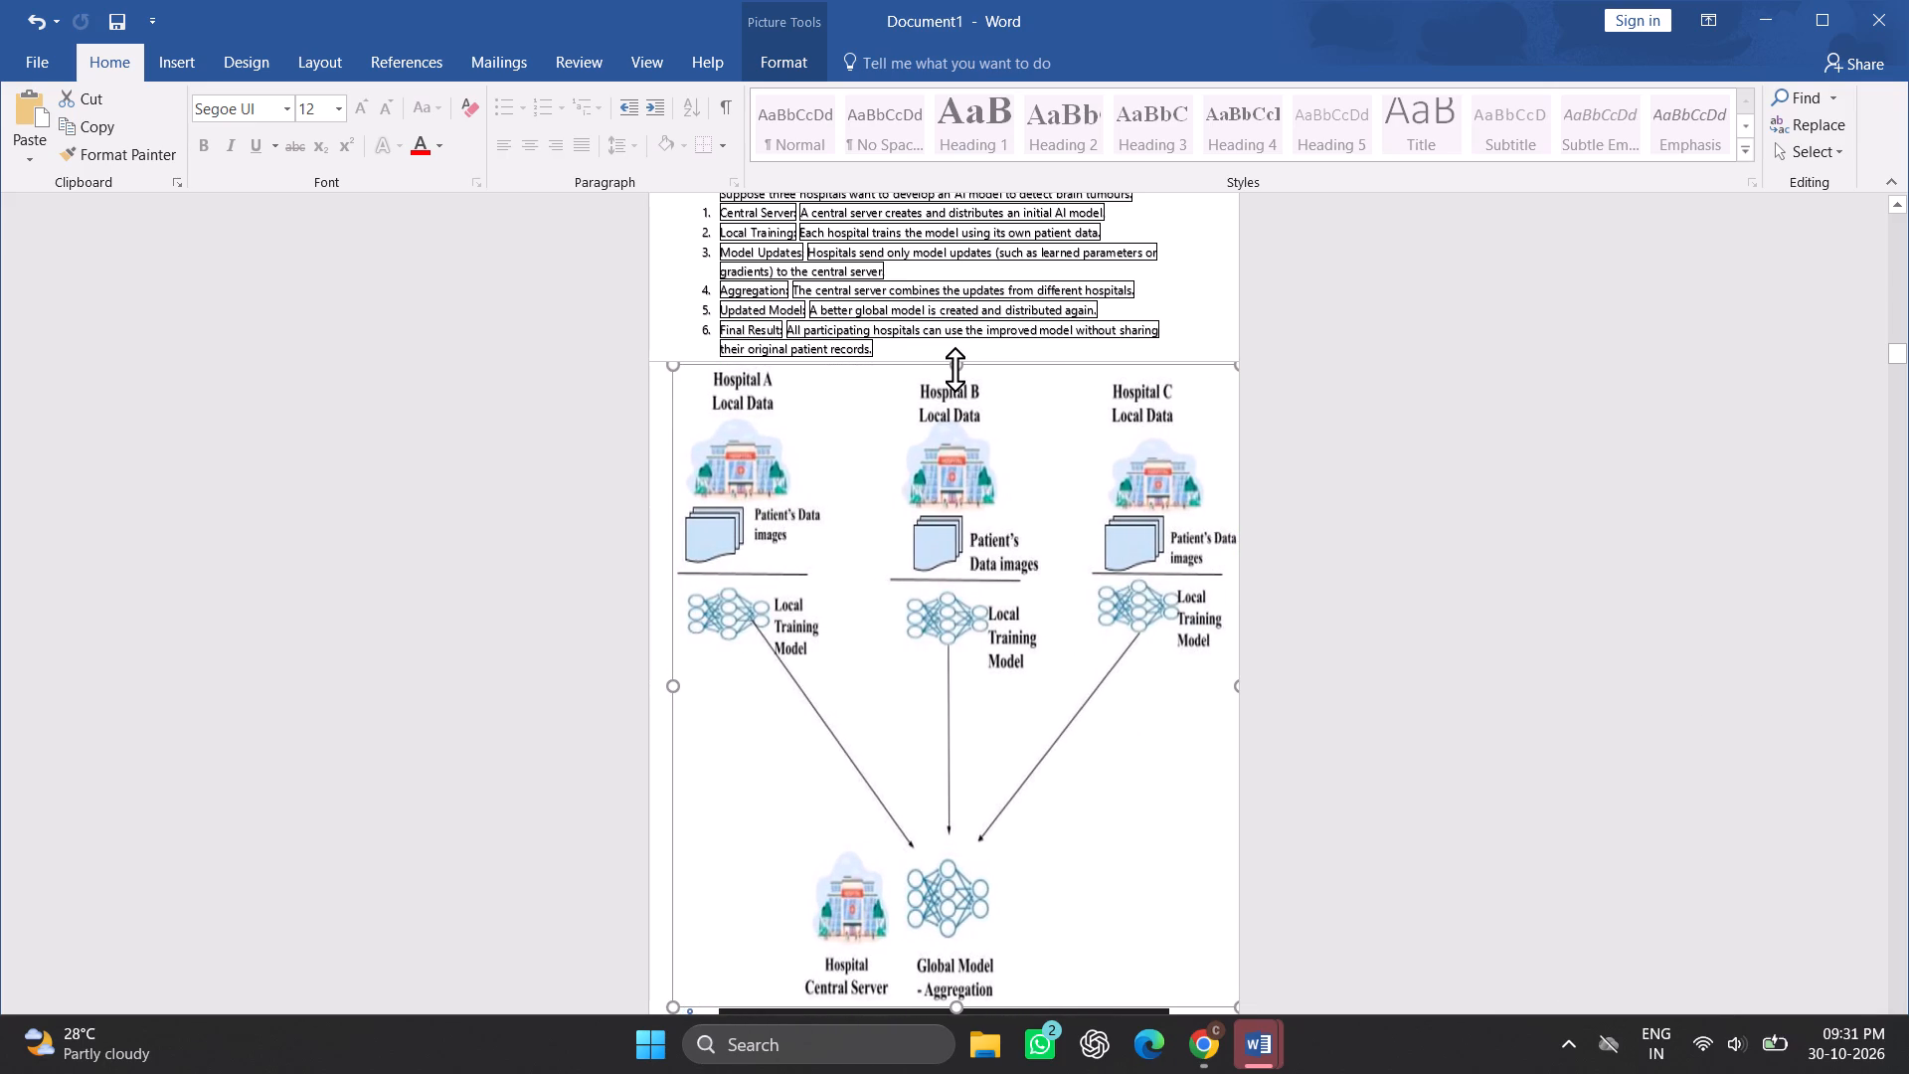
drag(954, 369, 977, 593)
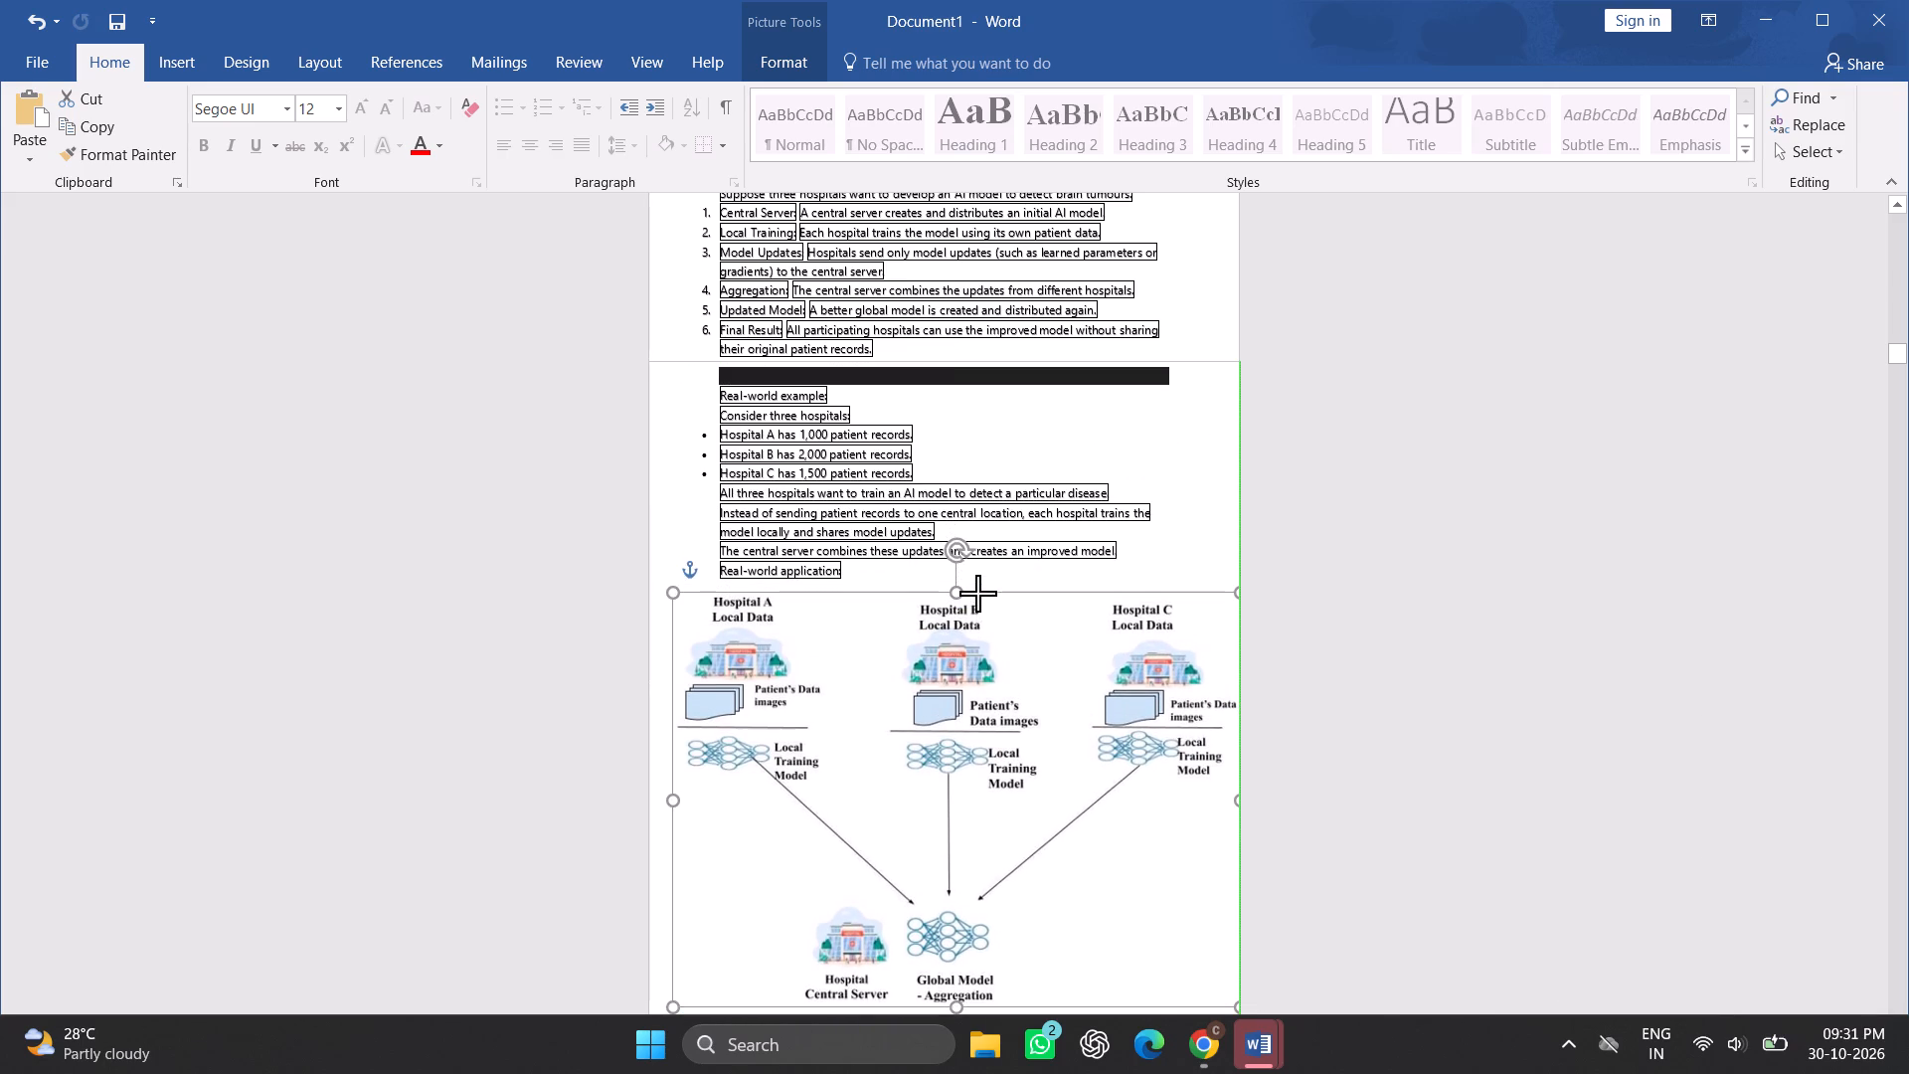
drag(977, 593, 977, 680)
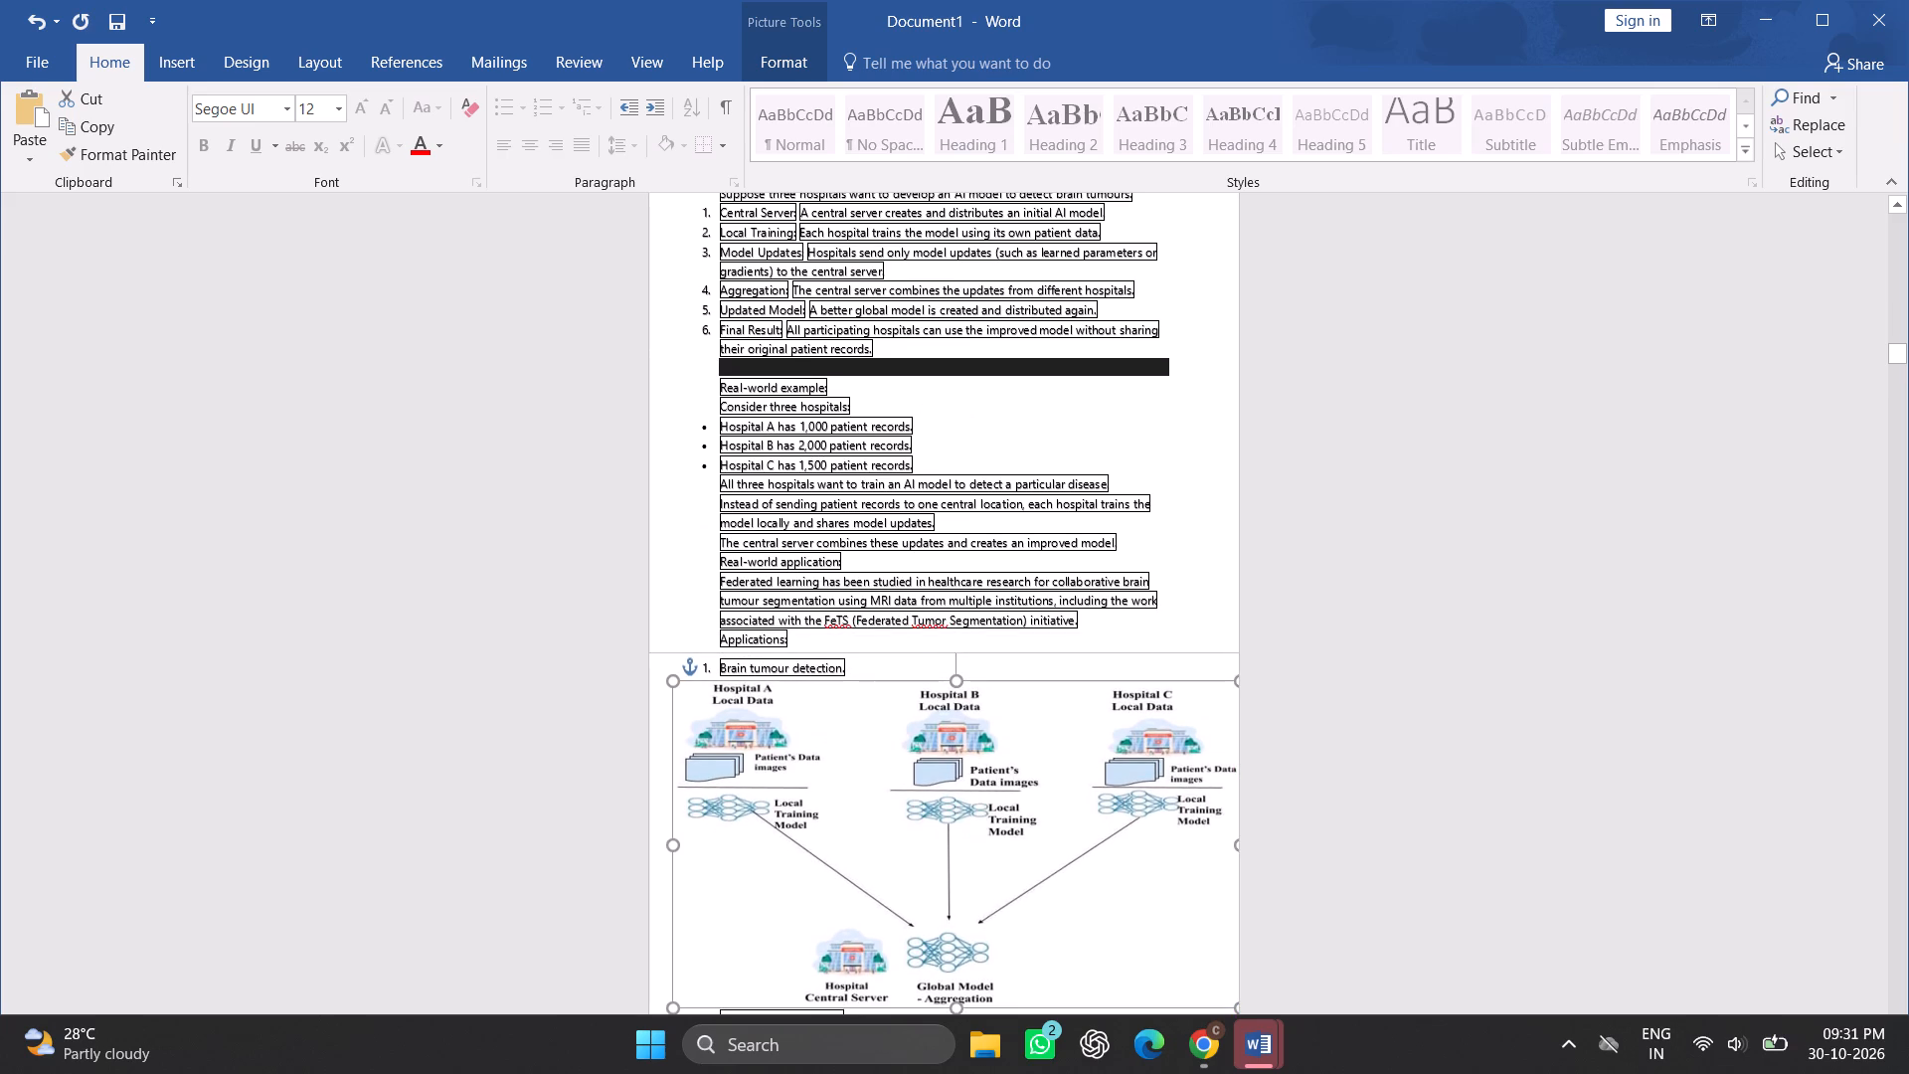
scroll(983, 780, down, 5)
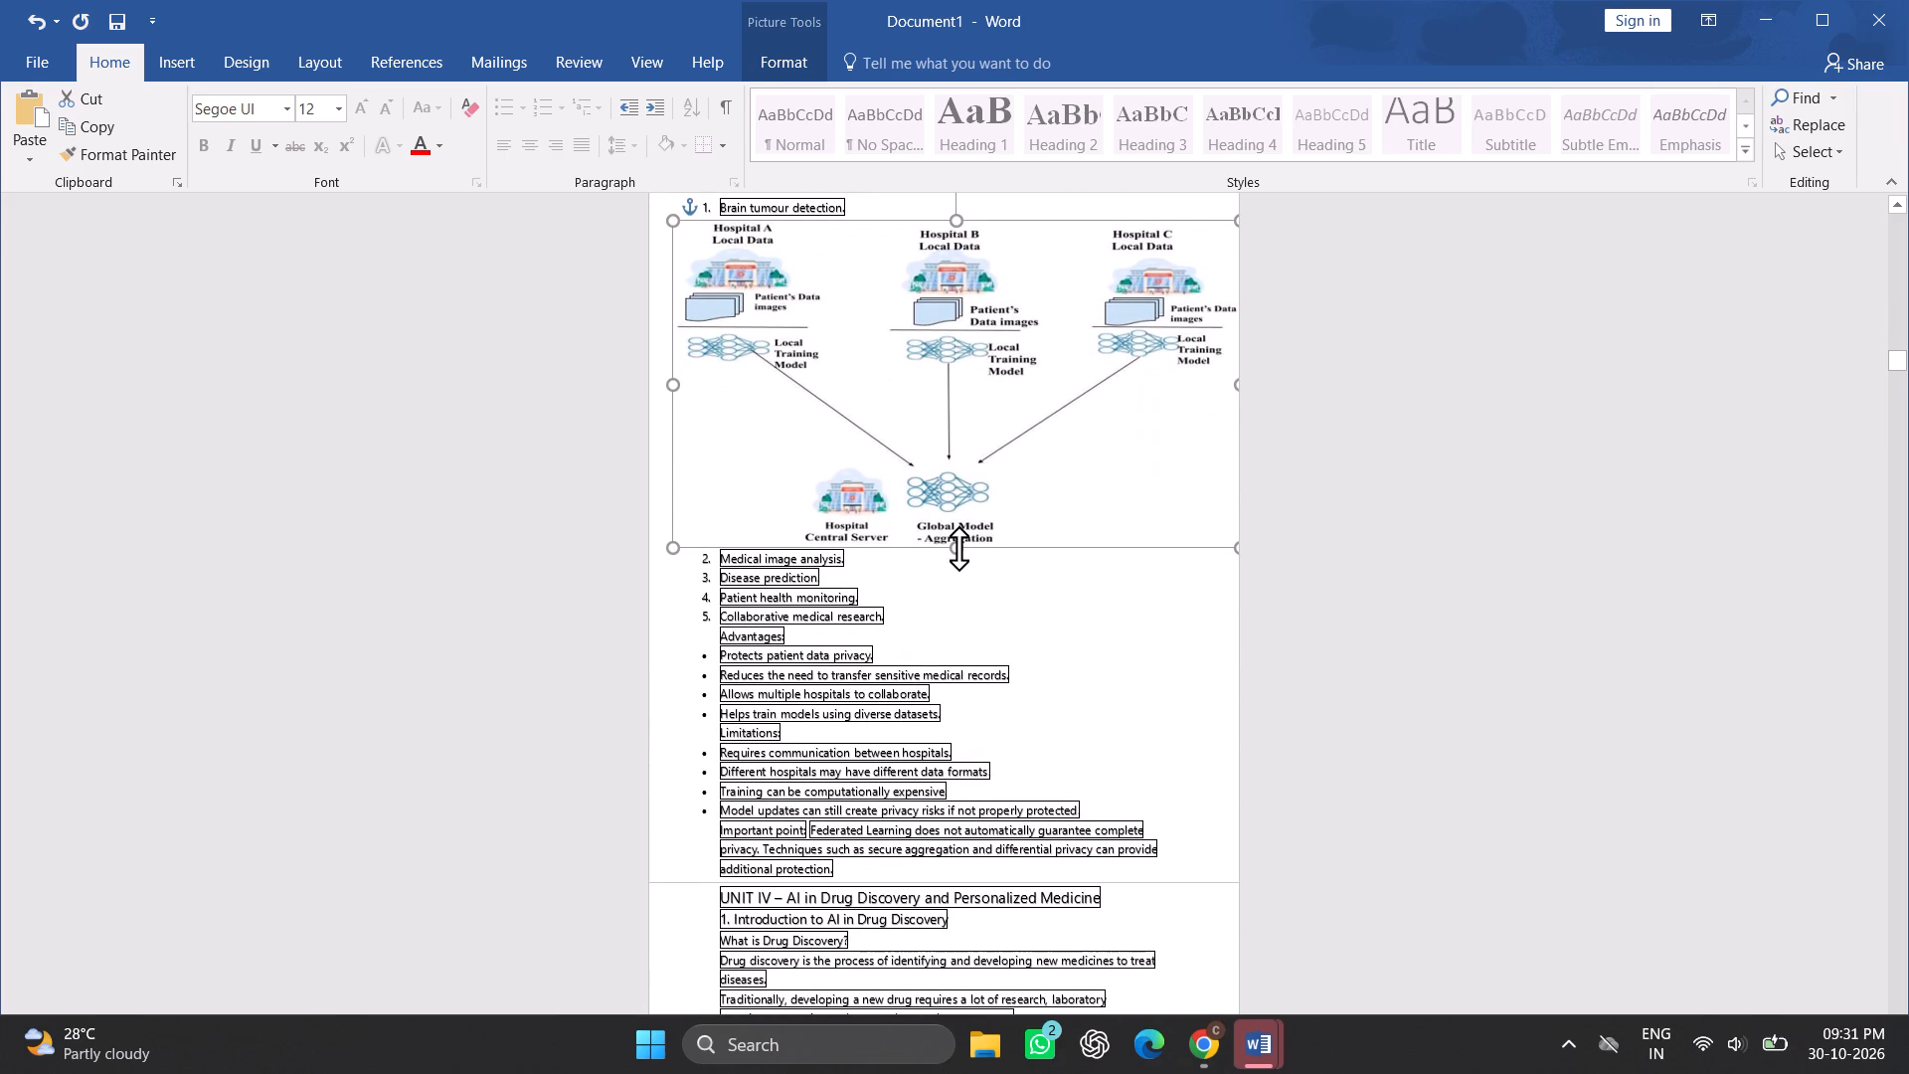
drag(958, 548, 951, 524)
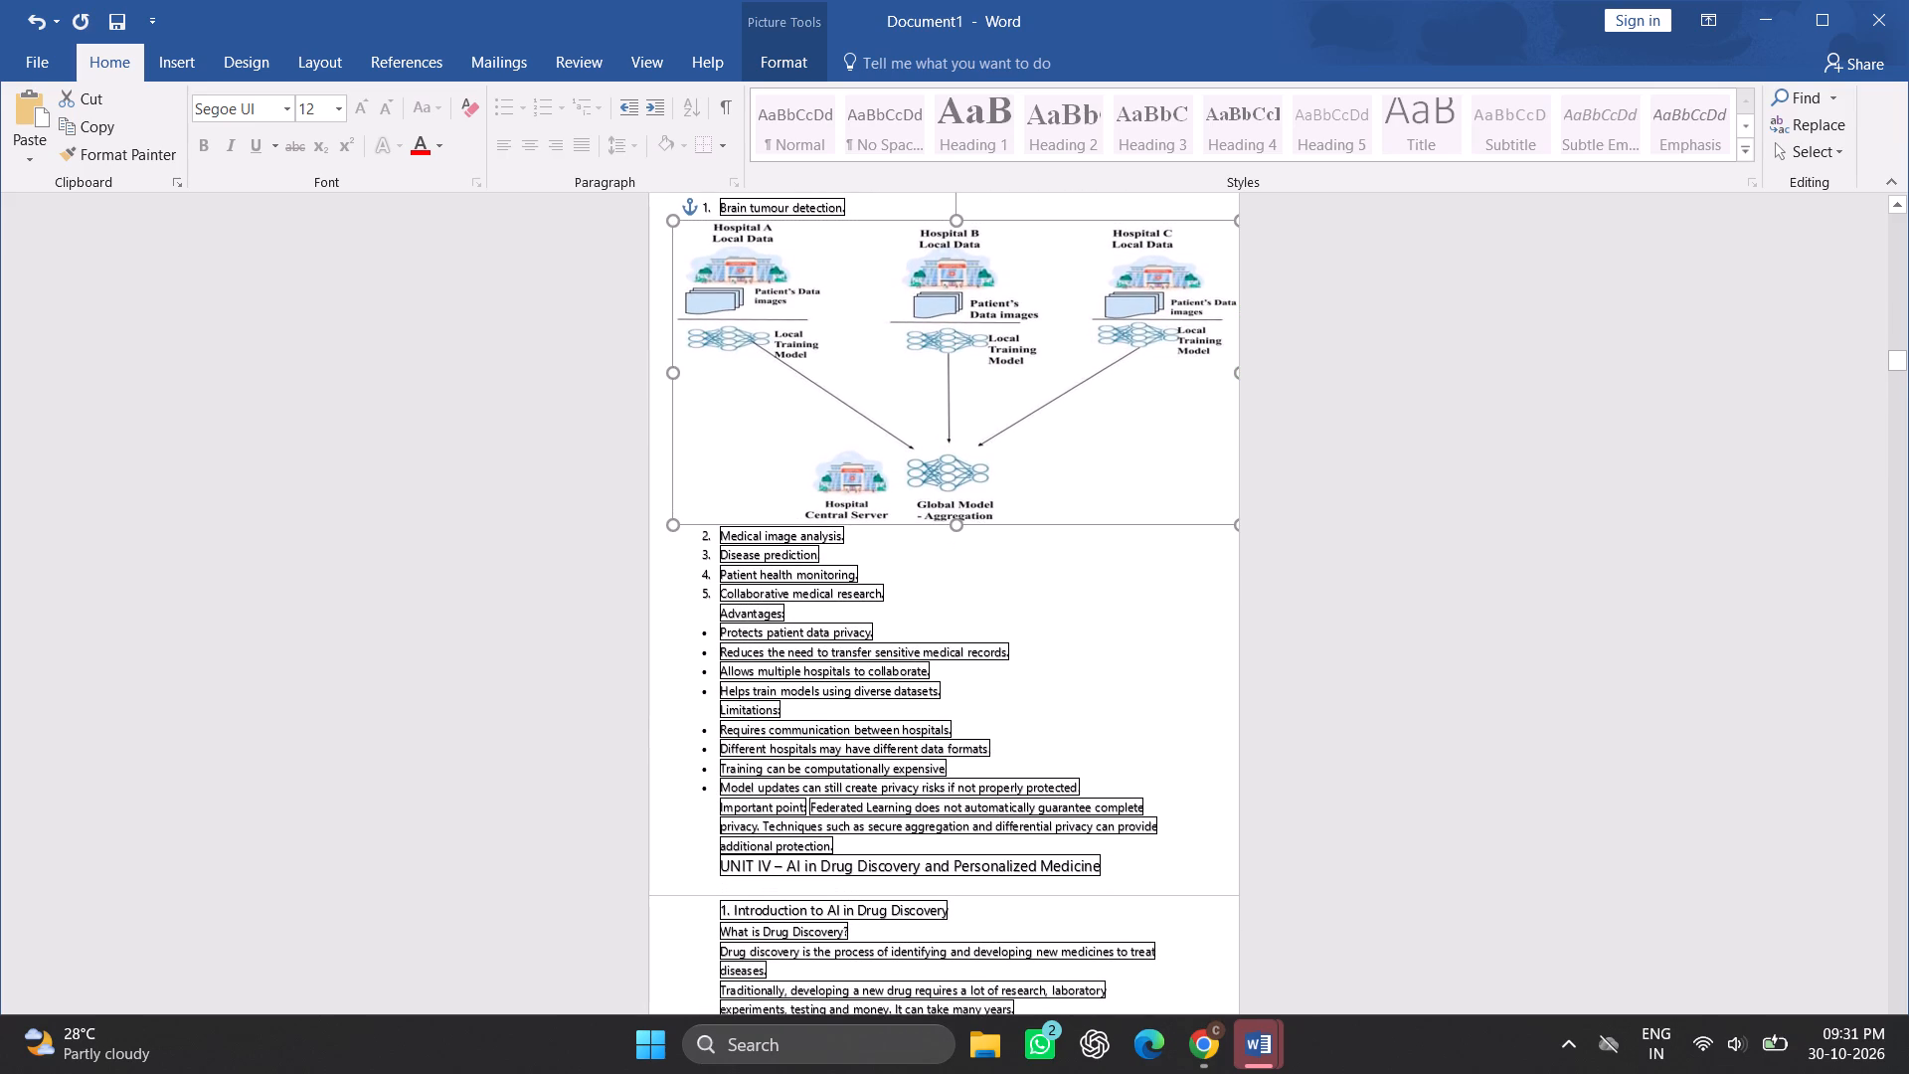
Move the federated learning diagram within the page width and directly above the Brain tumour detection item.
drag(1041, 417, 1023, 417)
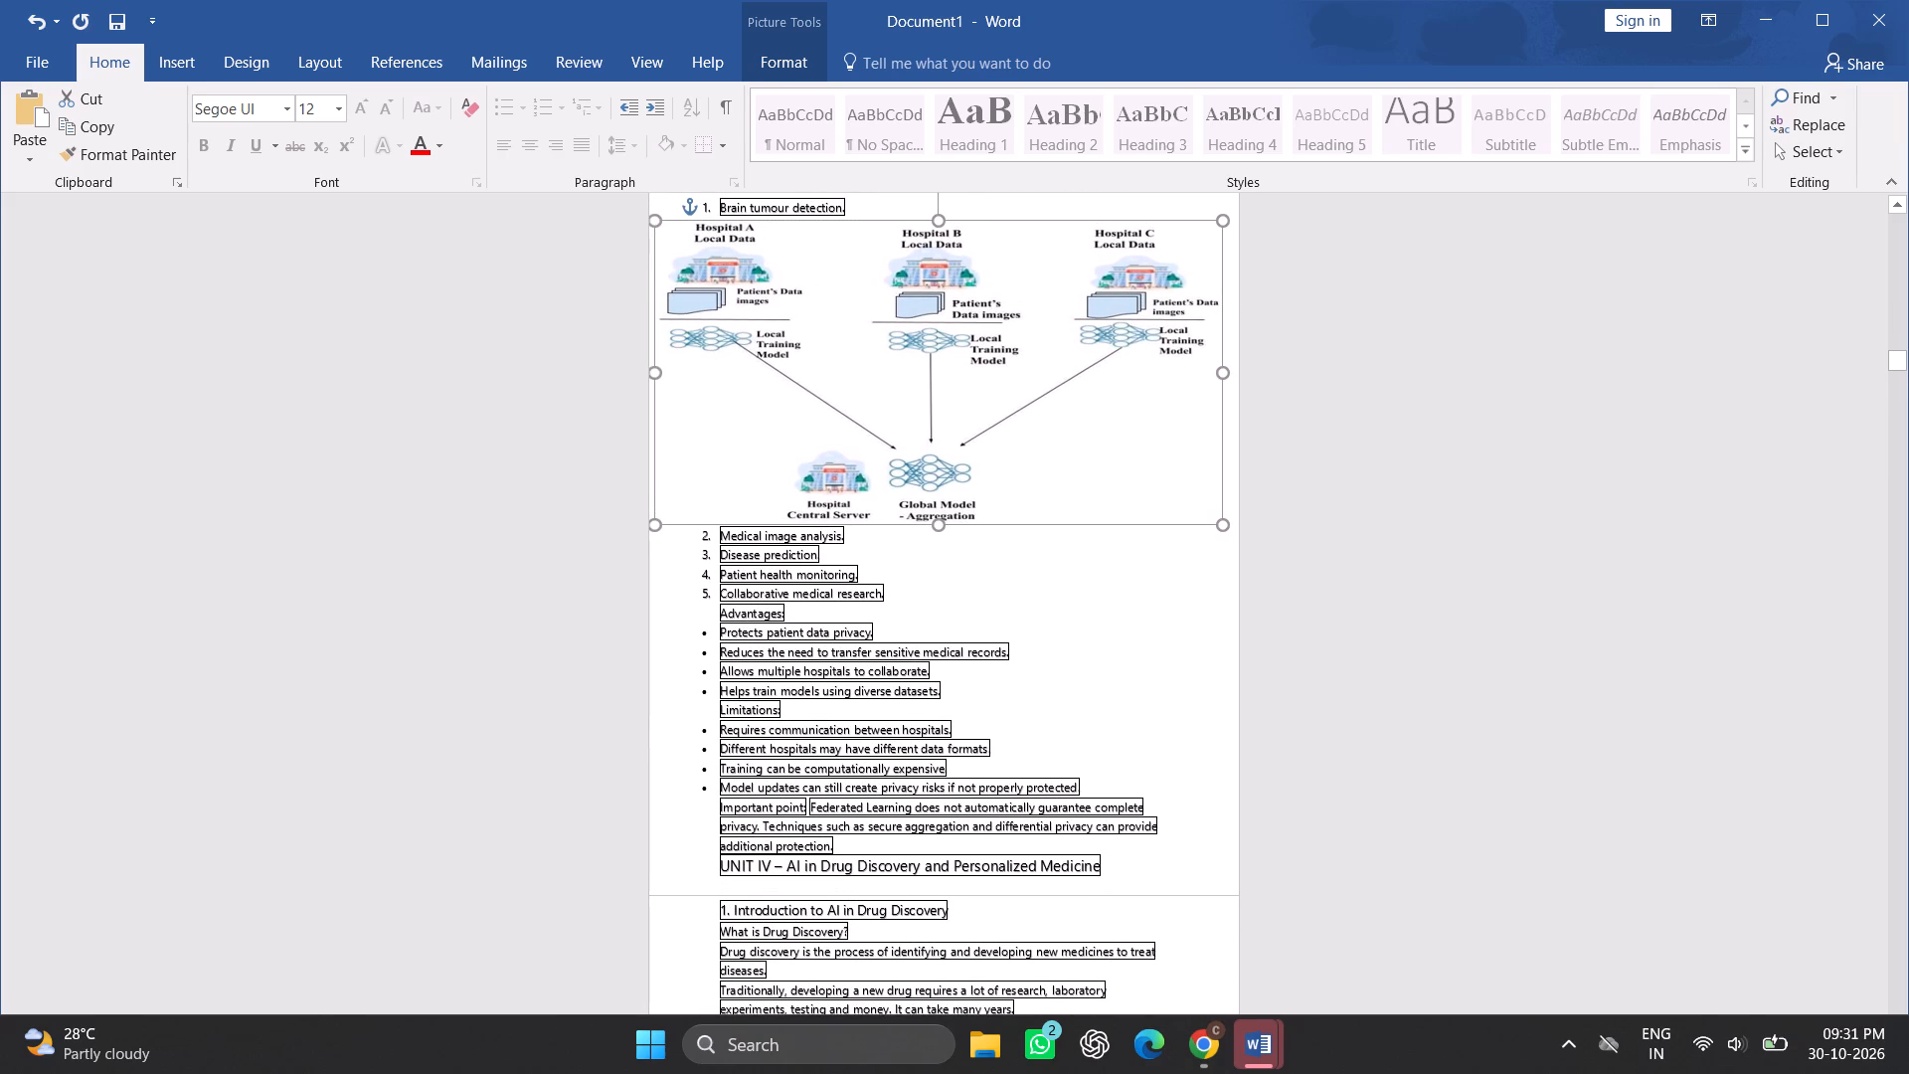
drag(1023, 417, 1032, 417)
click(1090, 643)
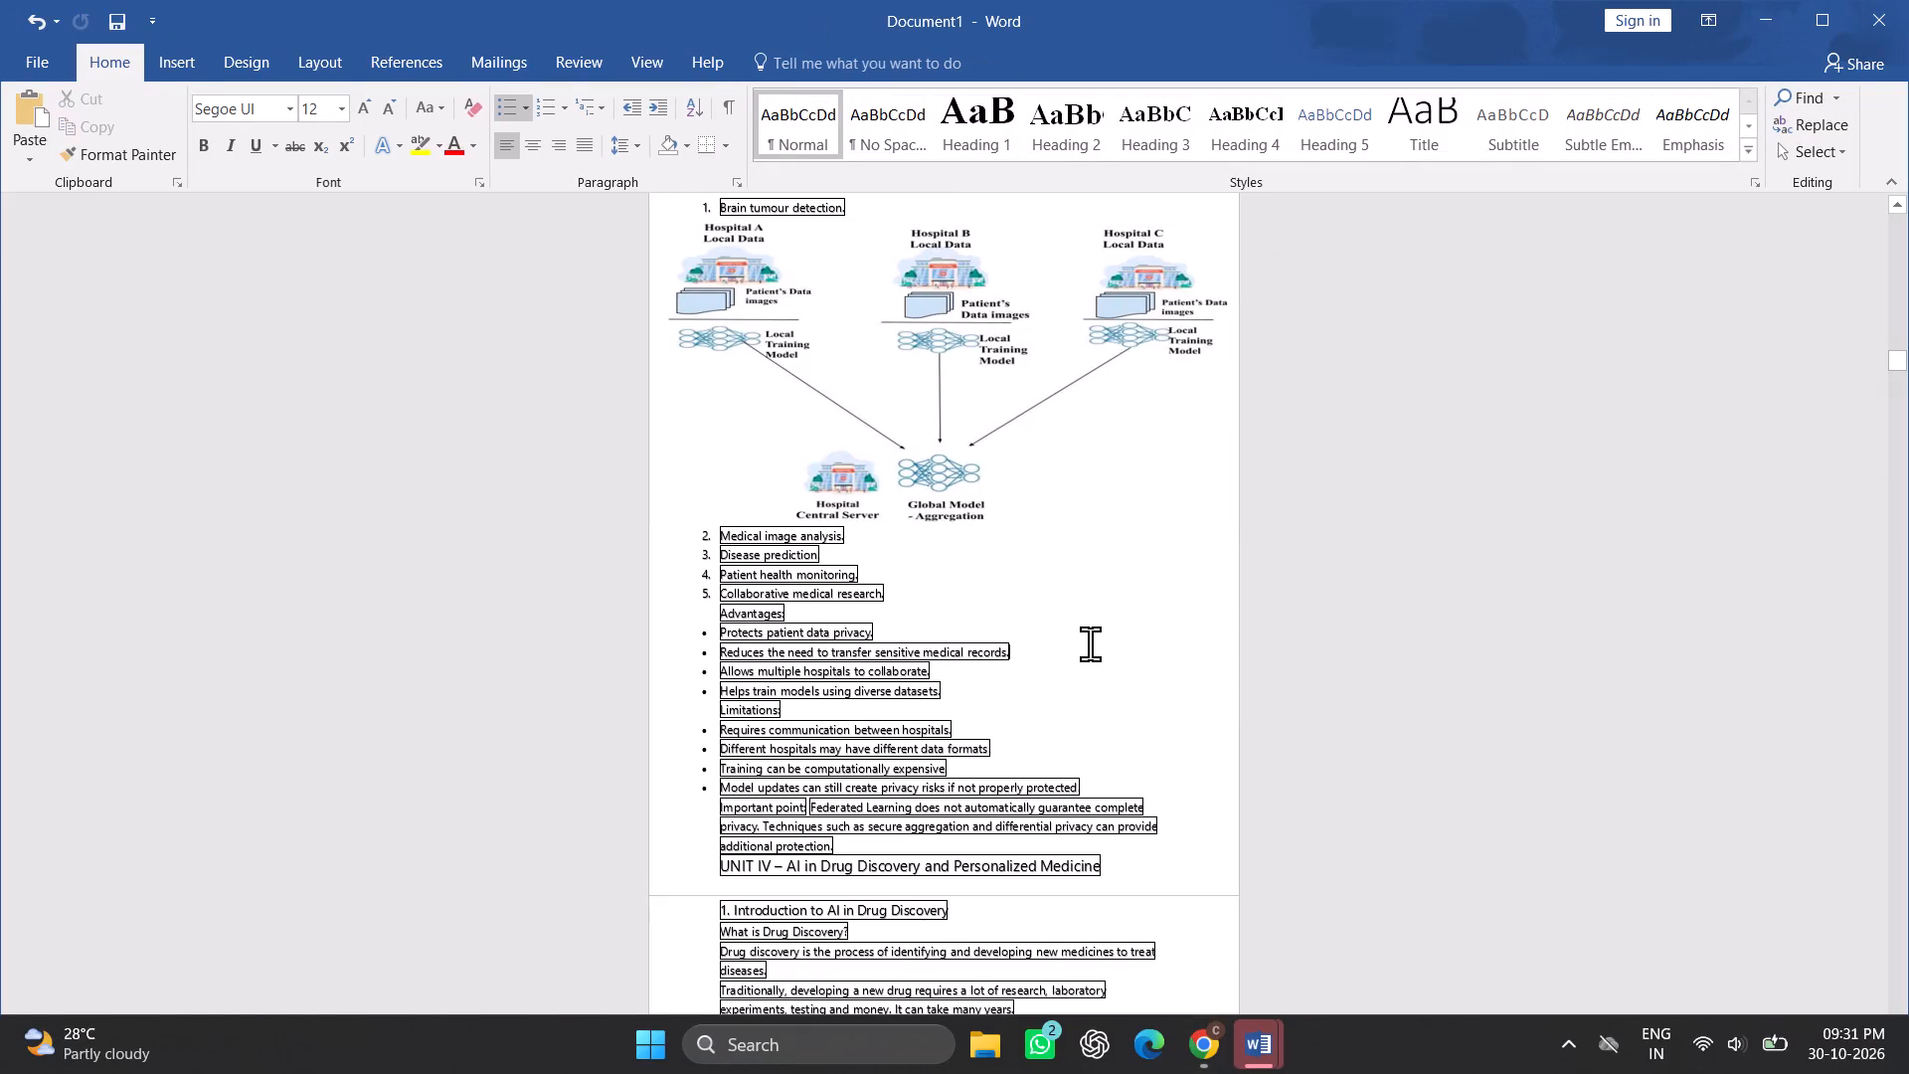
click(946, 445)
drag(946, 445, 946, 433)
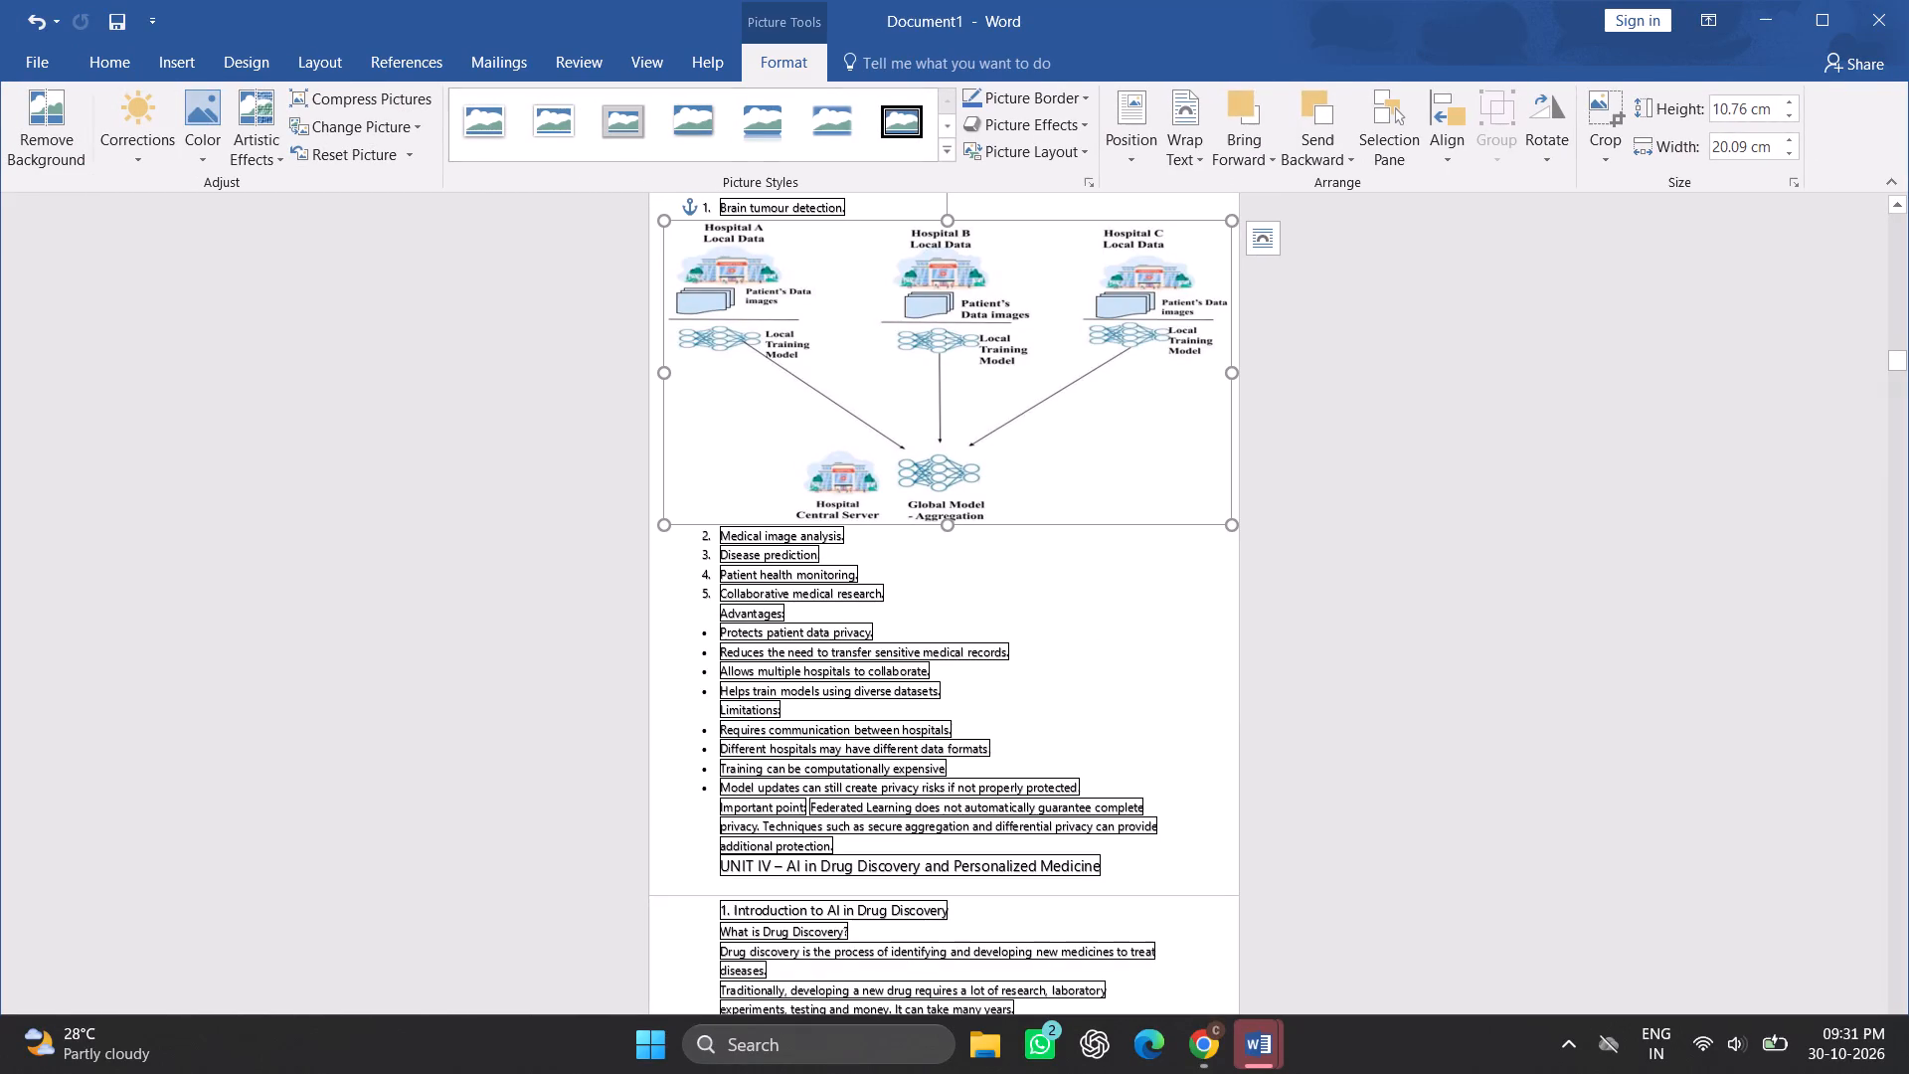
drag(946, 433, 942, 388)
drag(942, 388, 938, 362)
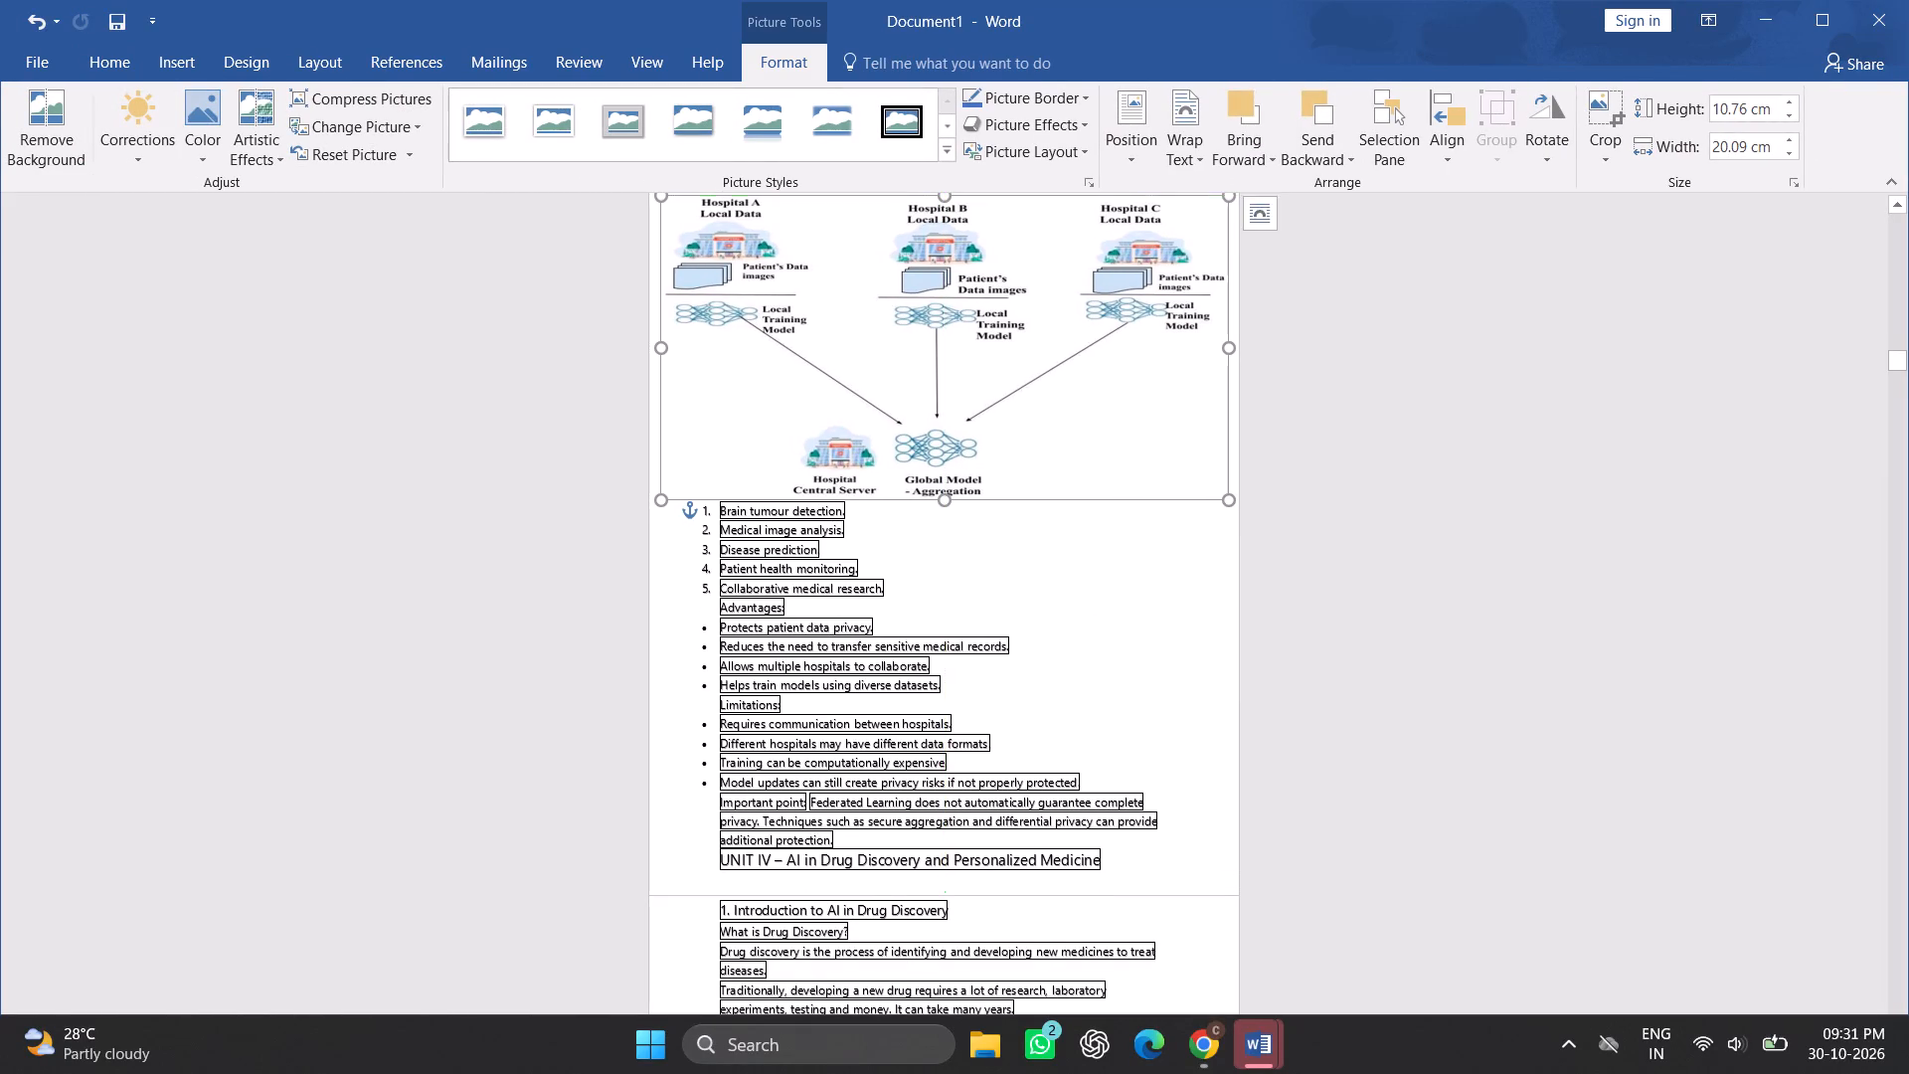
Set the AI-Driven Drug Discovery Pipeline image to Top and Bottom text wrapping.
scroll(938, 362, down, 20)
scroll(938, 362, down, 5)
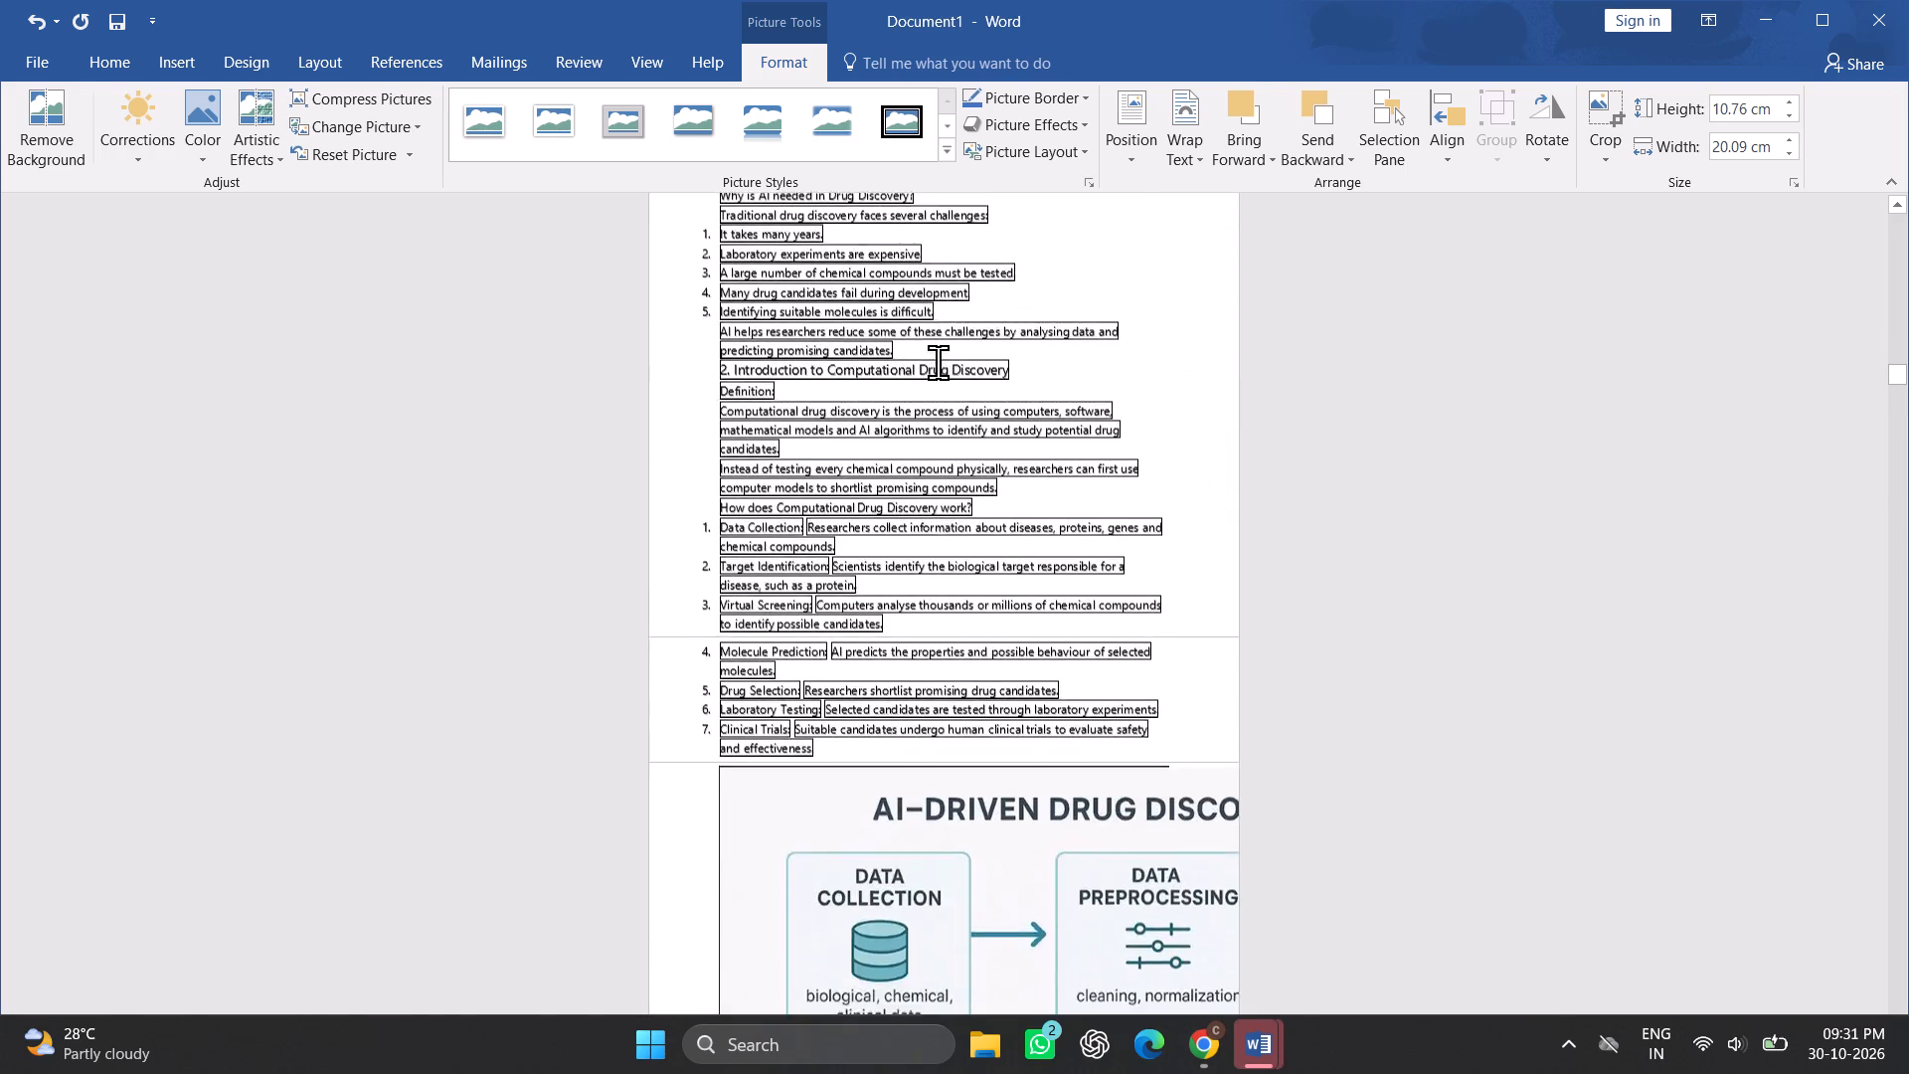
scroll(938, 362, down, 7)
right_click(939, 311)
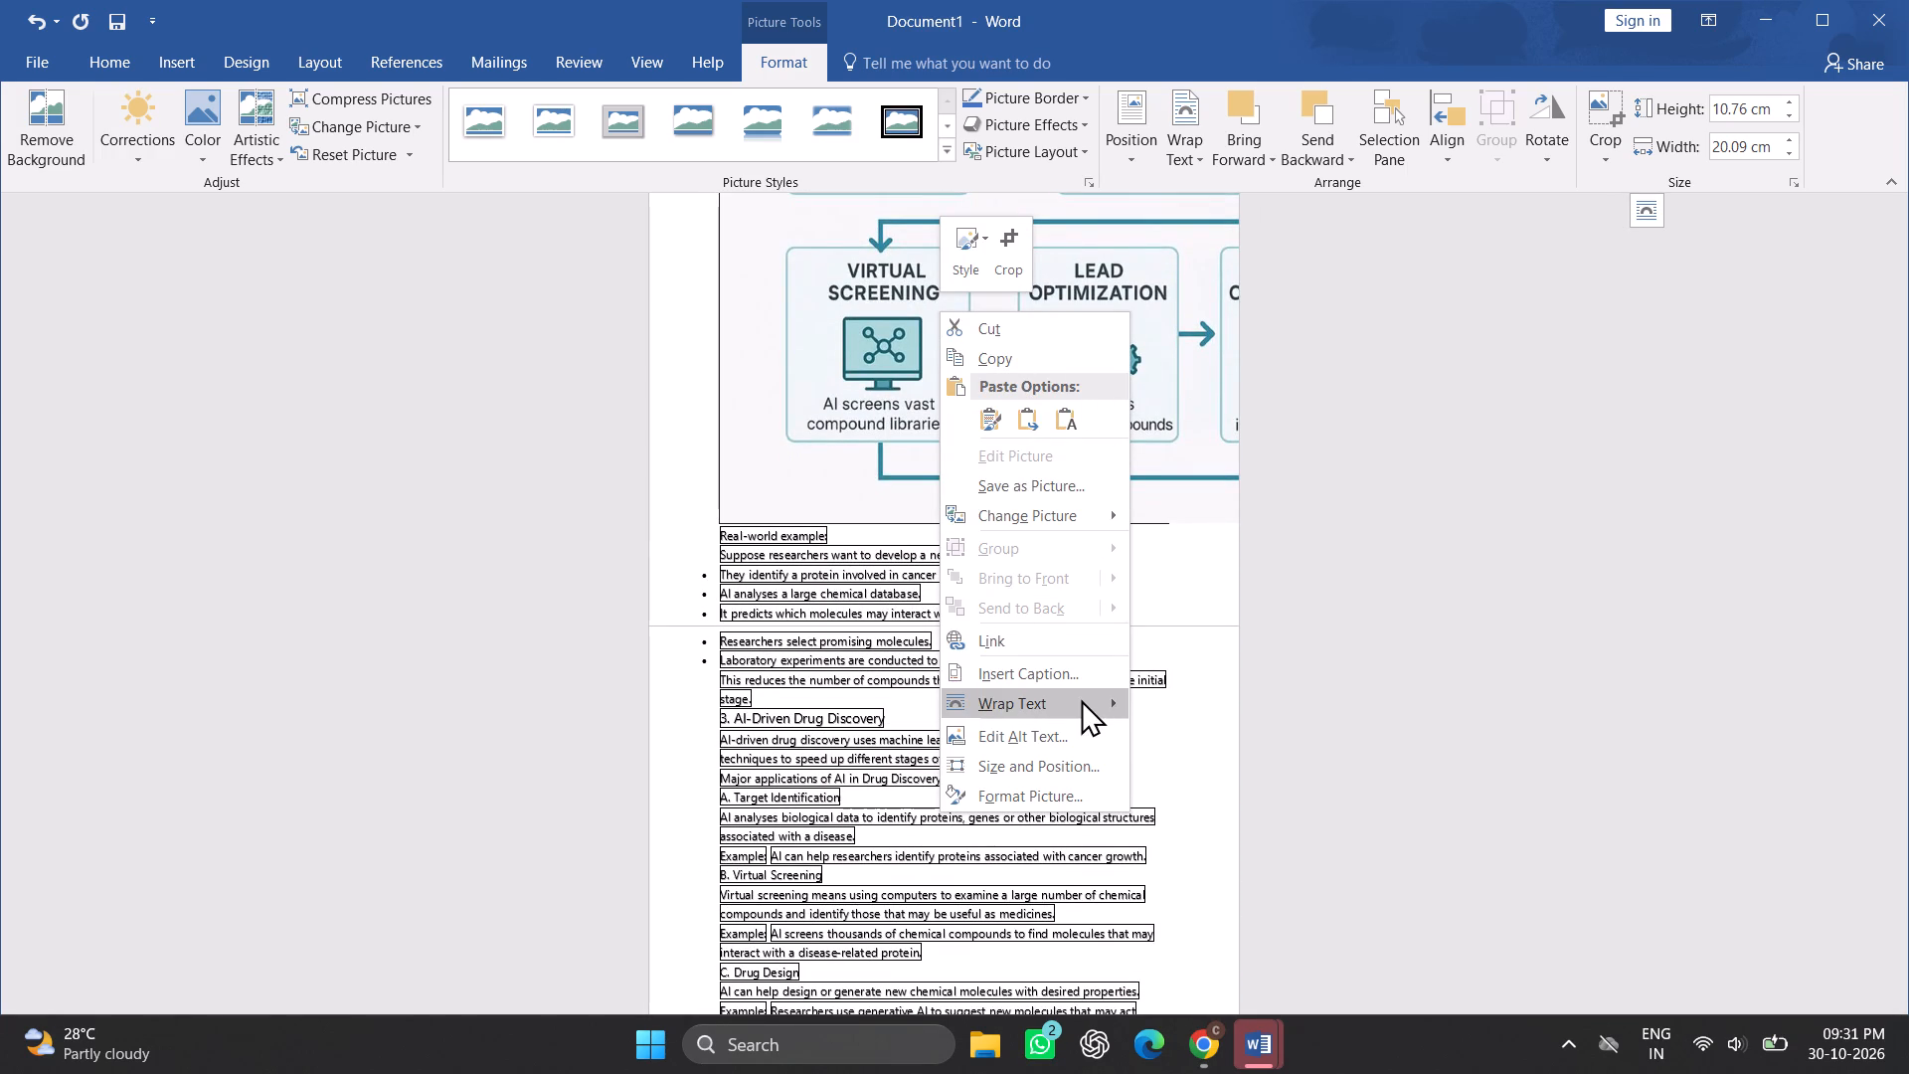
click(1199, 822)
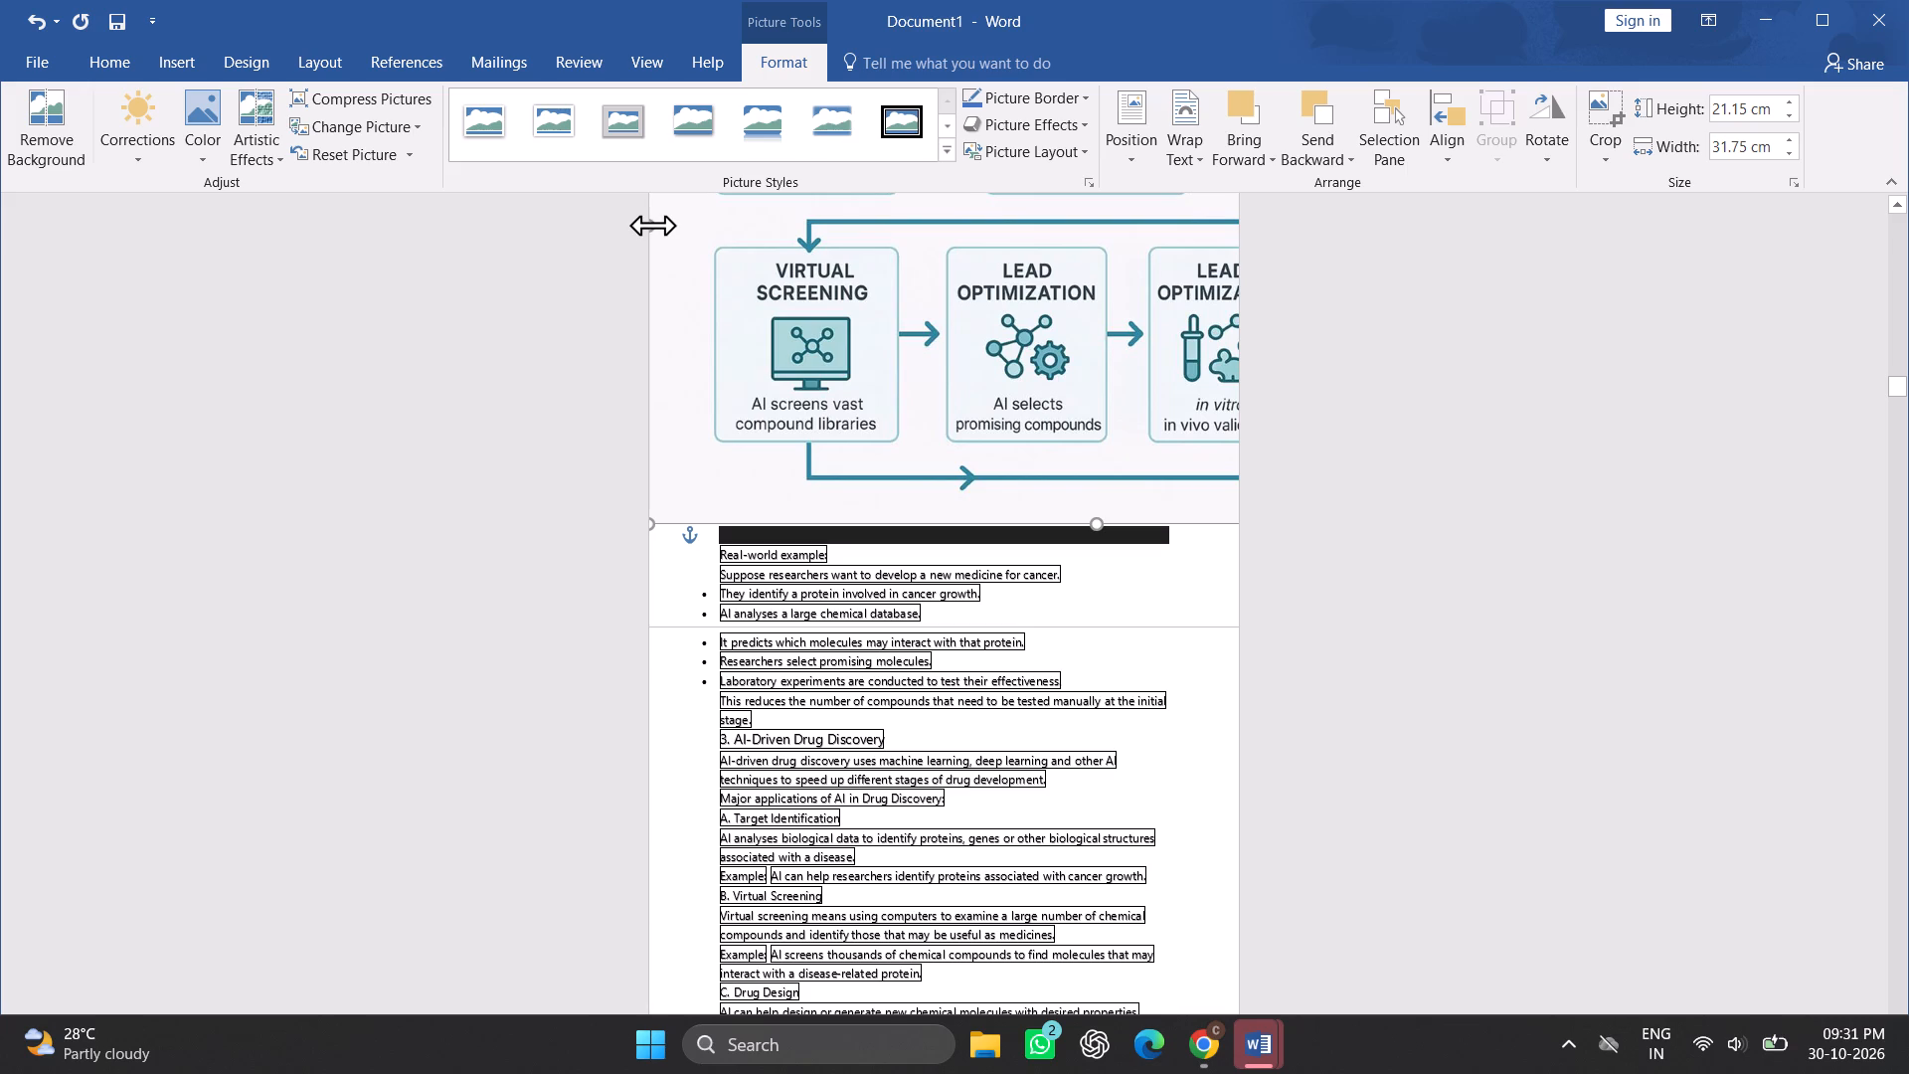
Shrink the drug discovery pipeline image to about 18.45 cm wide and 13.91 cm high and centre it above the AI-Driven Drug Discovery heading.
drag(652, 225, 1029, 318)
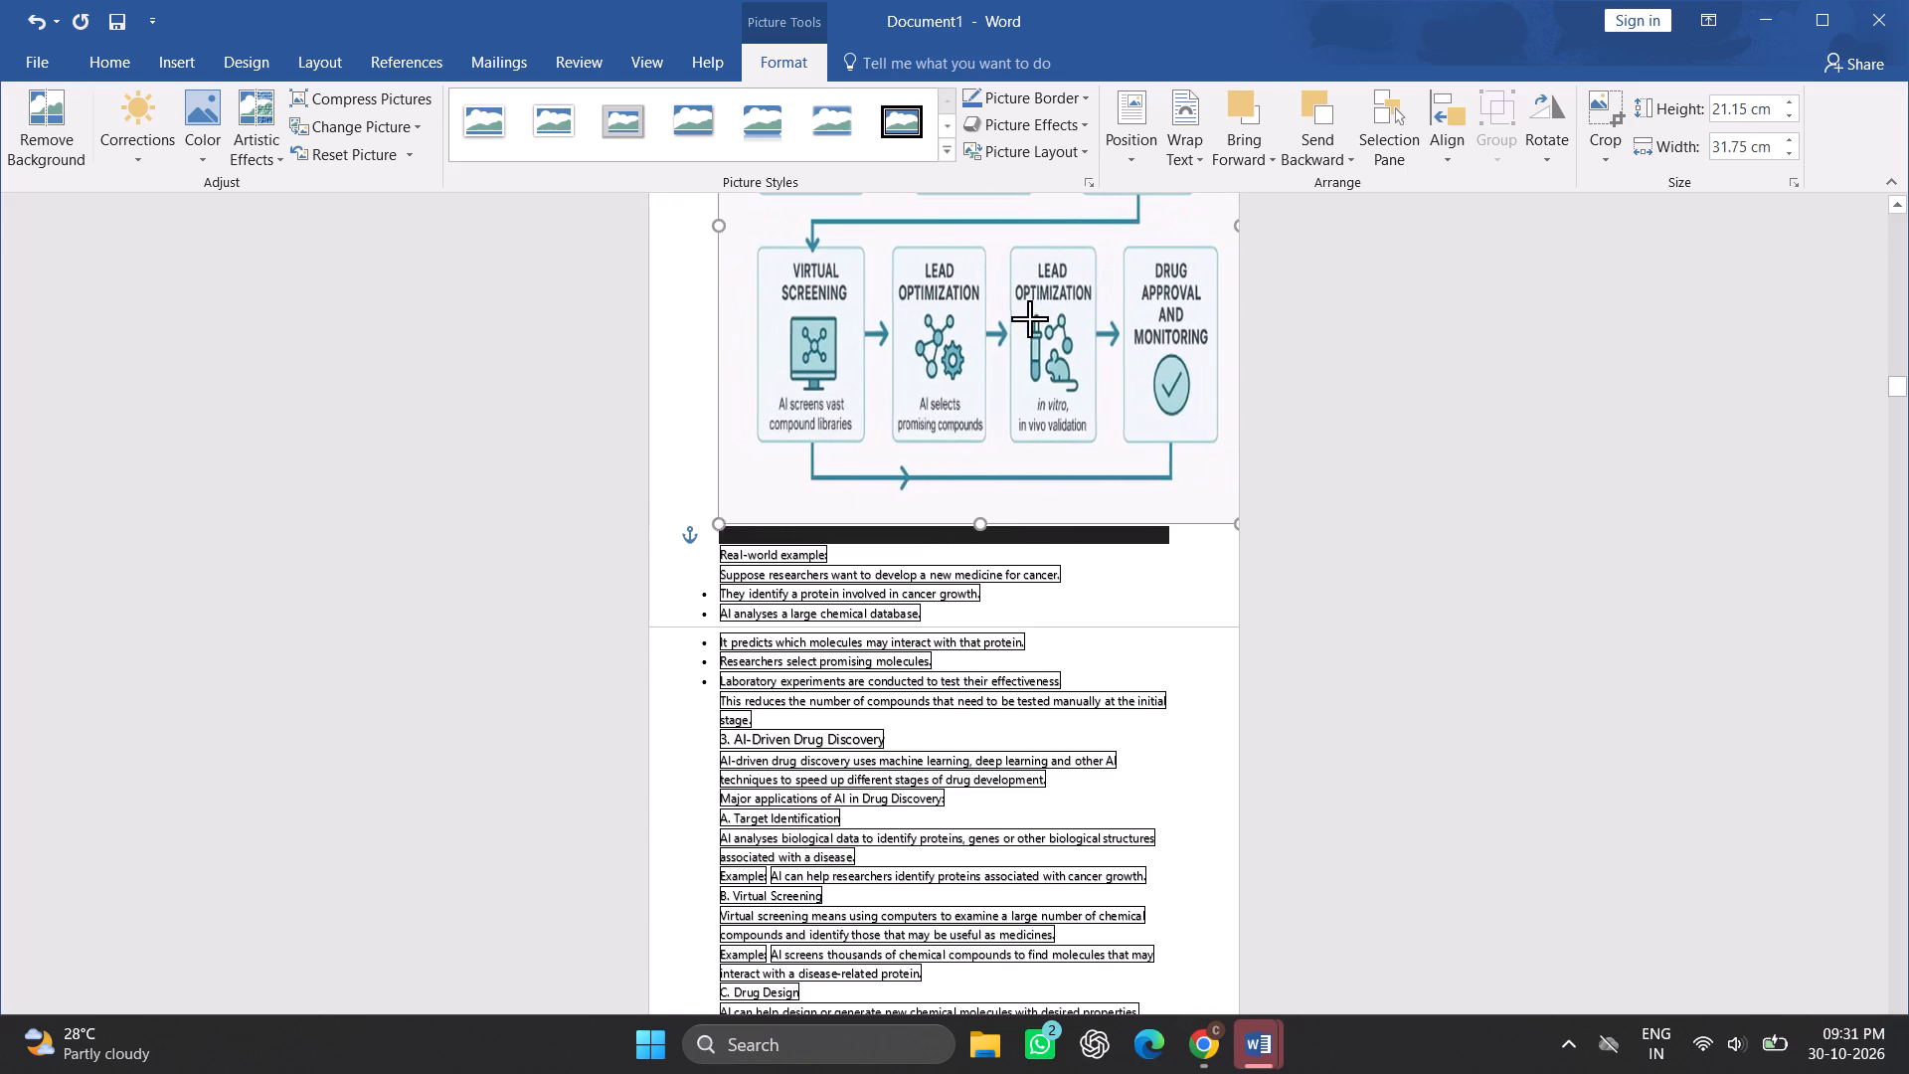
drag(1029, 318, 1048, 318)
scroll(1048, 318, up, 1)
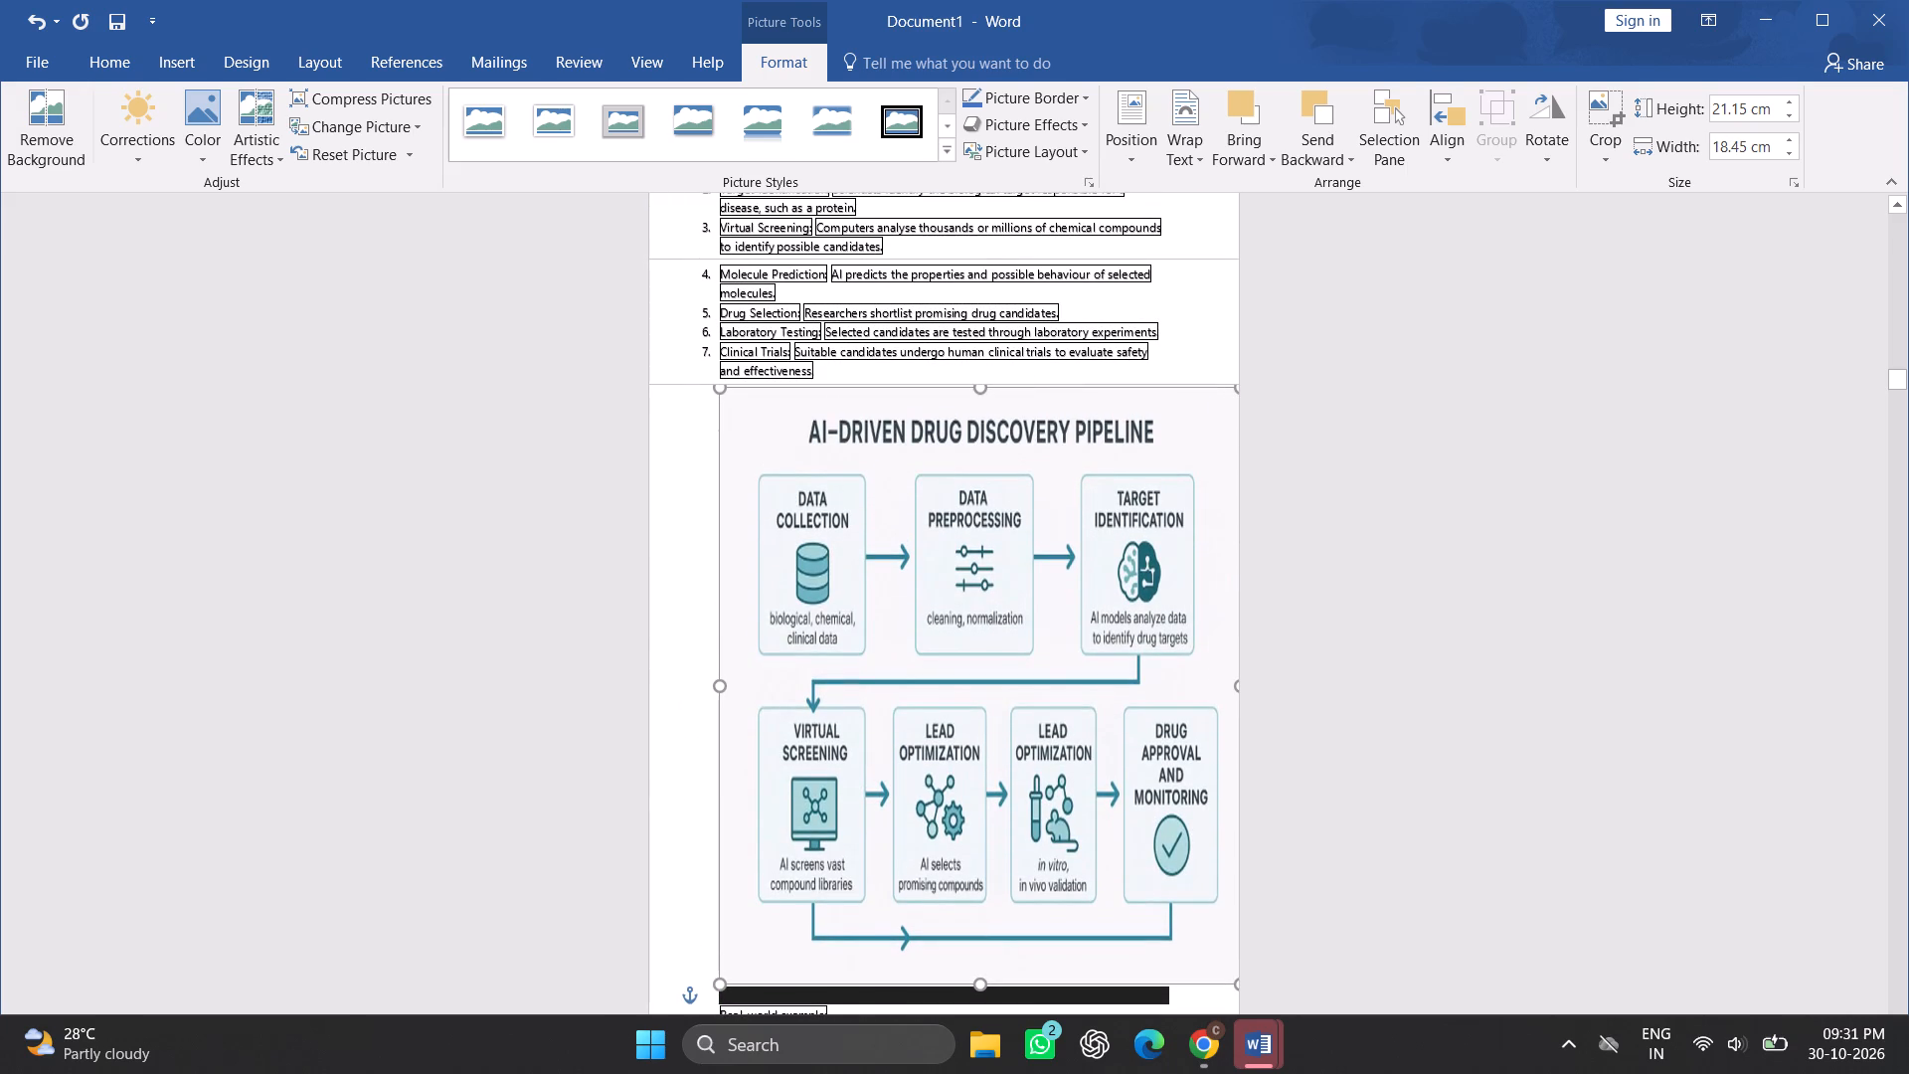
click(976, 392)
drag(976, 392, 986, 592)
drag(987, 679, 950, 682)
scroll(1020, 729, down, 2)
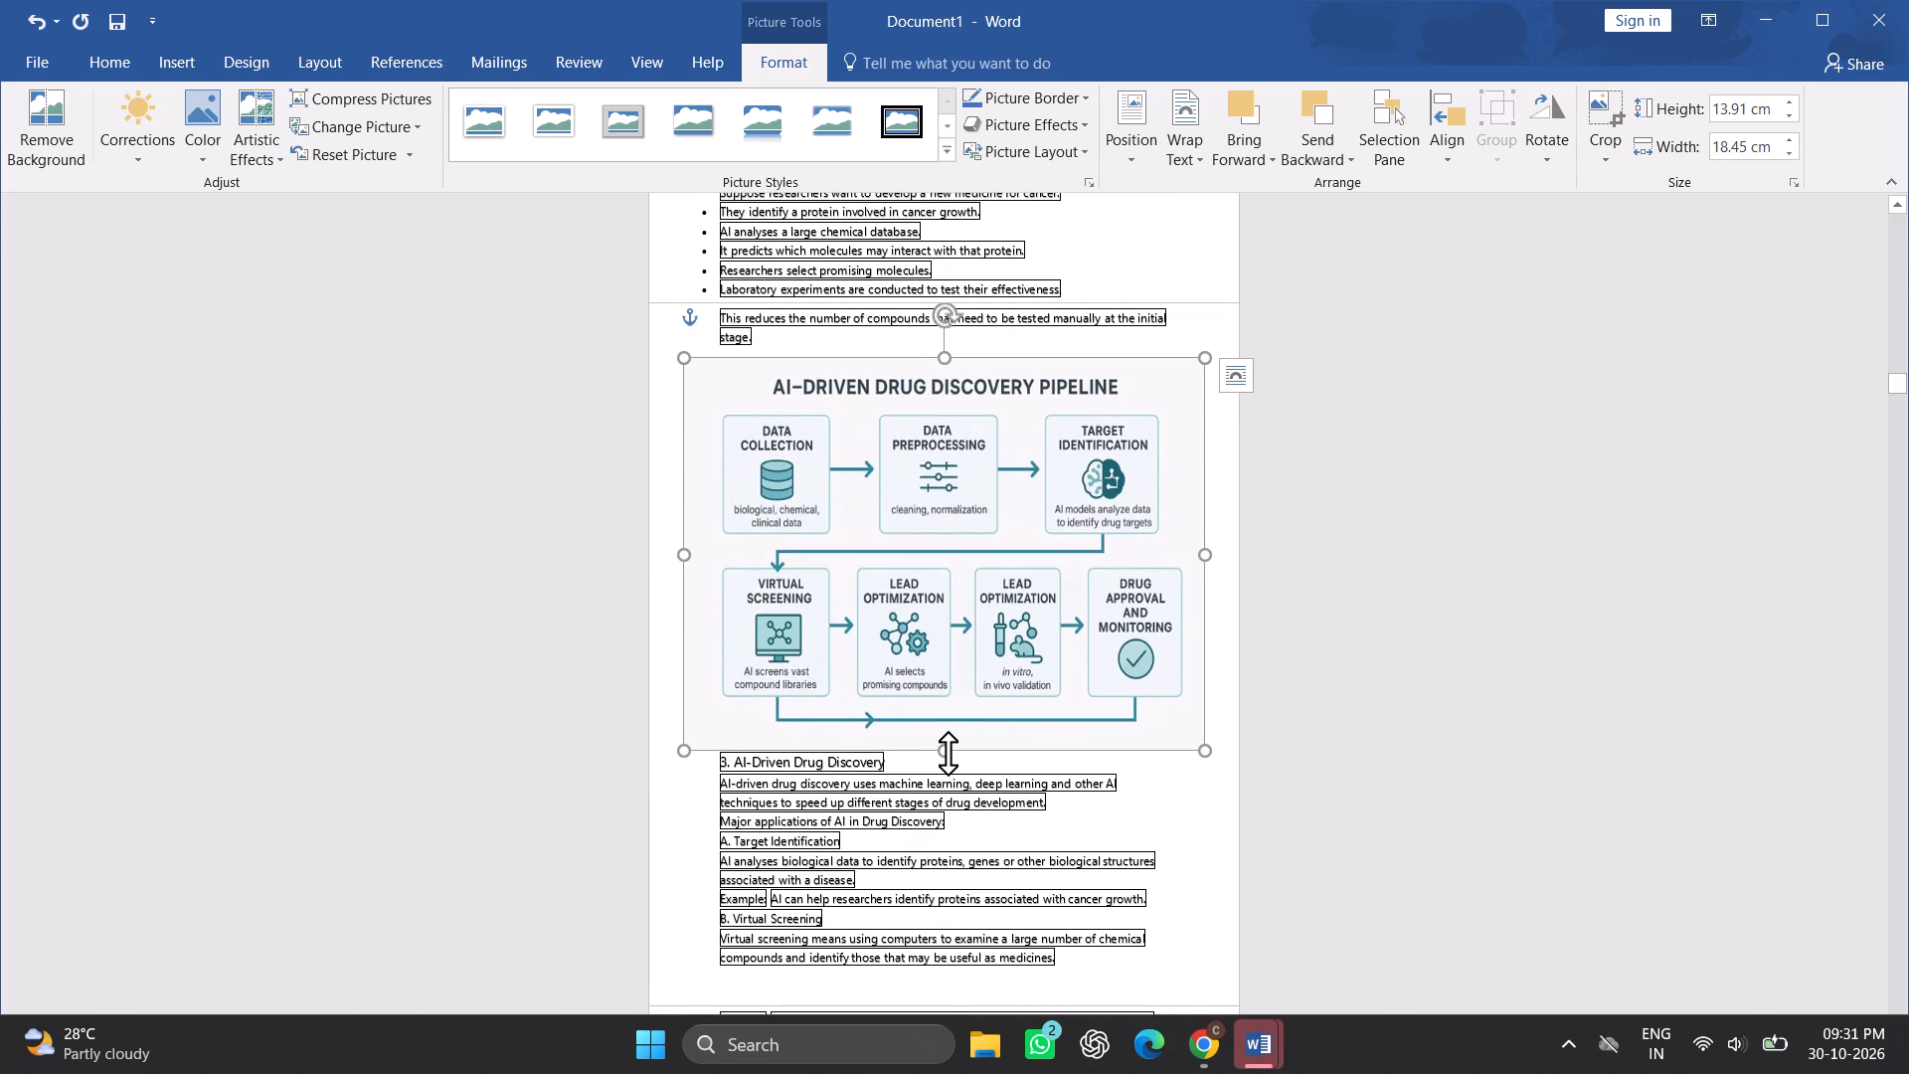
Reduce the height of the AI-Driven Drug Discovery Pipeline image to about 10.8 cm.
drag(948, 753, 975, 662)
Delete the oversized protein structure image under Case Study 1: AlphaFold by DeepMind.
scroll(1040, 625, down, 1)
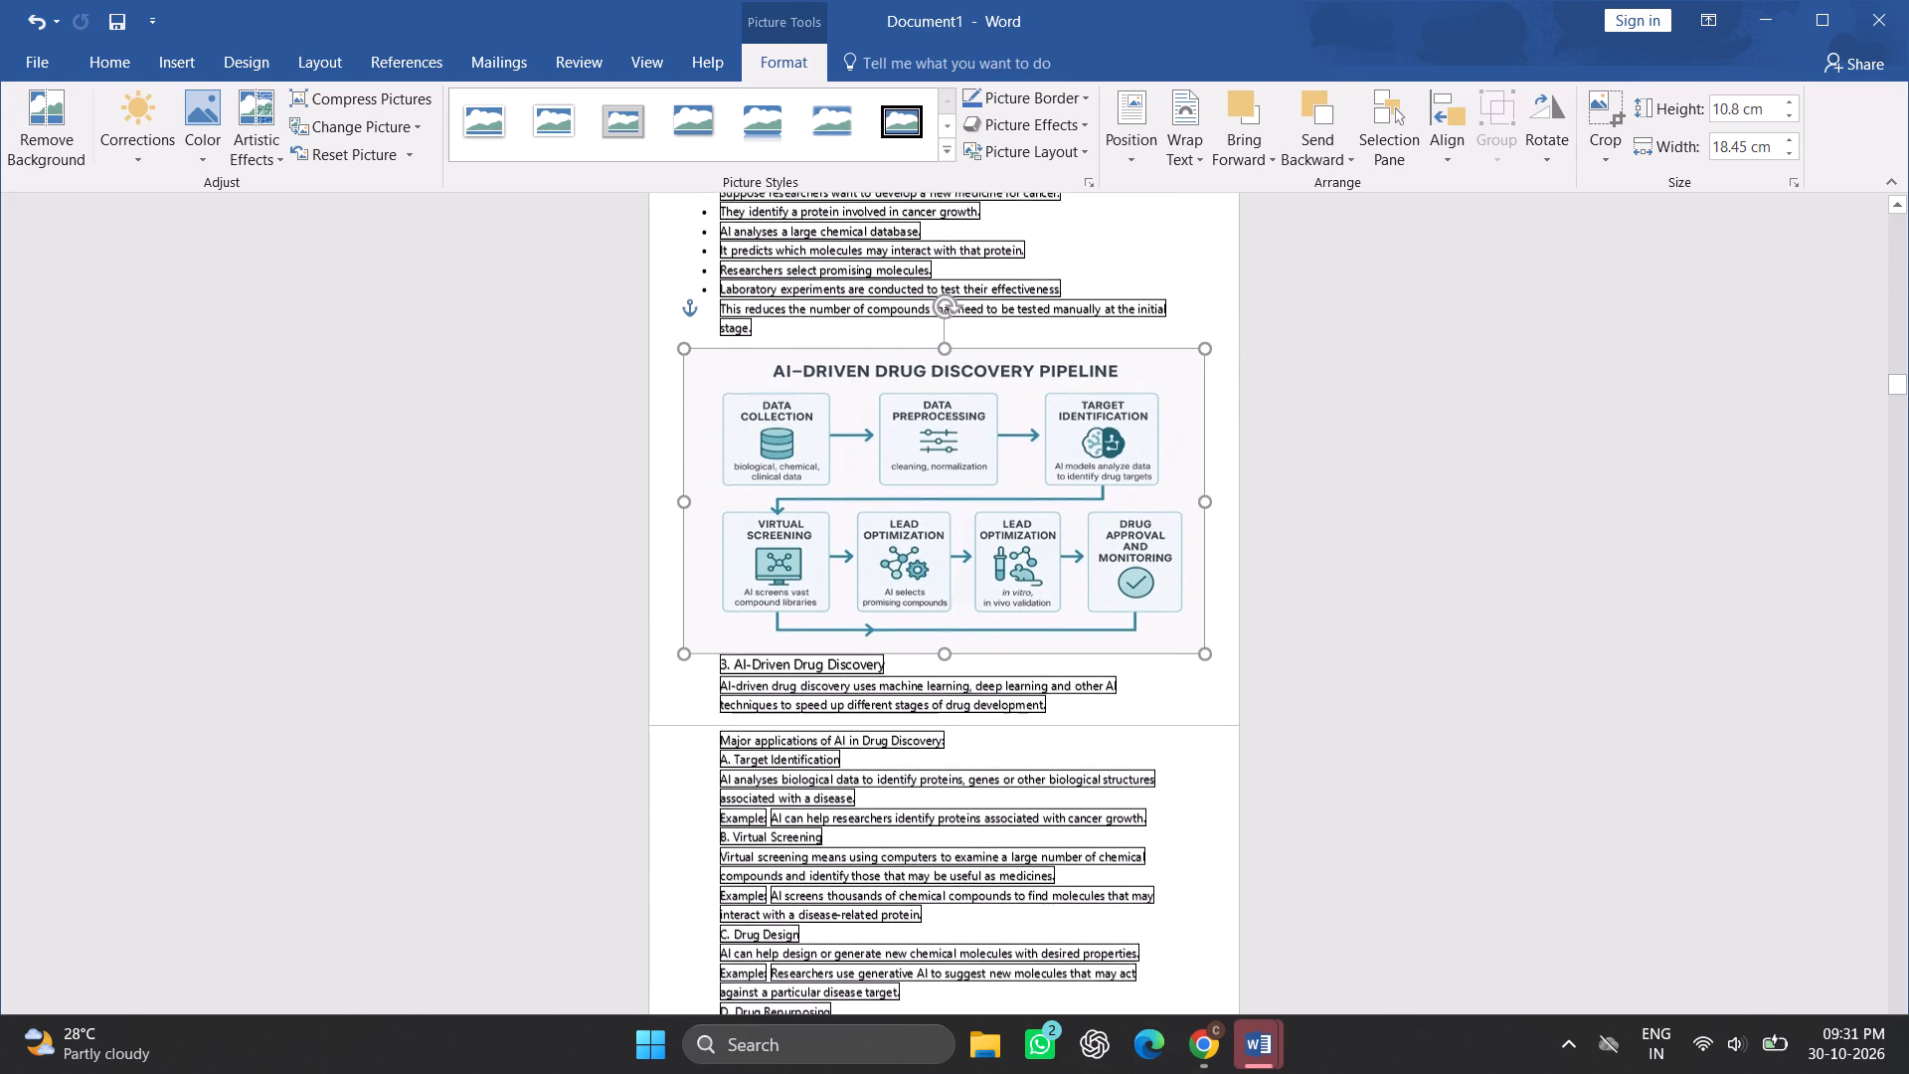
scroll(1040, 625, down, 19)
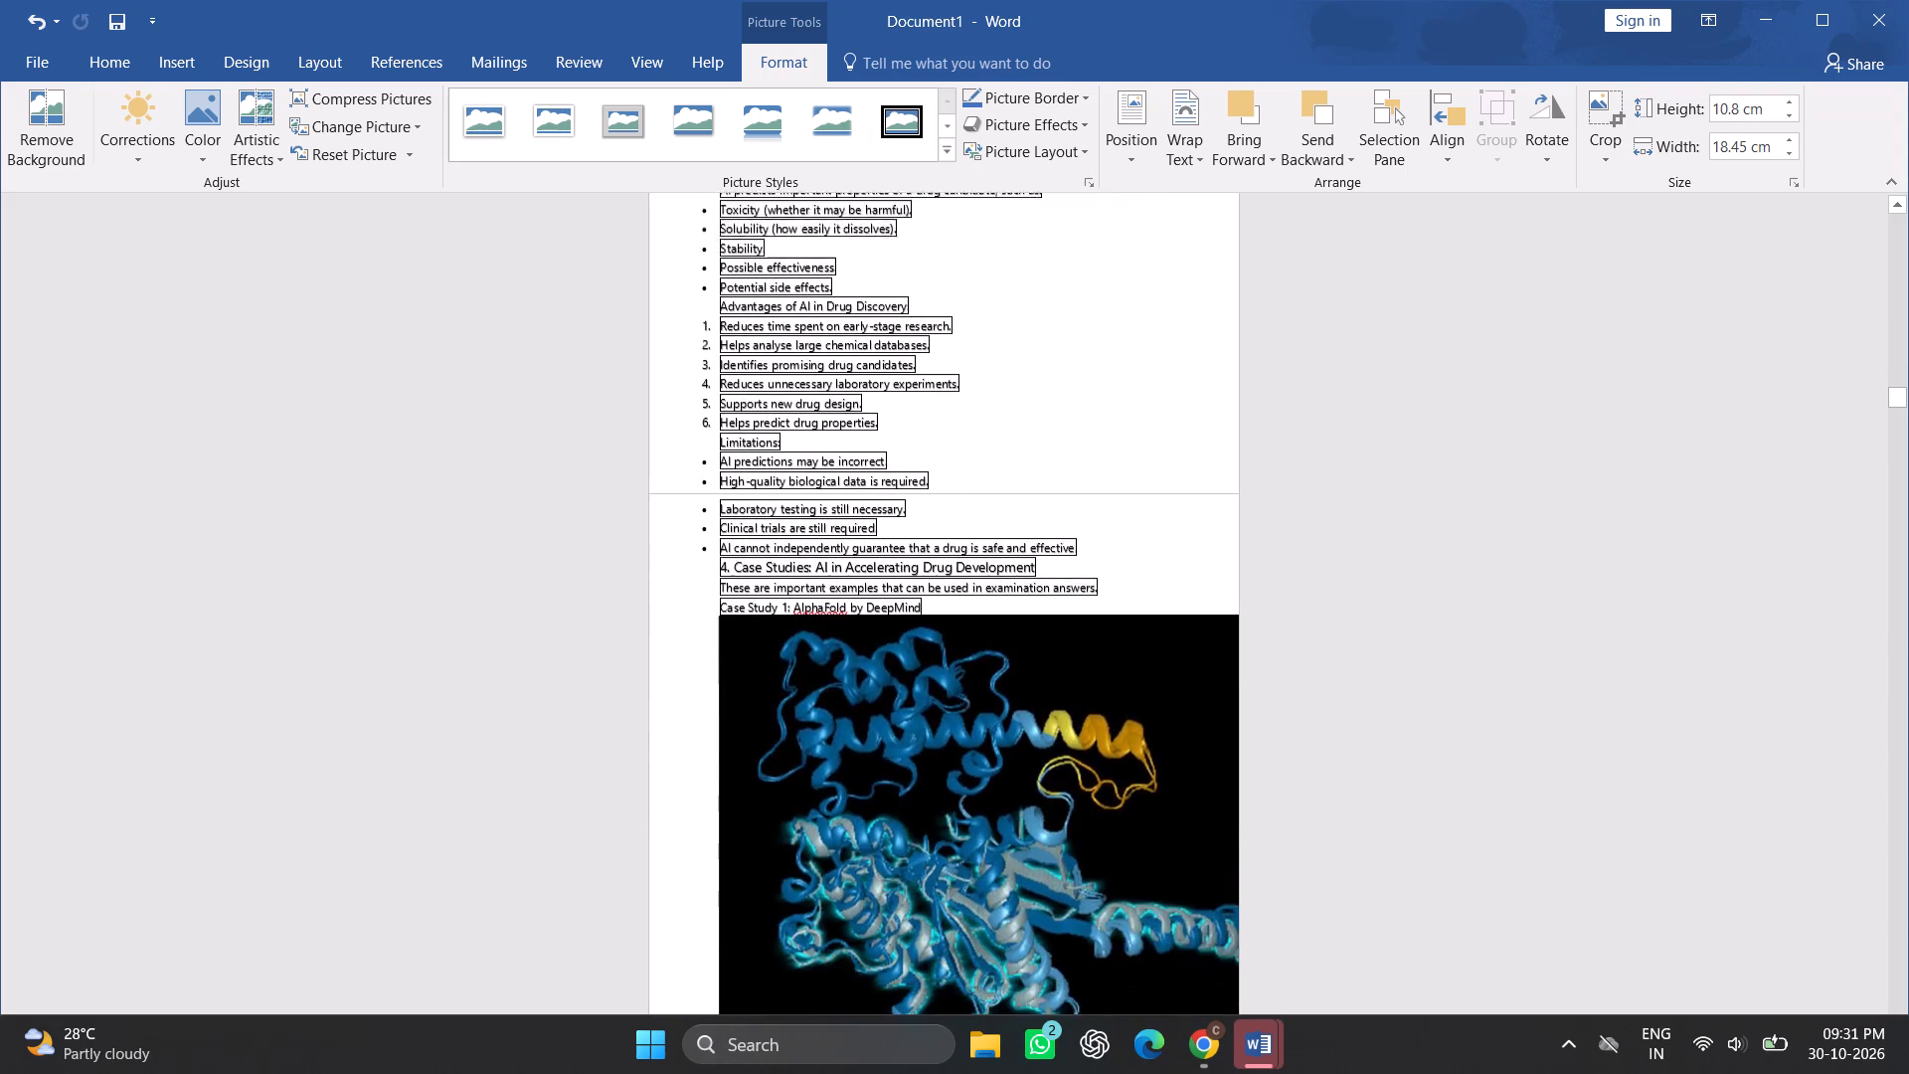
click(1035, 679)
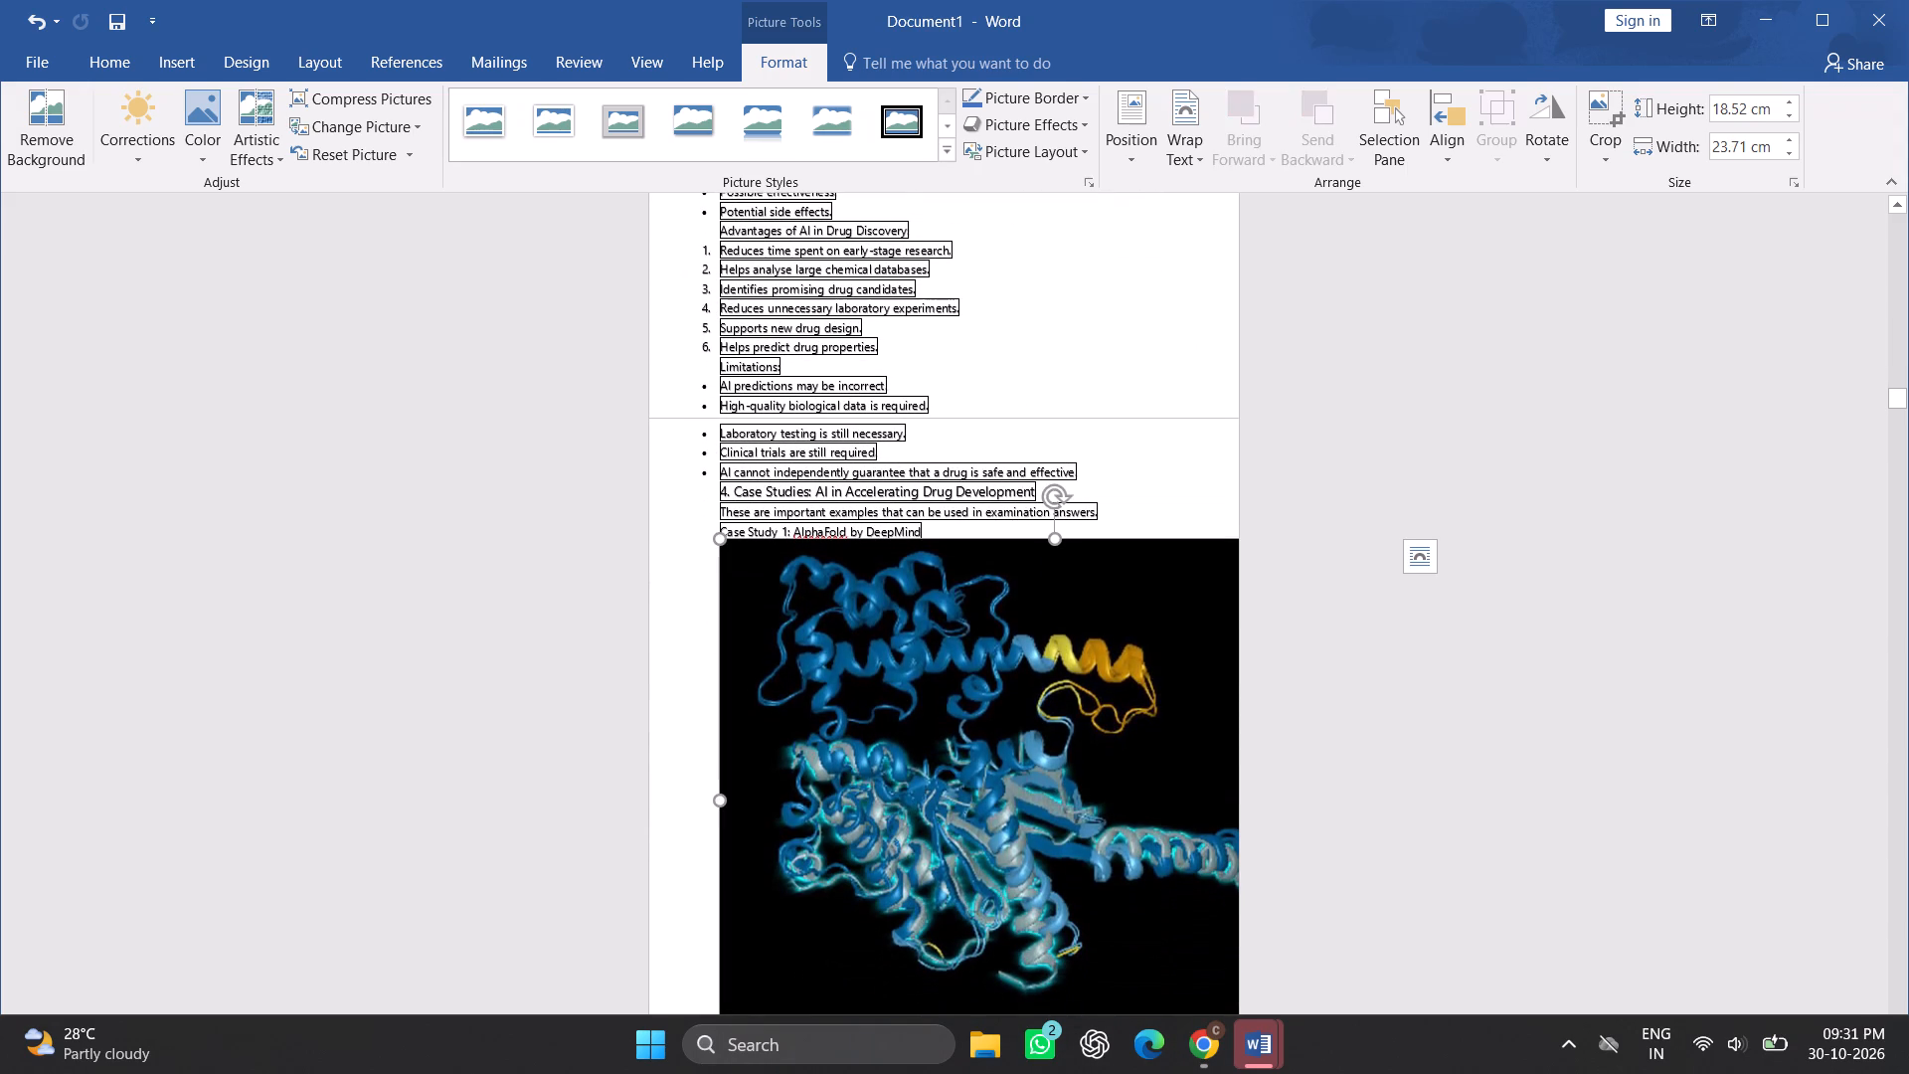
key(BackSpace)
Delete the laboratory photo under Case Study 2: Insilico Medicine.
scroll(1044, 711, down, 6)
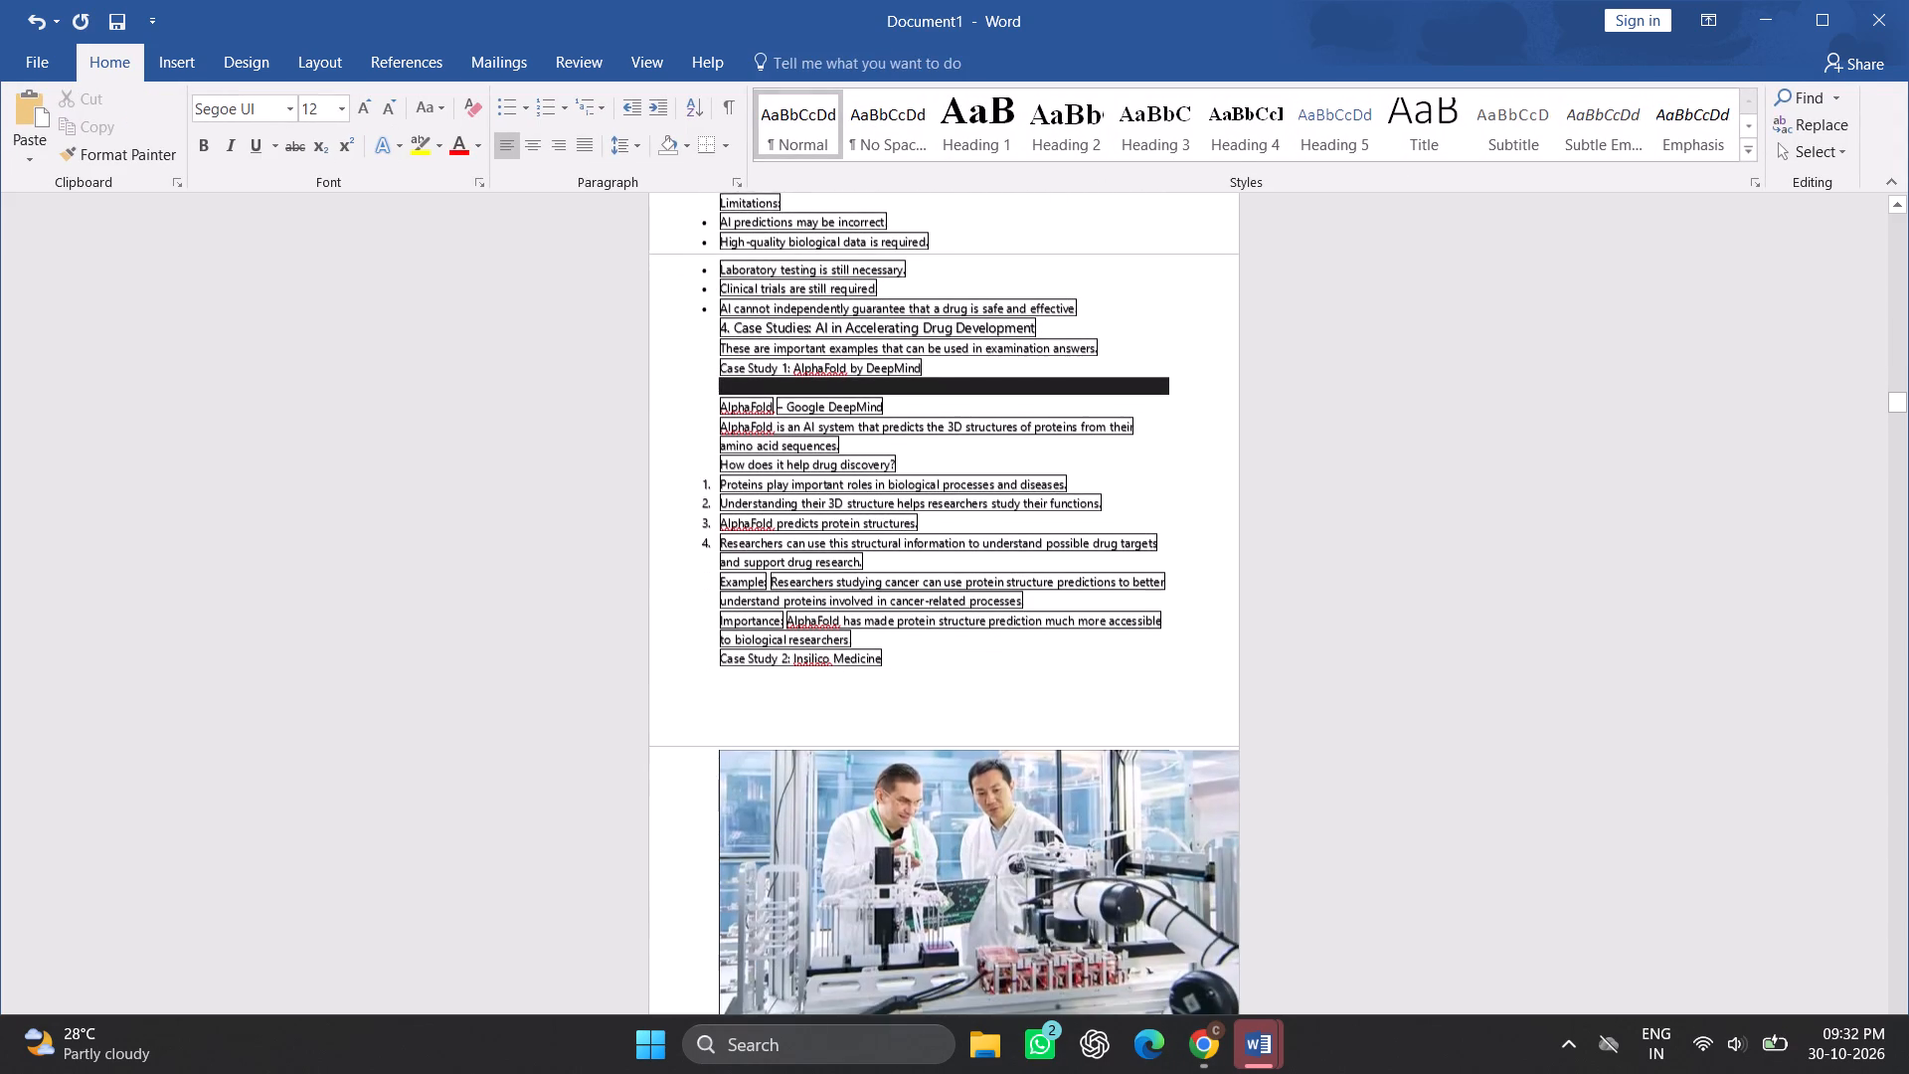
click(1038, 865)
click(1038, 865)
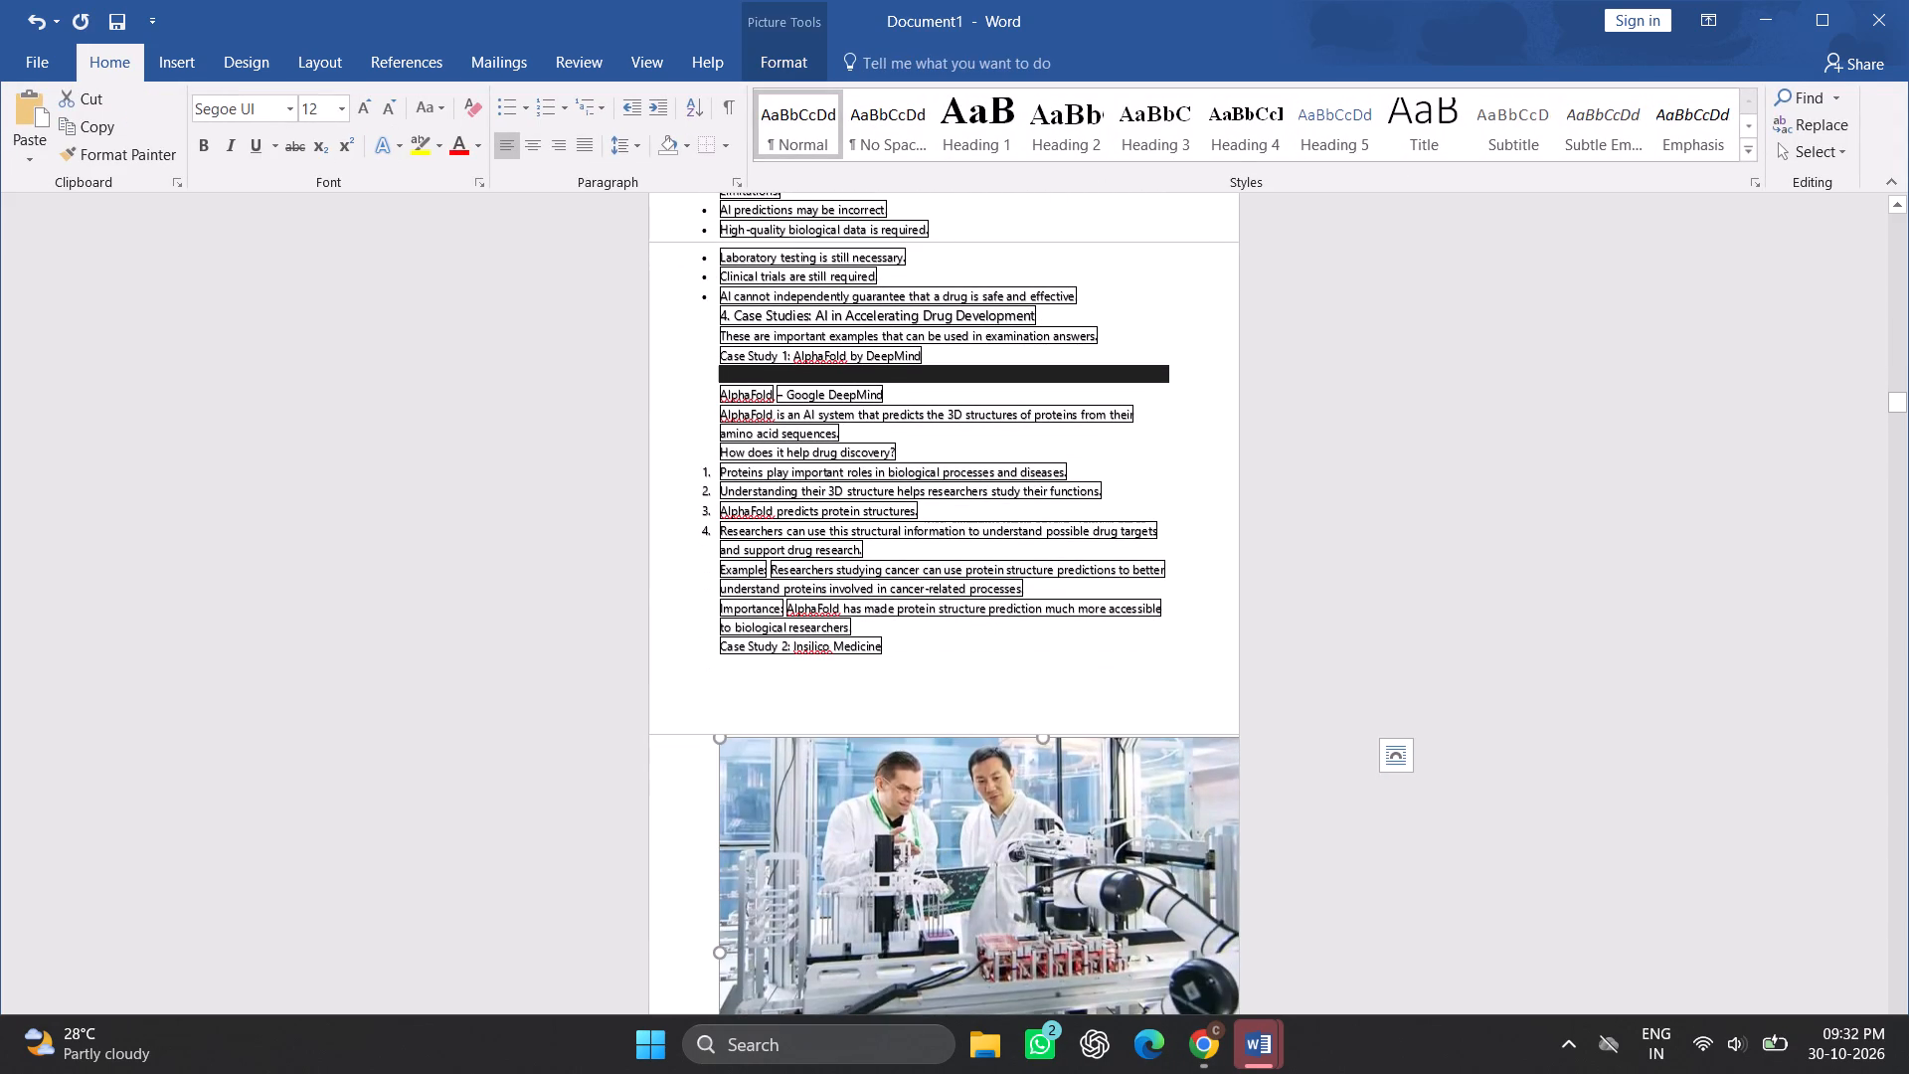
key(BackSpace)
Delete the green molecular image under Case Study 3: Atomwise.
scroll(1066, 937, down, 2)
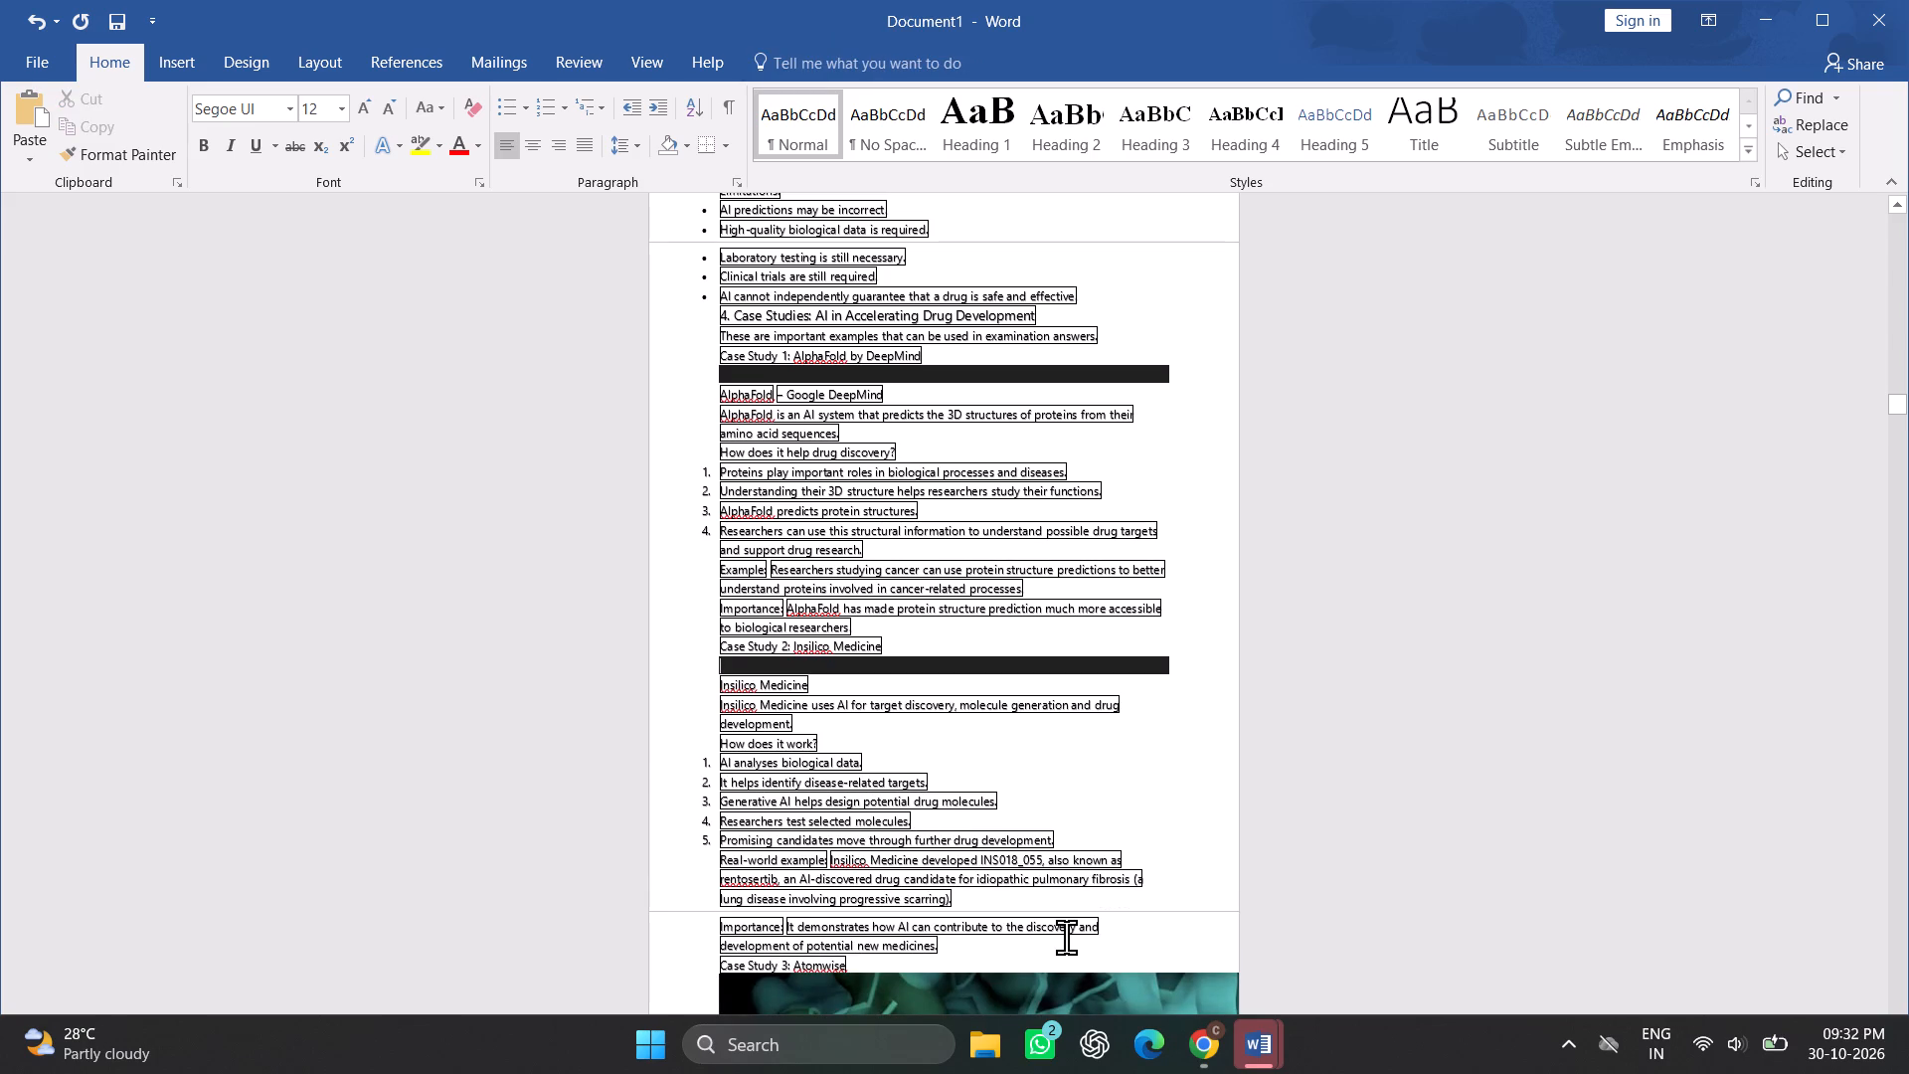
scroll(1066, 937, down, 18)
scroll(1066, 937, up, 1)
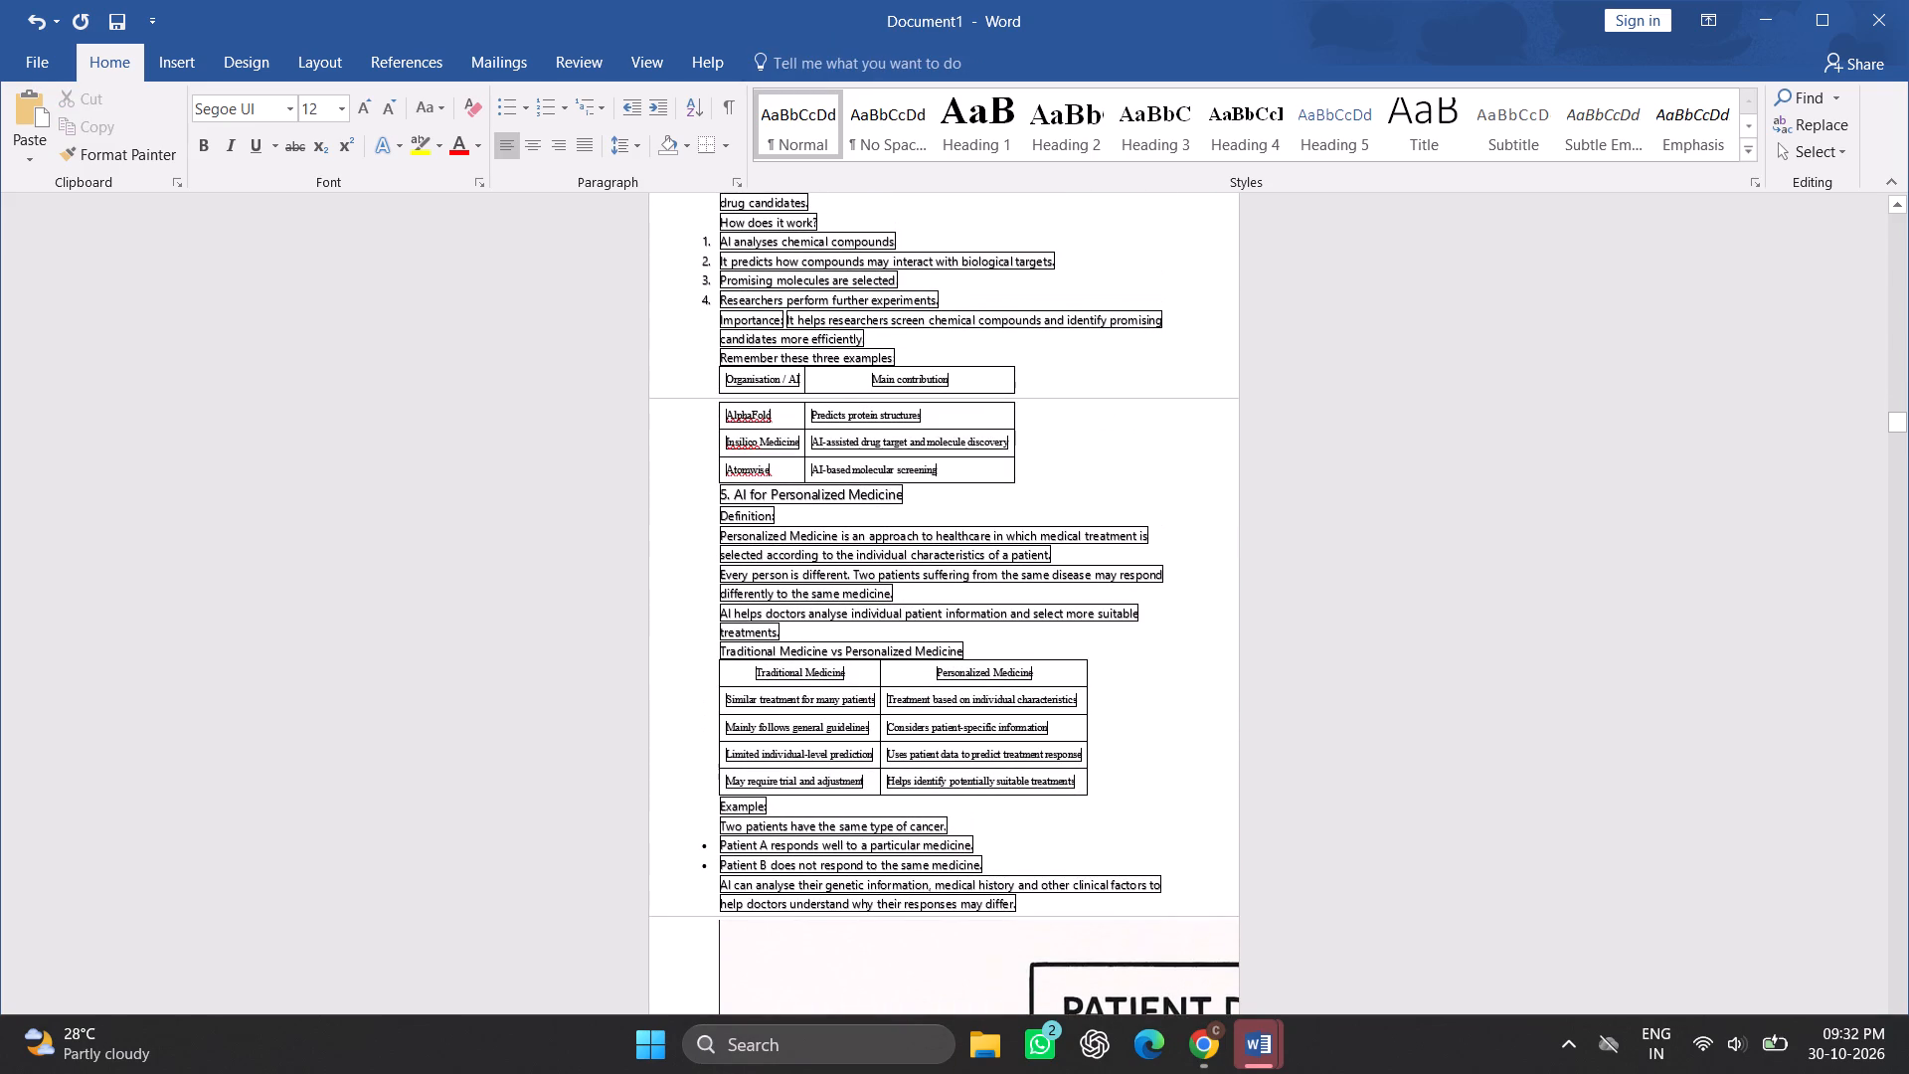
scroll(1066, 937, up, 2)
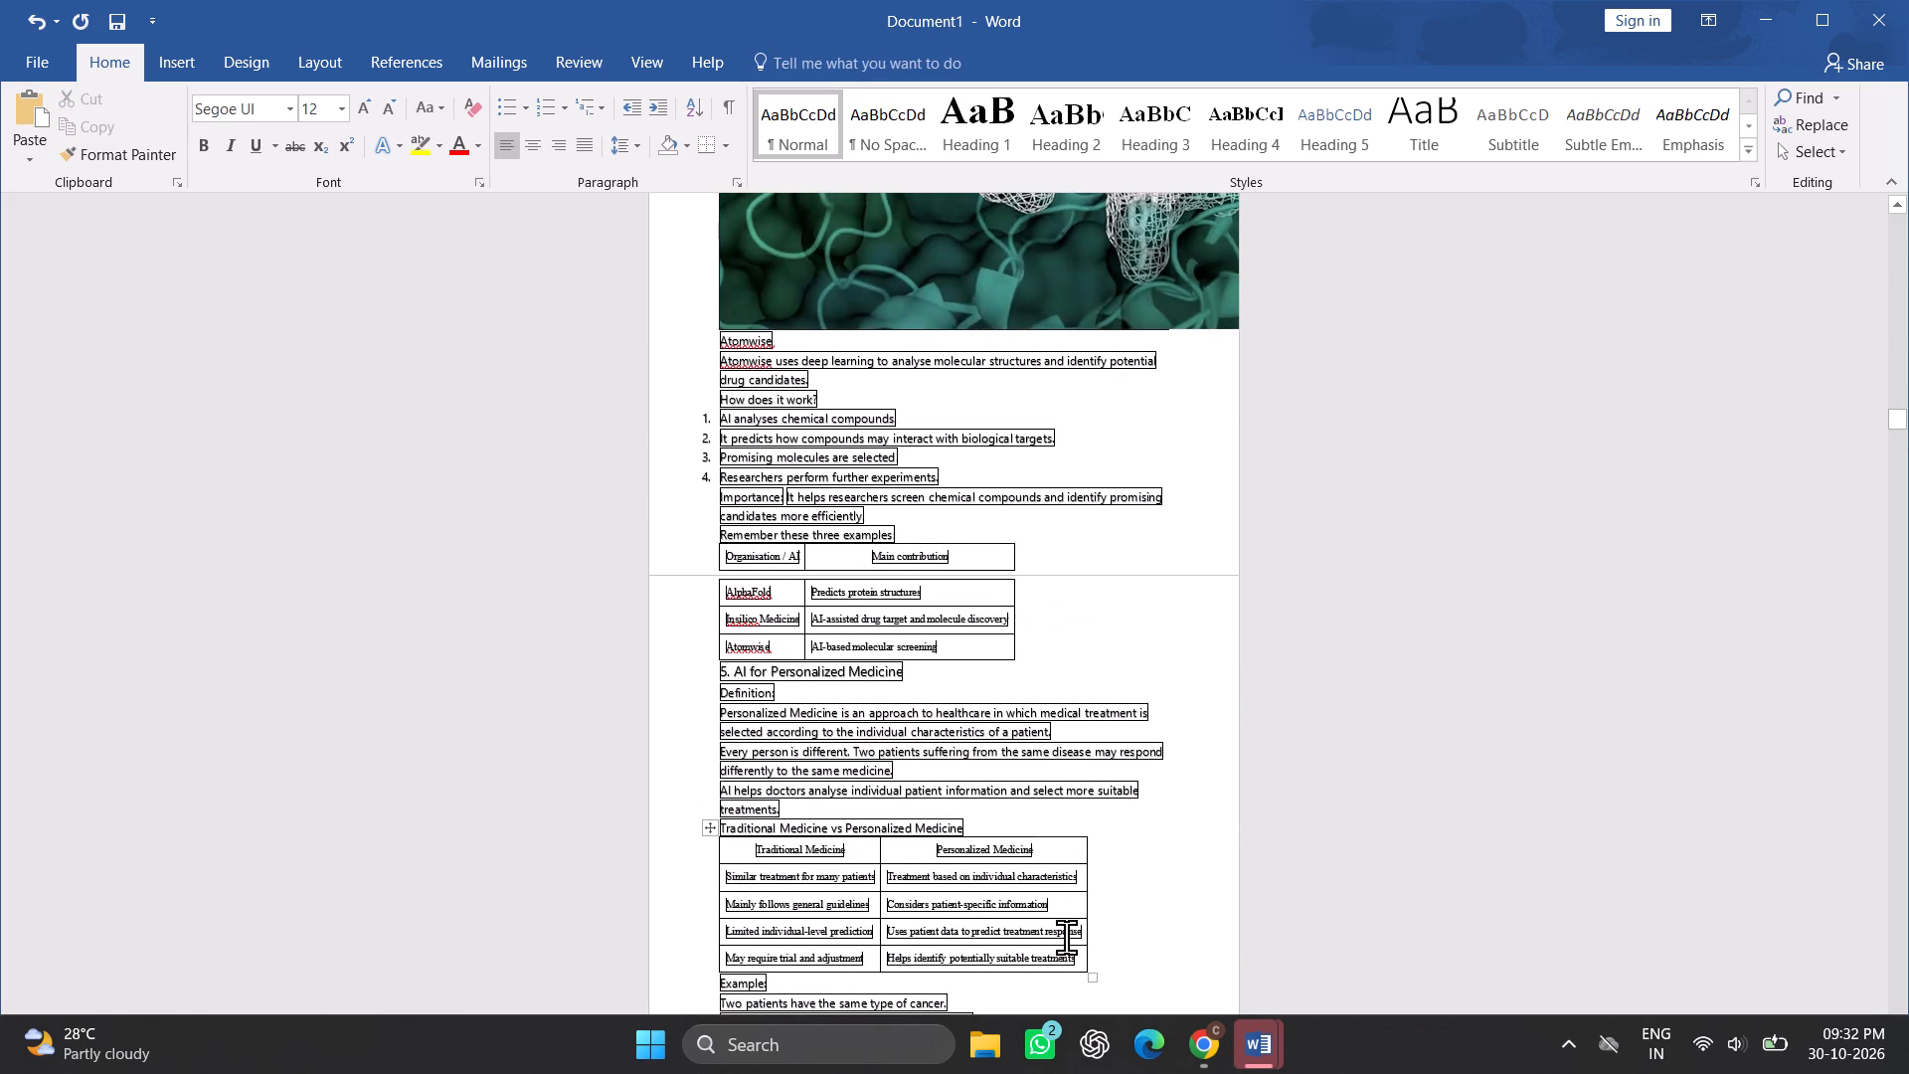
scroll(1066, 937, up, 12)
scroll(1066, 937, down, 2)
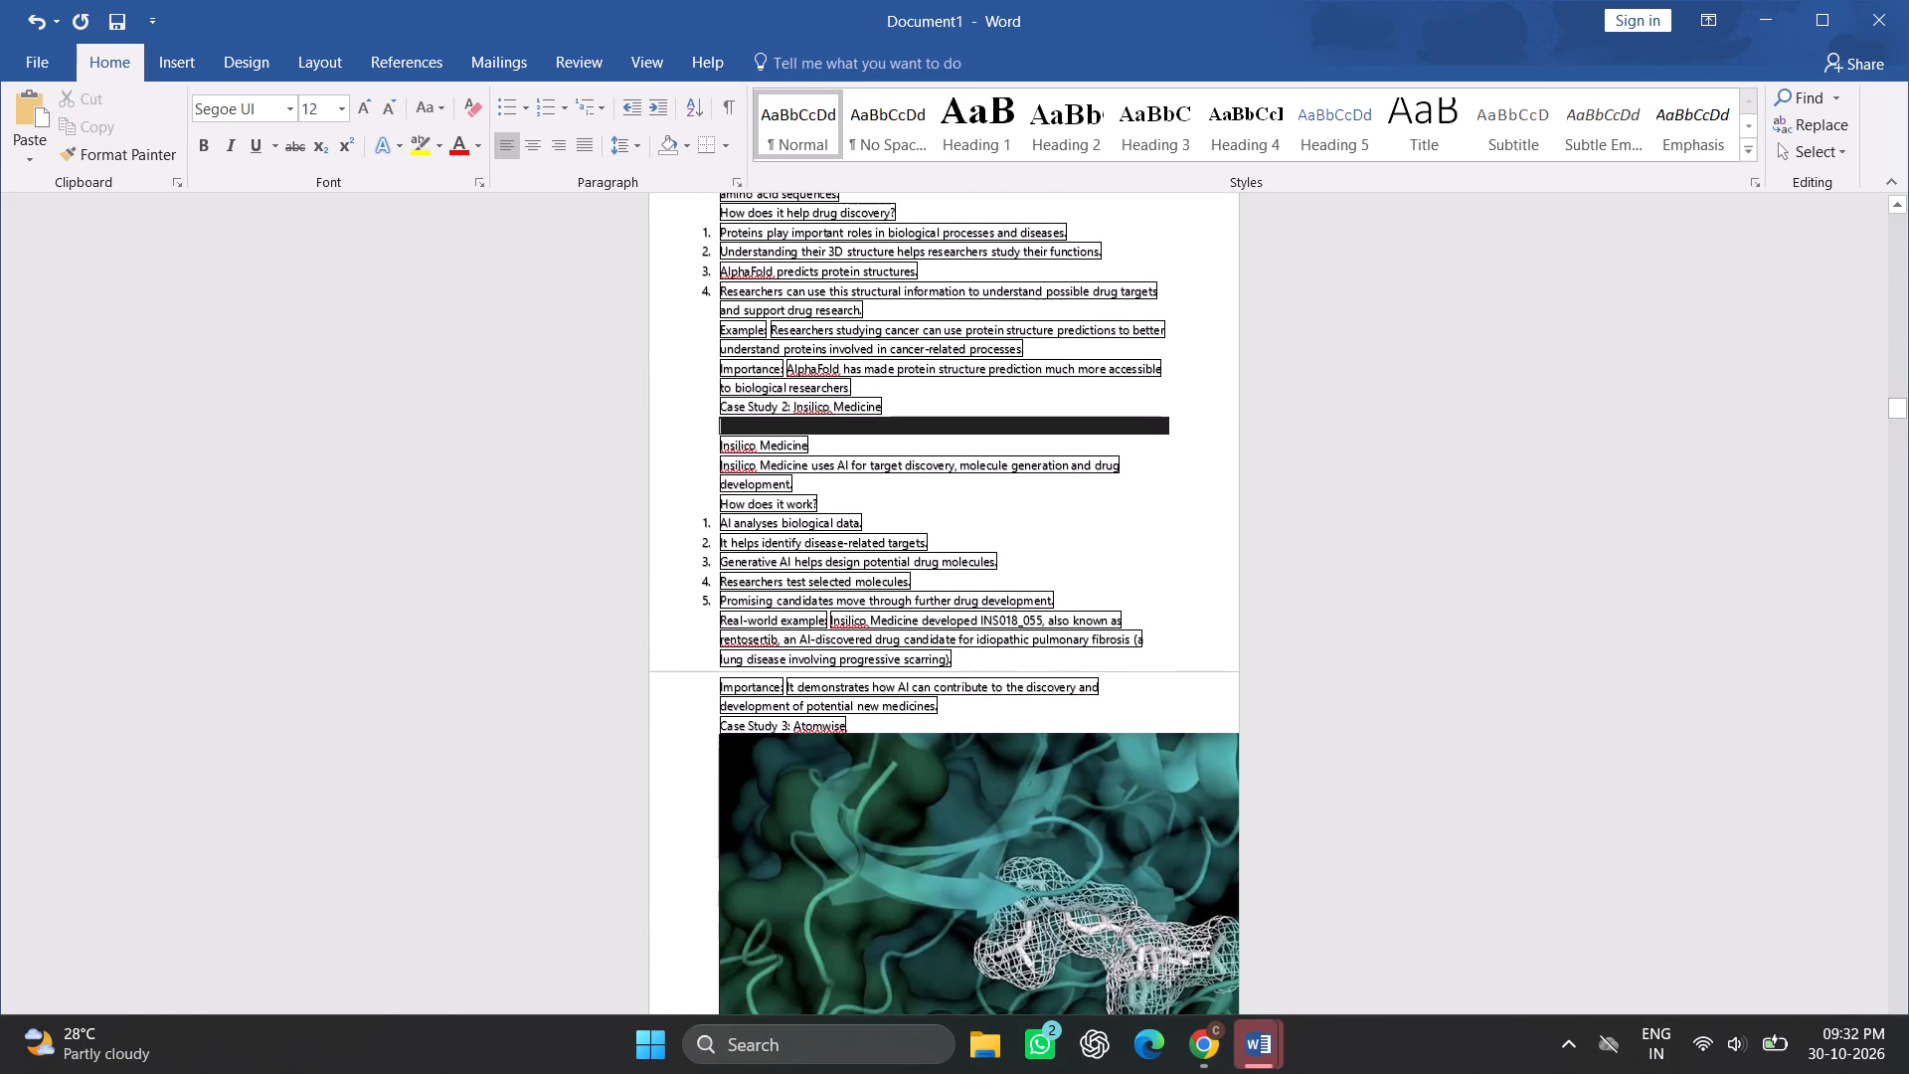
click(1066, 937)
key(BackSpace)
Set the Patient Data flowchart above AI-Based Genomic Analysis to Top and Bottom text wrapping.
scroll(1066, 937, down, 1)
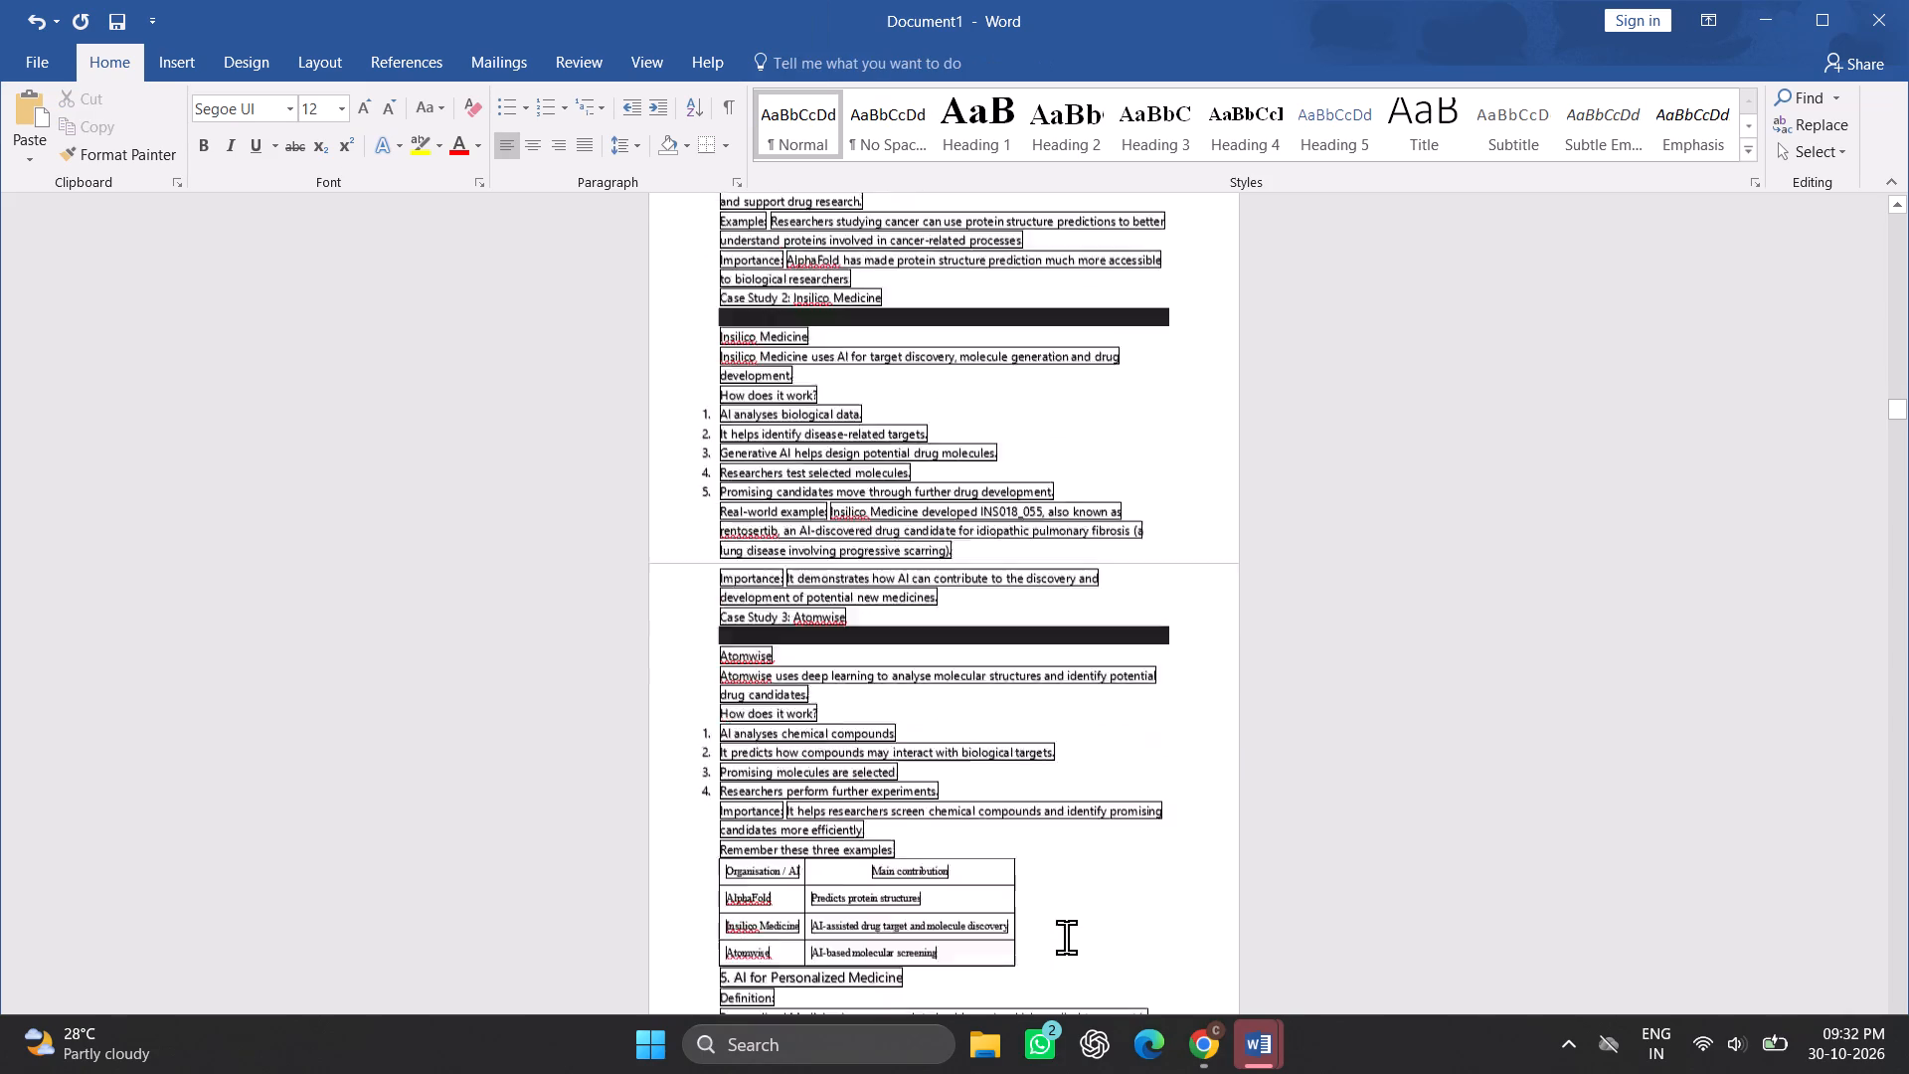
scroll(1066, 937, down, 3)
click(1018, 846)
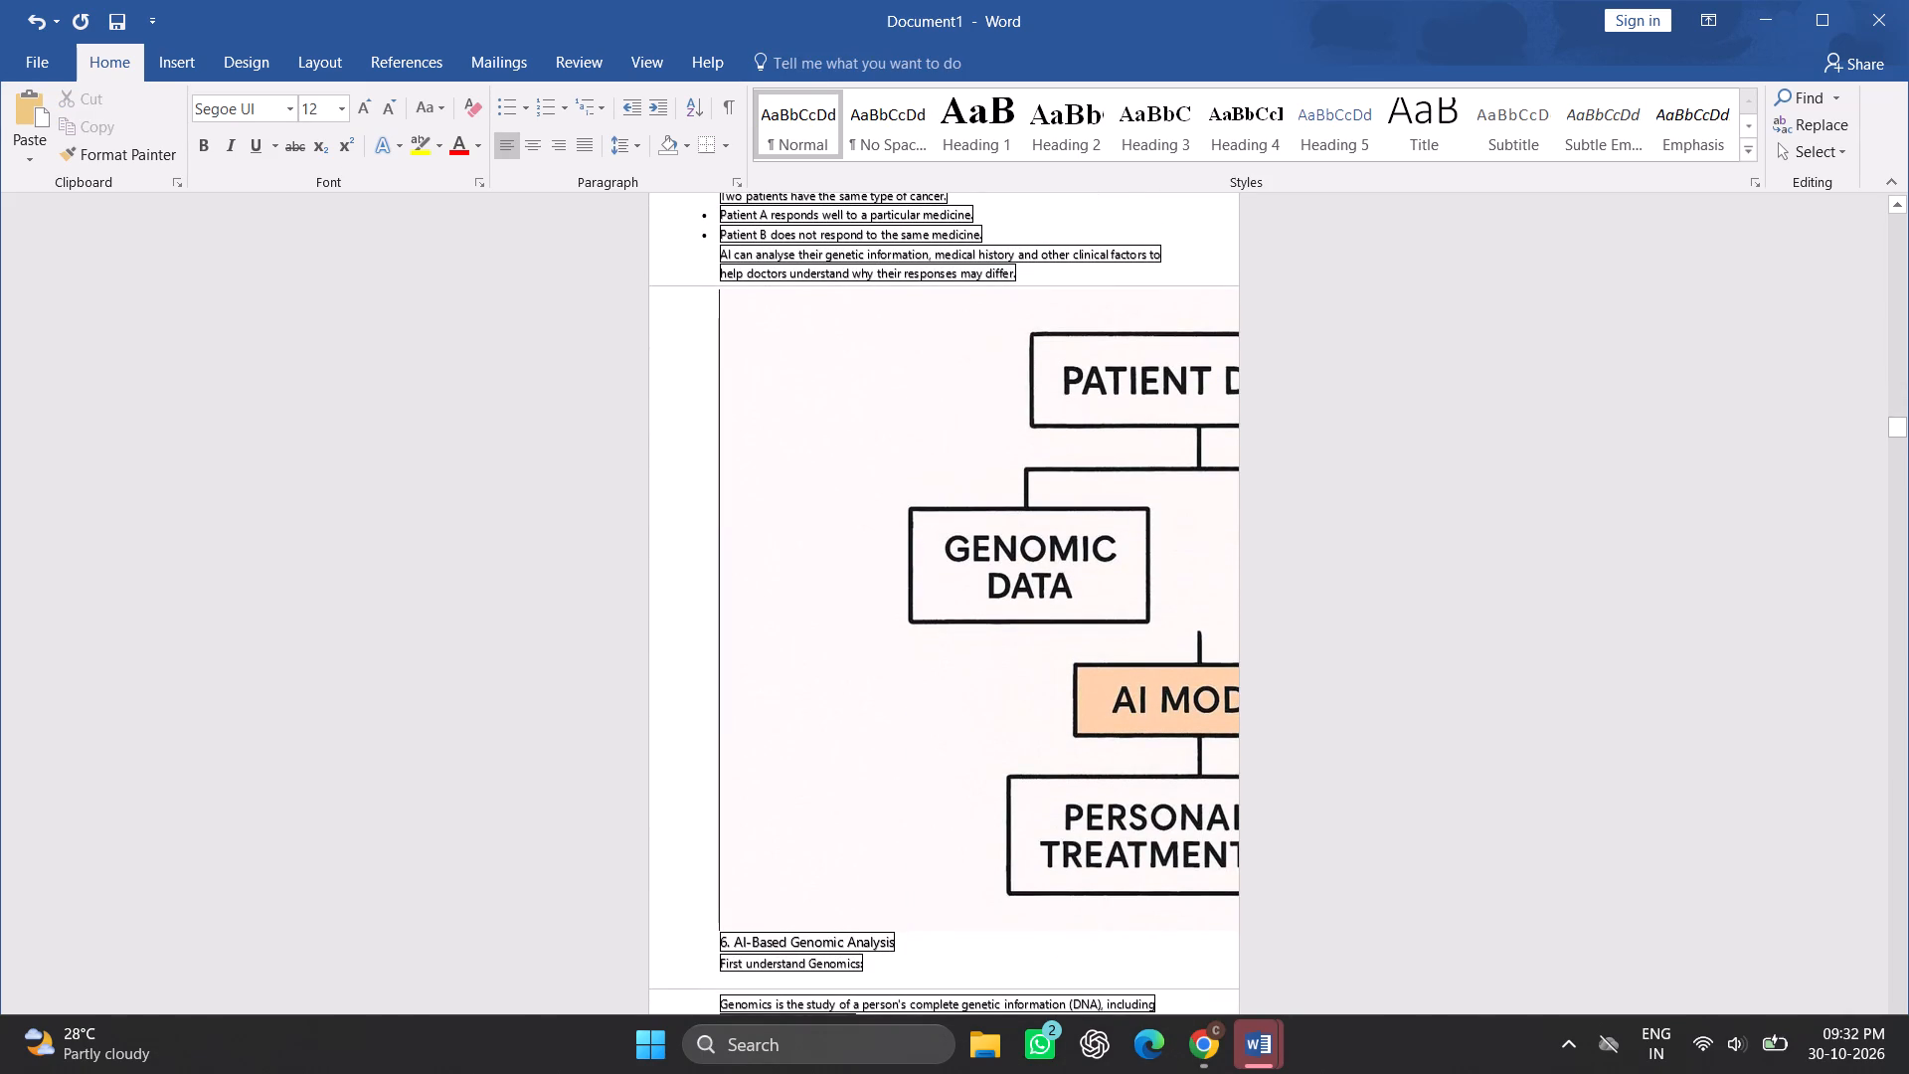
right_click(870, 542)
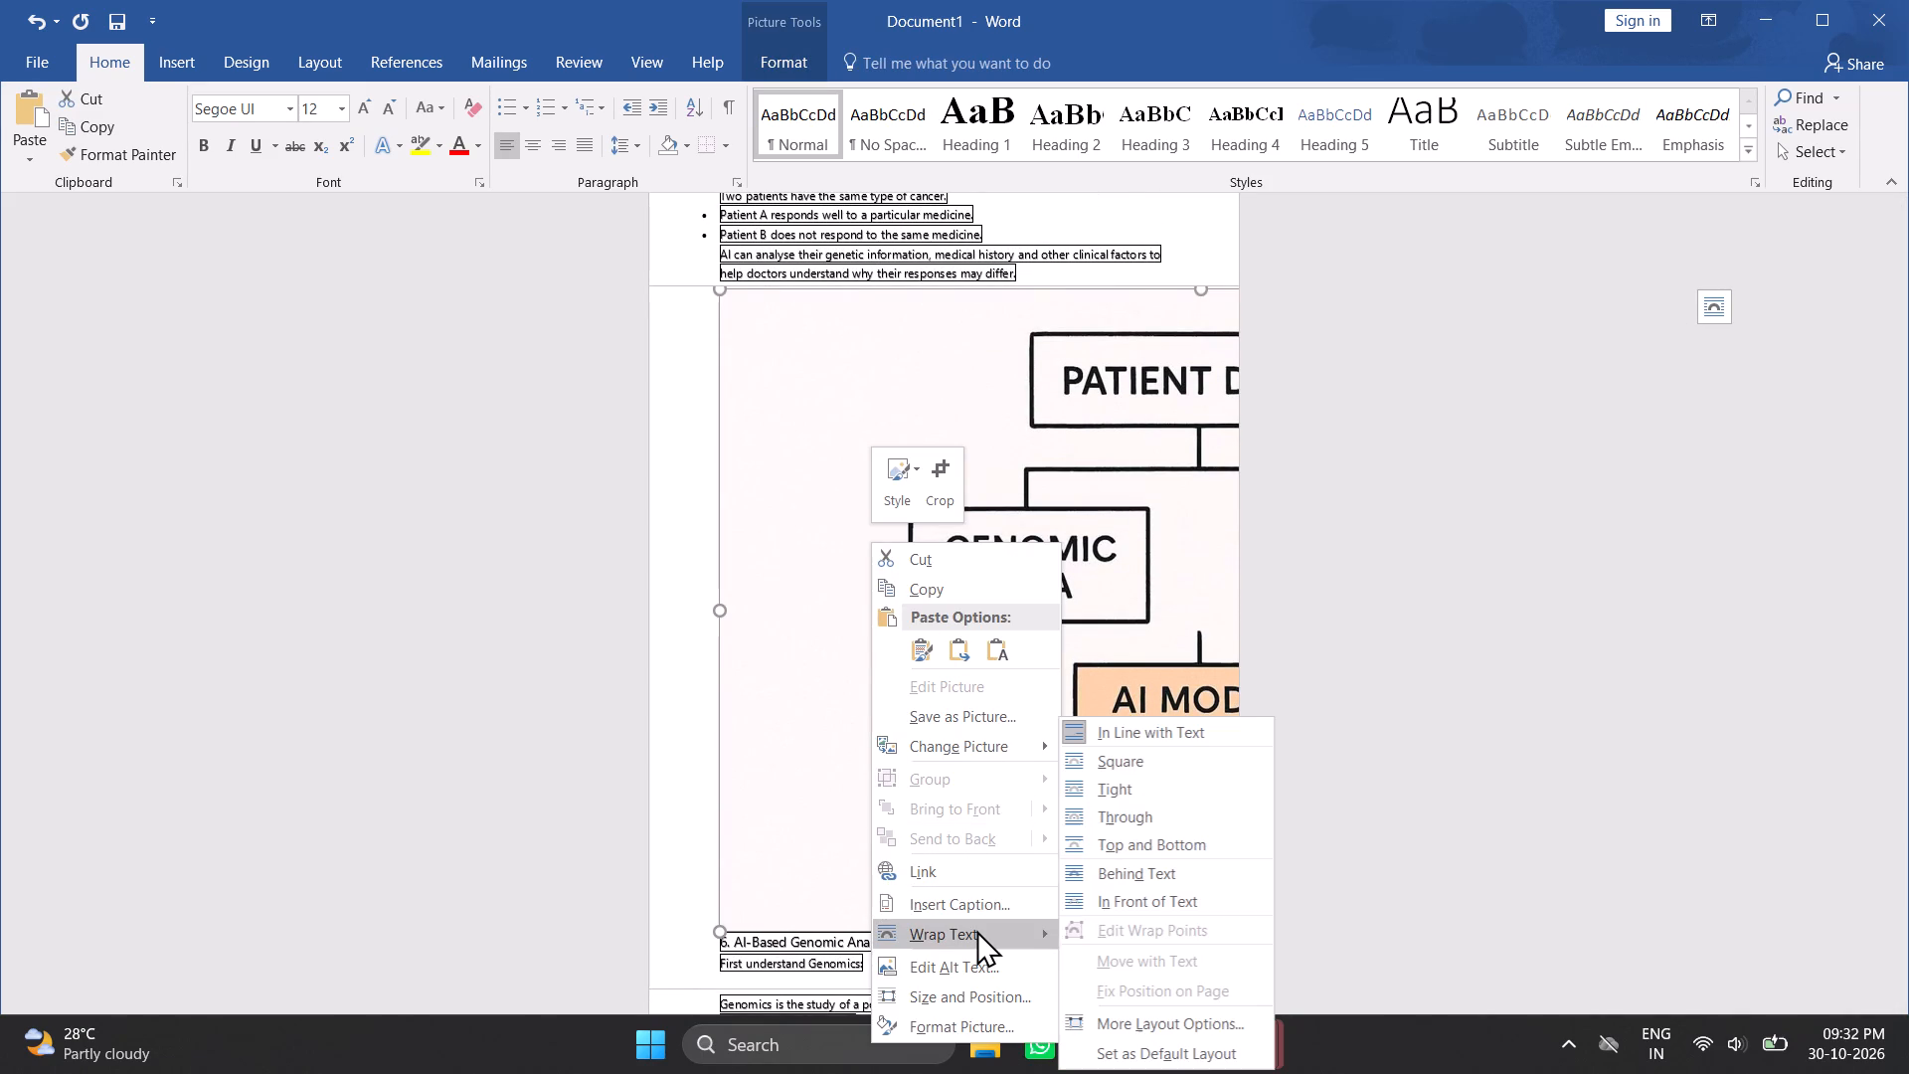
click(1135, 844)
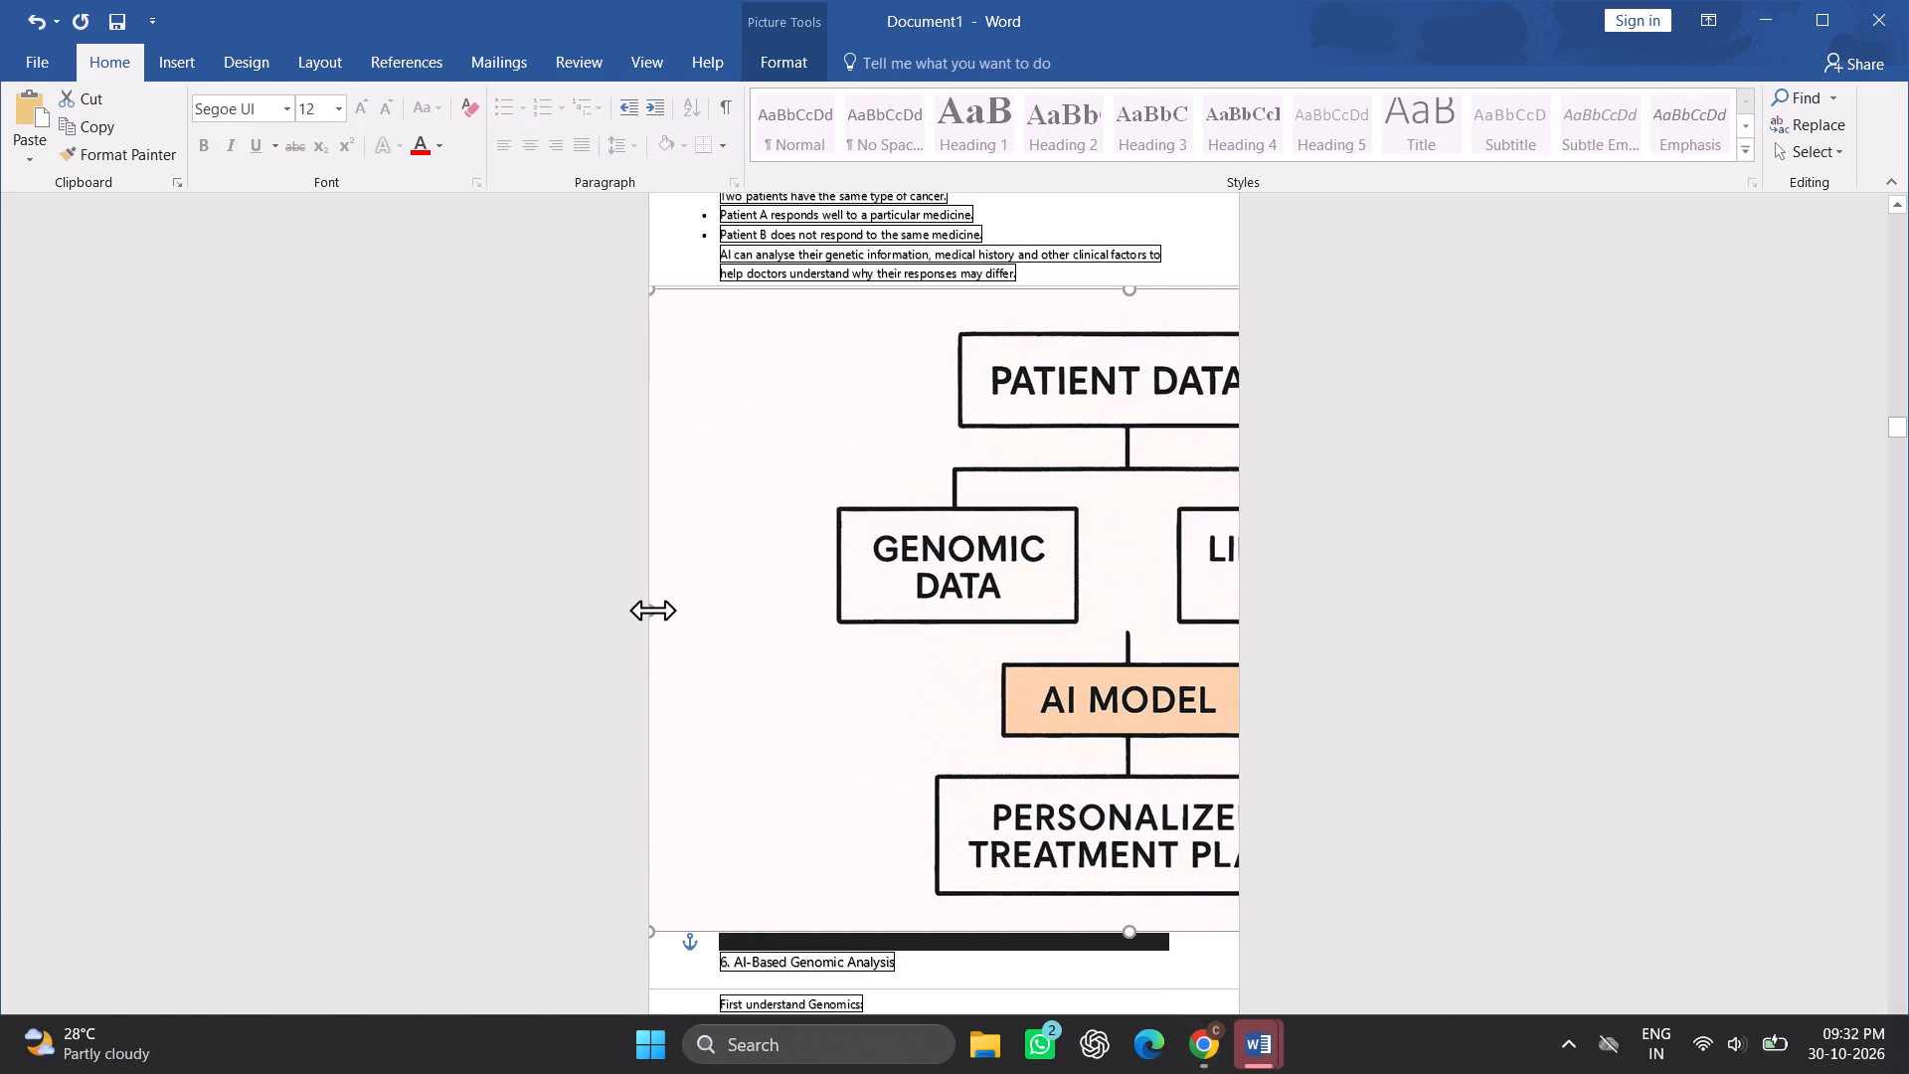
Shrink the Patient Data flowchart in width and height so the whole diagram fits within the page.
drag(653, 611, 1046, 626)
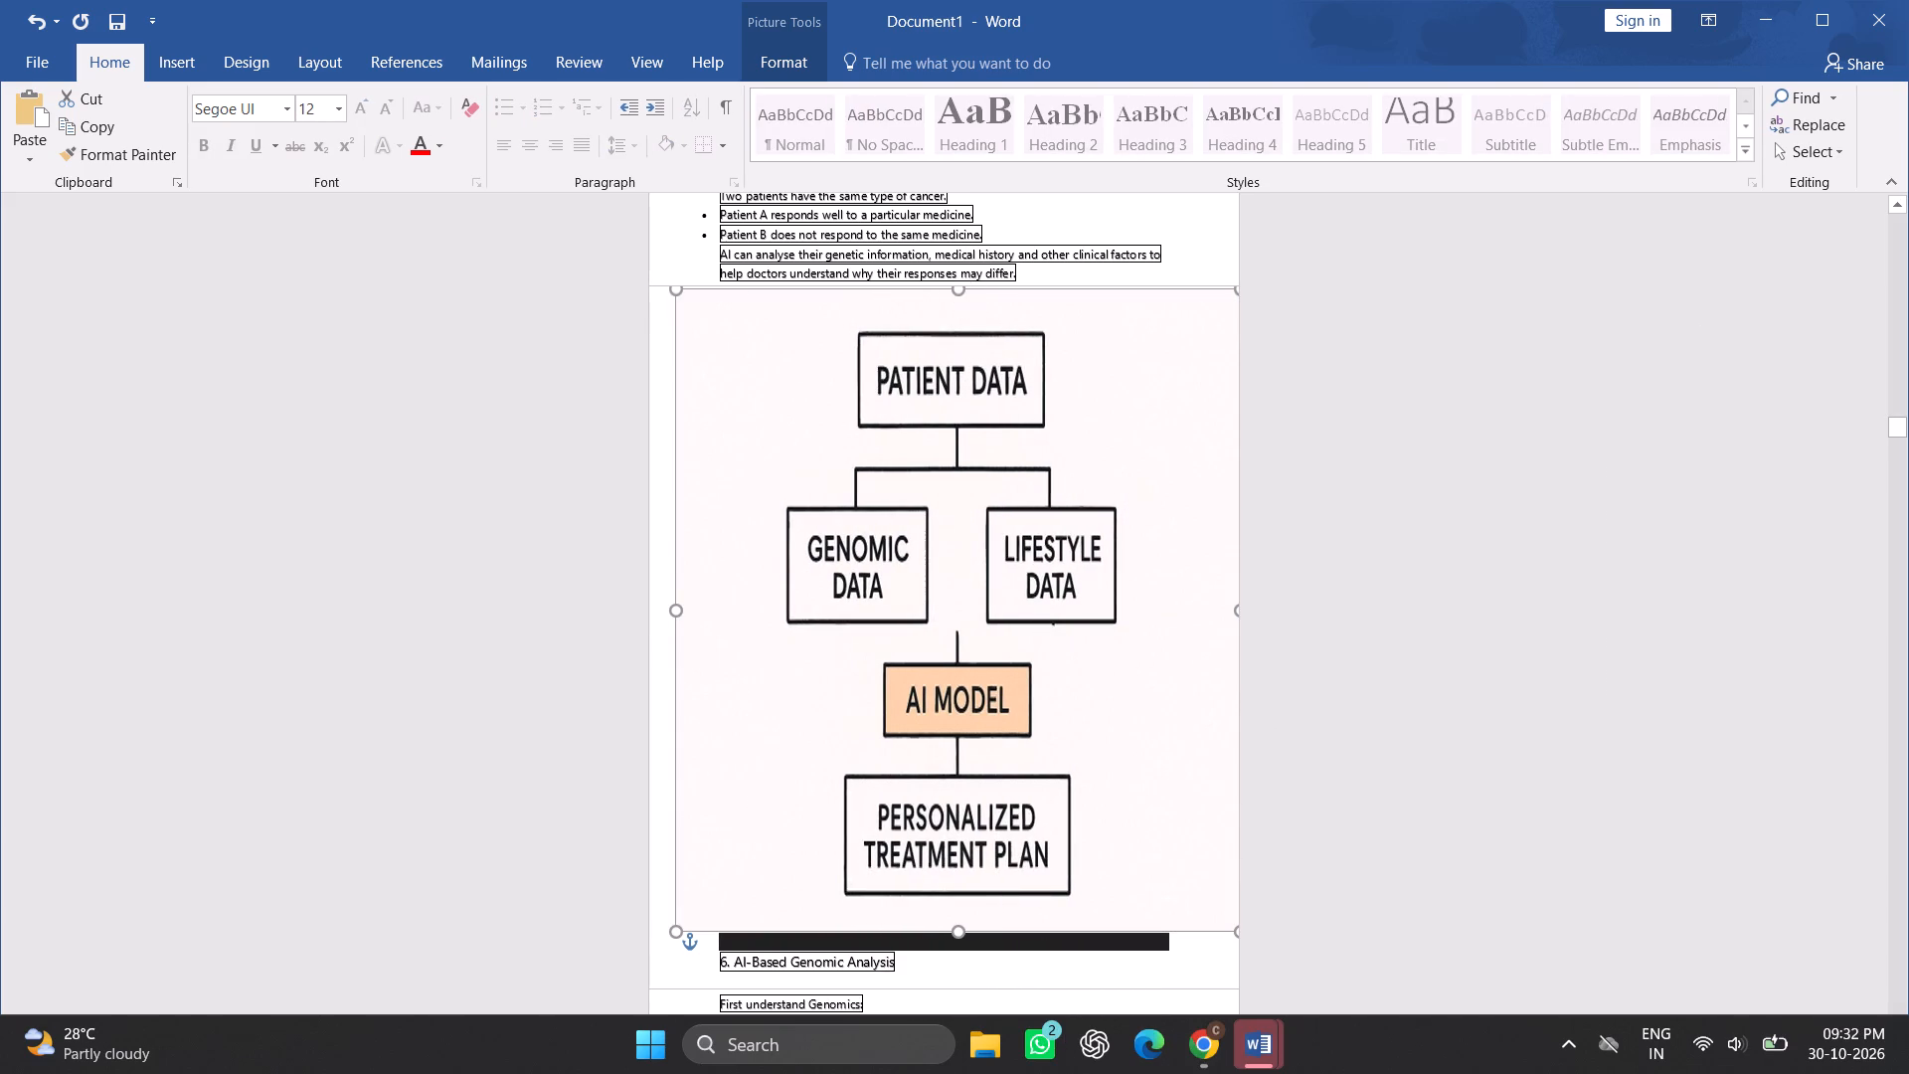
drag(957, 287, 1015, 532)
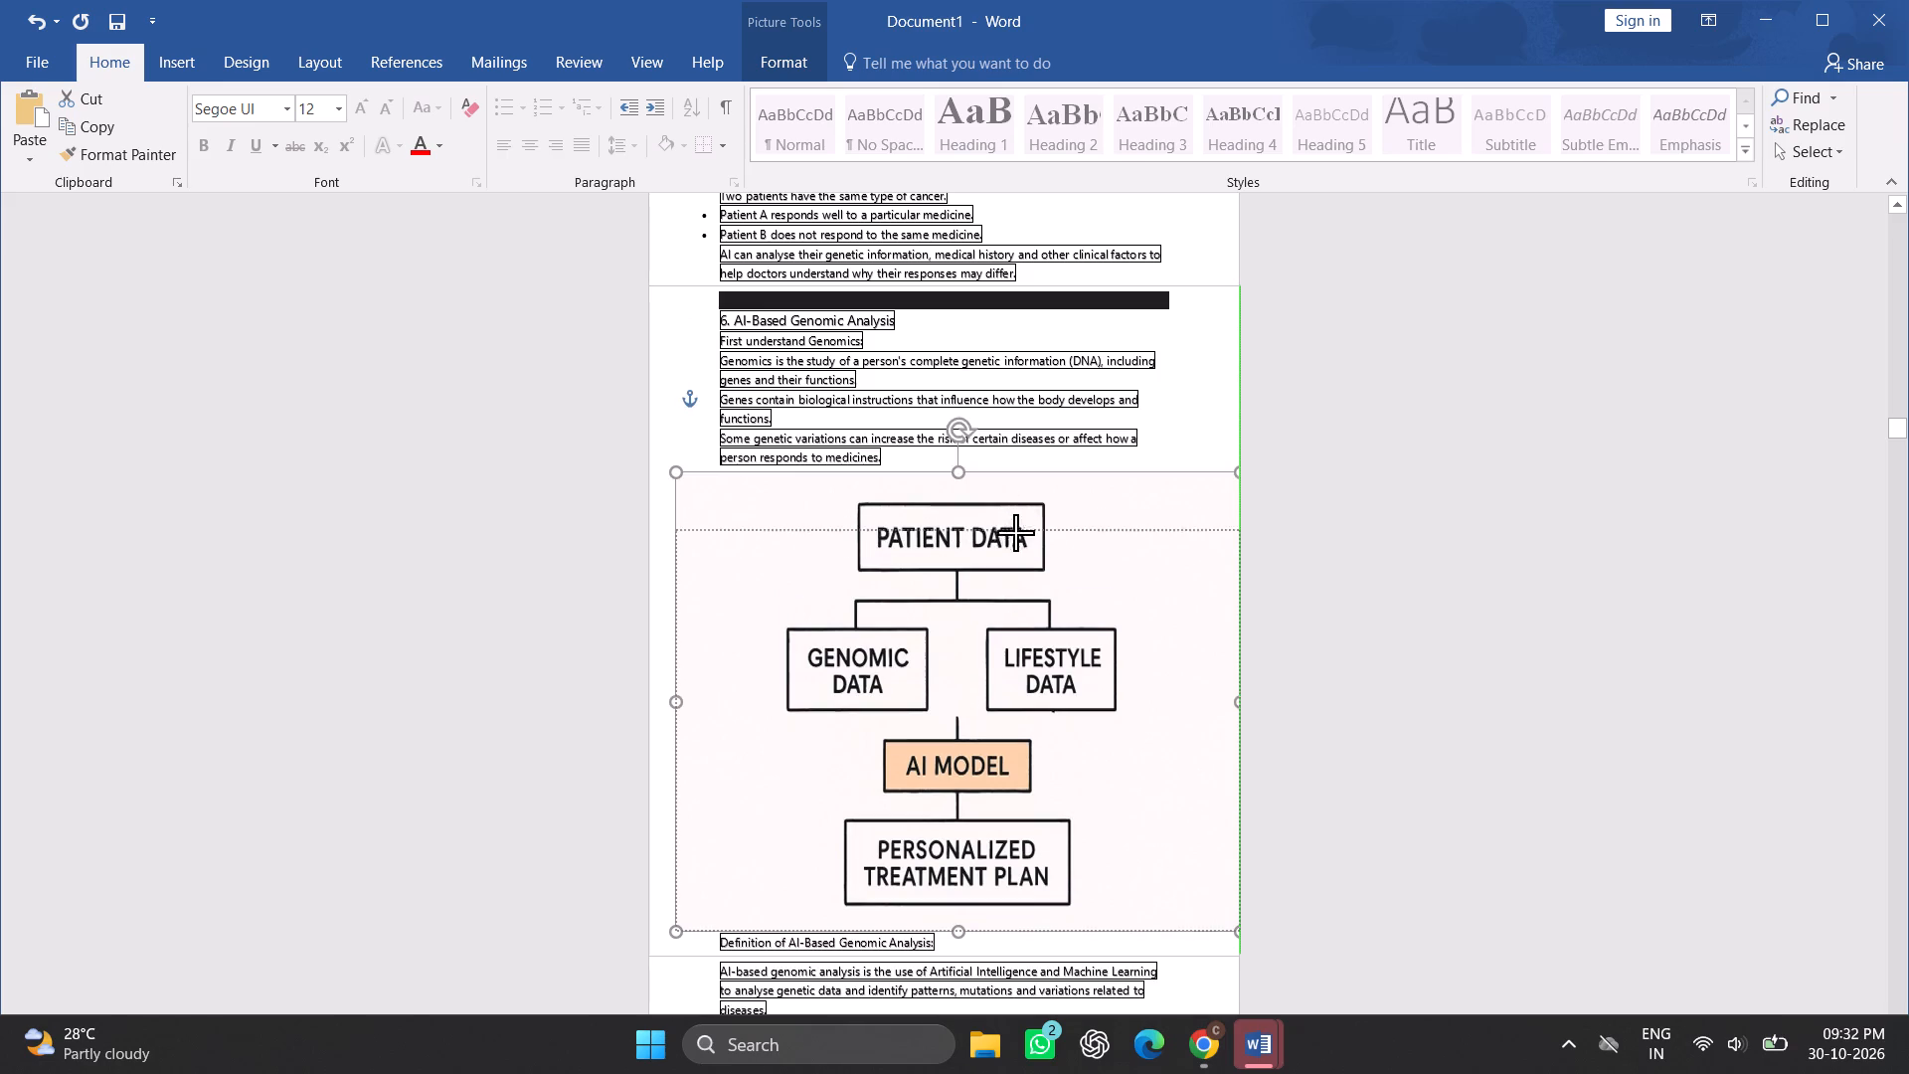
drag(1015, 532, 1017, 585)
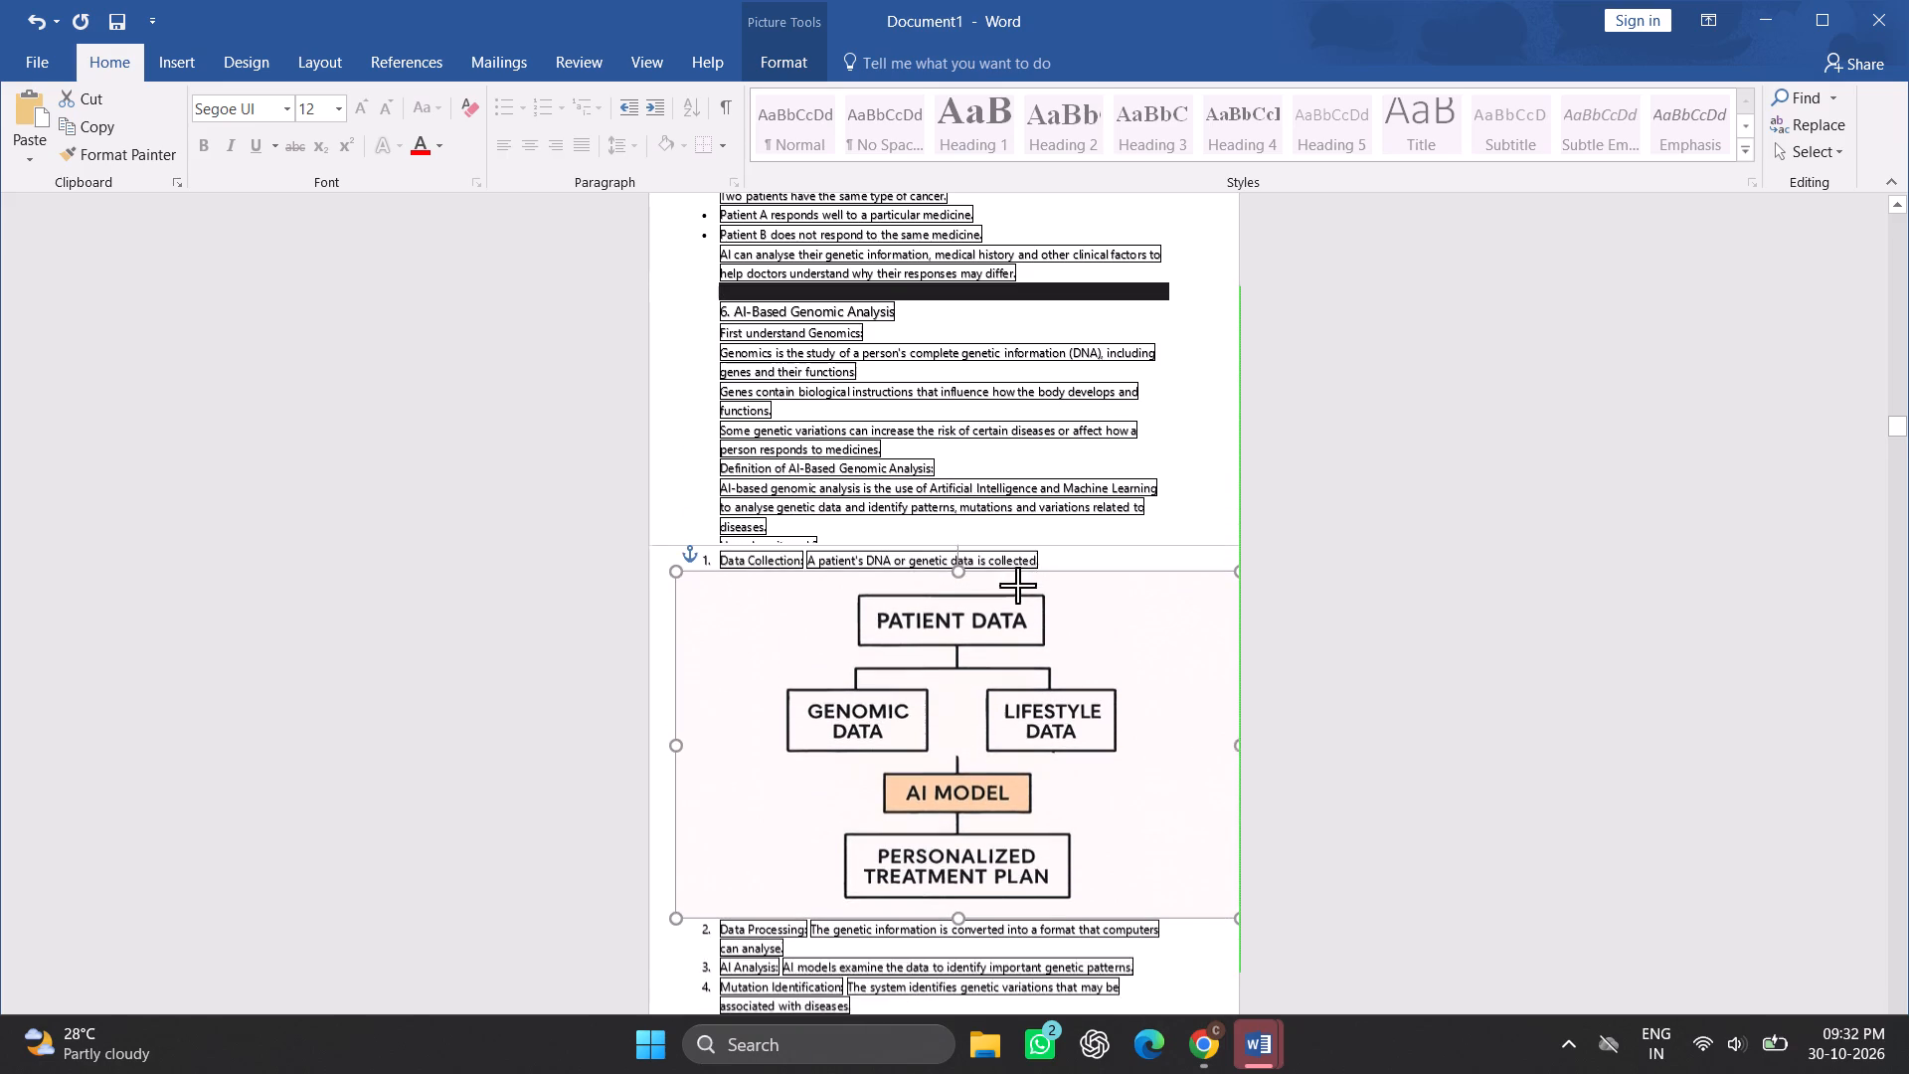
Move the Patient Data flowchart up so it sits directly above the "How does it work?" line of the genomic analysis section.
drag(1039, 689, 1042, 666)
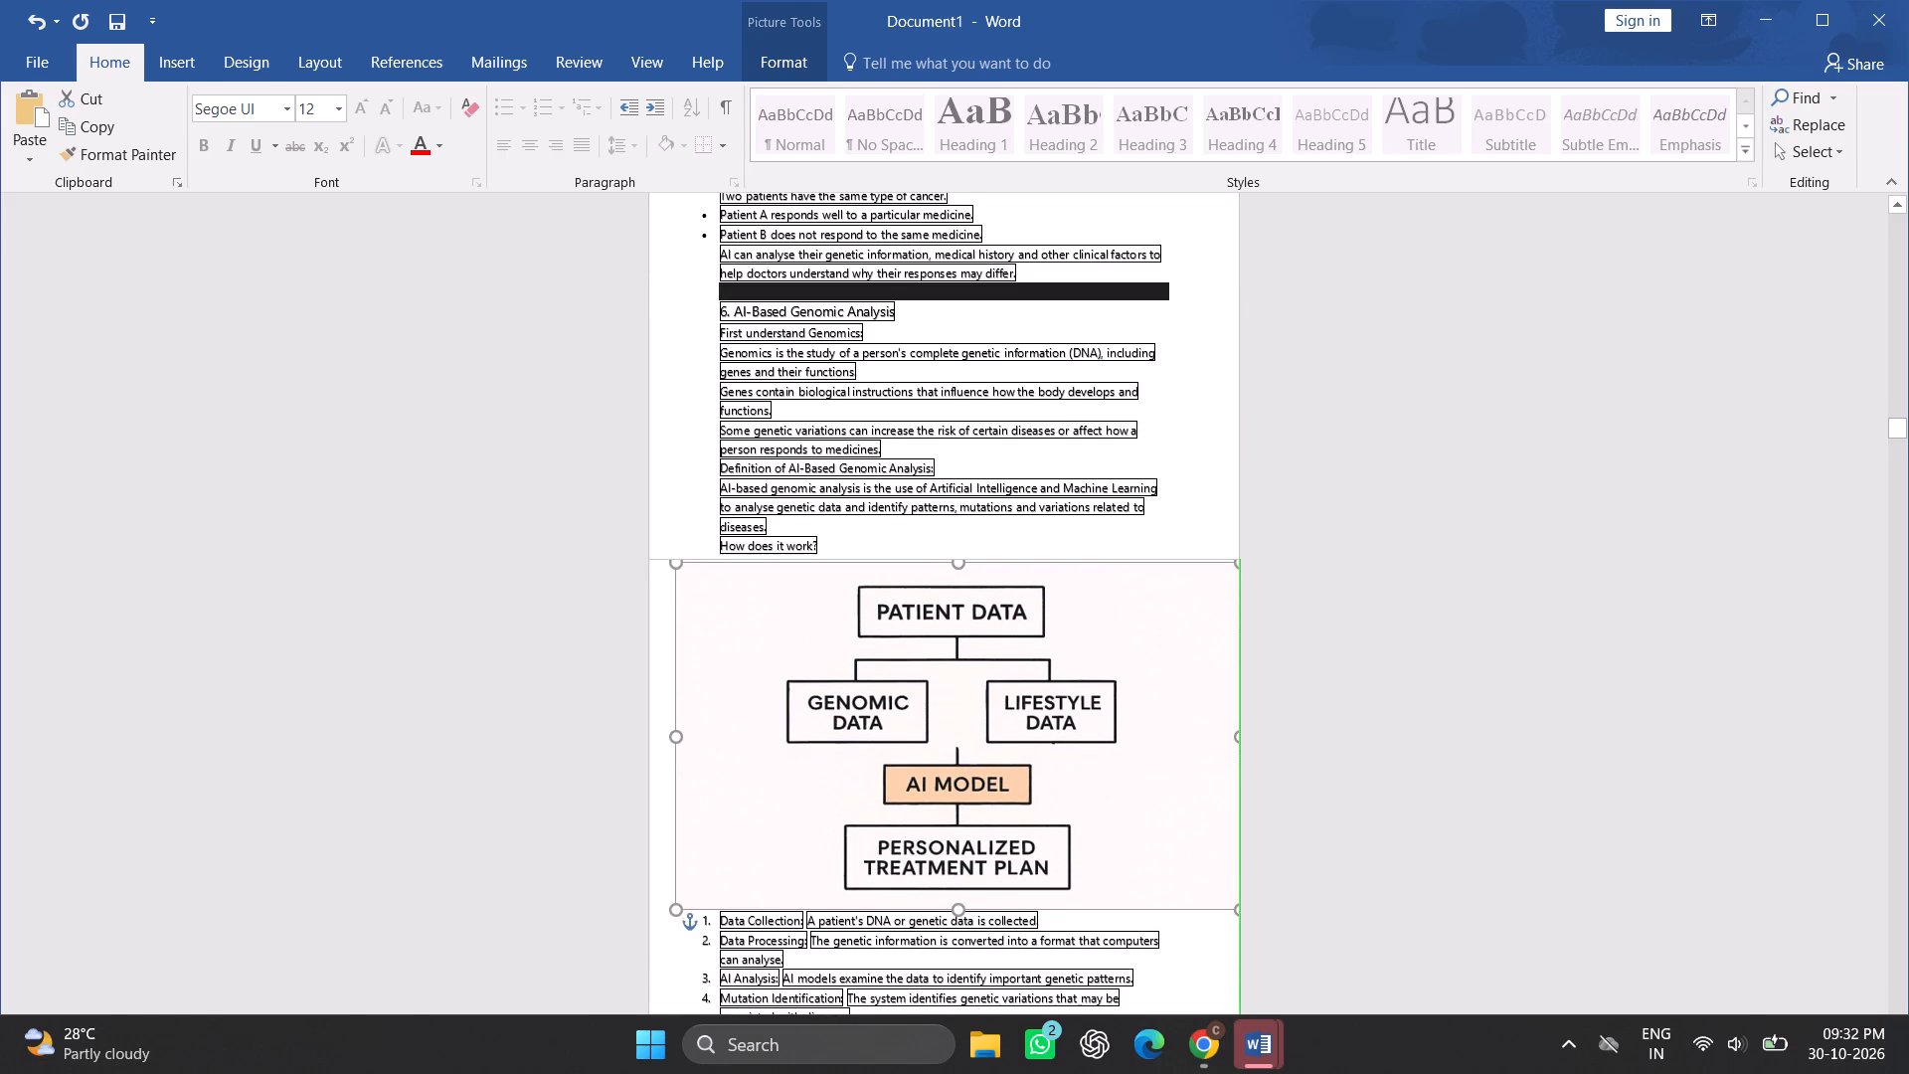
drag(1042, 666, 1050, 642)
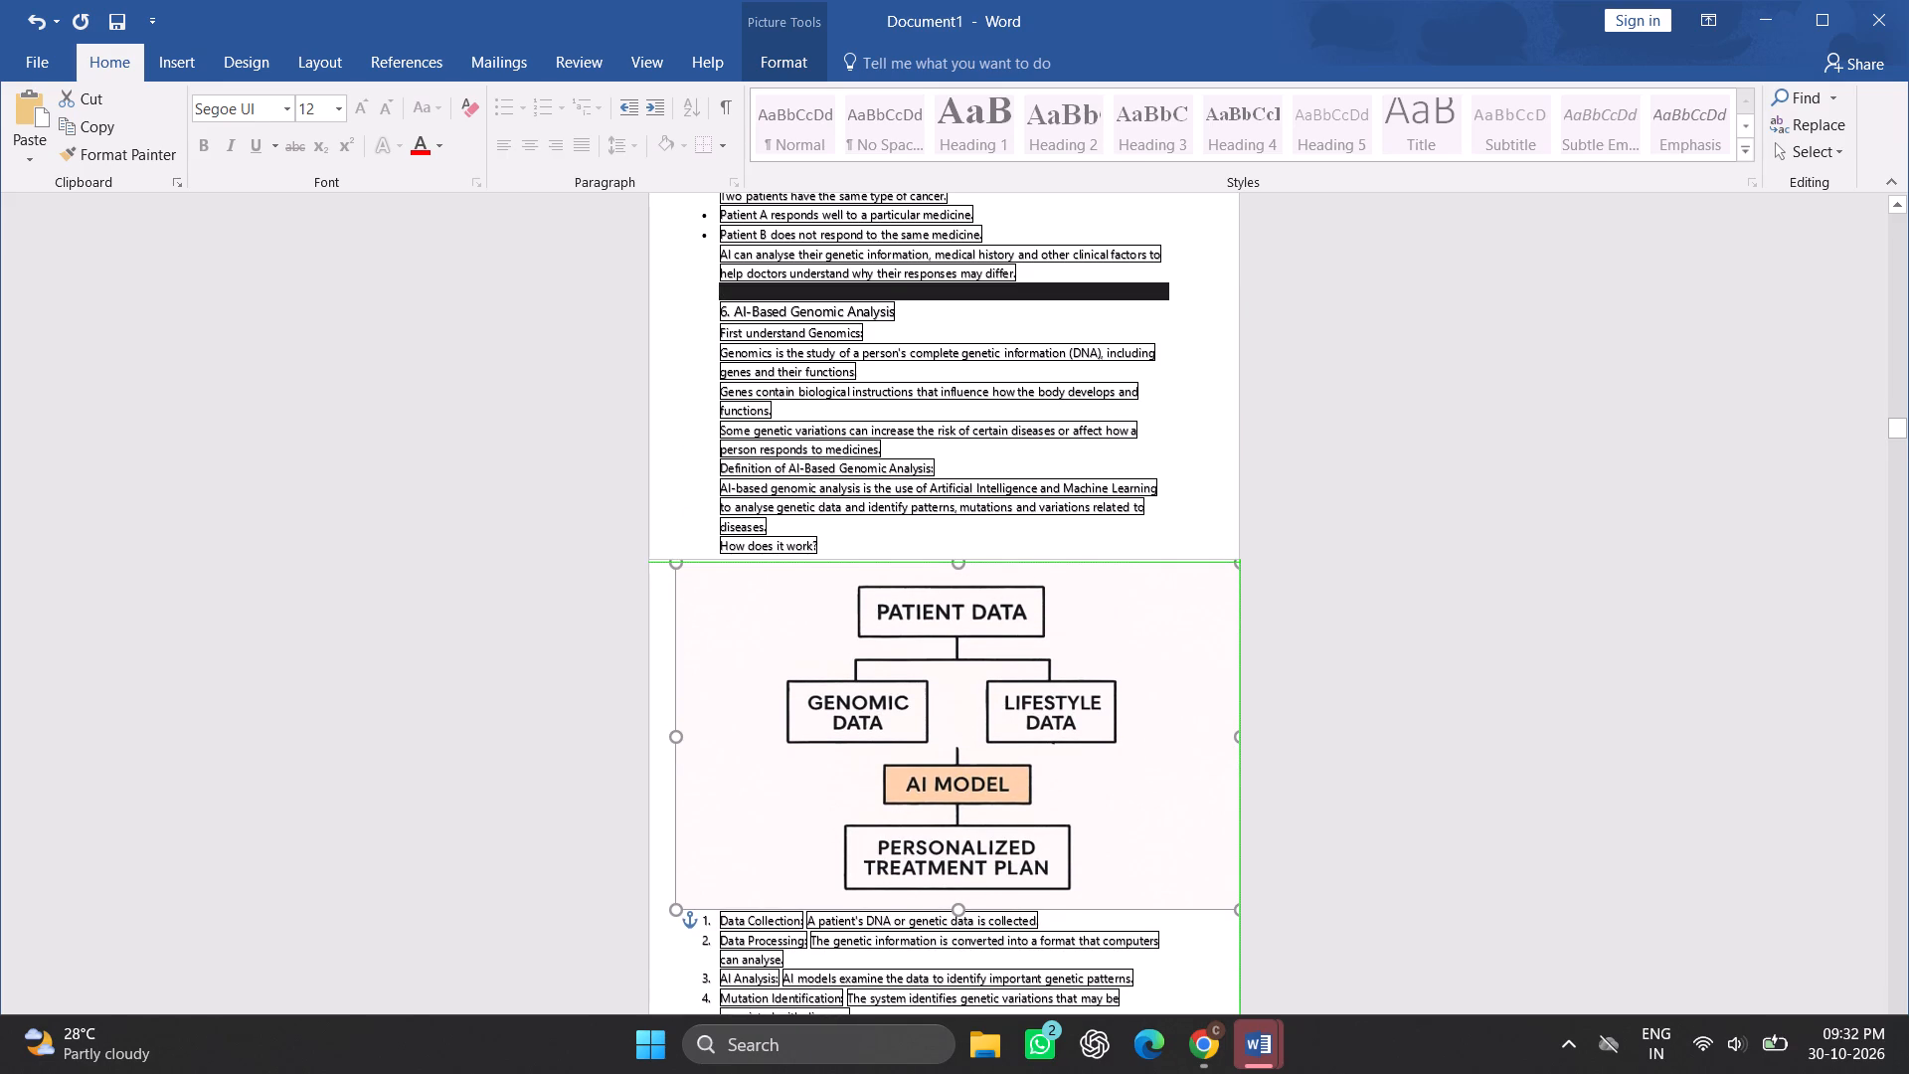
drag(1050, 642, 1051, 603)
drag(1051, 618, 1051, 603)
drag(1051, 603, 1052, 577)
drag(1052, 577, 1052, 554)
Narrow the Patient Data flowchart to about the text width, centre it on the page and reduce its height to roughly half.
scroll(1063, 723, down, 2)
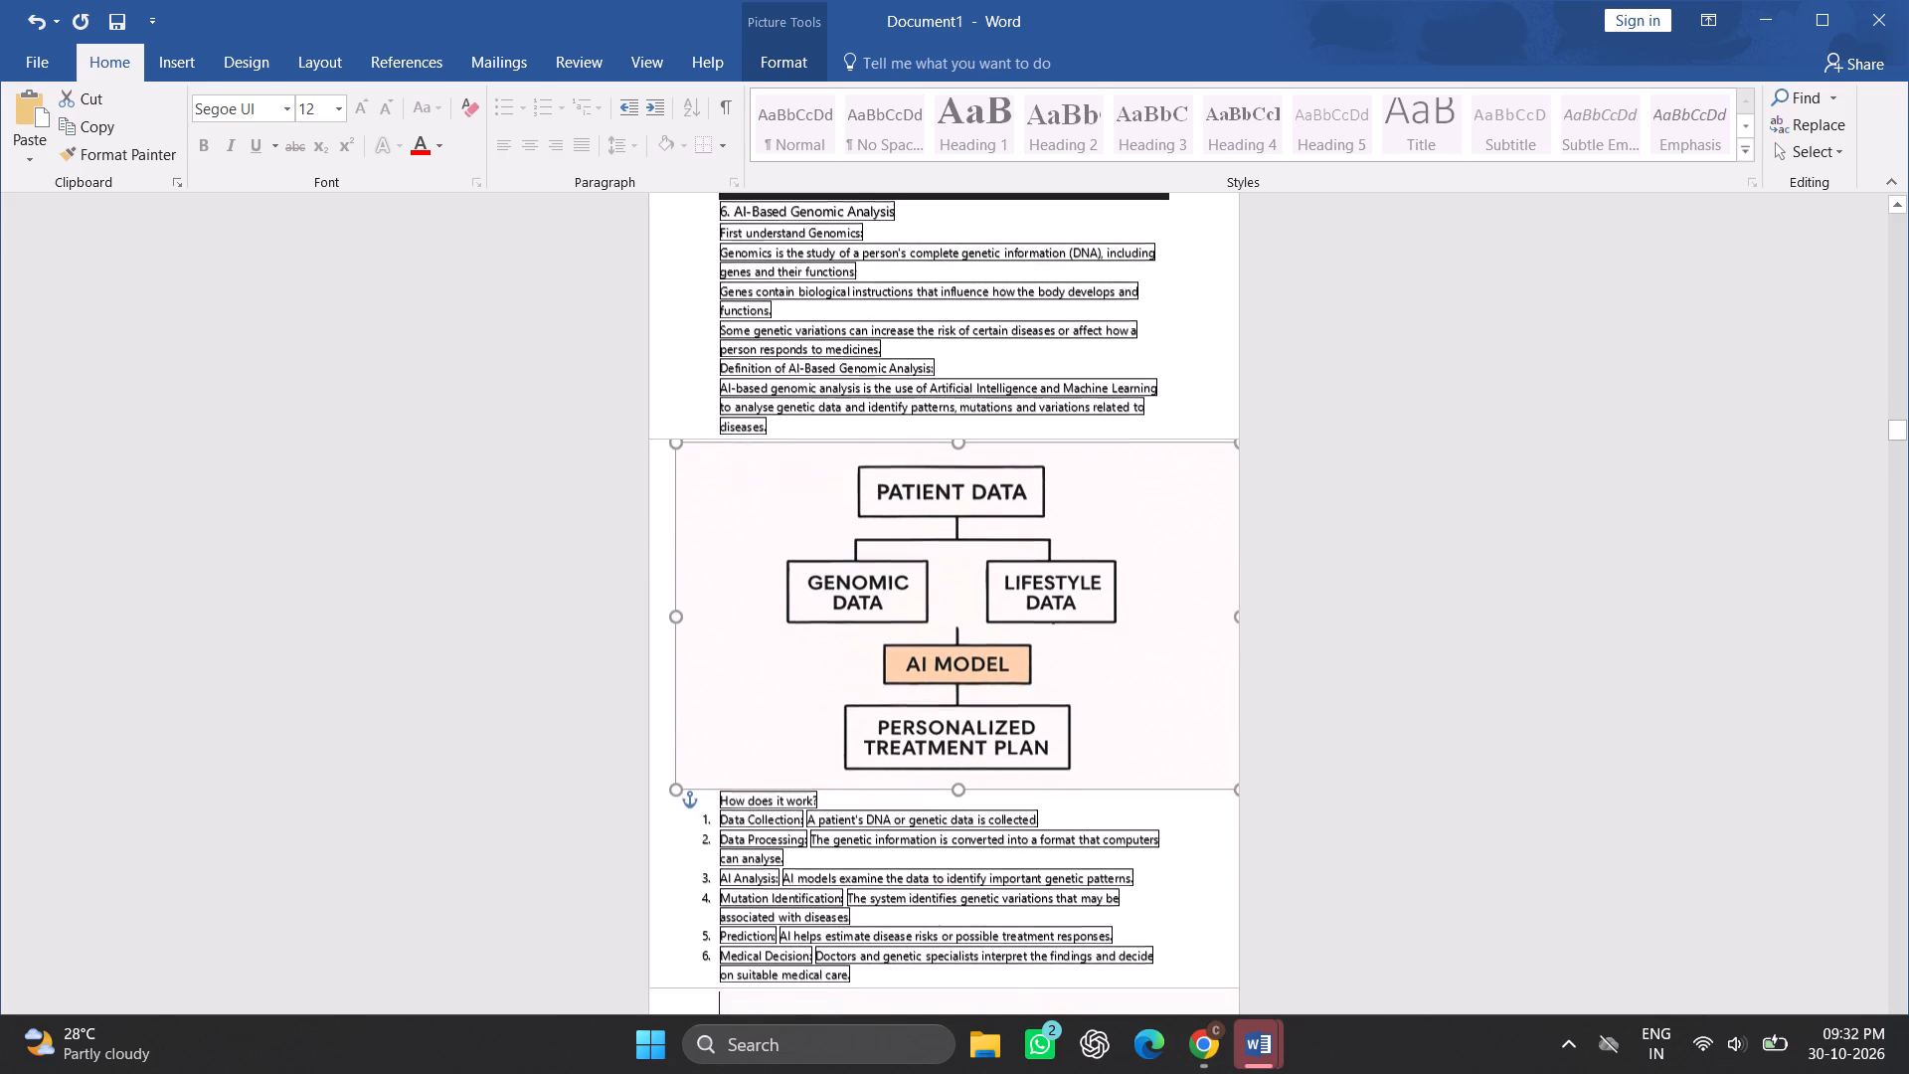
scroll(1063, 723, down, 2)
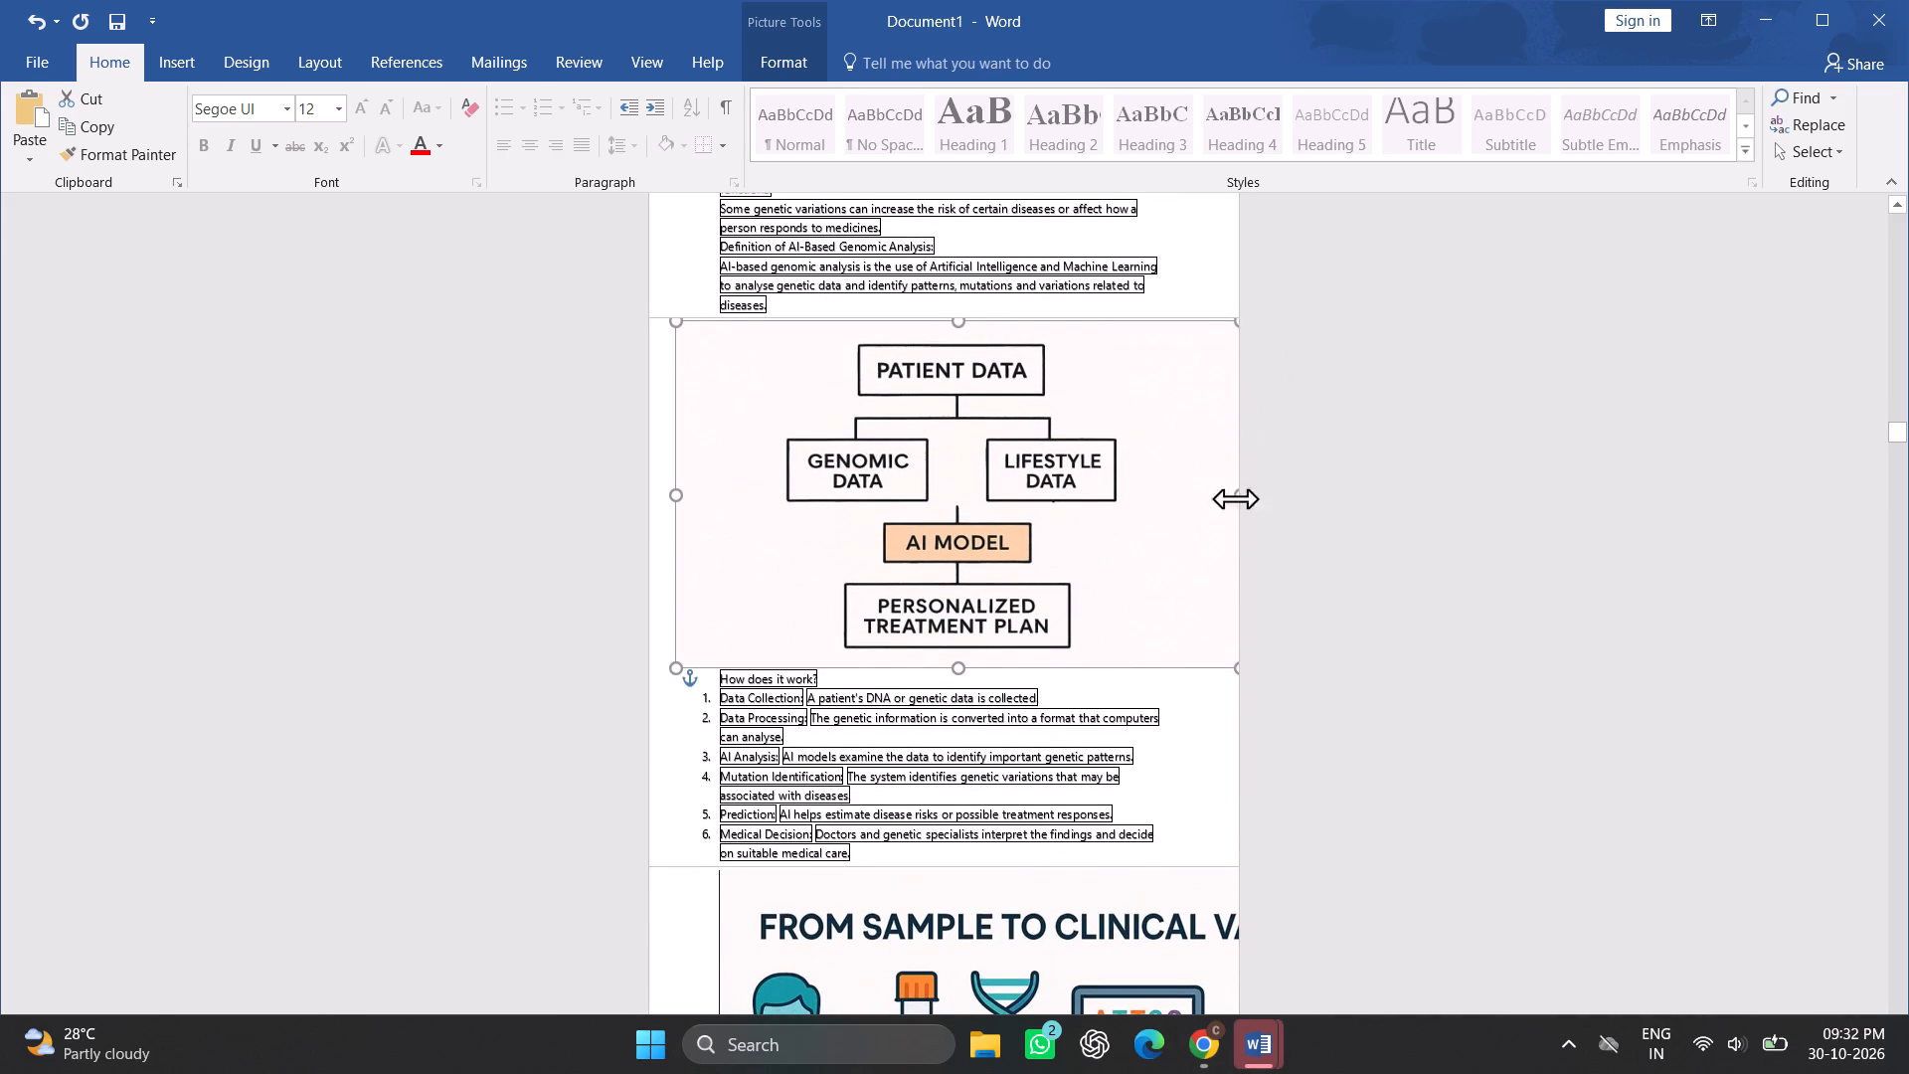
drag(1235, 498, 1168, 506)
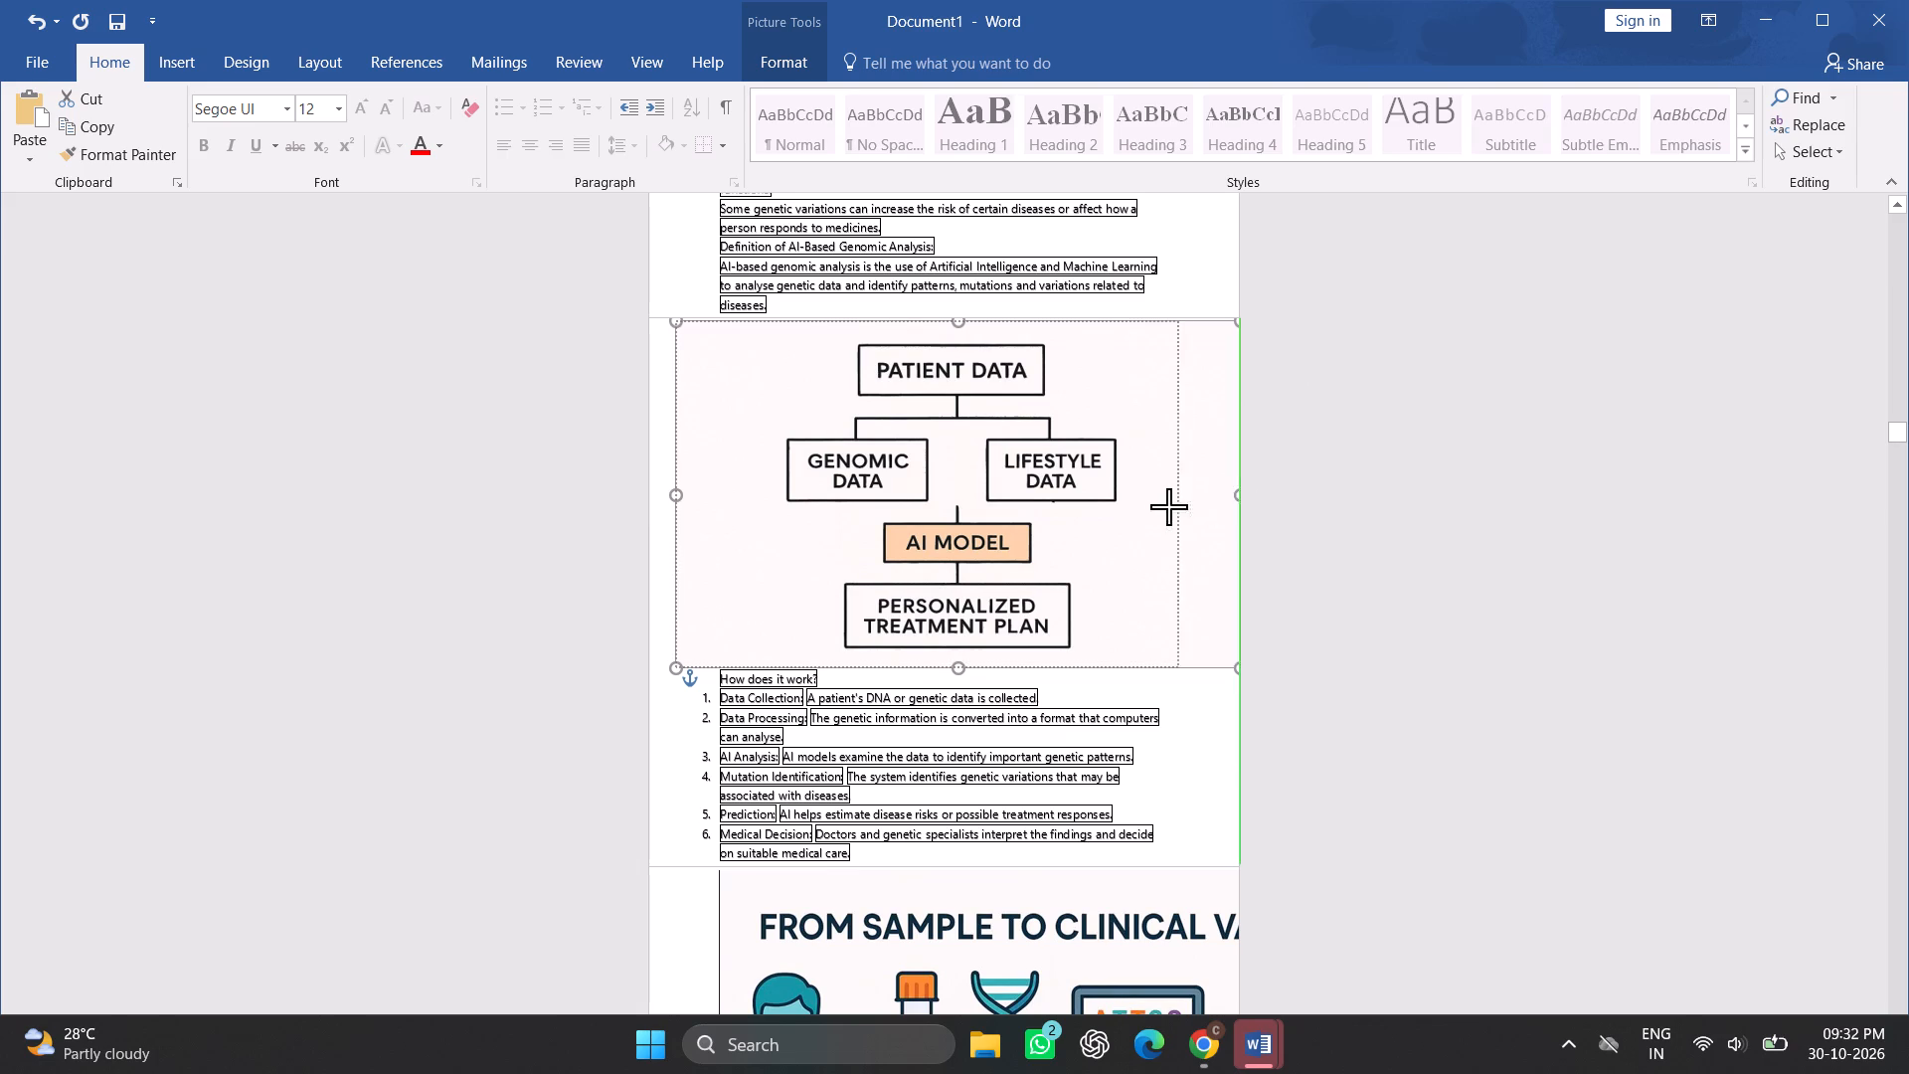
drag(1168, 506, 1133, 506)
drag(1056, 531, 1075, 531)
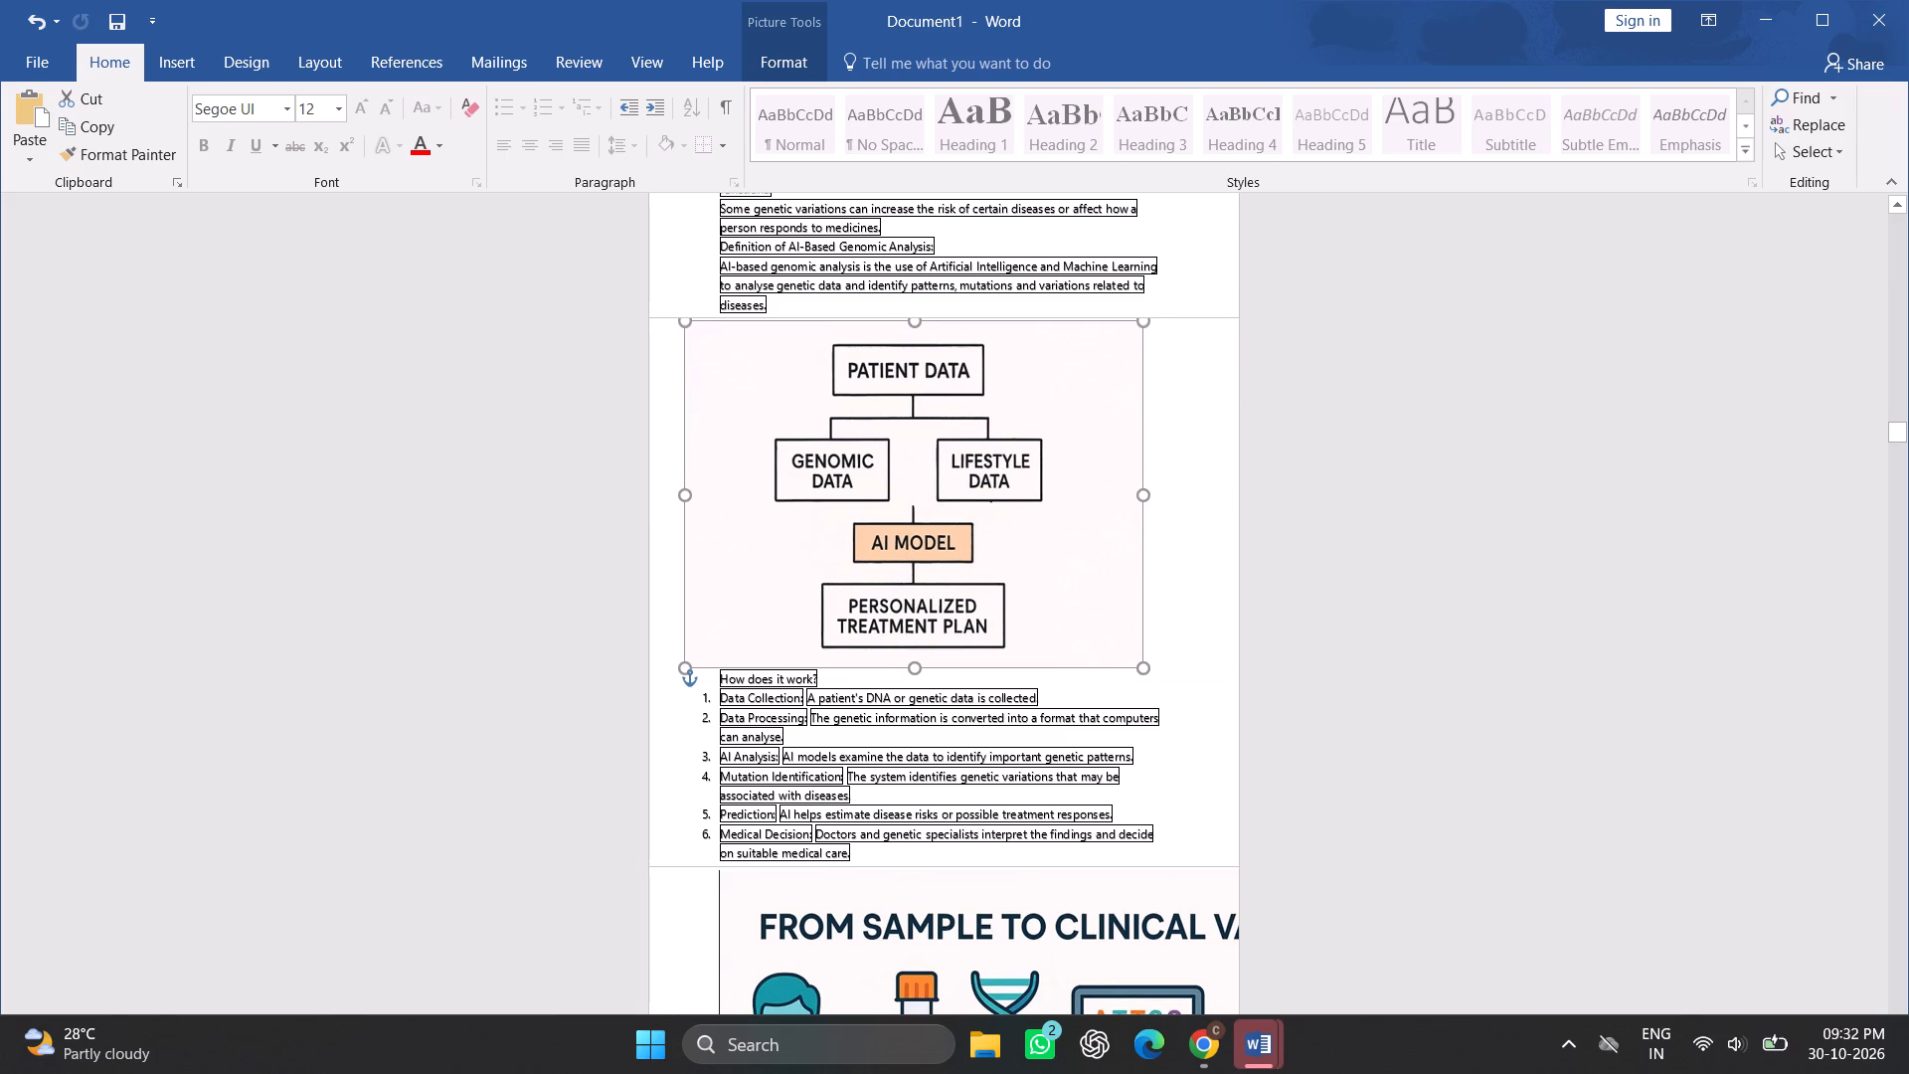
drag(1075, 531, 1078, 531)
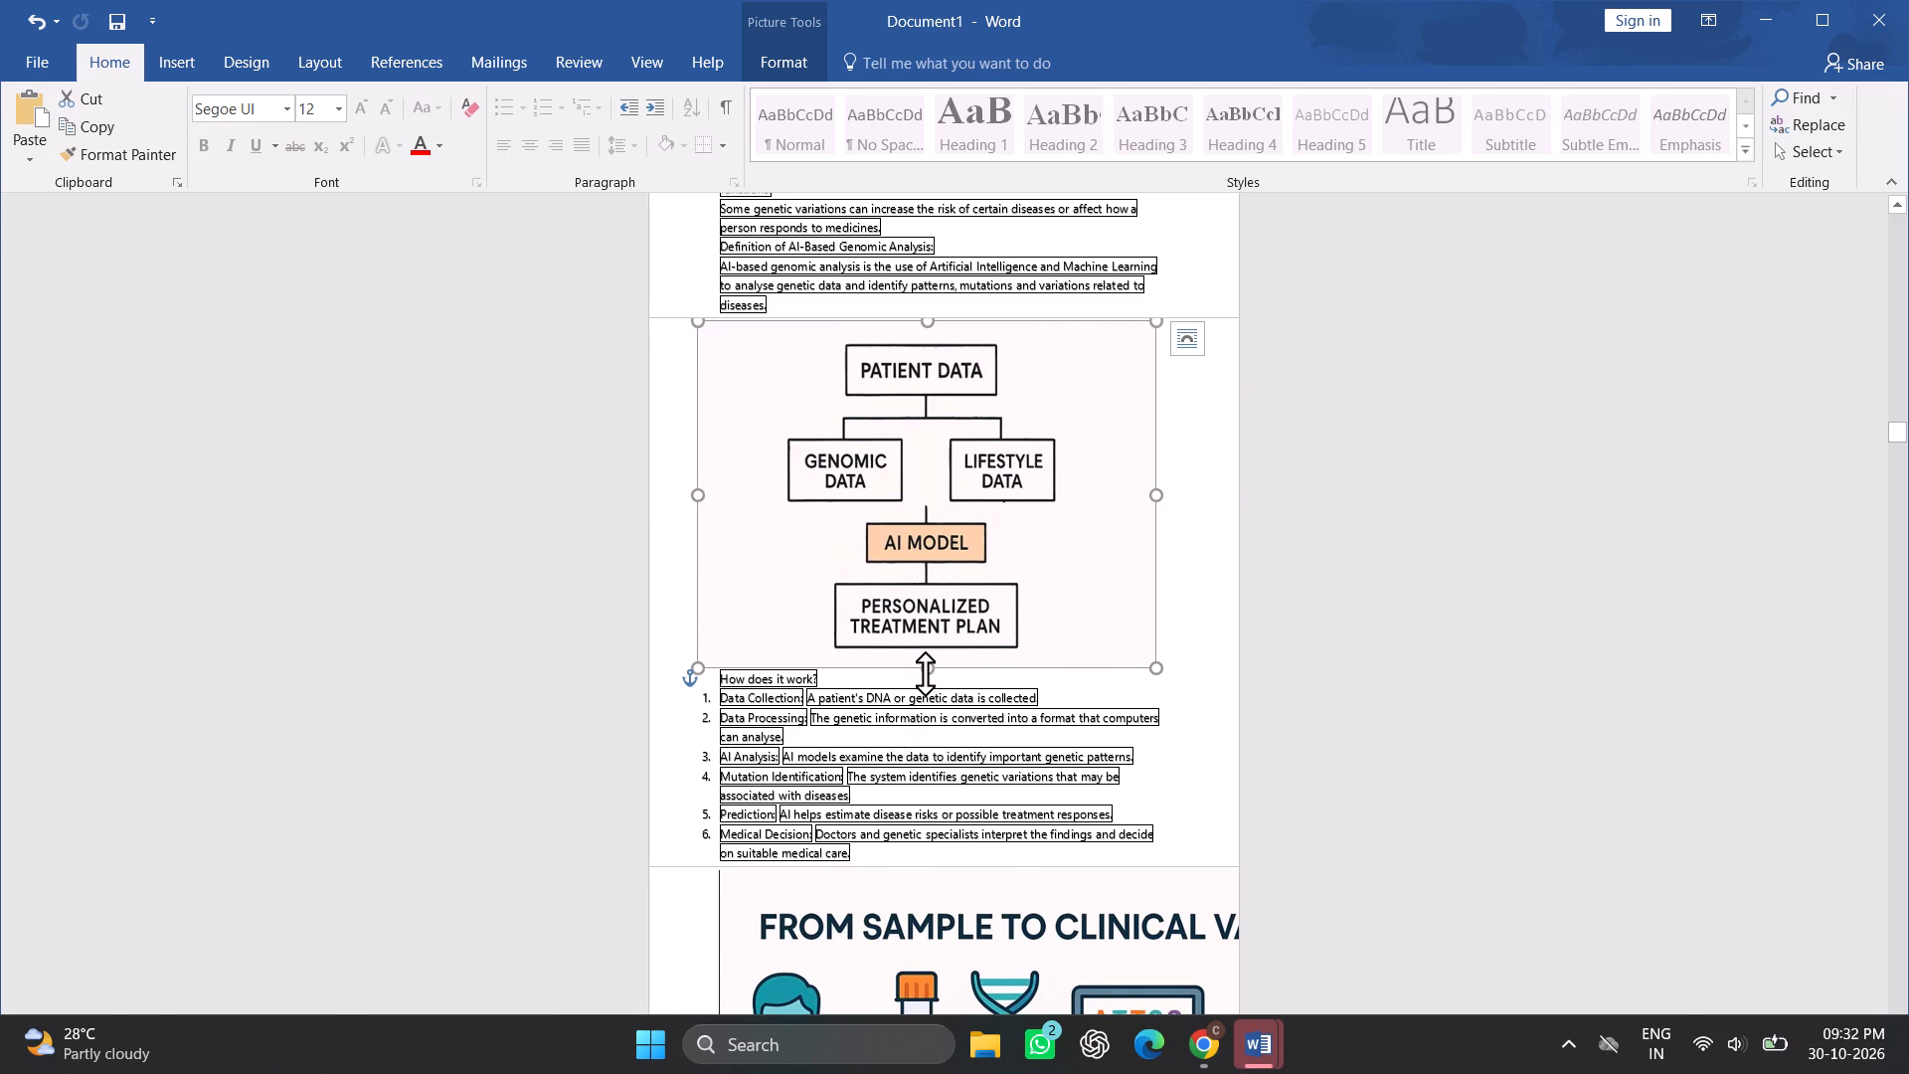
drag(925, 673, 970, 513)
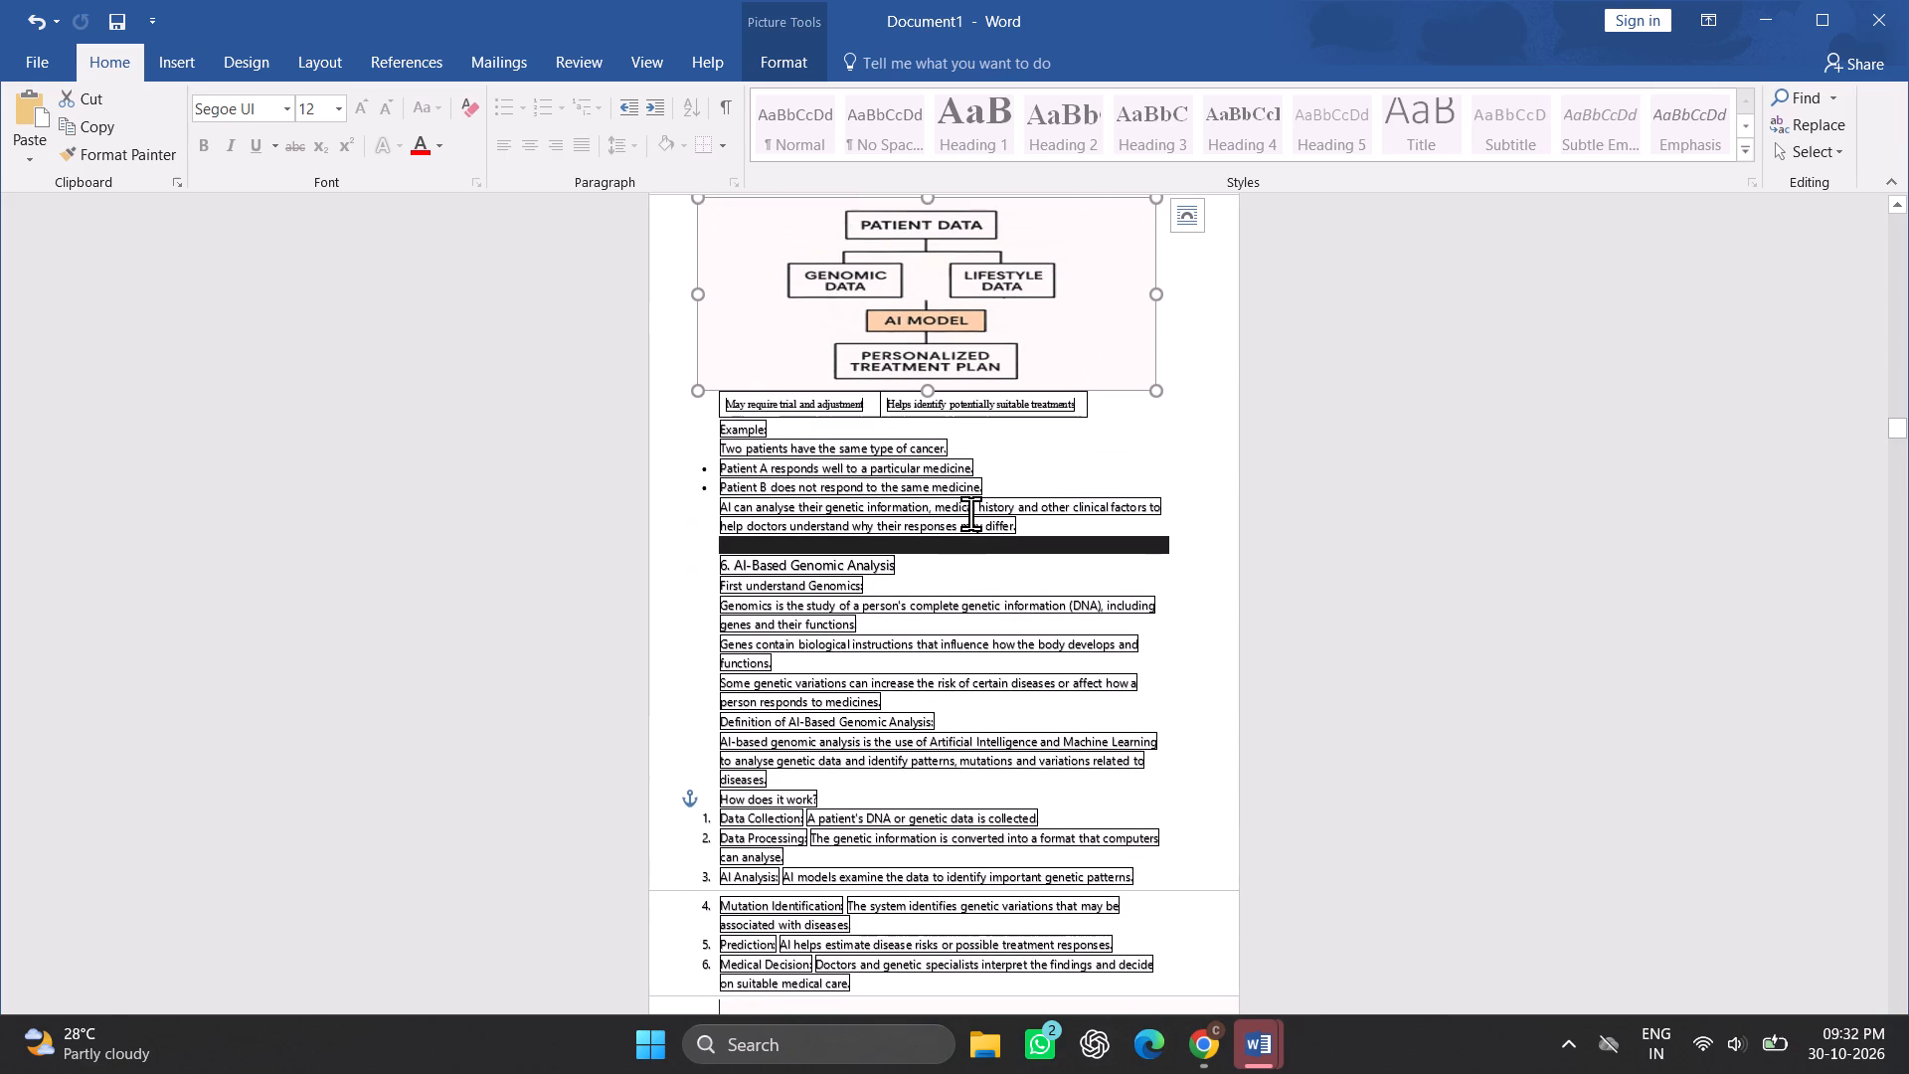
Move the Patient Data flowchart below the last row of the Traditional Medicine vs Personalized Medicine table, directly above the Example line.
scroll(970, 513, up, 1)
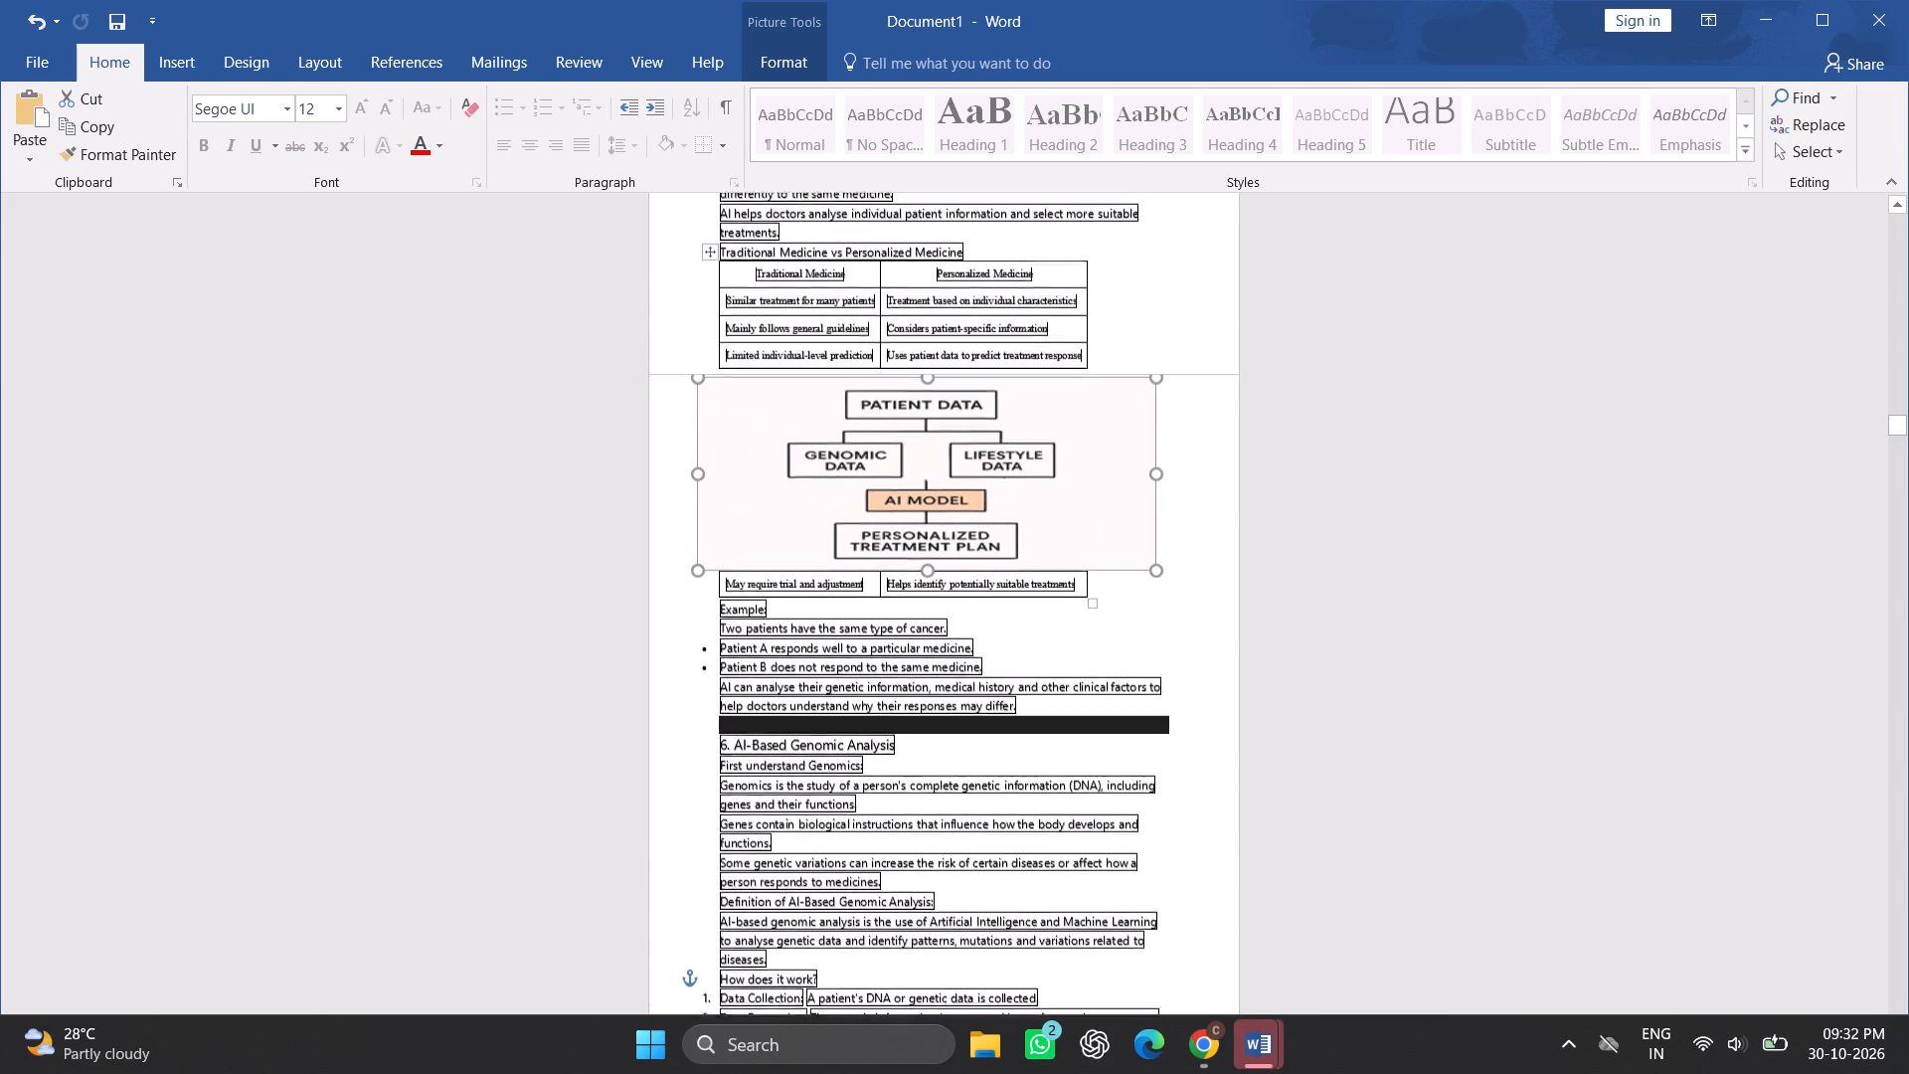
scroll(970, 513, down, 1)
scroll(970, 513, up, 1)
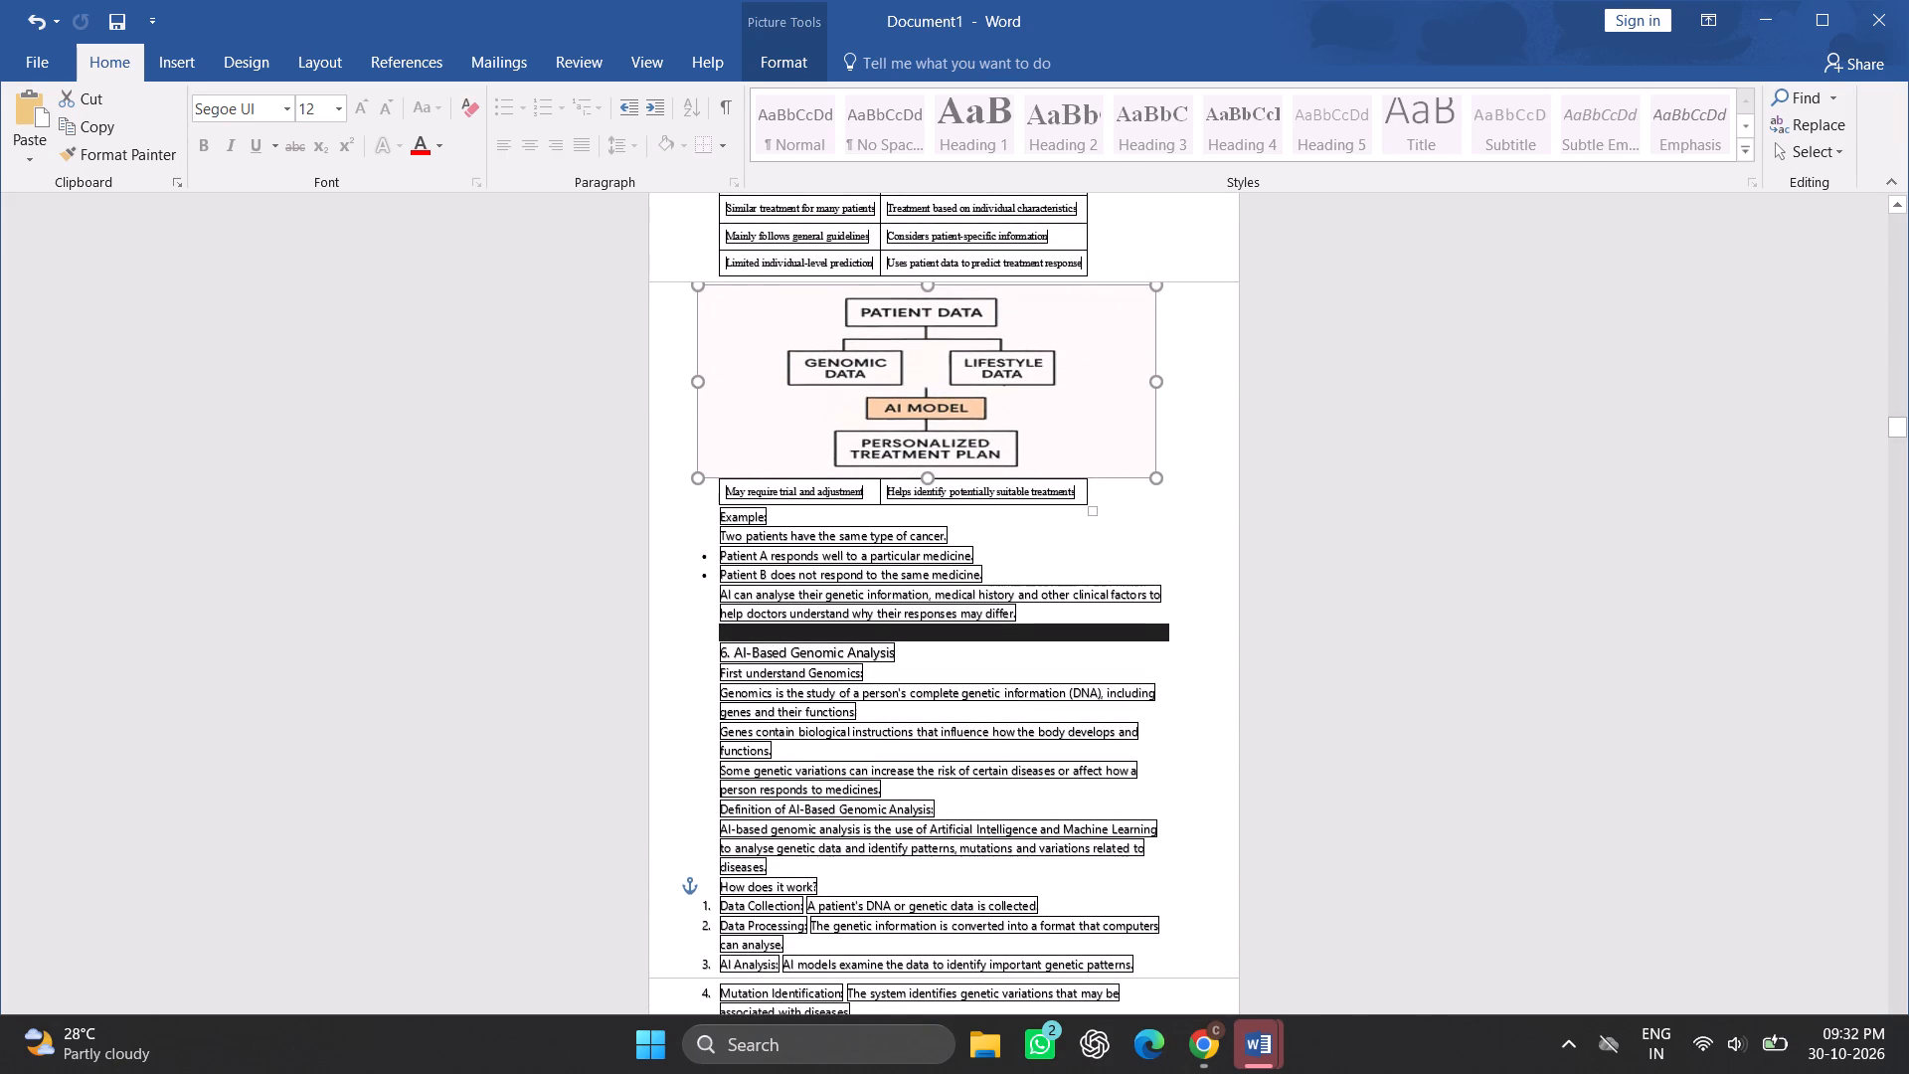
drag(963, 397, 965, 430)
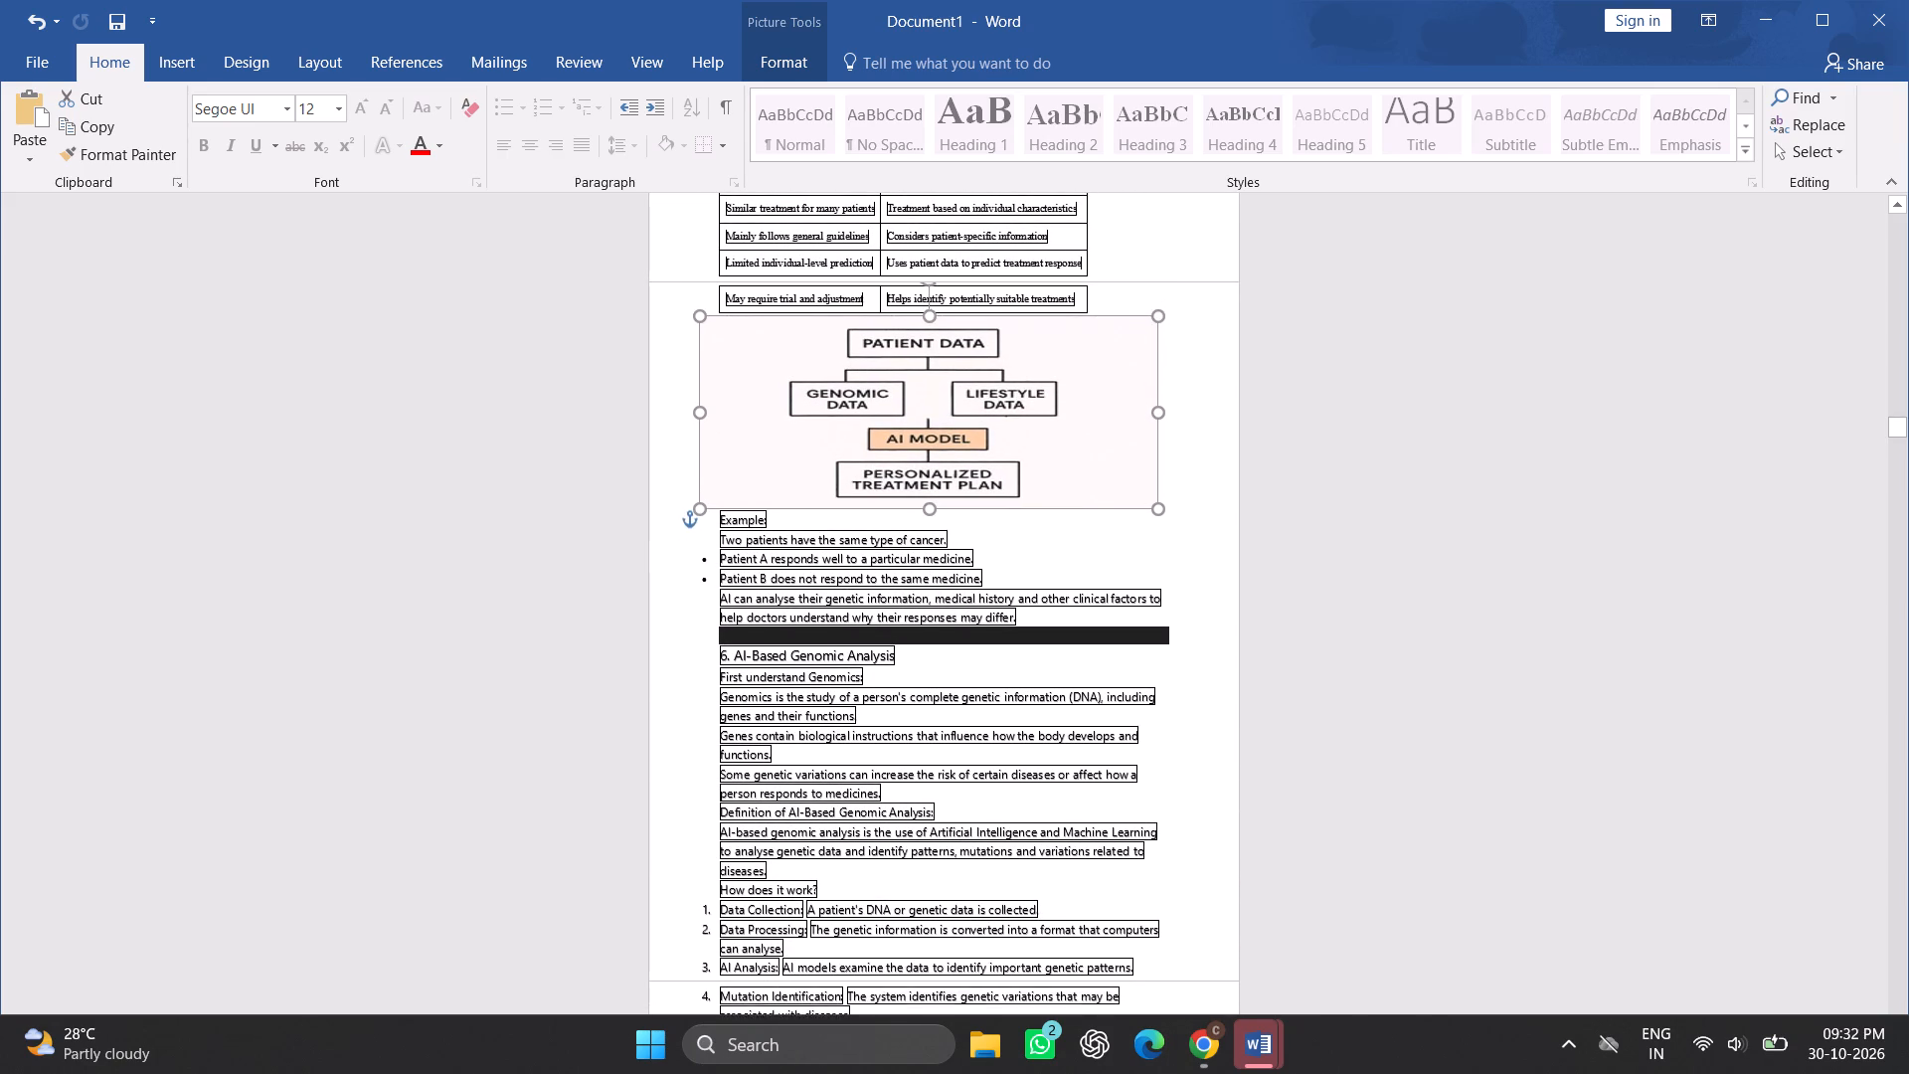
drag(965, 430, 967, 433)
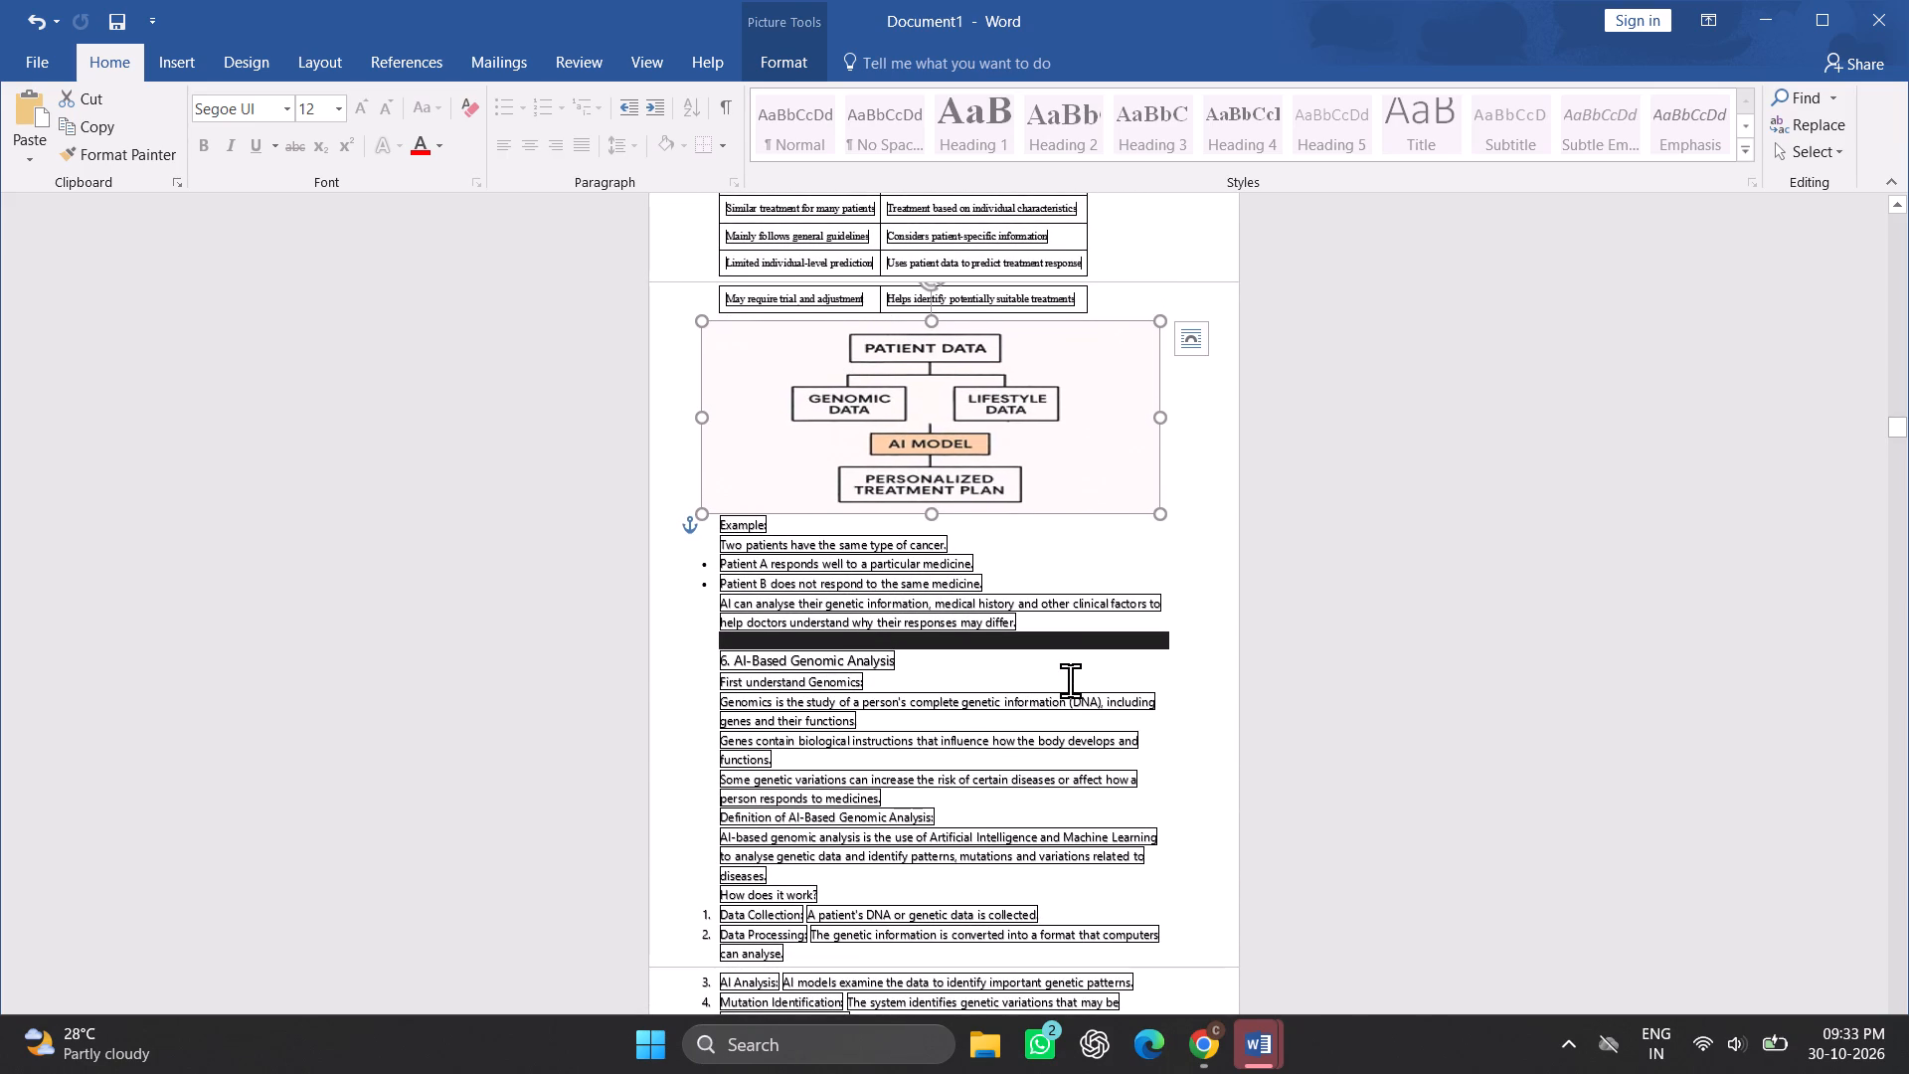
Set the From Sample to Clinical Variant Report image to Top and Bottom text wrapping.
scroll(1070, 680, down, 3)
click(1047, 727)
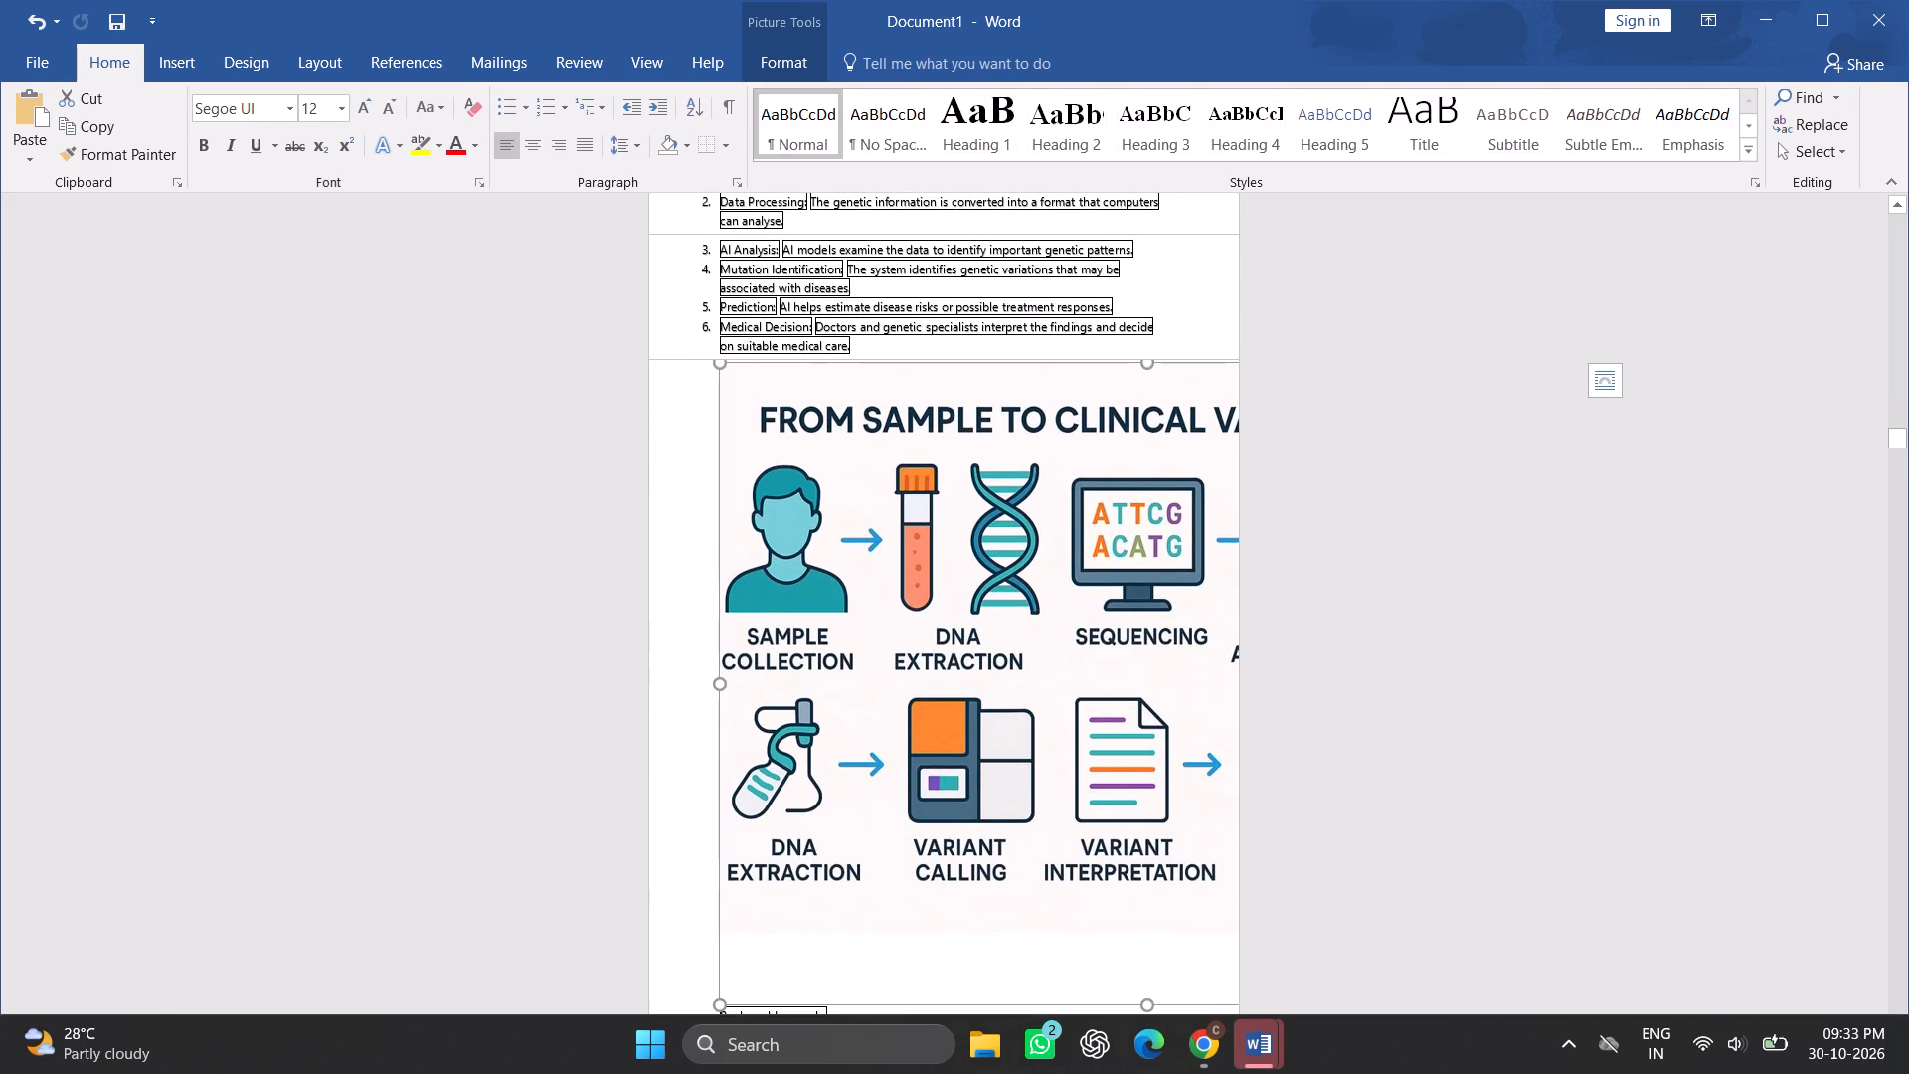
right_click(855, 628)
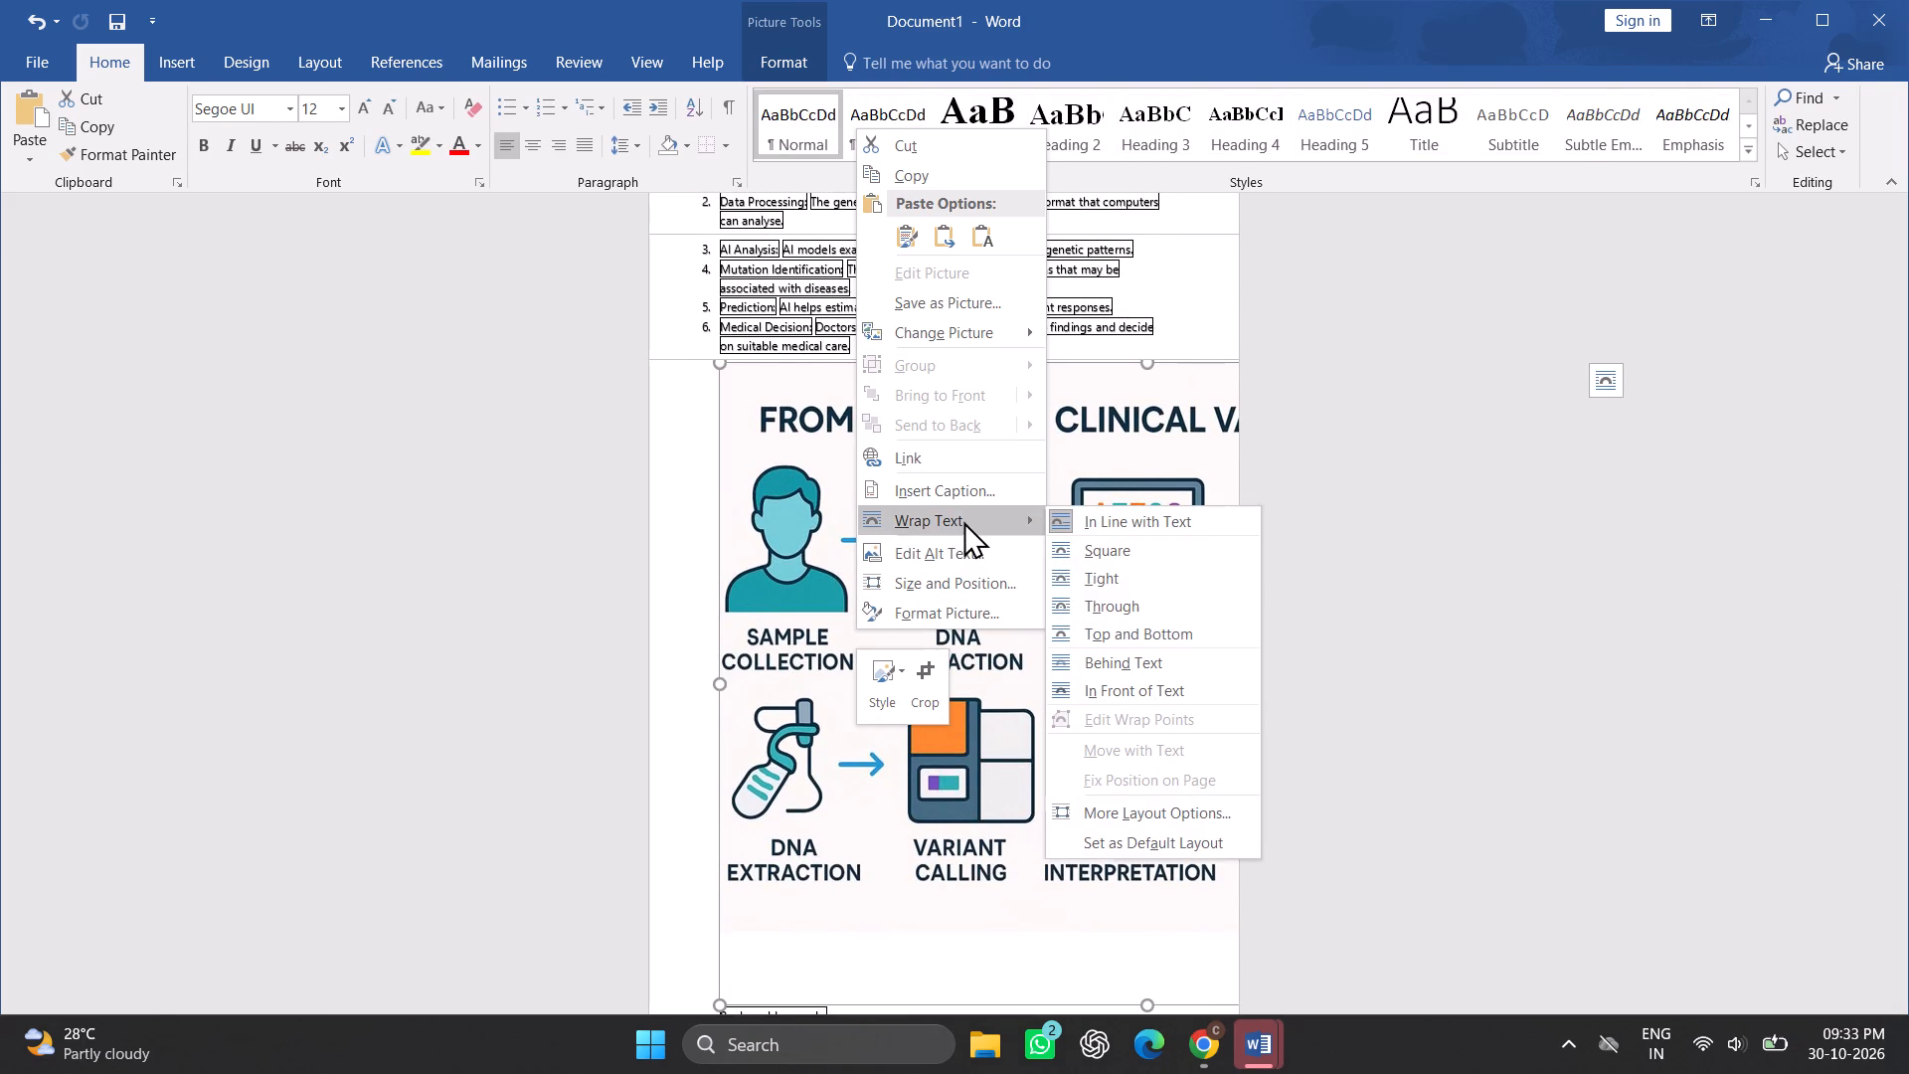
click(1134, 621)
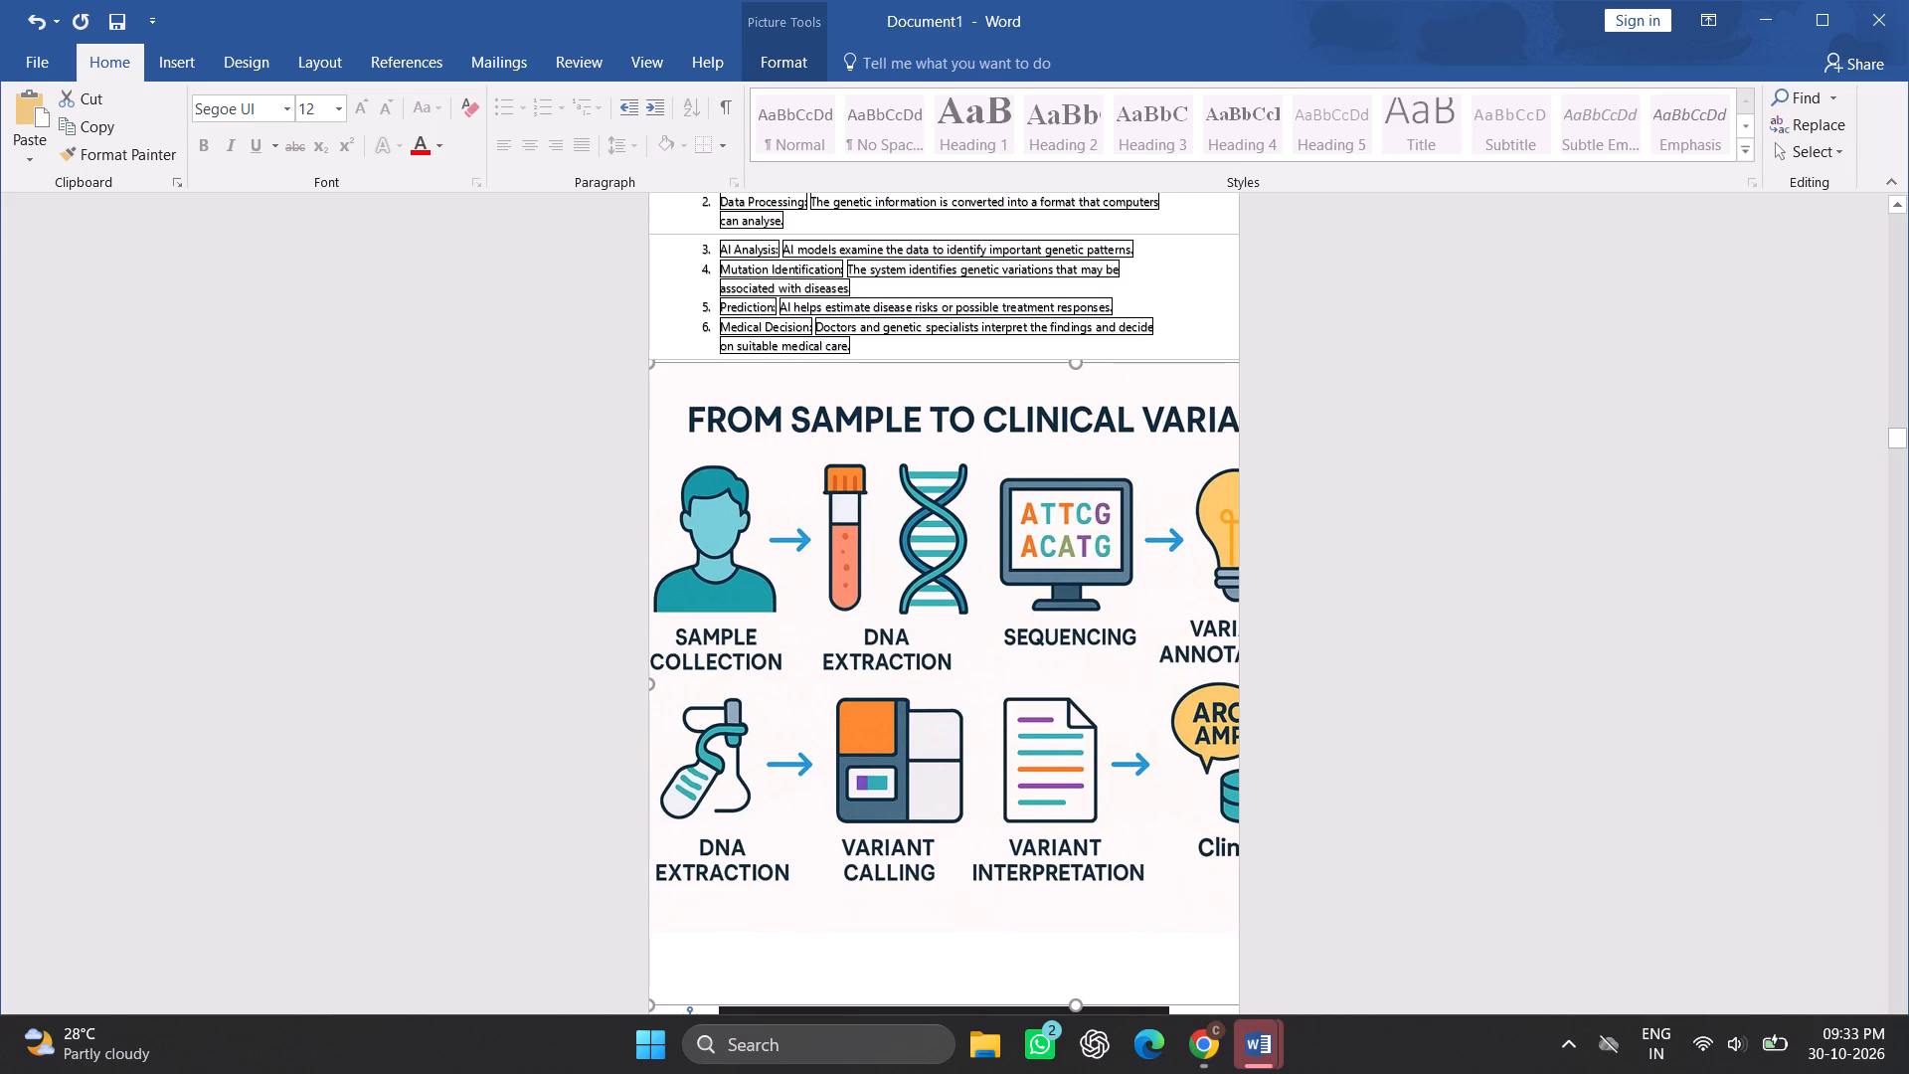
Narrow the From Sample to Clinical Variant Report image to about the text width, centre it on the page and reduce its height to under half.
drag(652, 684, 896, 704)
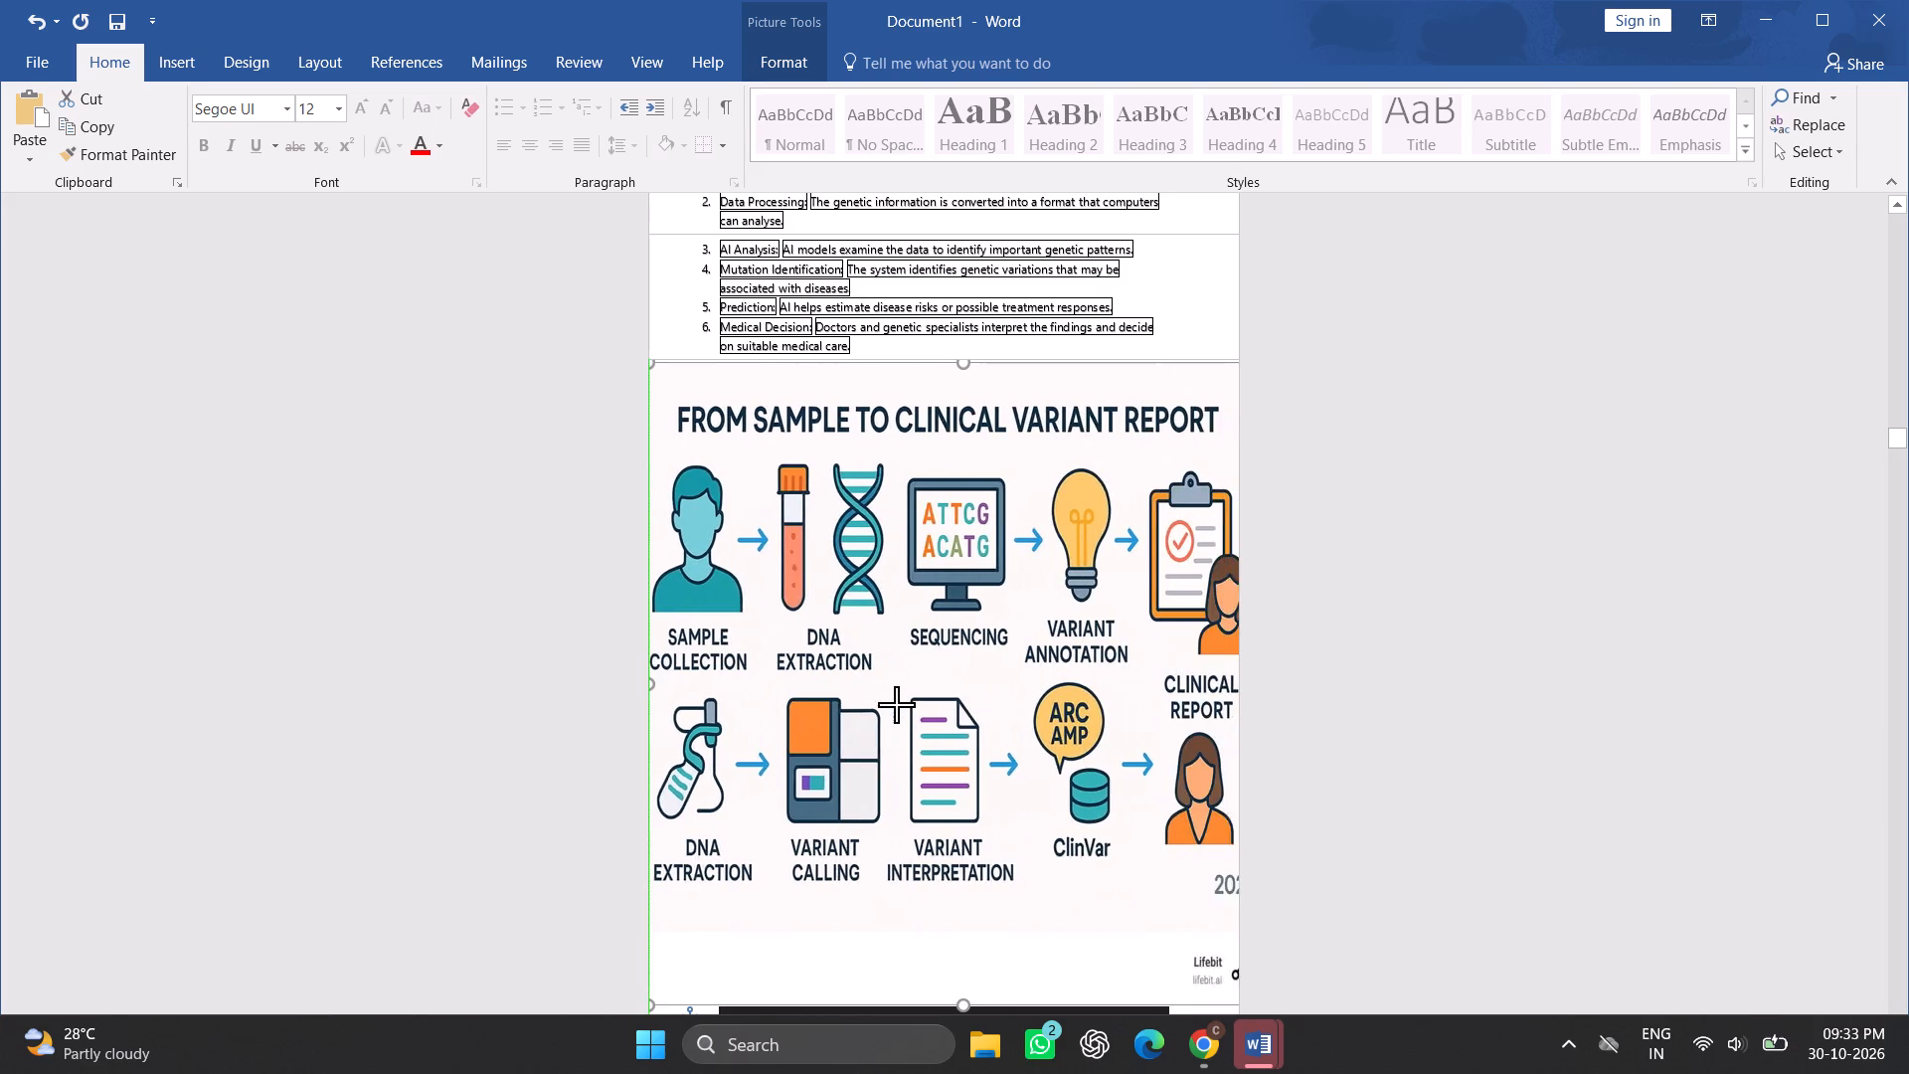
drag(896, 704, 1021, 702)
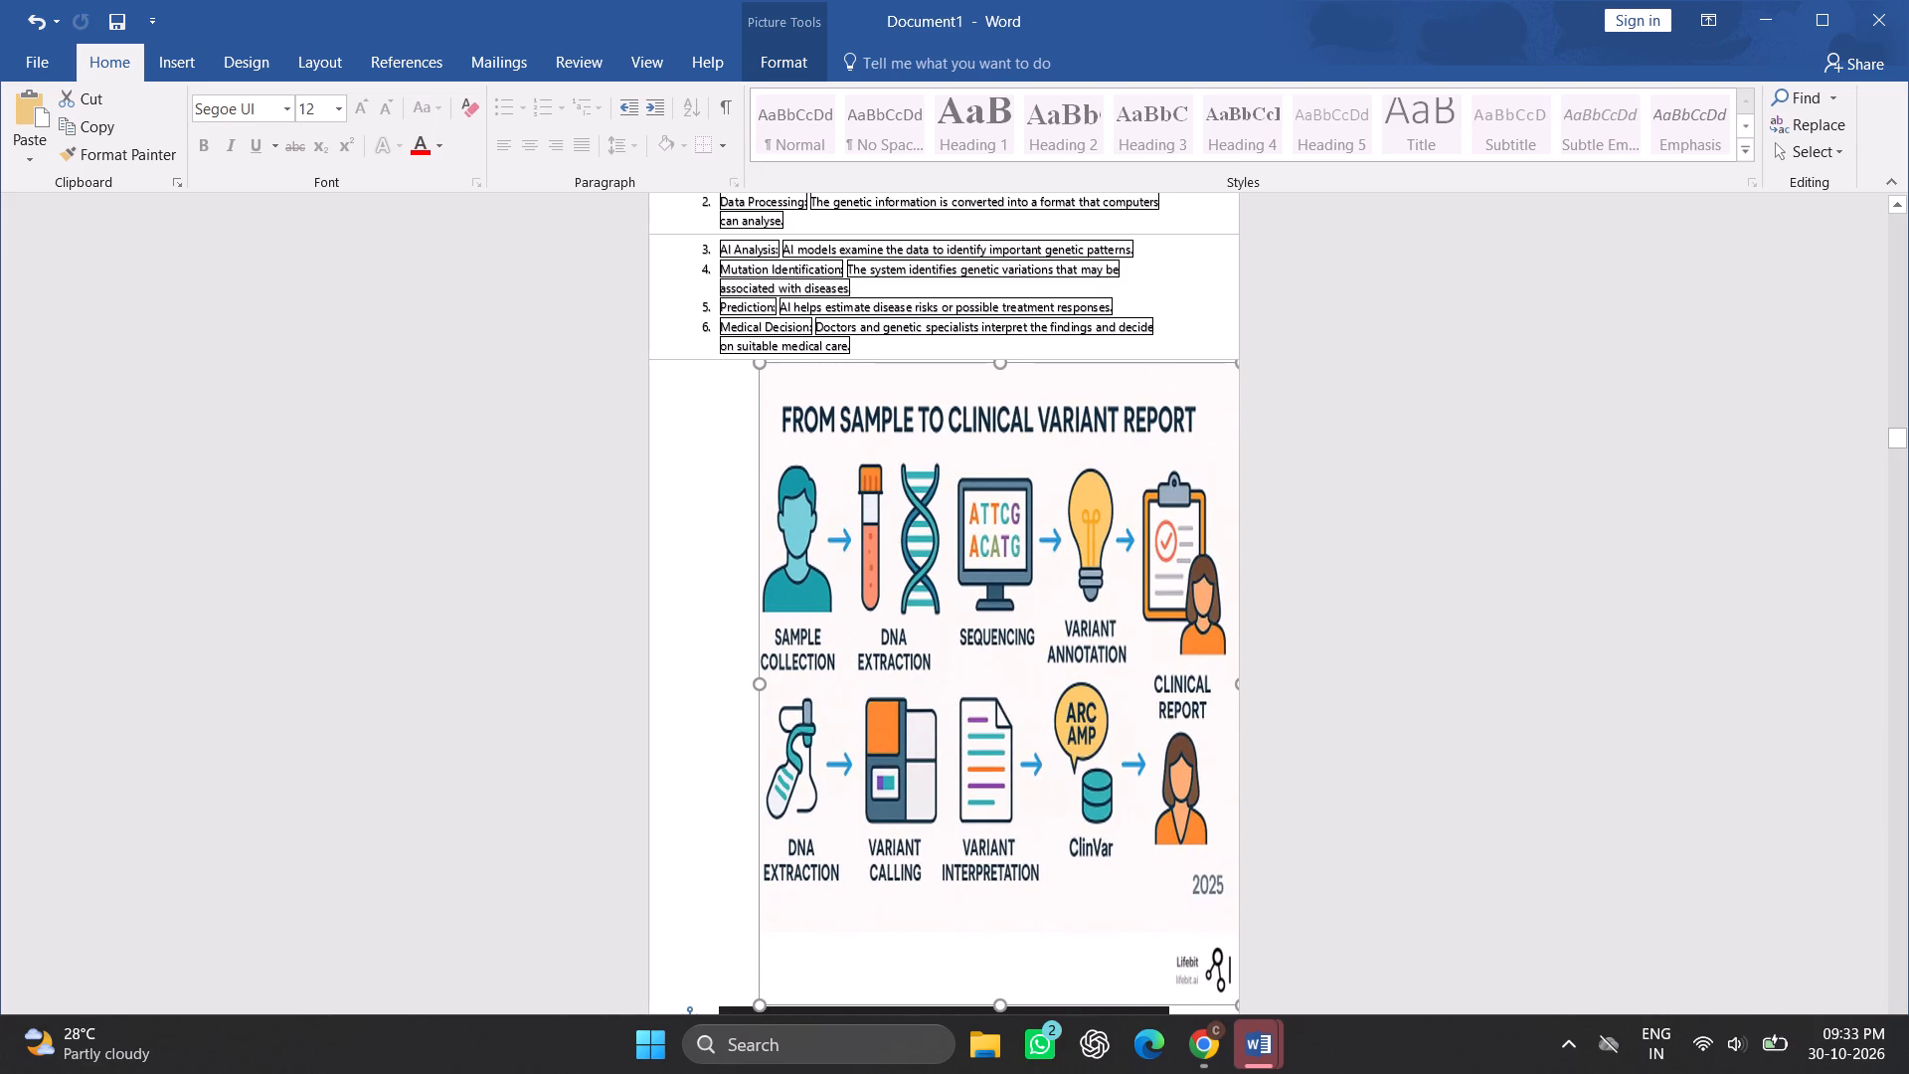
drag(1000, 367, 1002, 637)
drag(1029, 737, 972, 740)
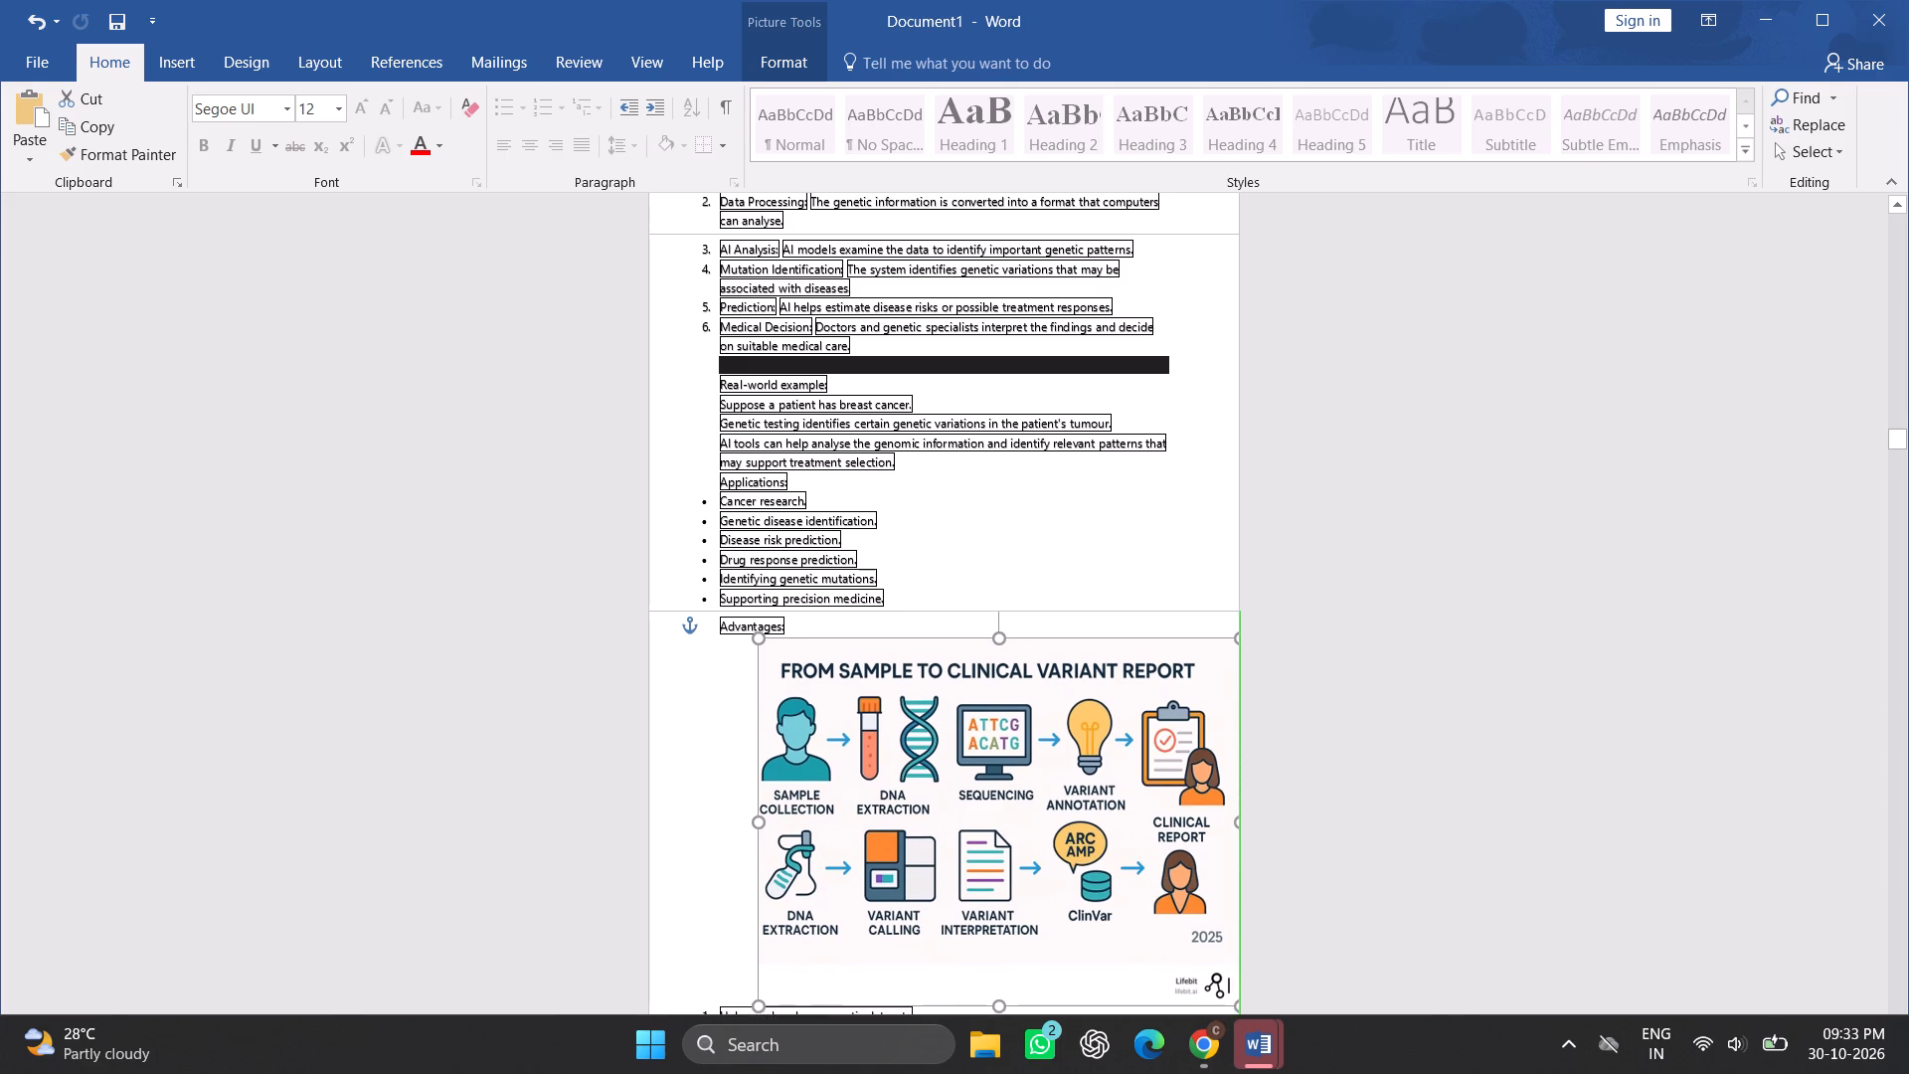
drag(972, 740, 964, 740)
scroll(964, 740, down, 2)
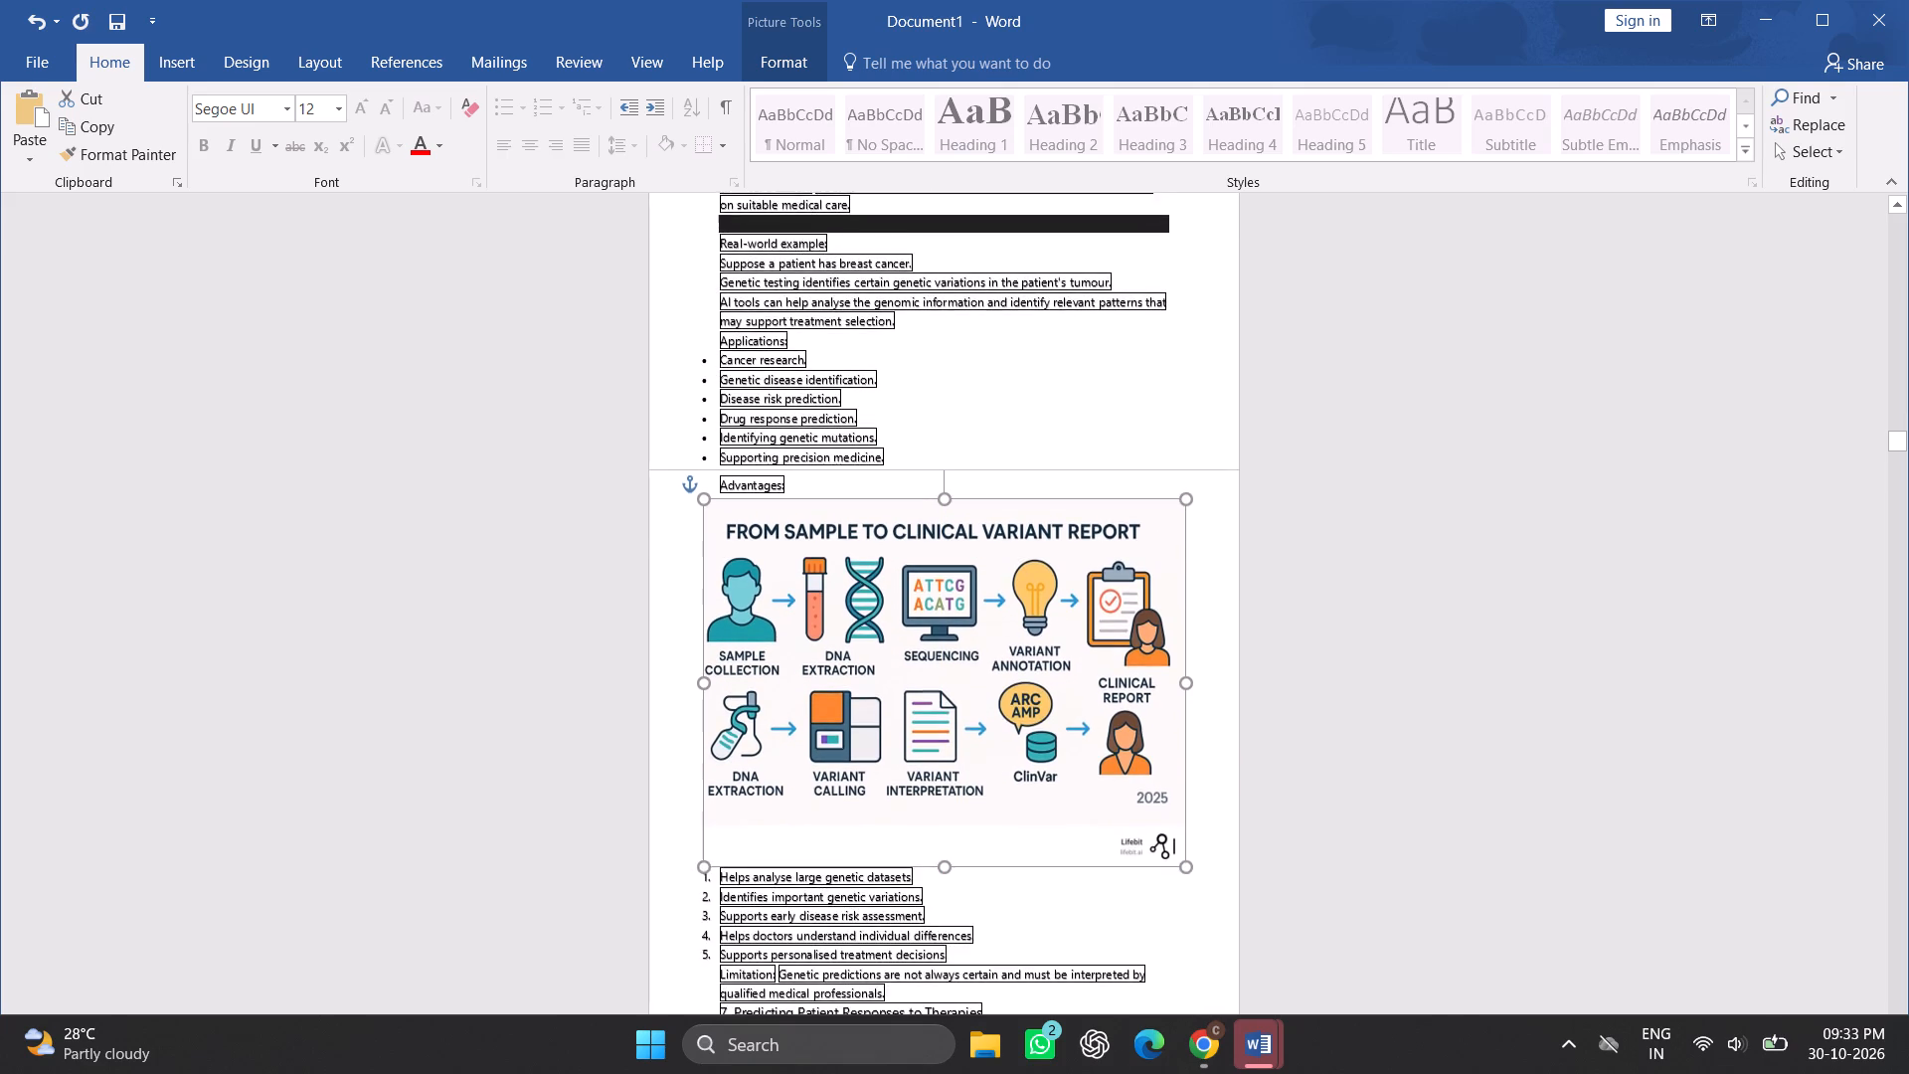
scroll(964, 740, down, 1)
drag(940, 634, 958, 524)
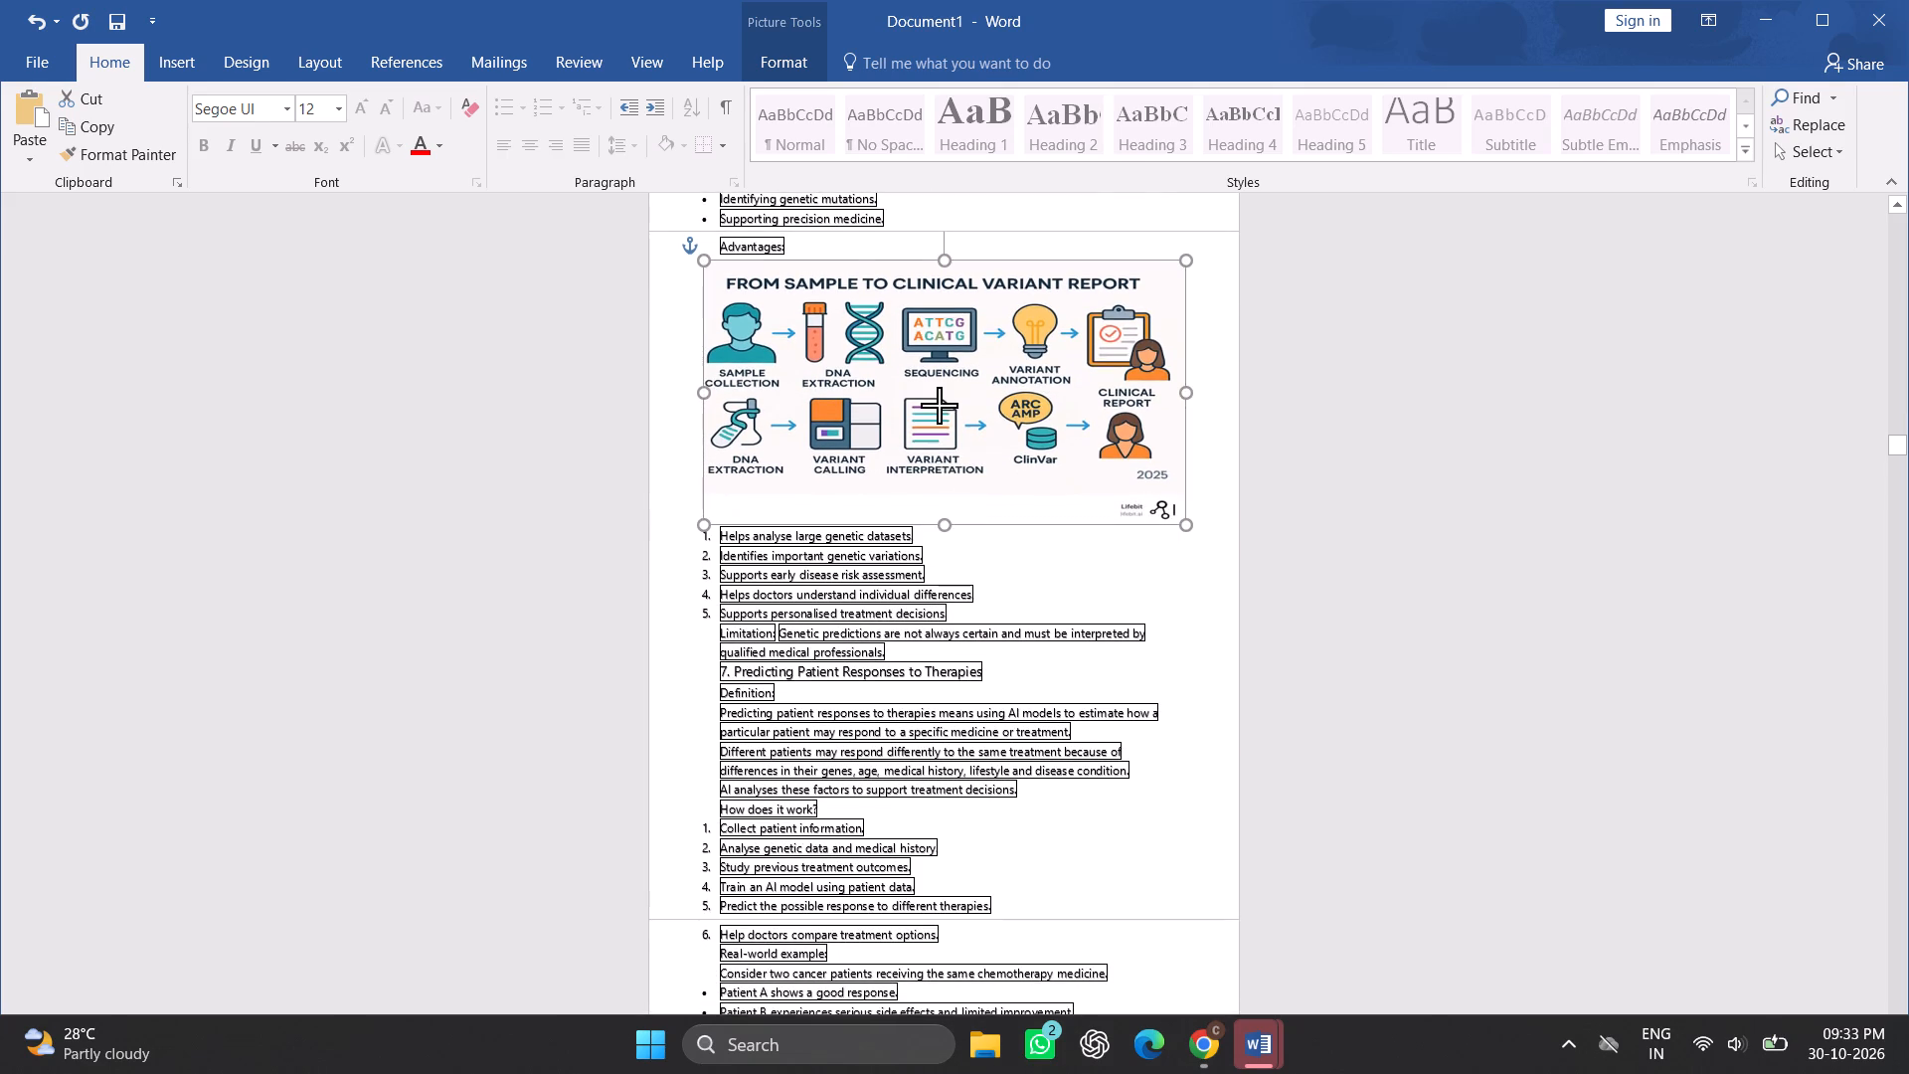
Move the From Sample to Clinical Variant Report image directly below the Medical Decision item, above the Real-world example line.
click(939, 405)
scroll(939, 402, up, 1)
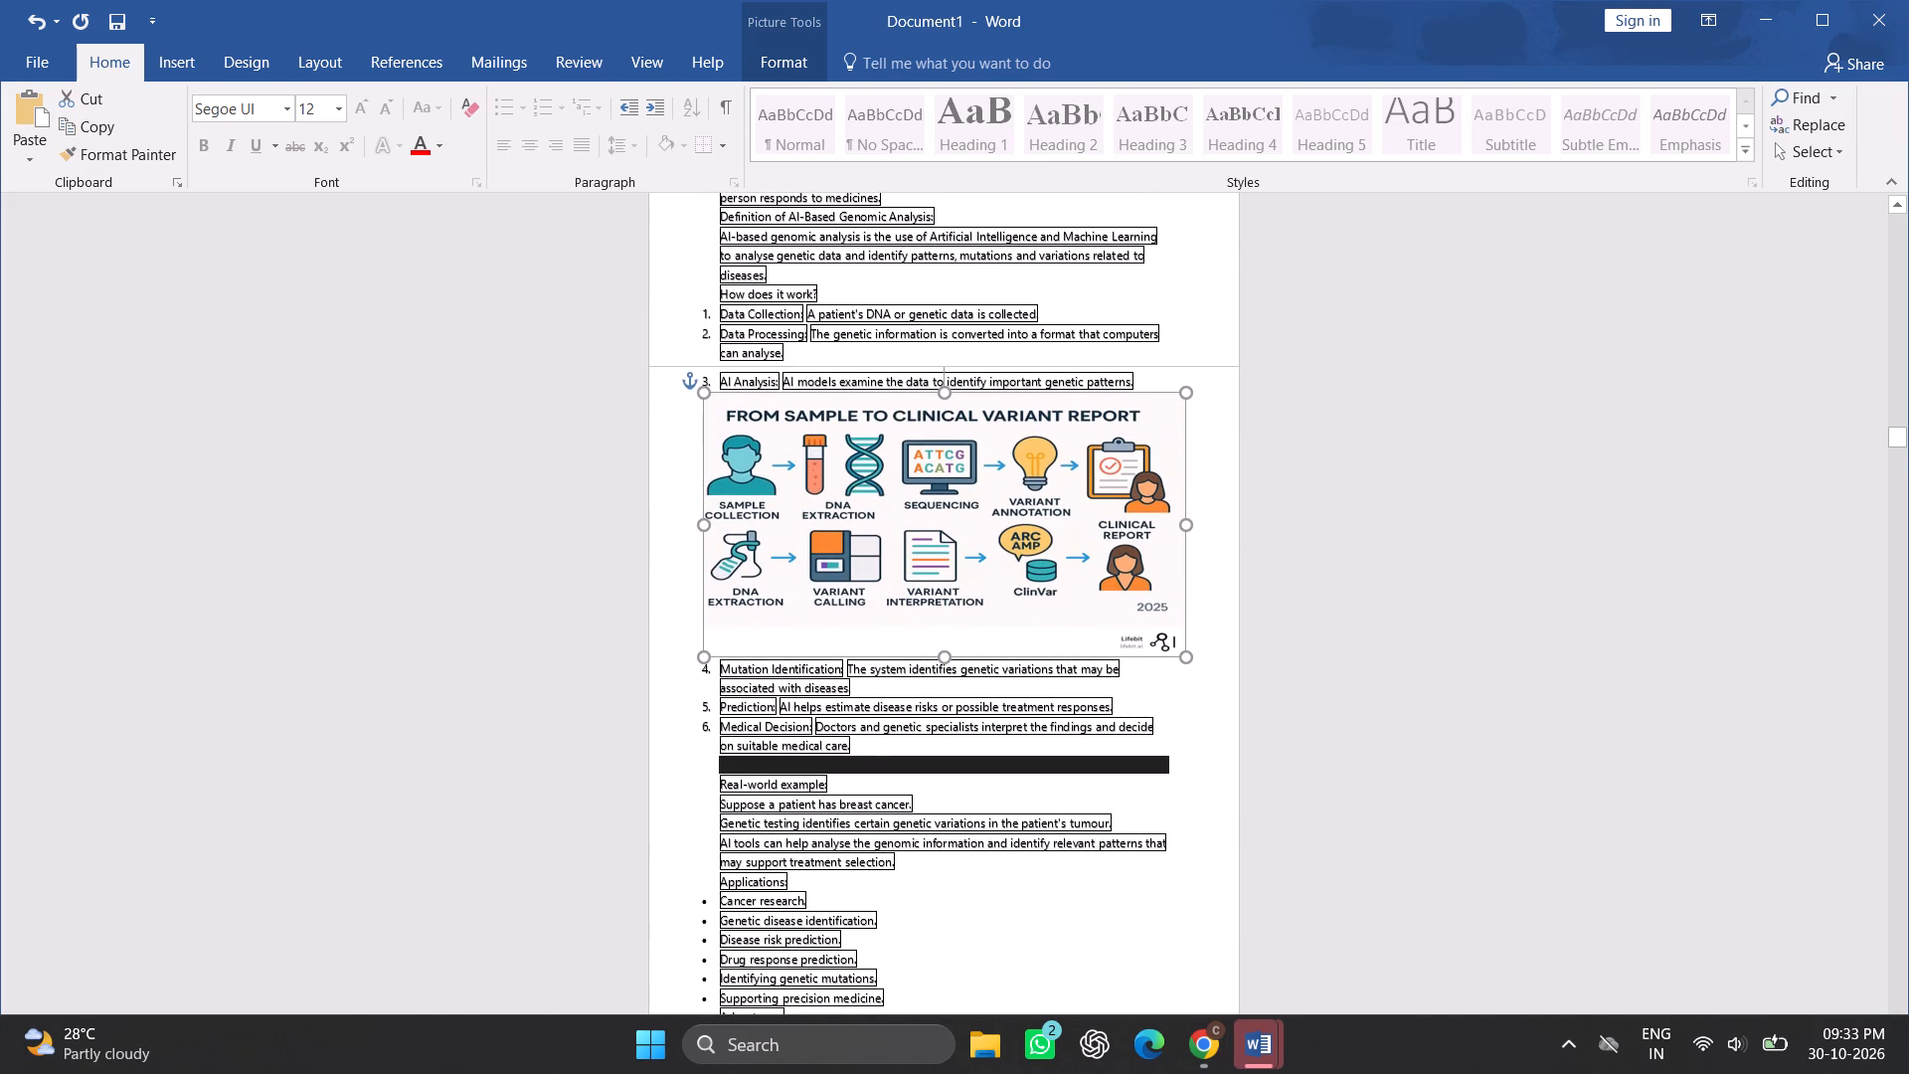
drag(939, 501, 951, 415)
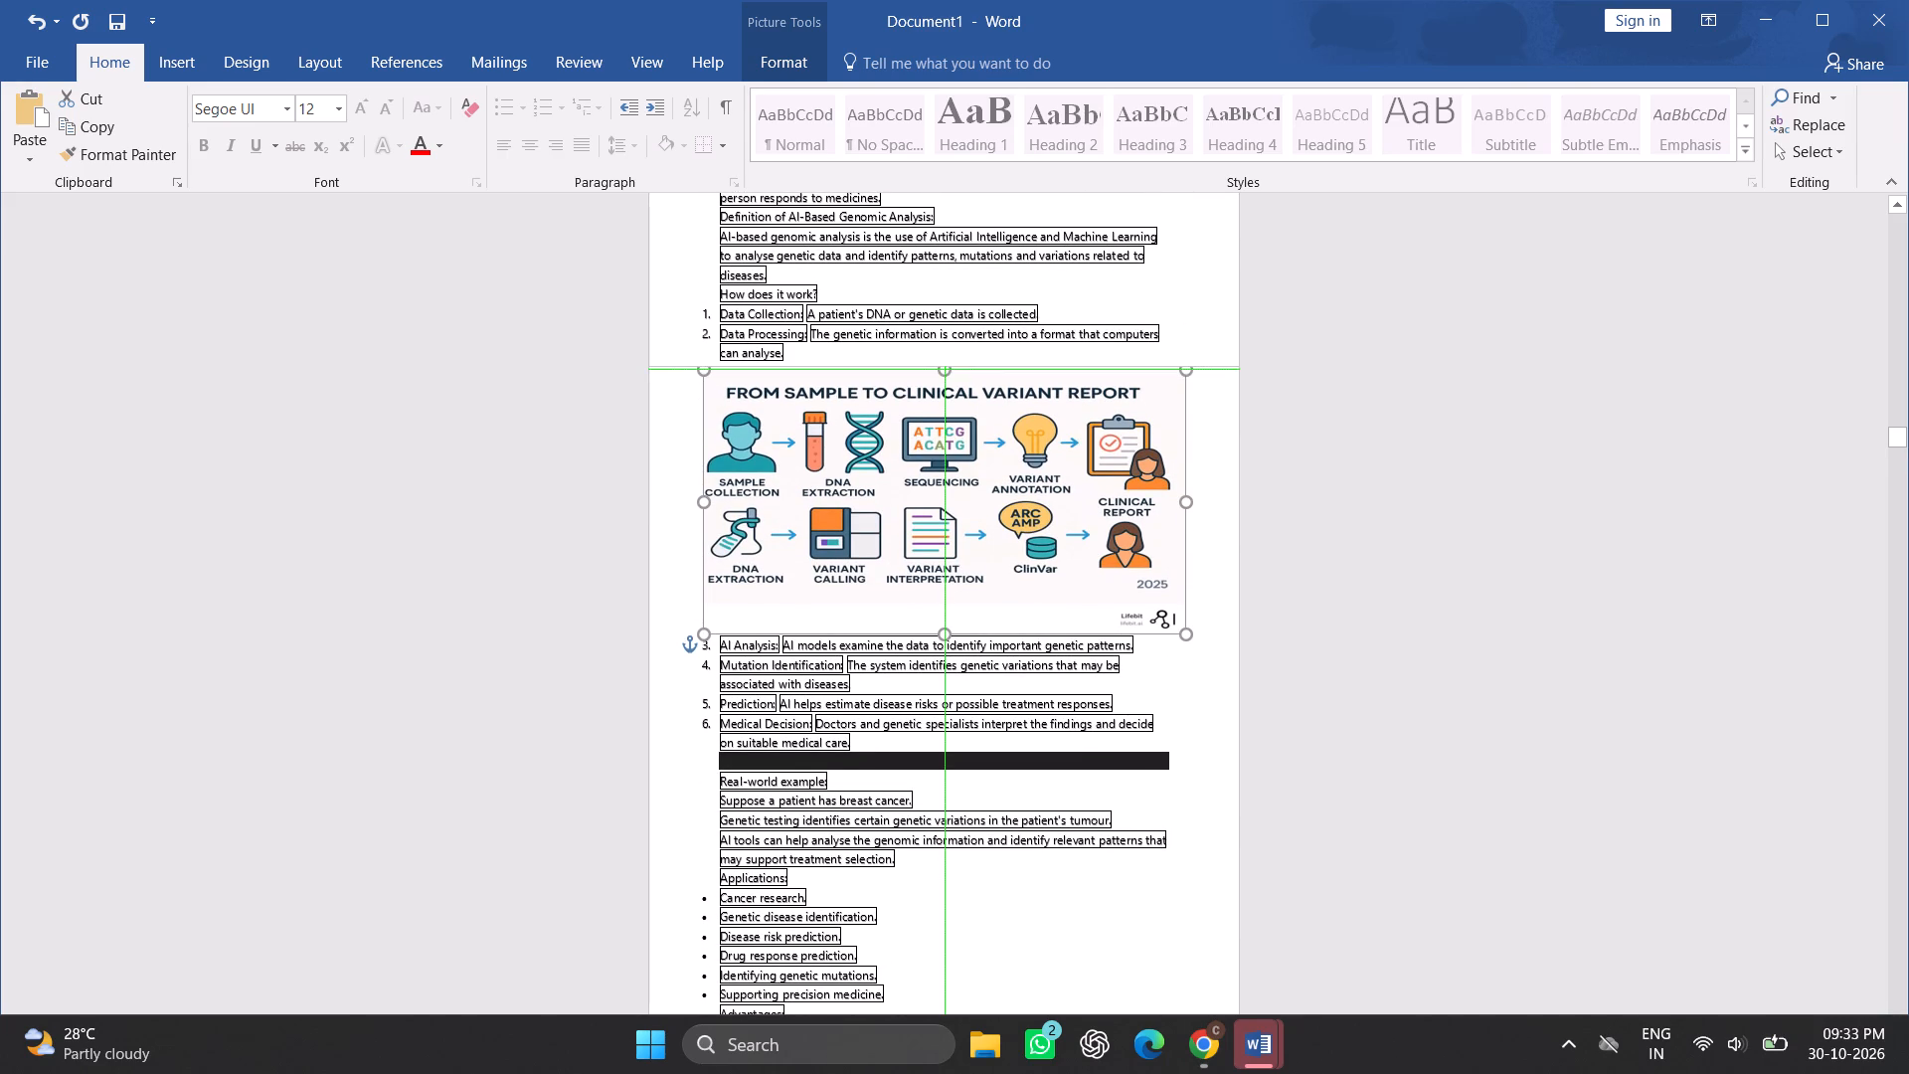
drag(951, 415, 947, 373)
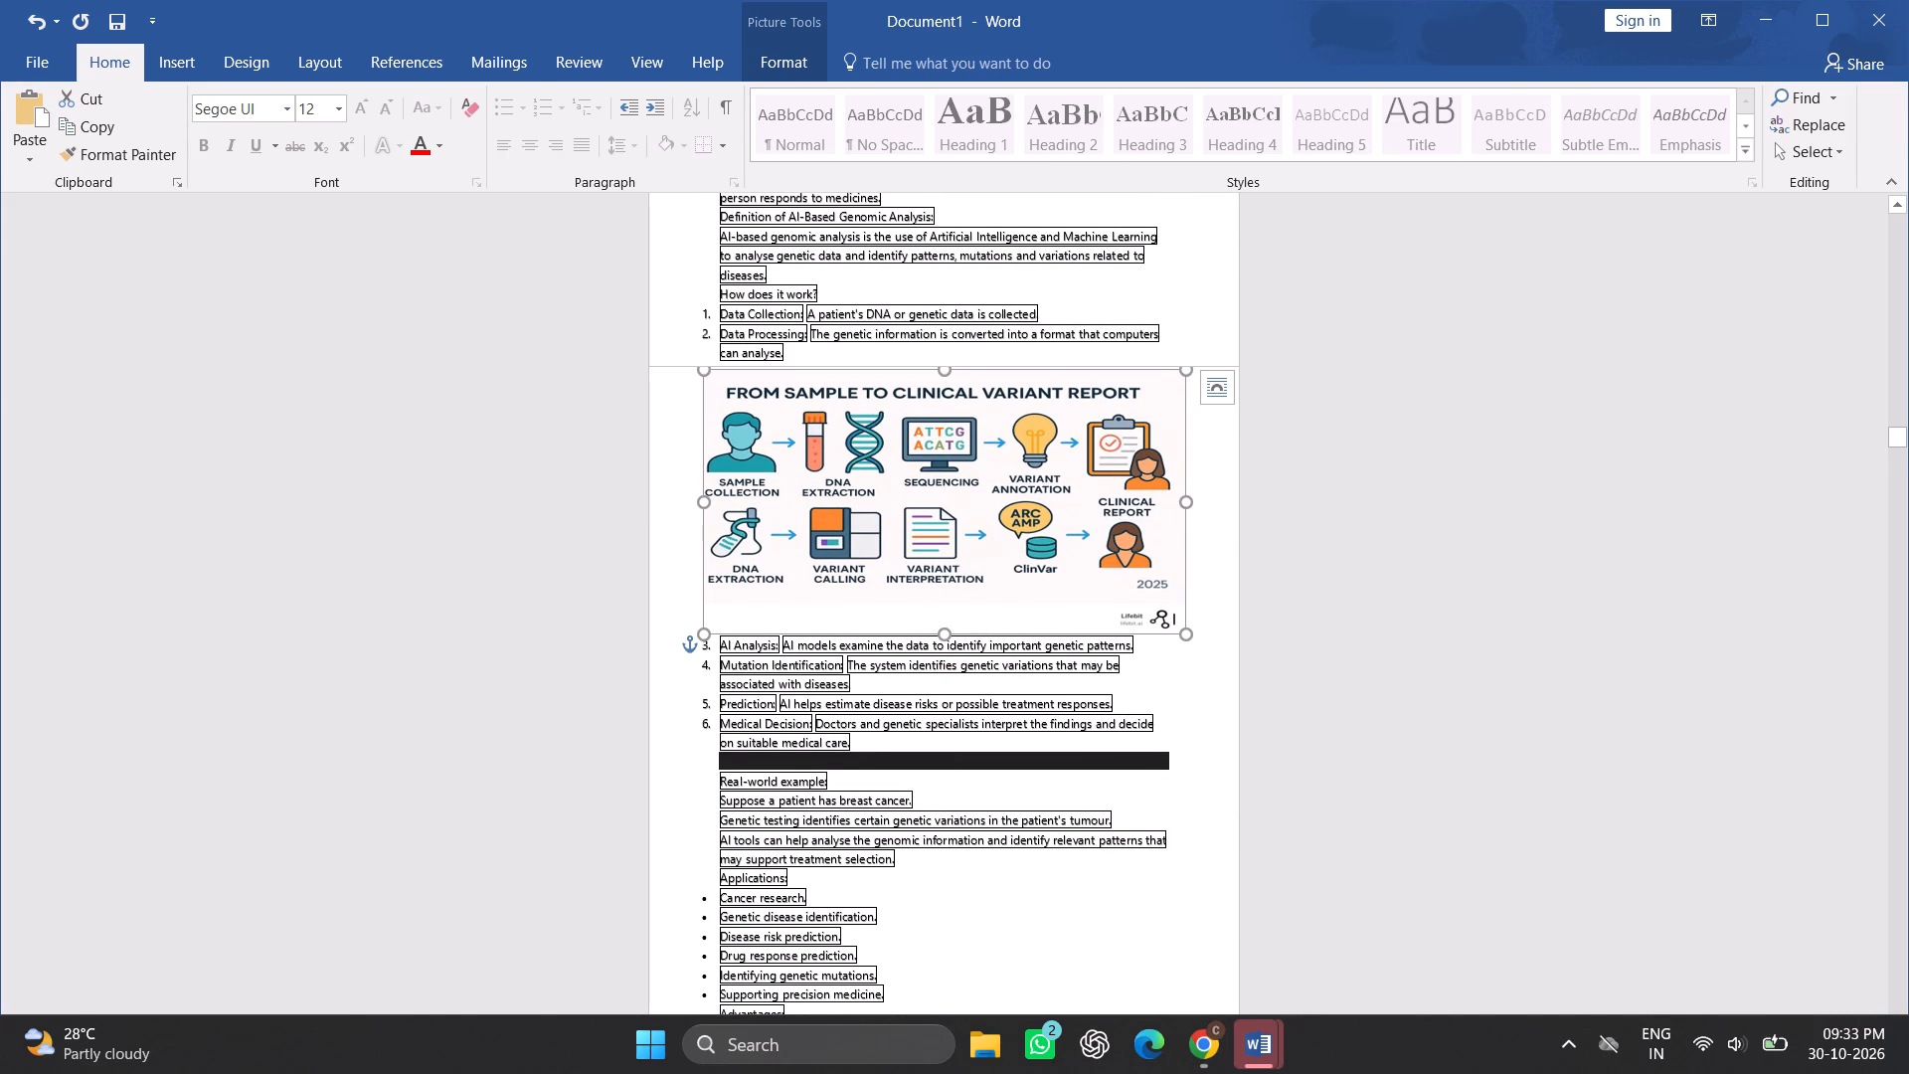
drag(952, 480, 952, 607)
Delete the oversized treatment recommendation diagram that follows the How does AI tailor treatment plans? list.
scroll(952, 607, down, 1)
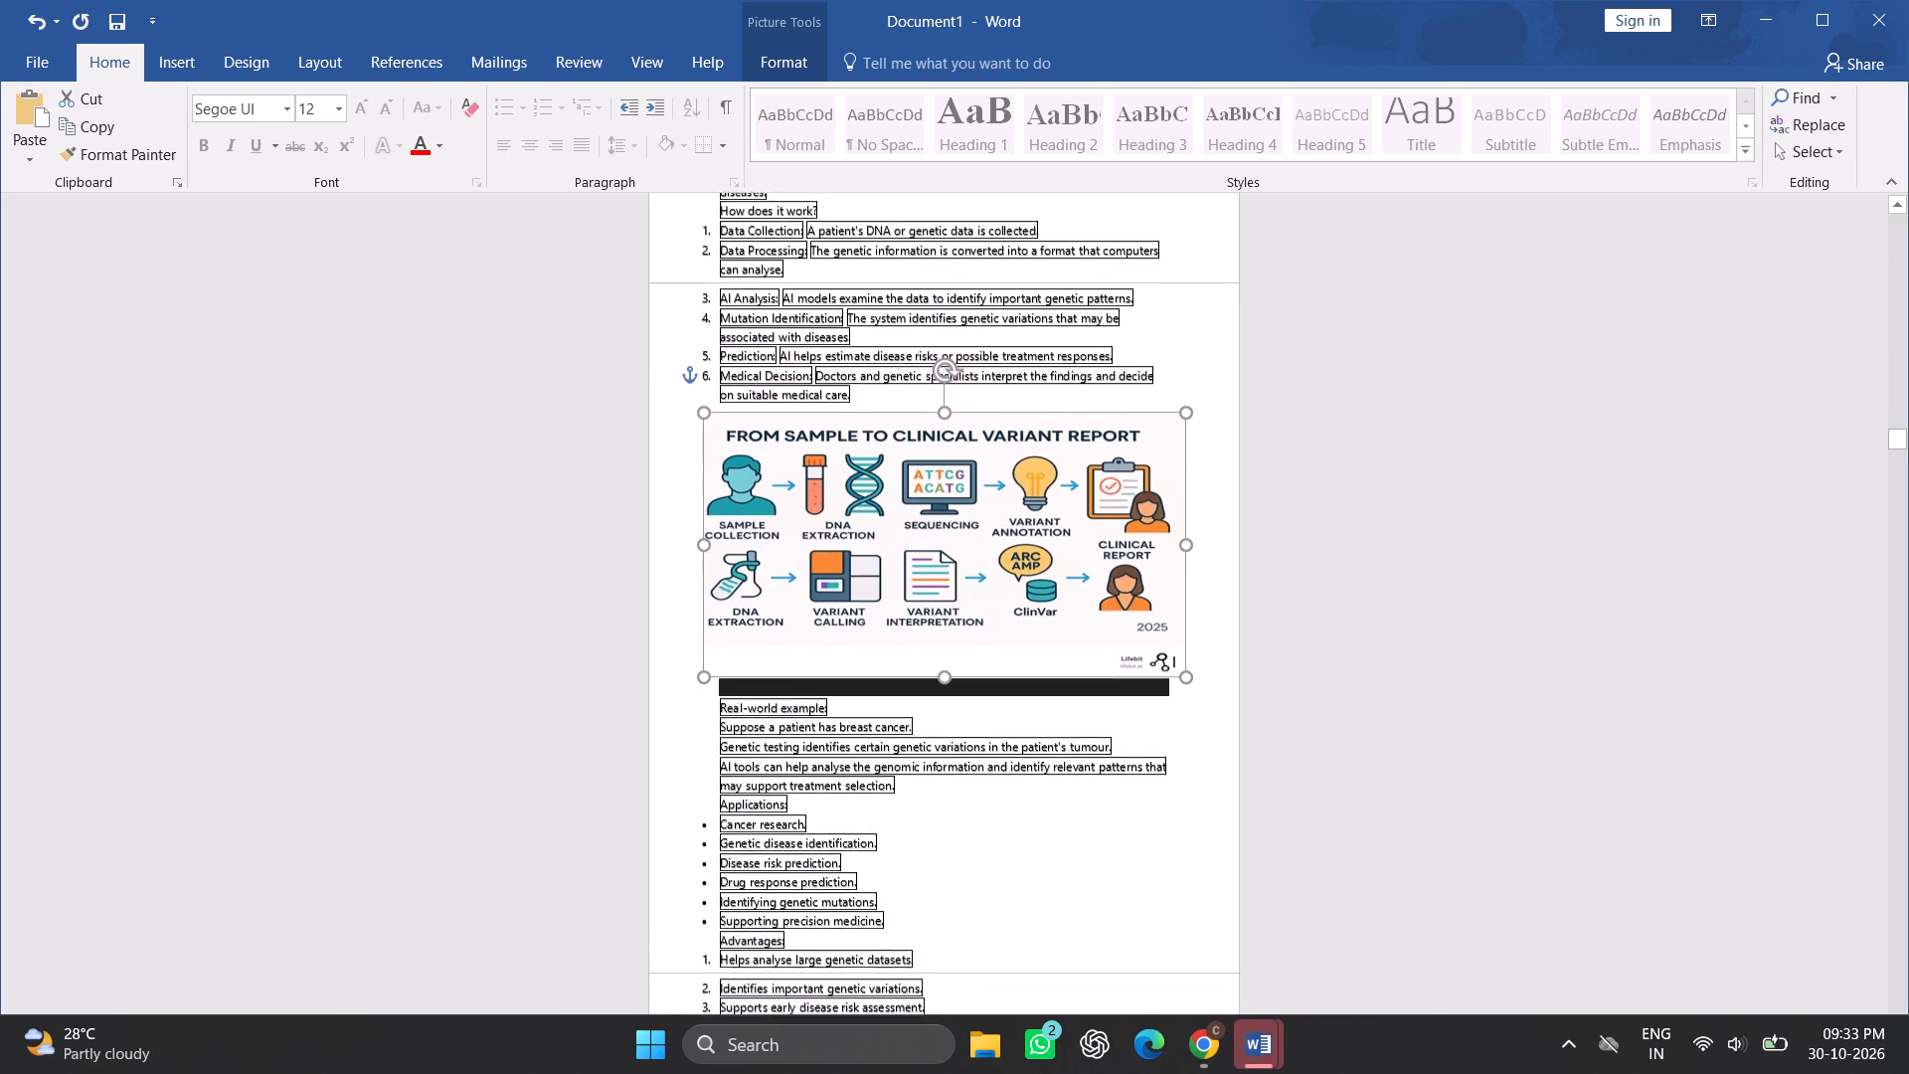
scroll(952, 607, down, 17)
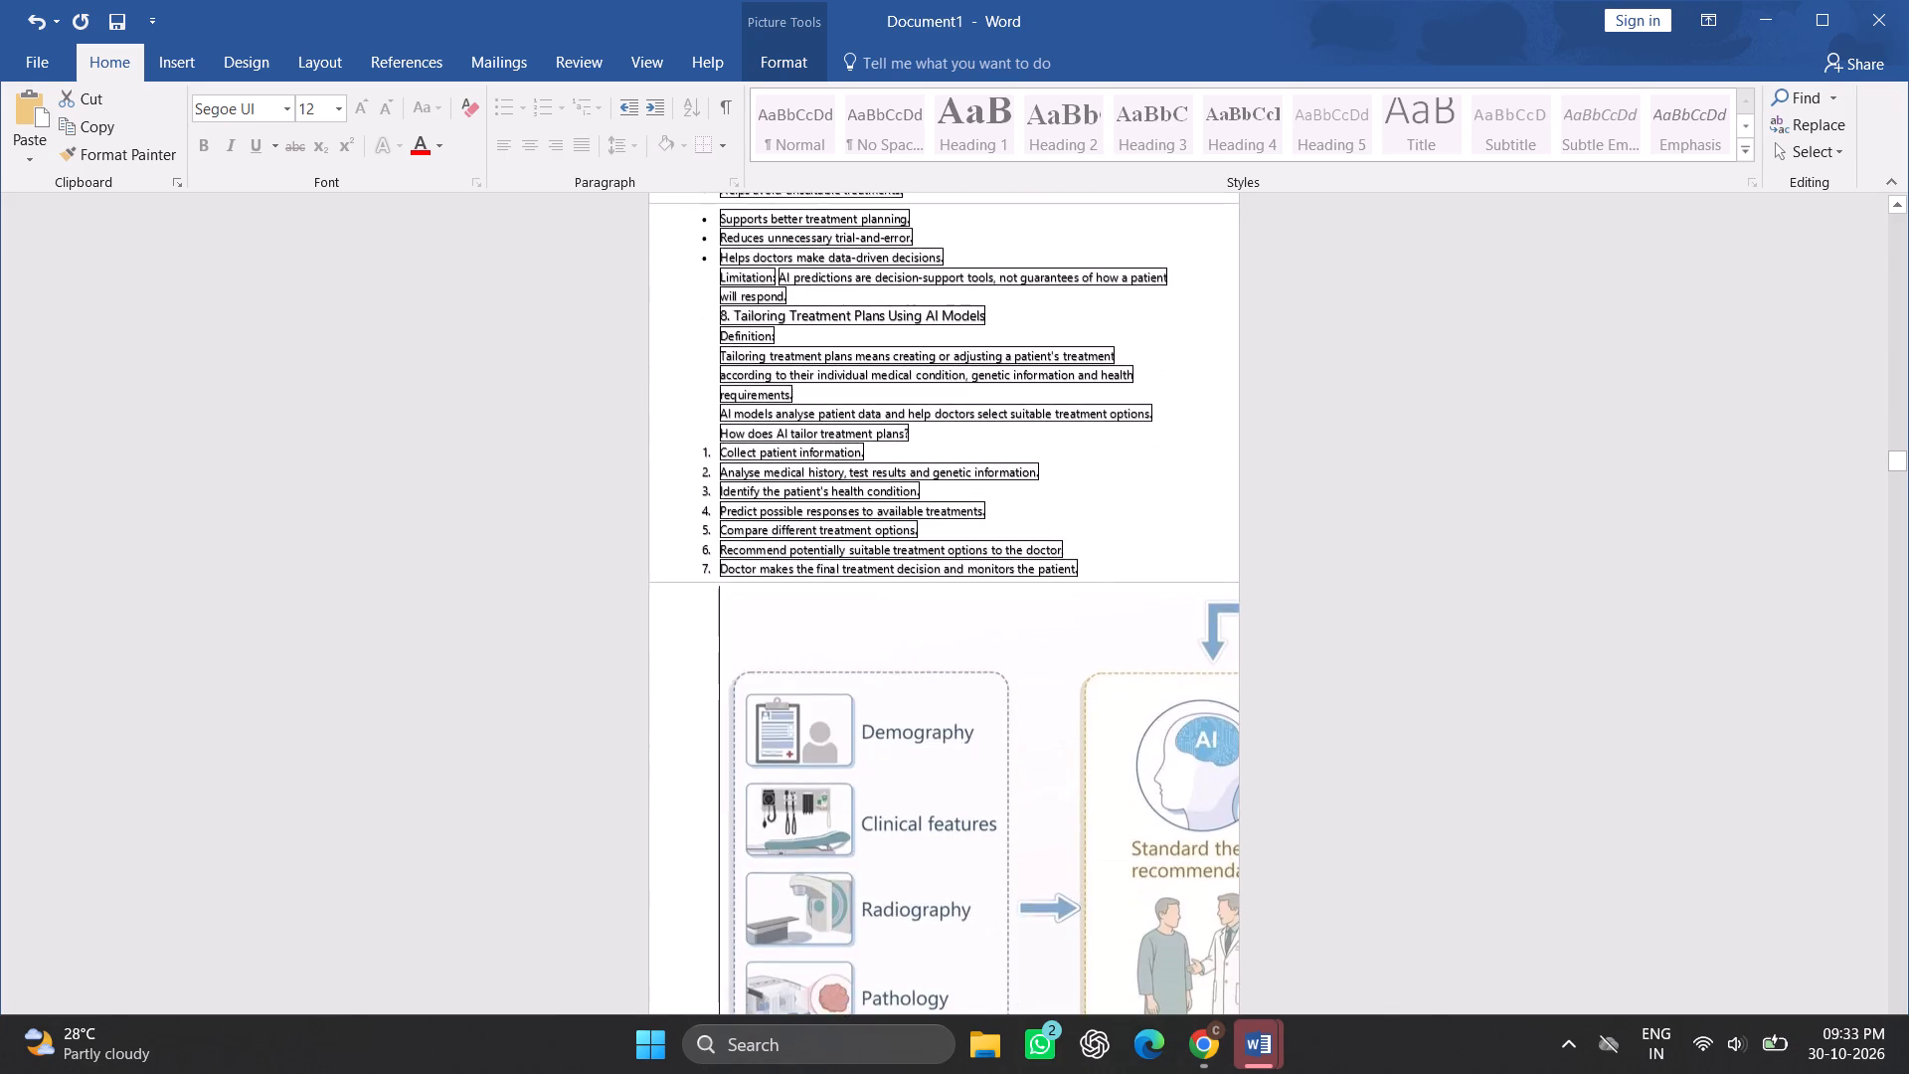
scroll(952, 607, down, 15)
click(956, 503)
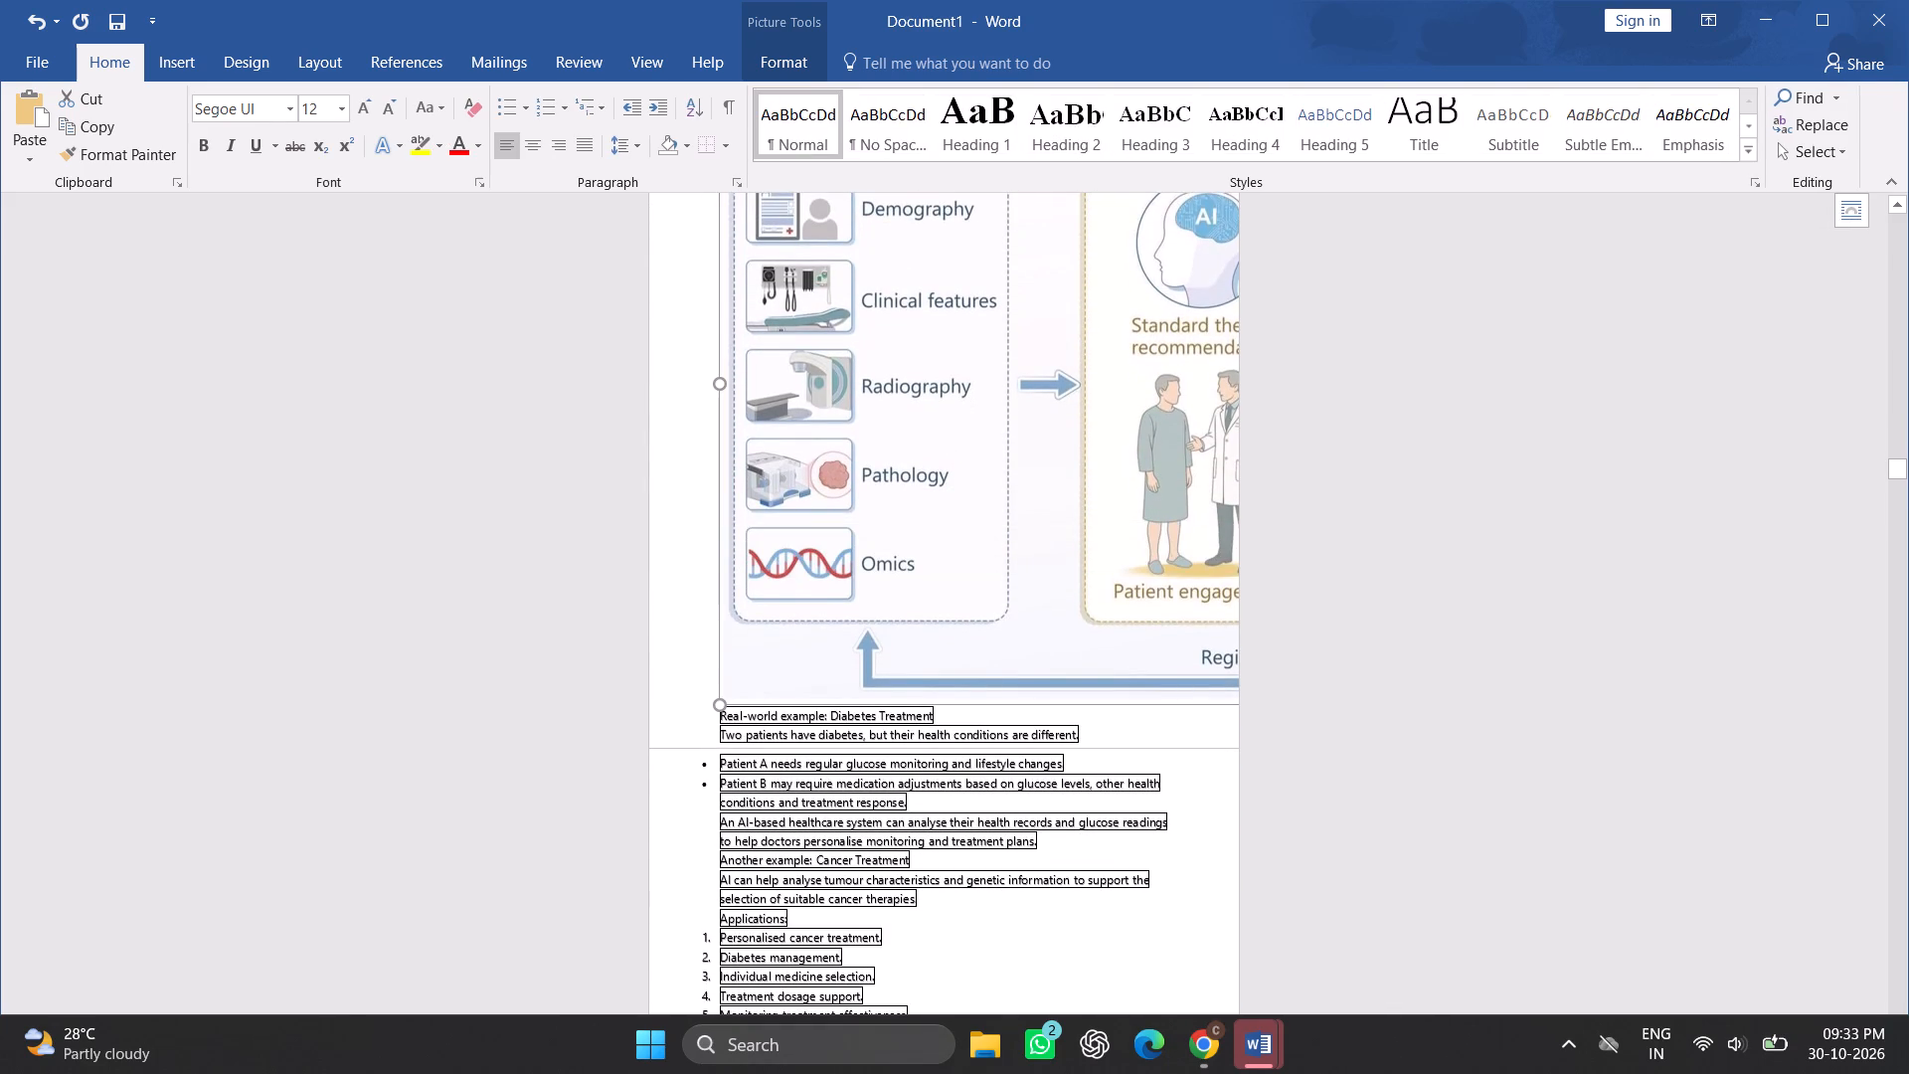
key(BackSpace)
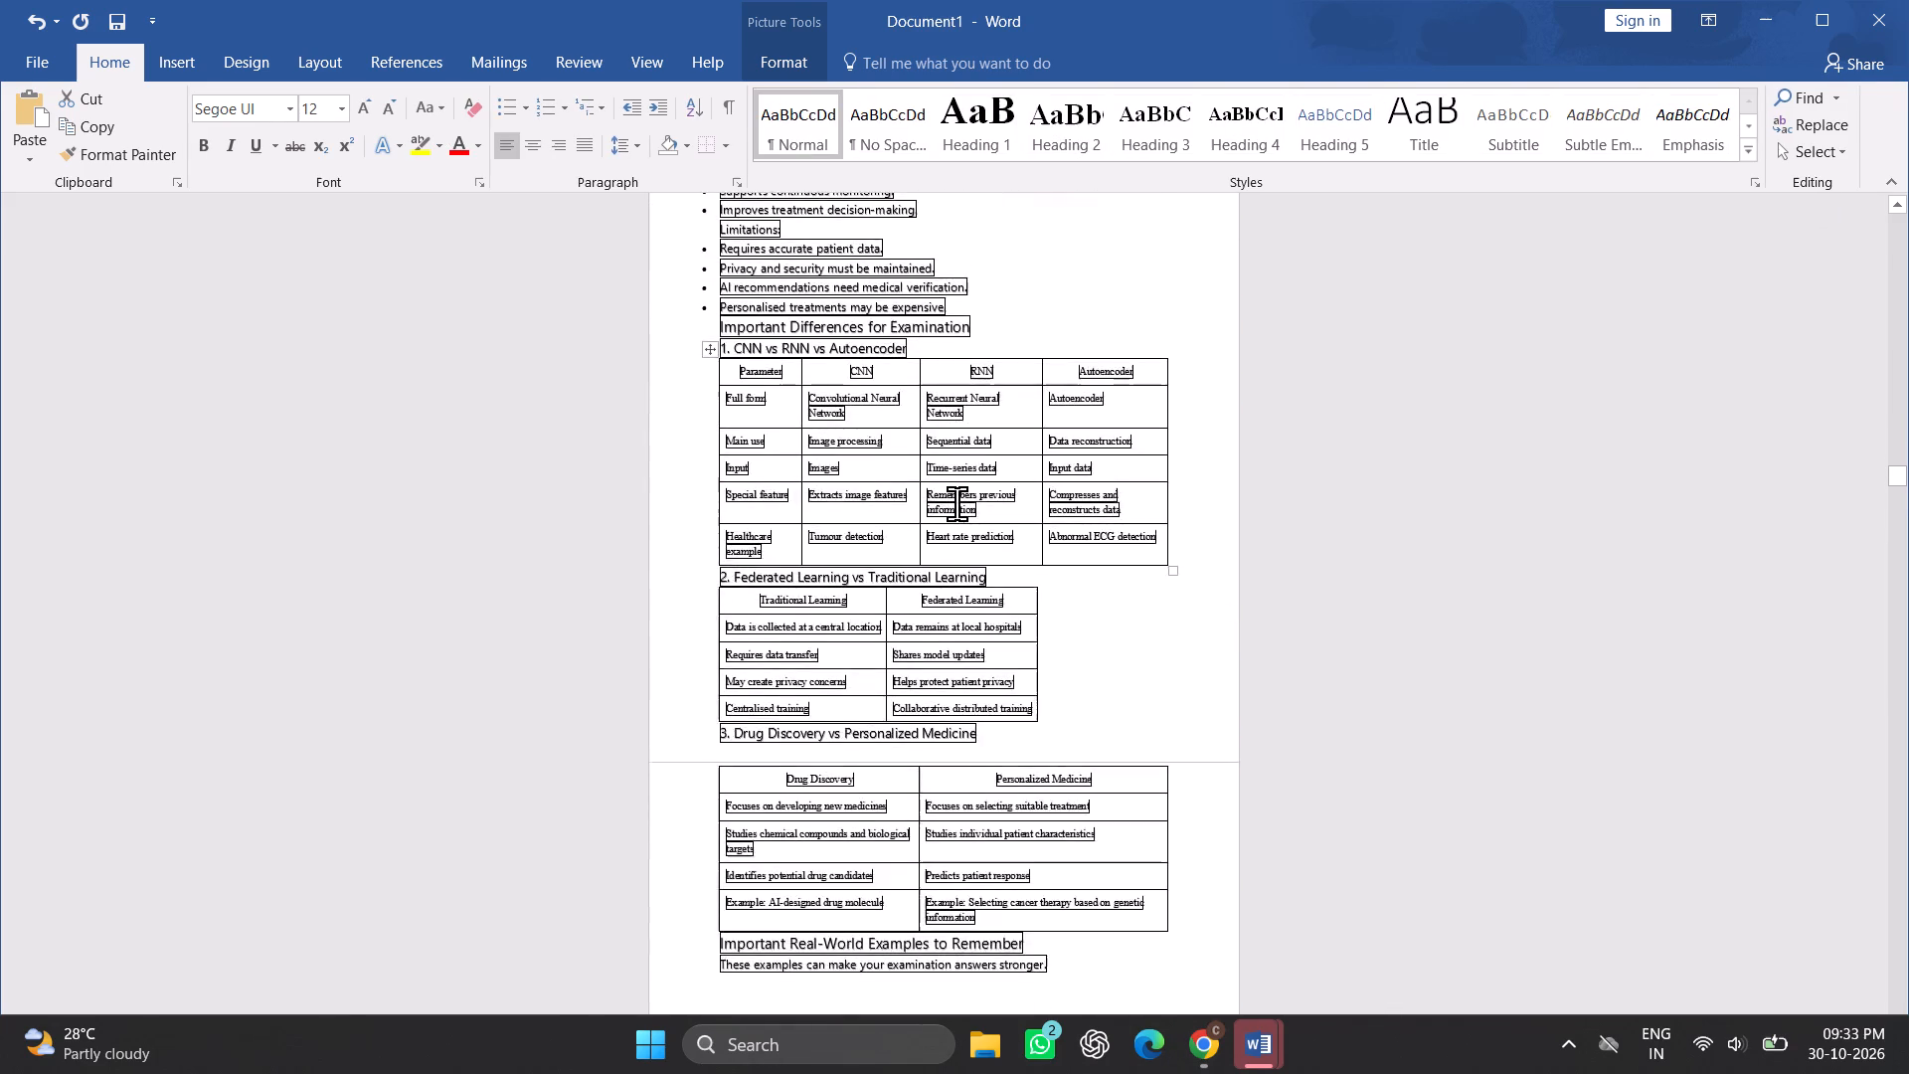
Delete the images above the CNN – Pneumonia Detection, RNN – Heart Monitoring and Autoencoder – Anomaly Detection examples.
scroll(956, 503, down, 9)
scroll(956, 503, up, 1)
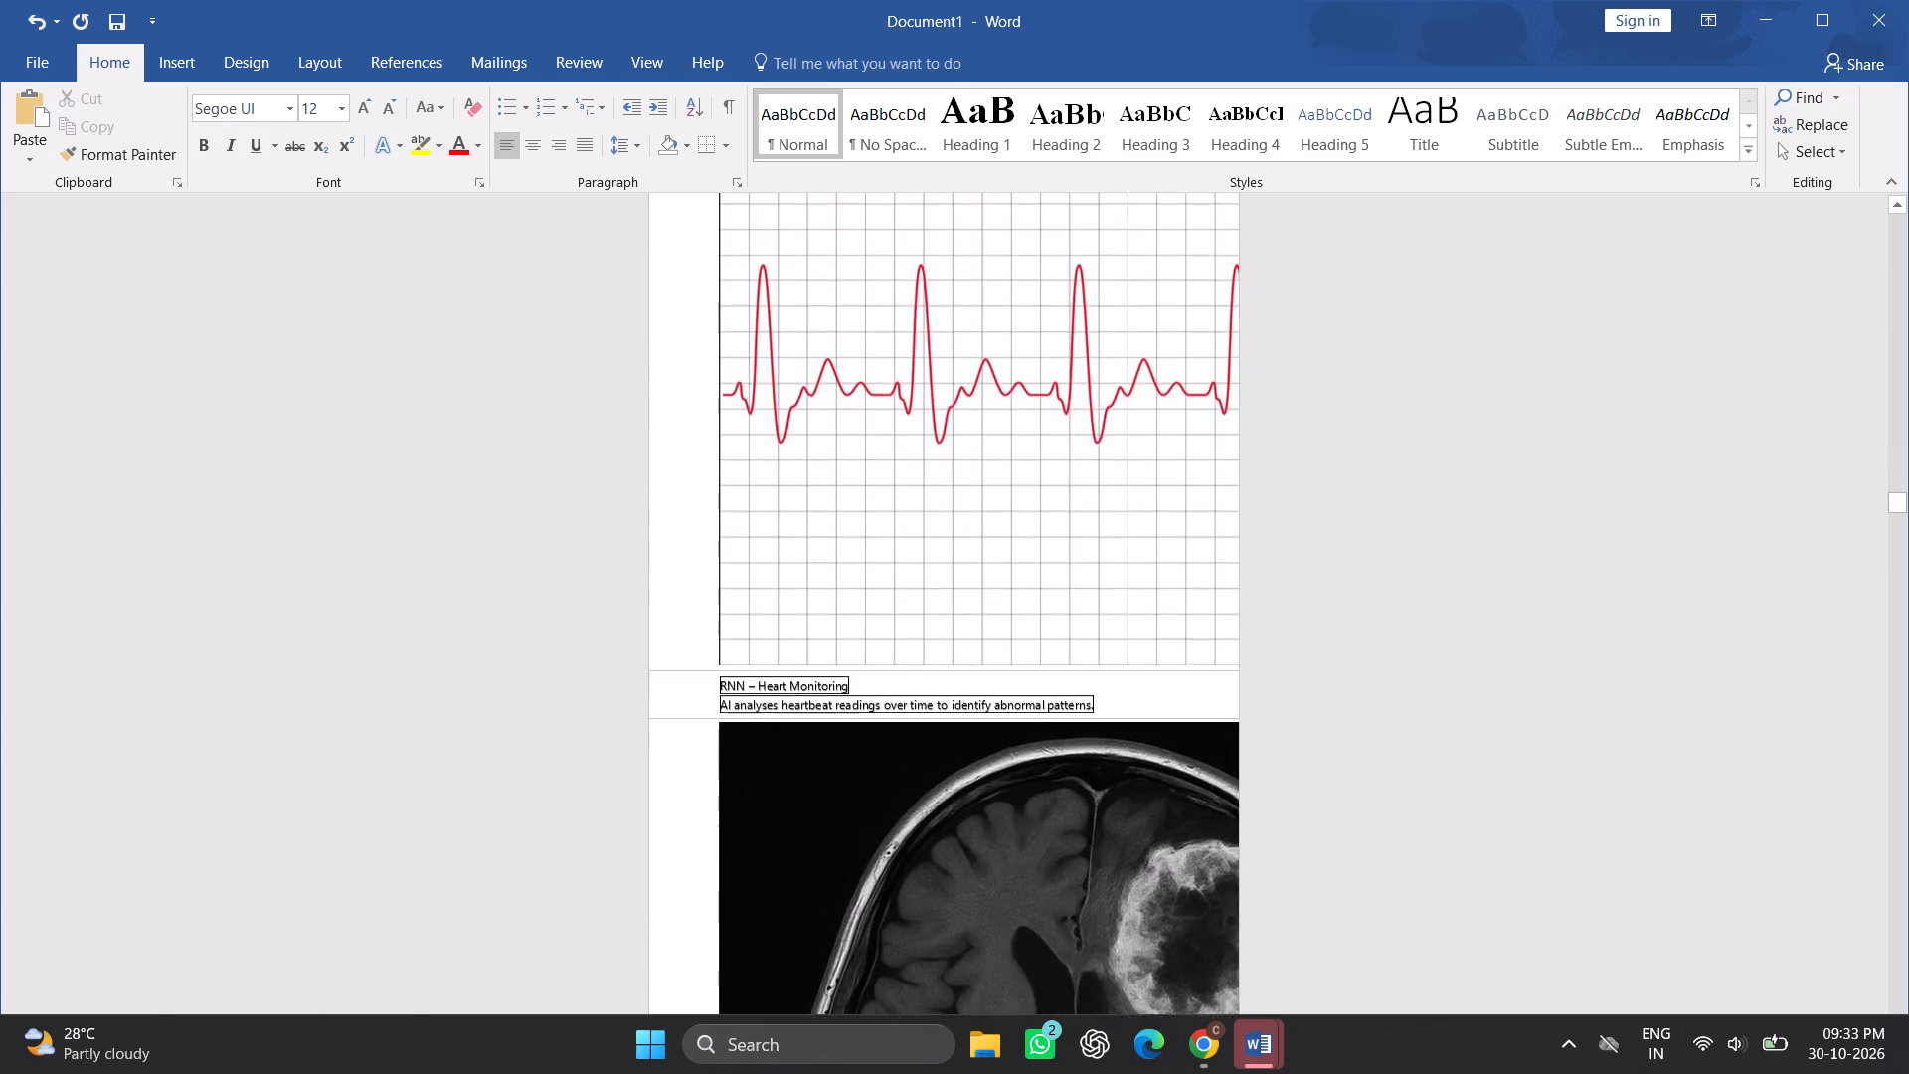
scroll(956, 503, up, 2)
click(993, 418)
key(BackSpace)
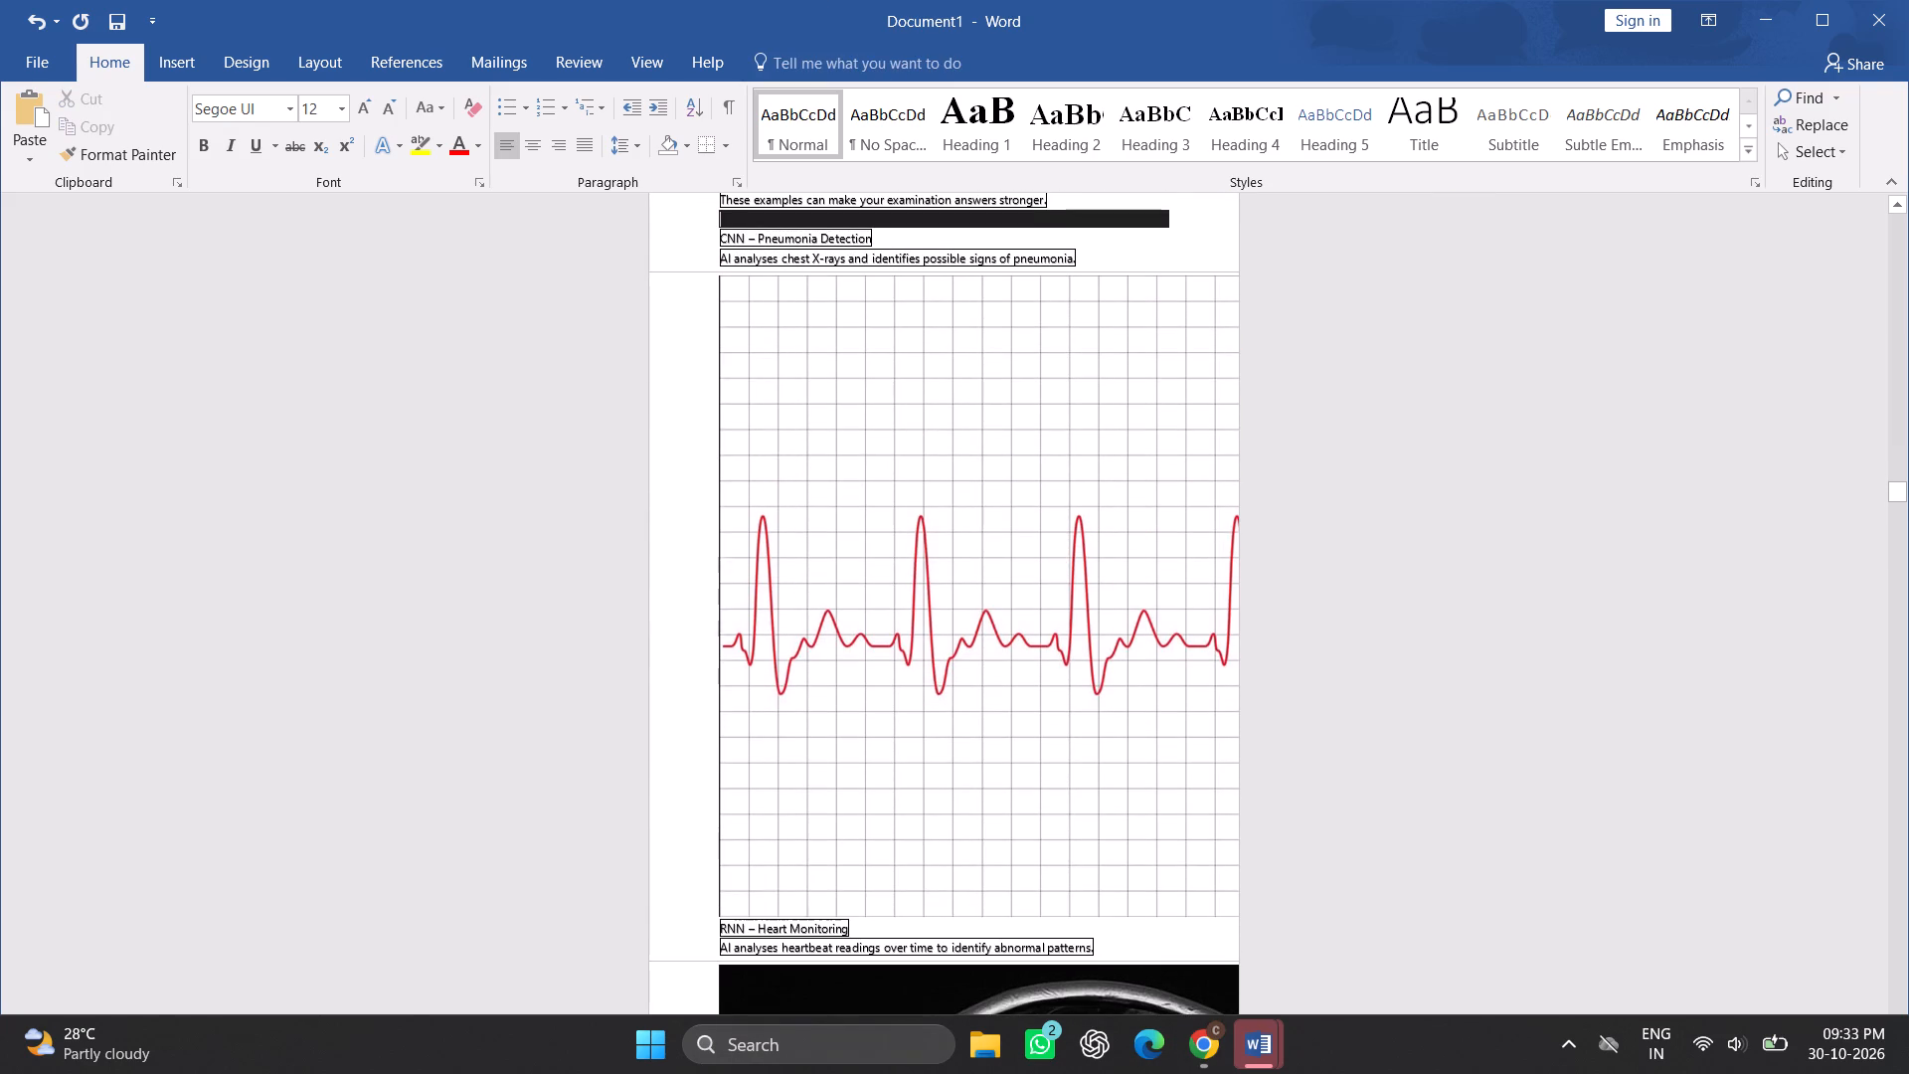
click(993, 418)
key(BackSpace)
click(993, 418)
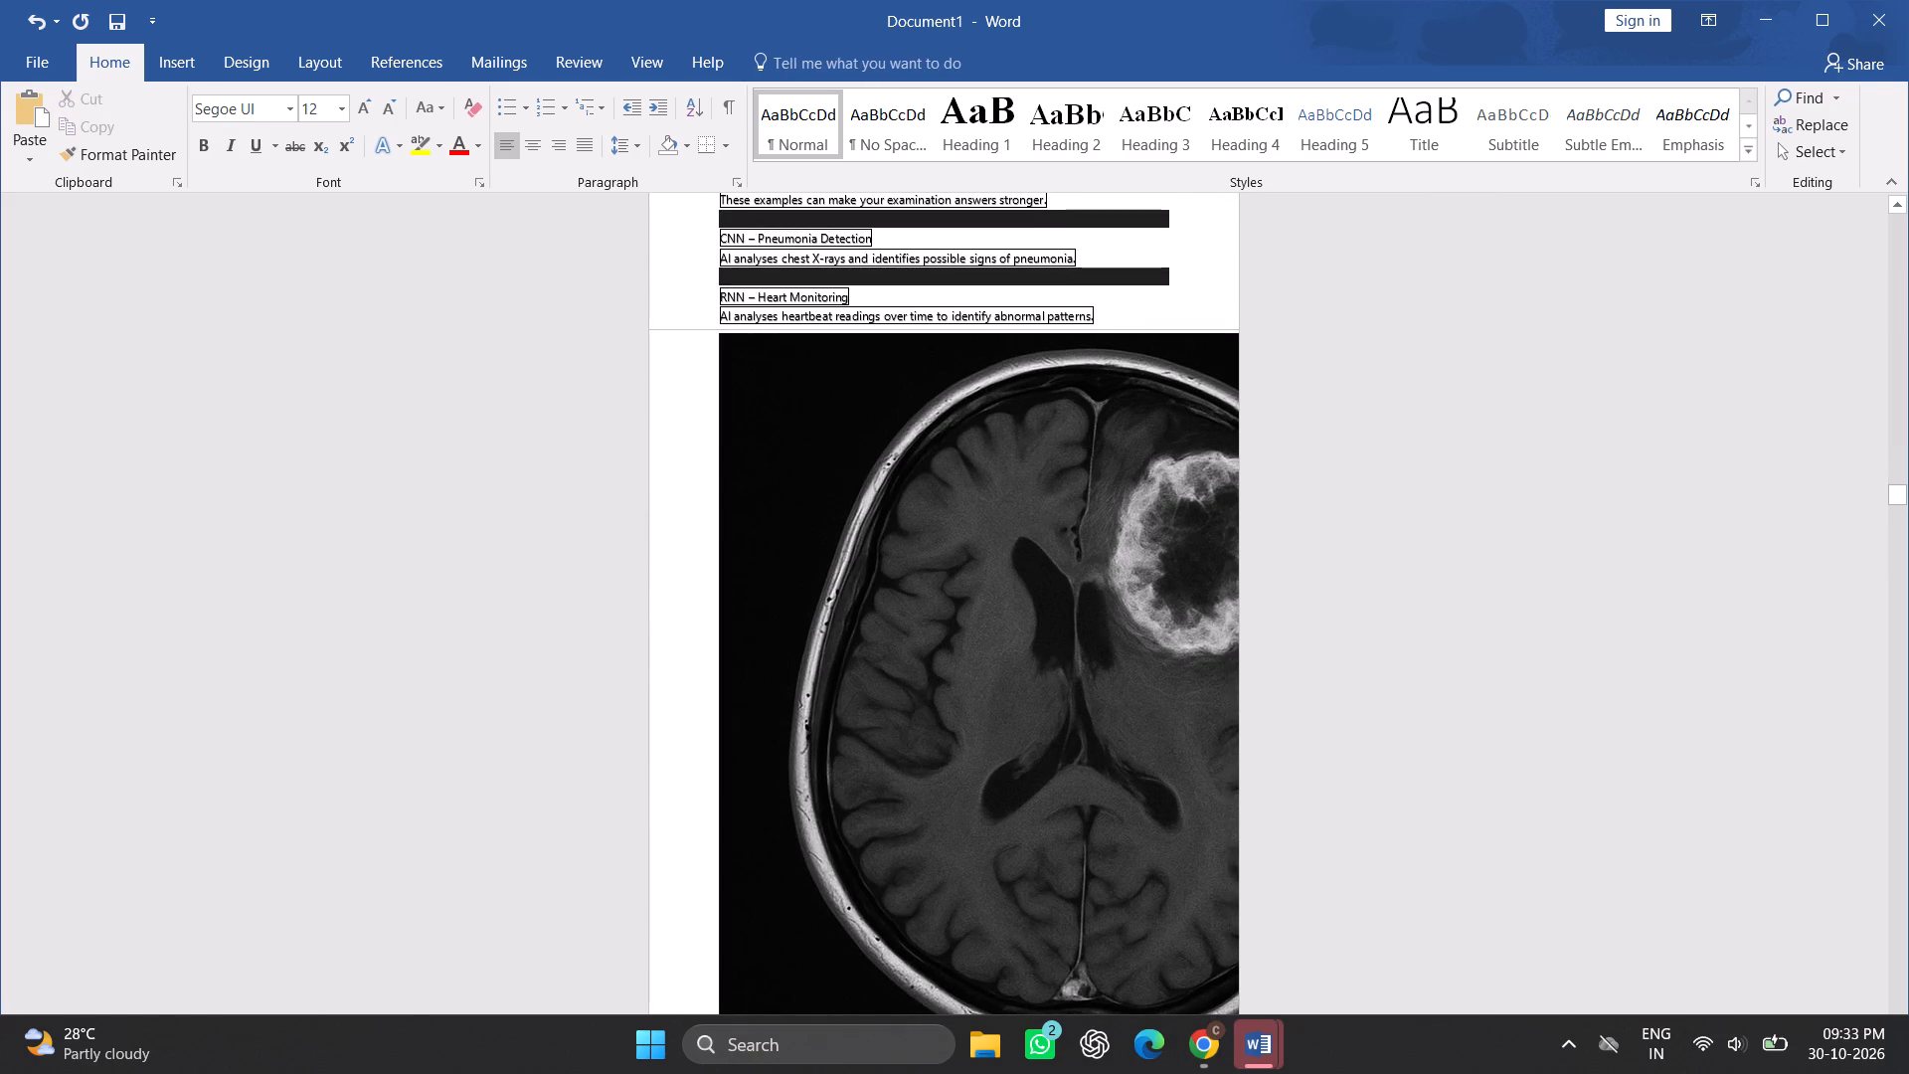
key(BackSpace)
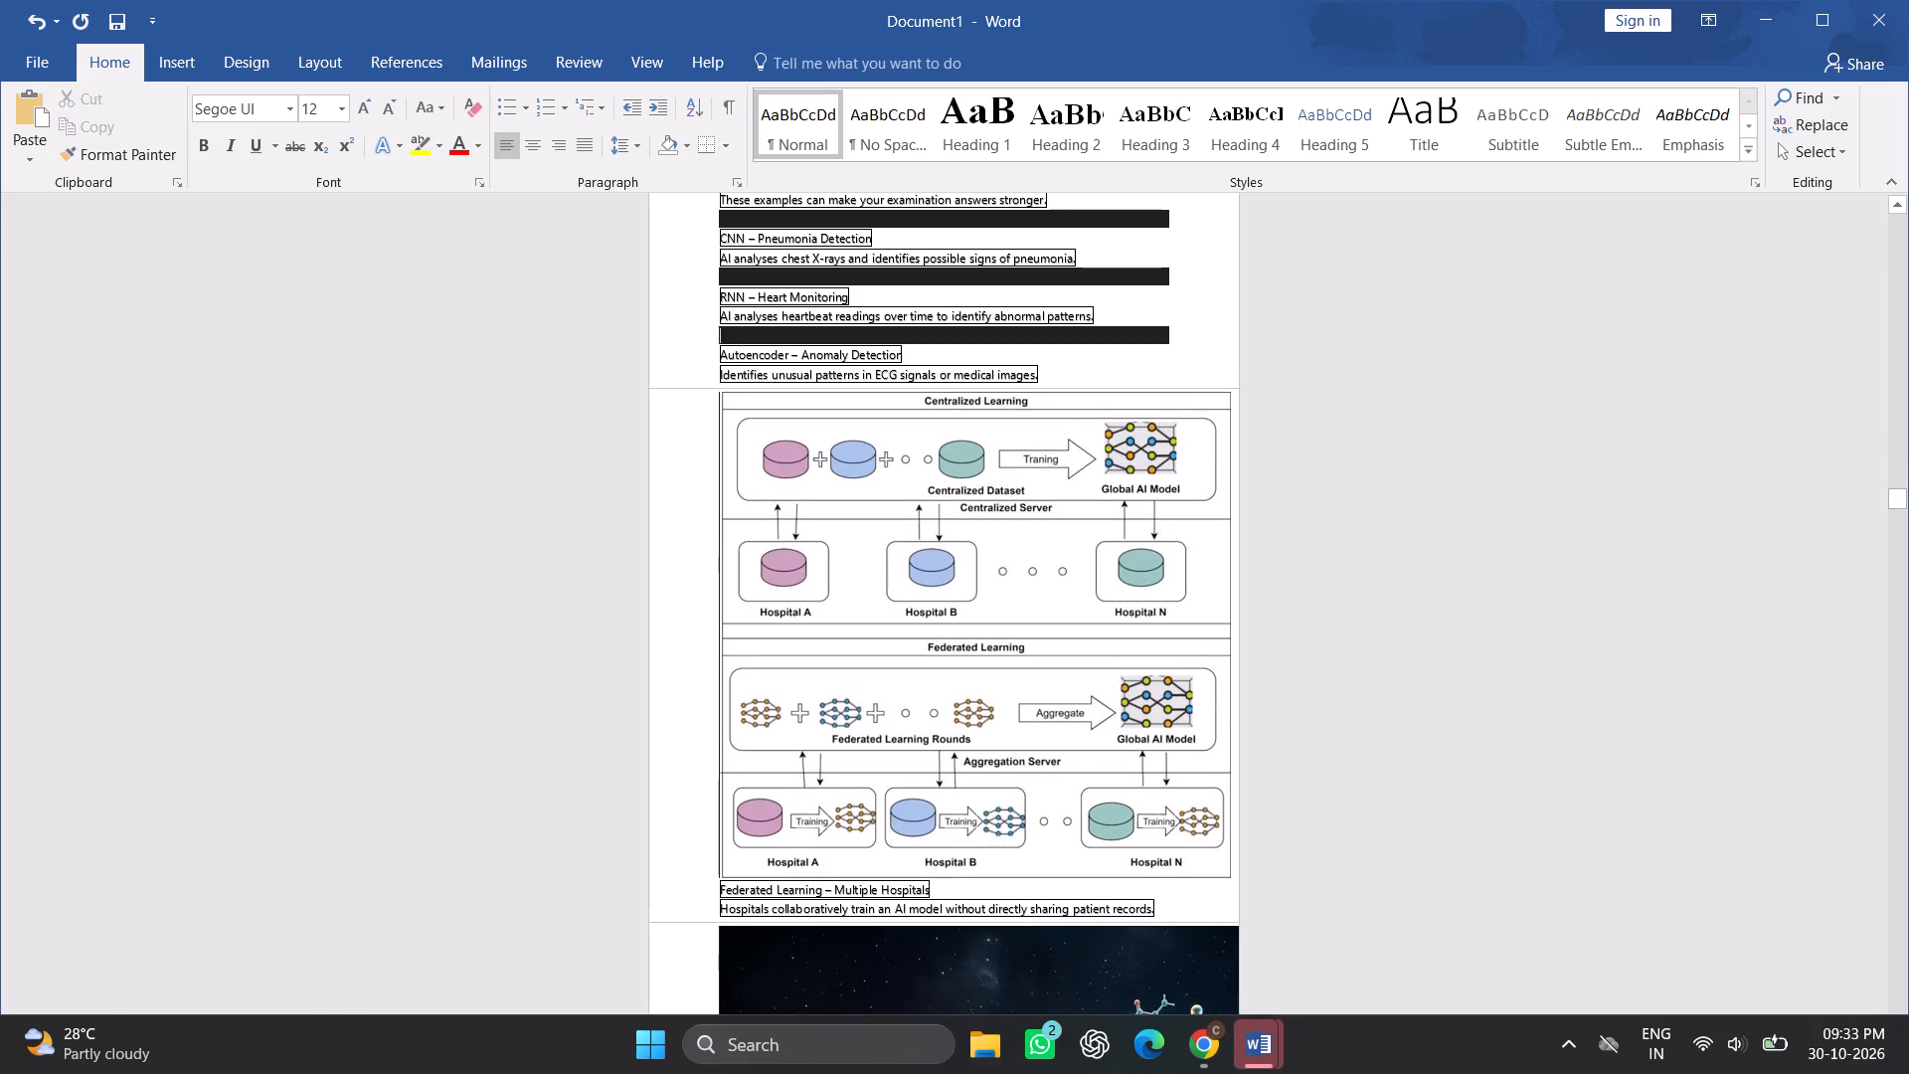
Delete the protein image above AlphaFold – Drug Discovery and the laboratory photo above AI Genomic Analysis – Personalized Medicine.
scroll(1011, 559, down, 4)
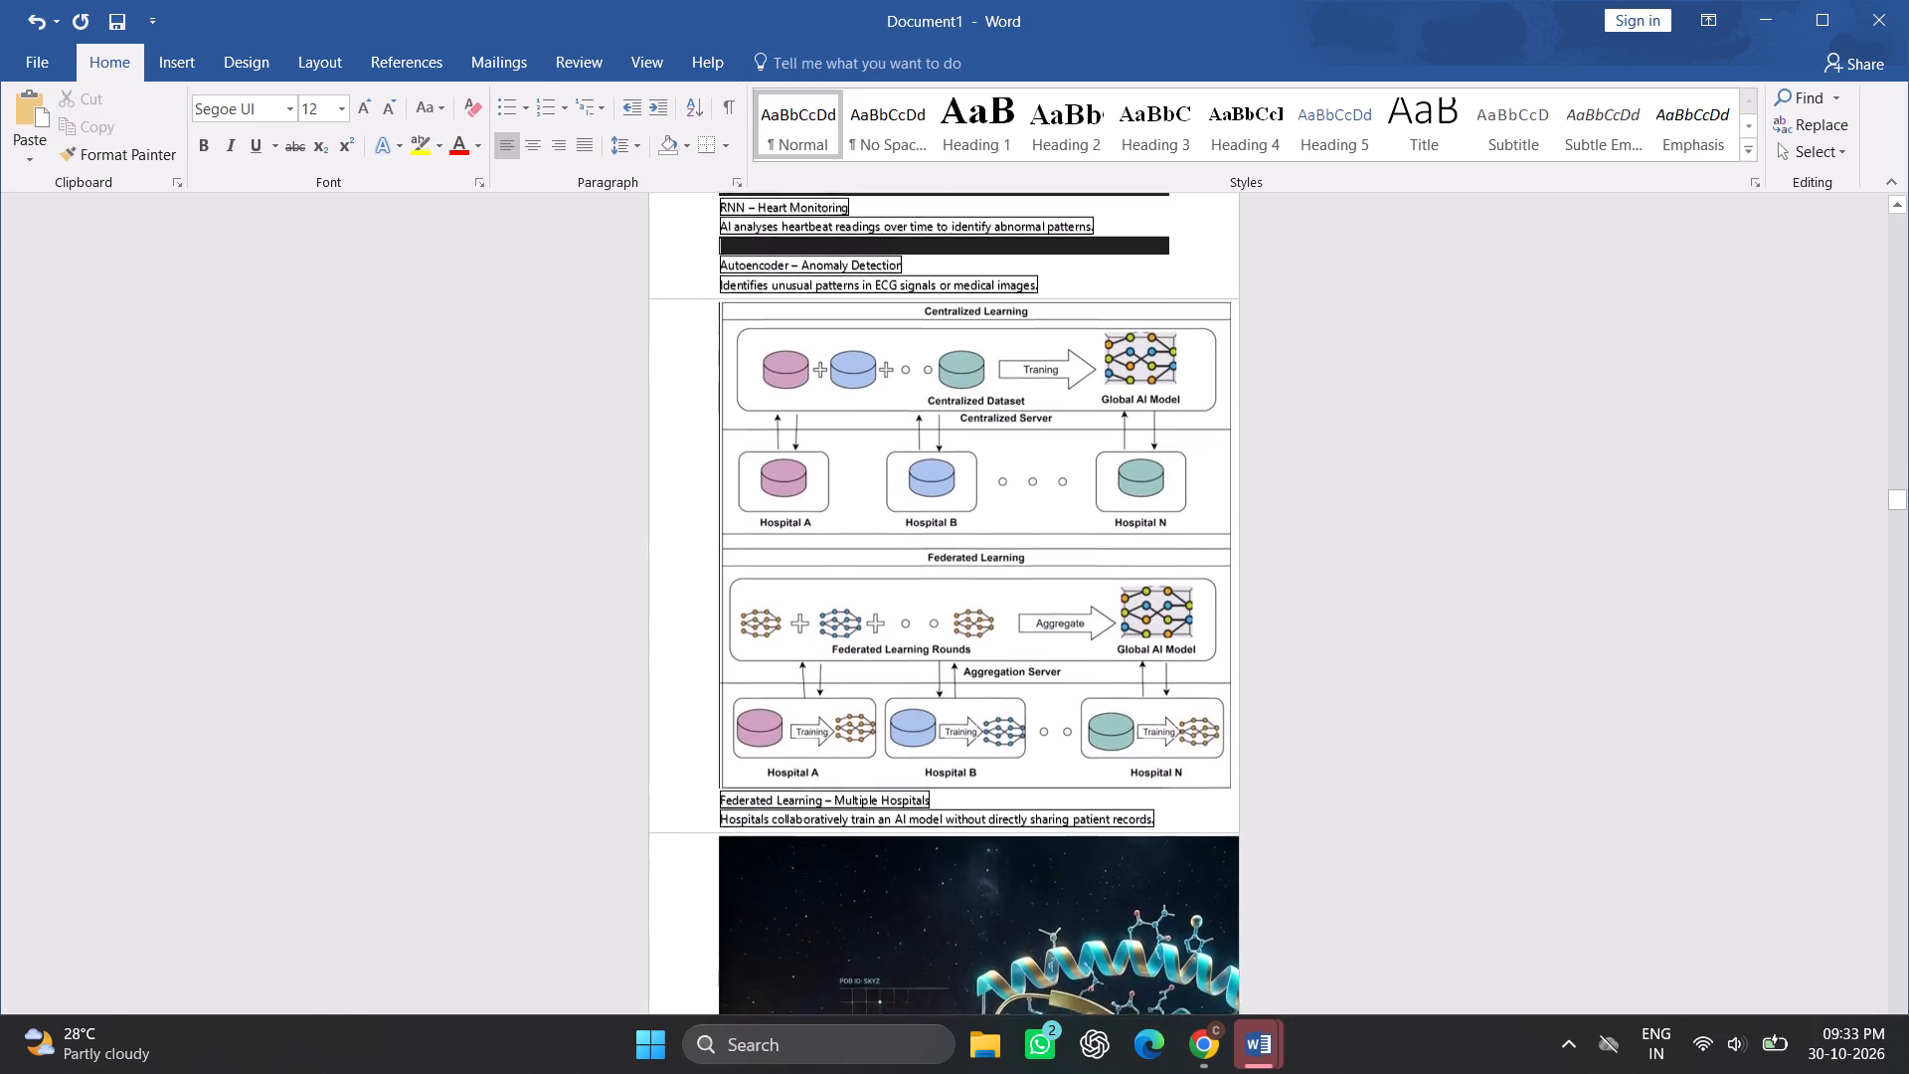
scroll(1011, 559, down, 1)
click(996, 588)
key(BackSpace)
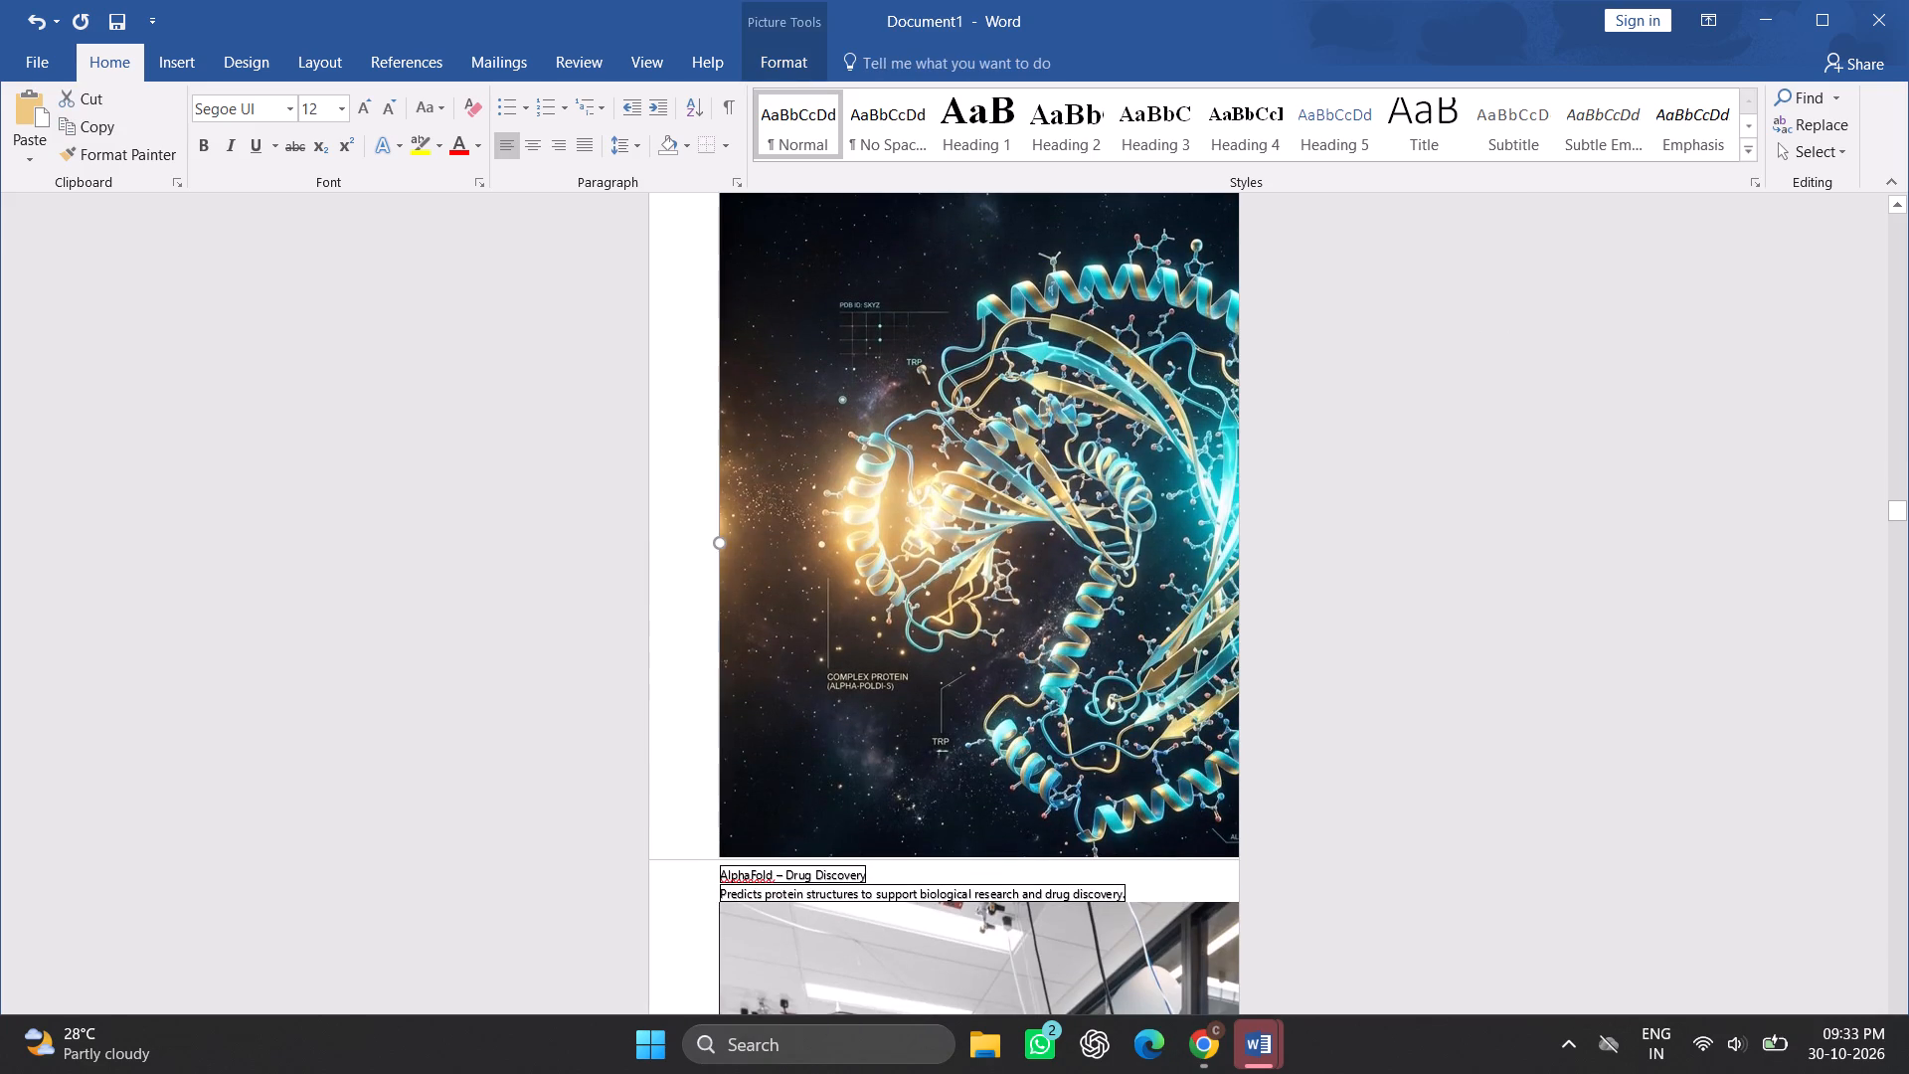
click(1042, 609)
key(BackSpace)
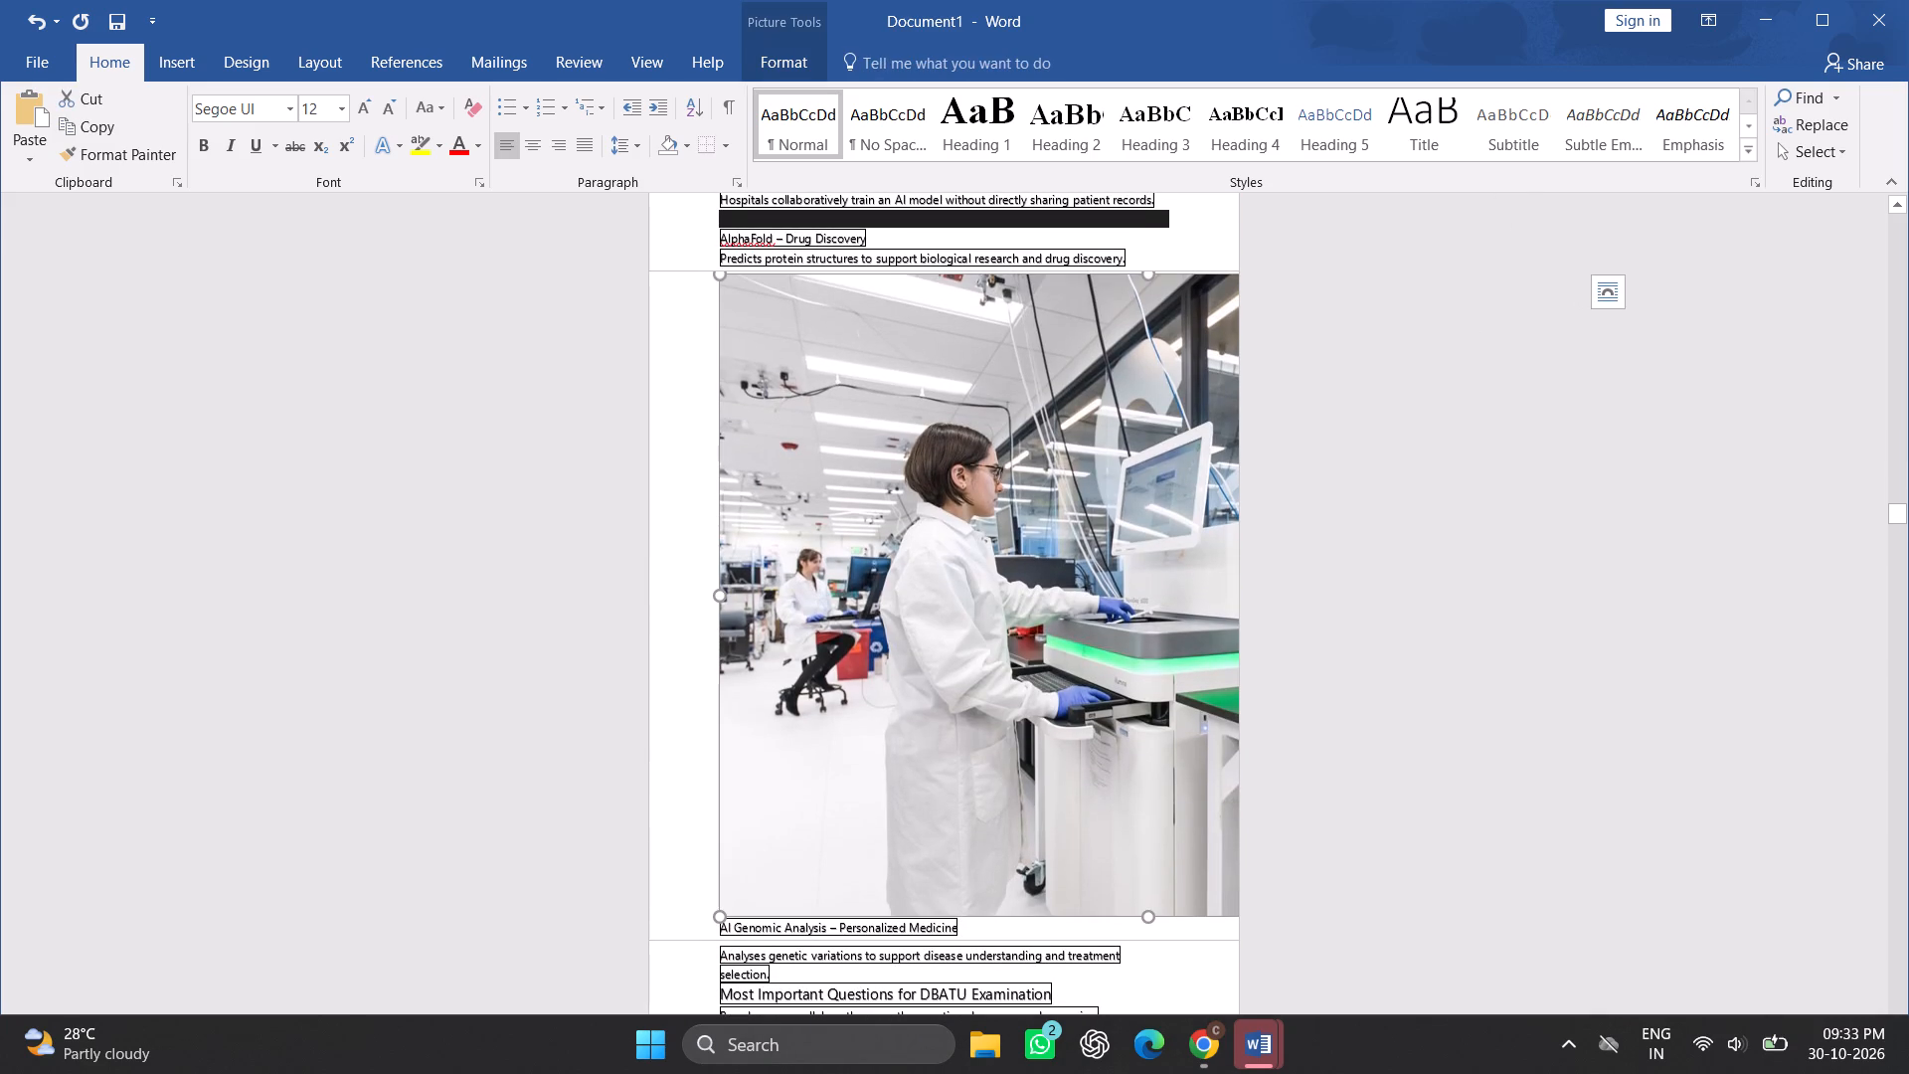
Delete the oversized autoencoder and unrolled RNN diagrams just before section 2.1 Convolutional Neural Networks (CNNs) for Medical Imaging.
scroll(1011, 578, down, 6)
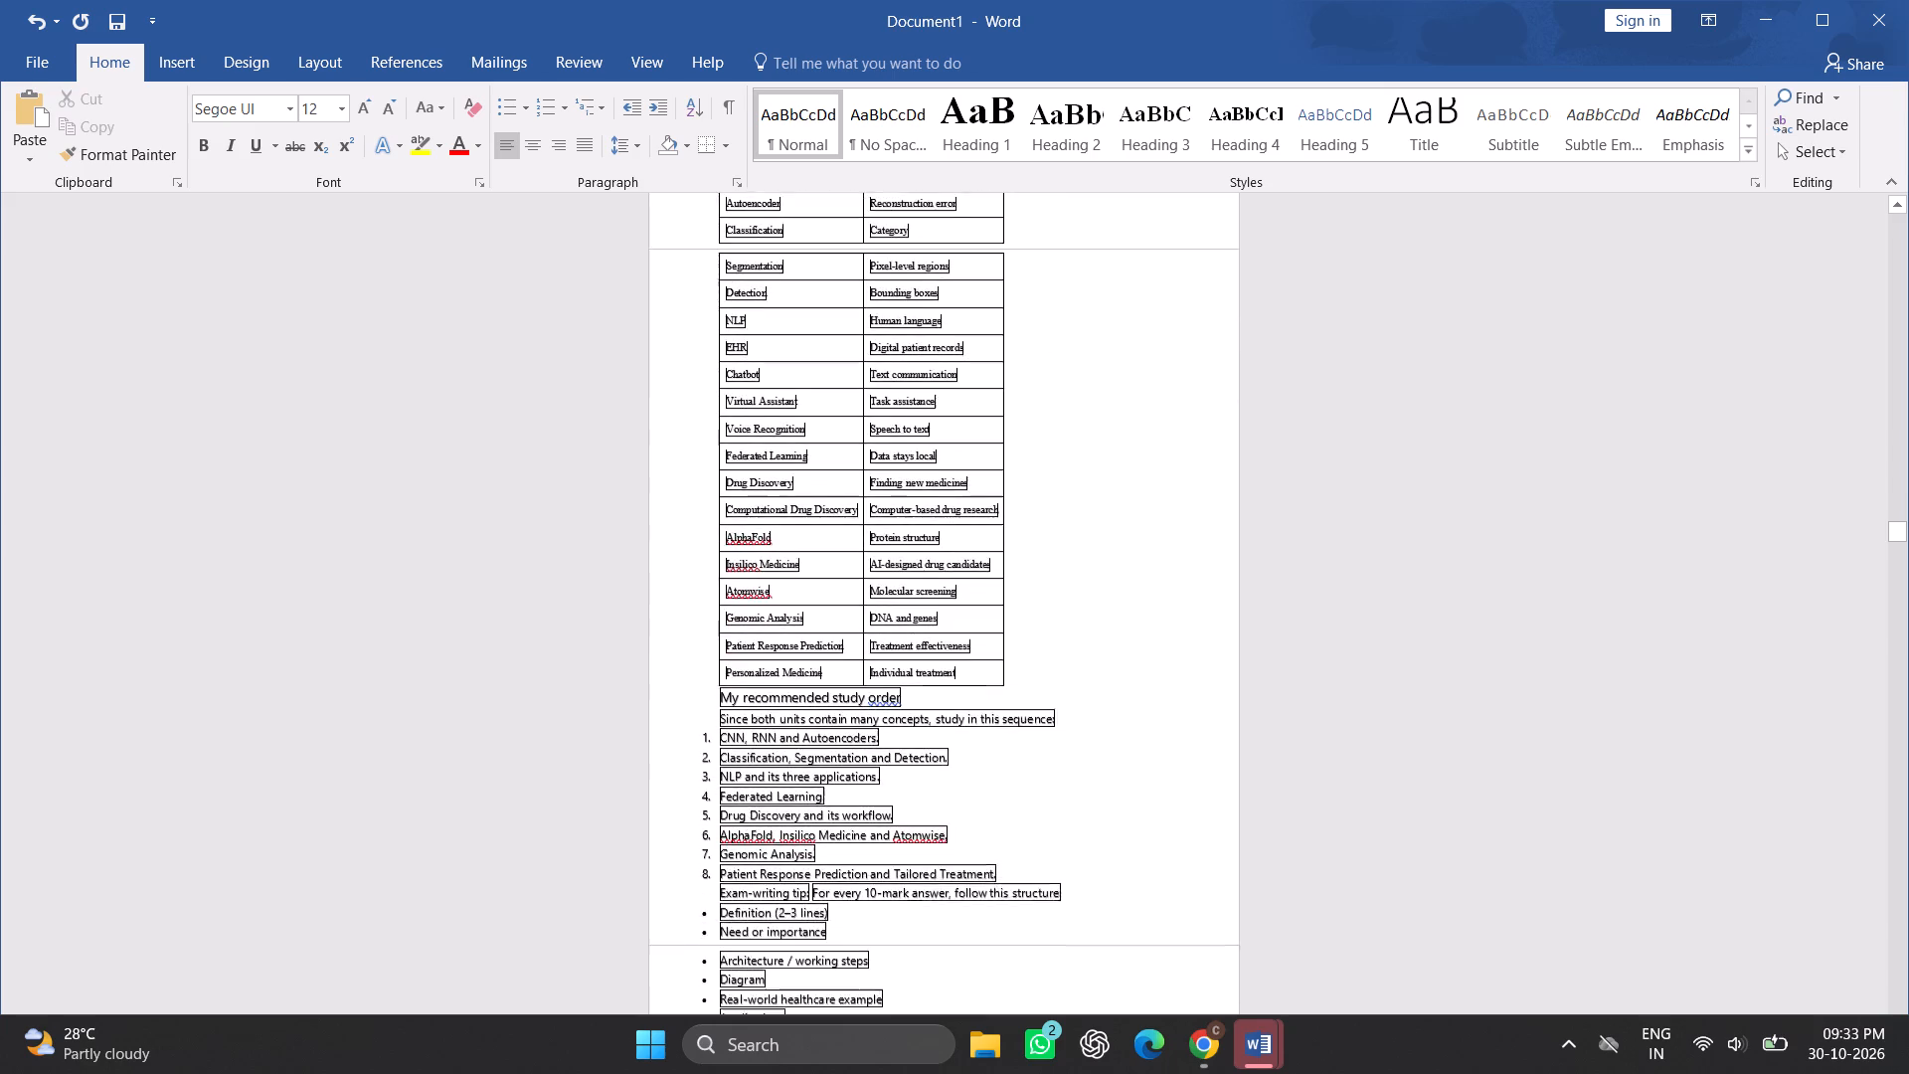
scroll(1011, 578, down, 11)
scroll(1011, 578, up, 1)
scroll(1011, 578, down, 2)
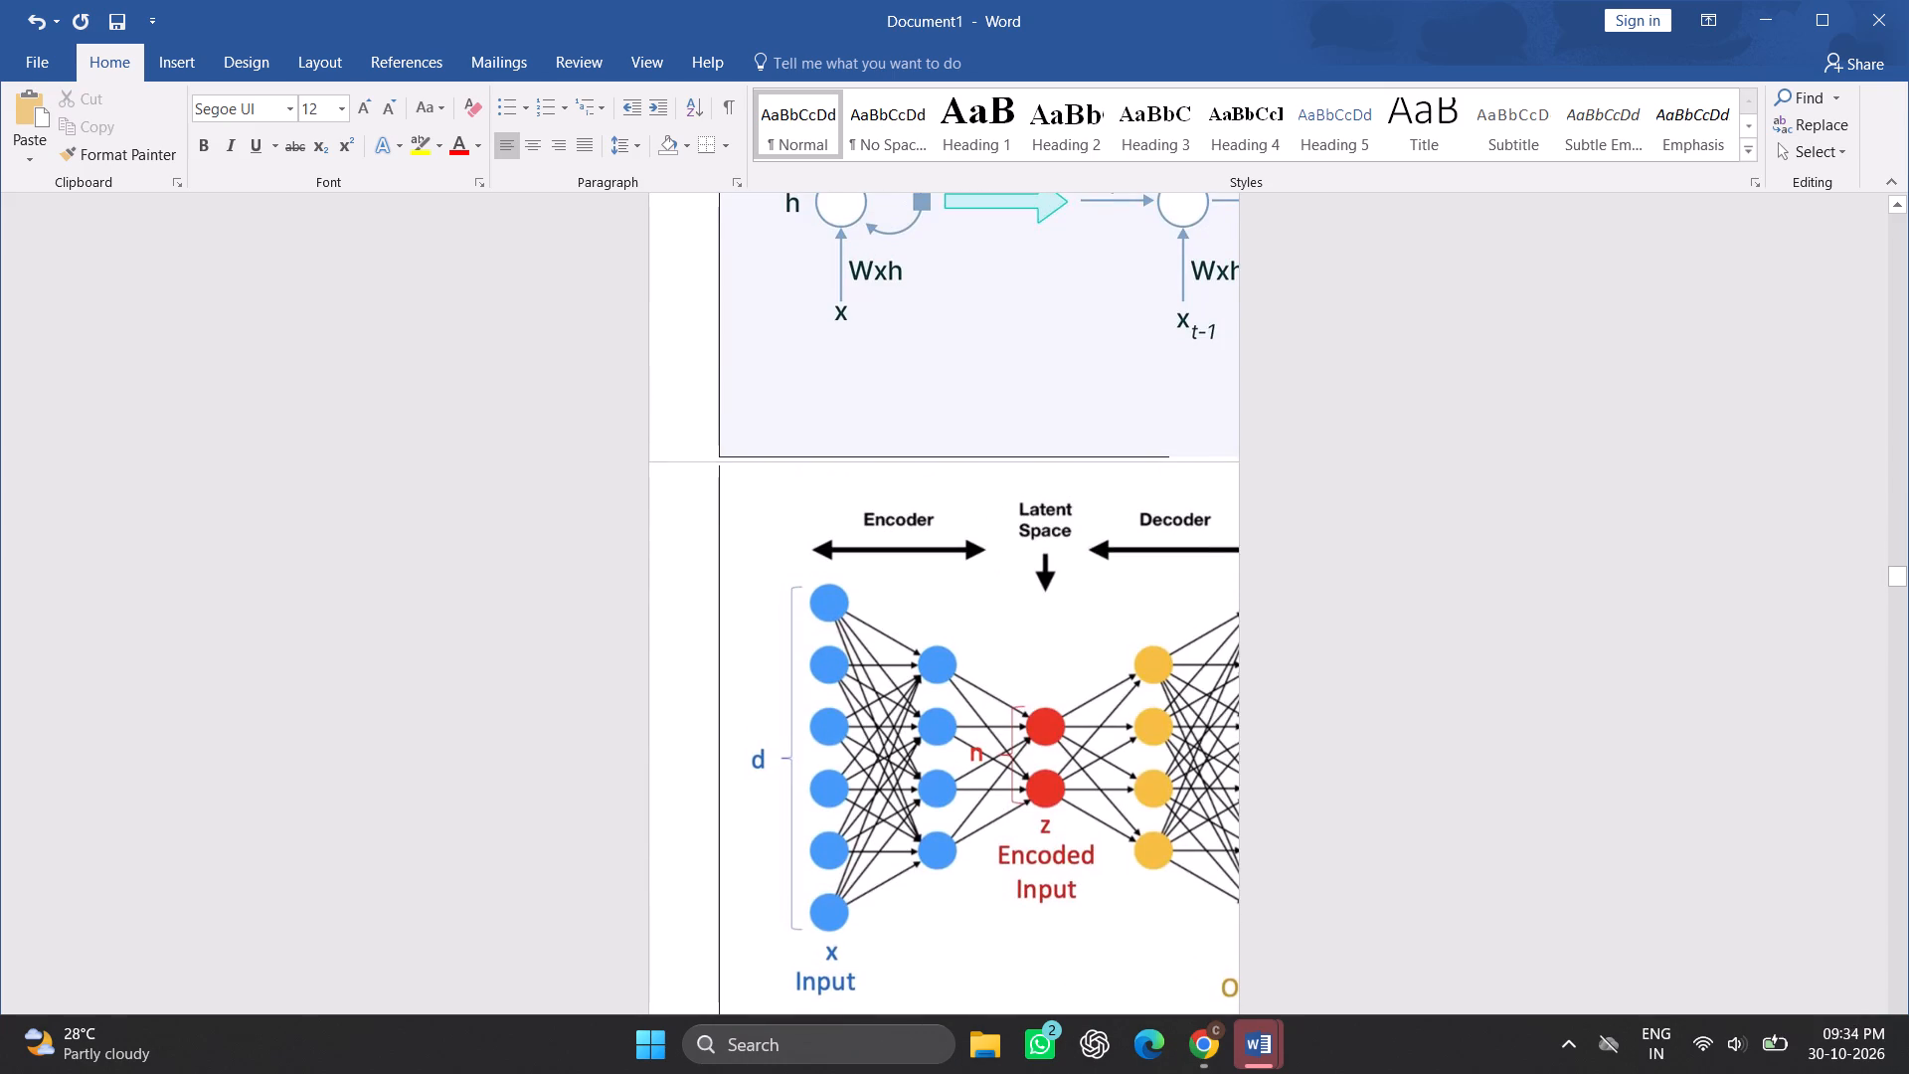
click(1011, 605)
key(BackSpace)
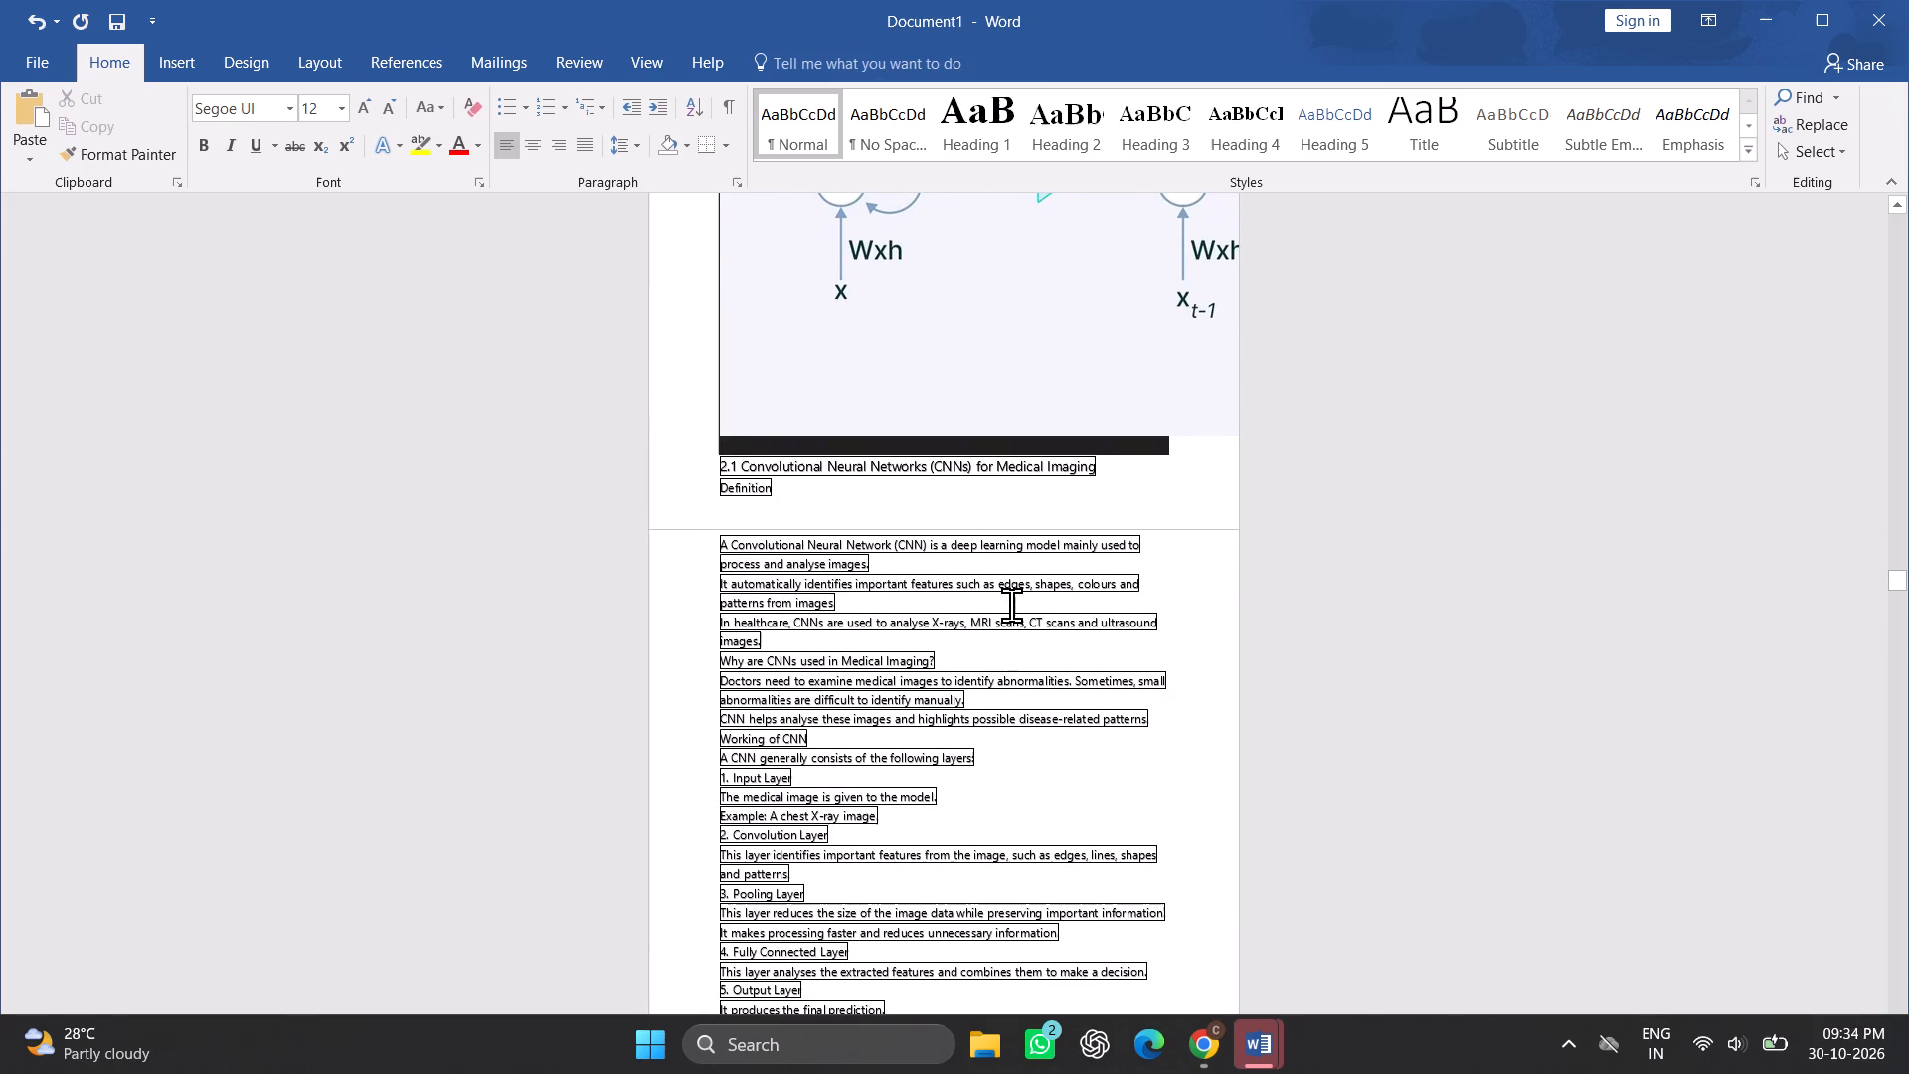
click(1037, 331)
key(BackSpace)
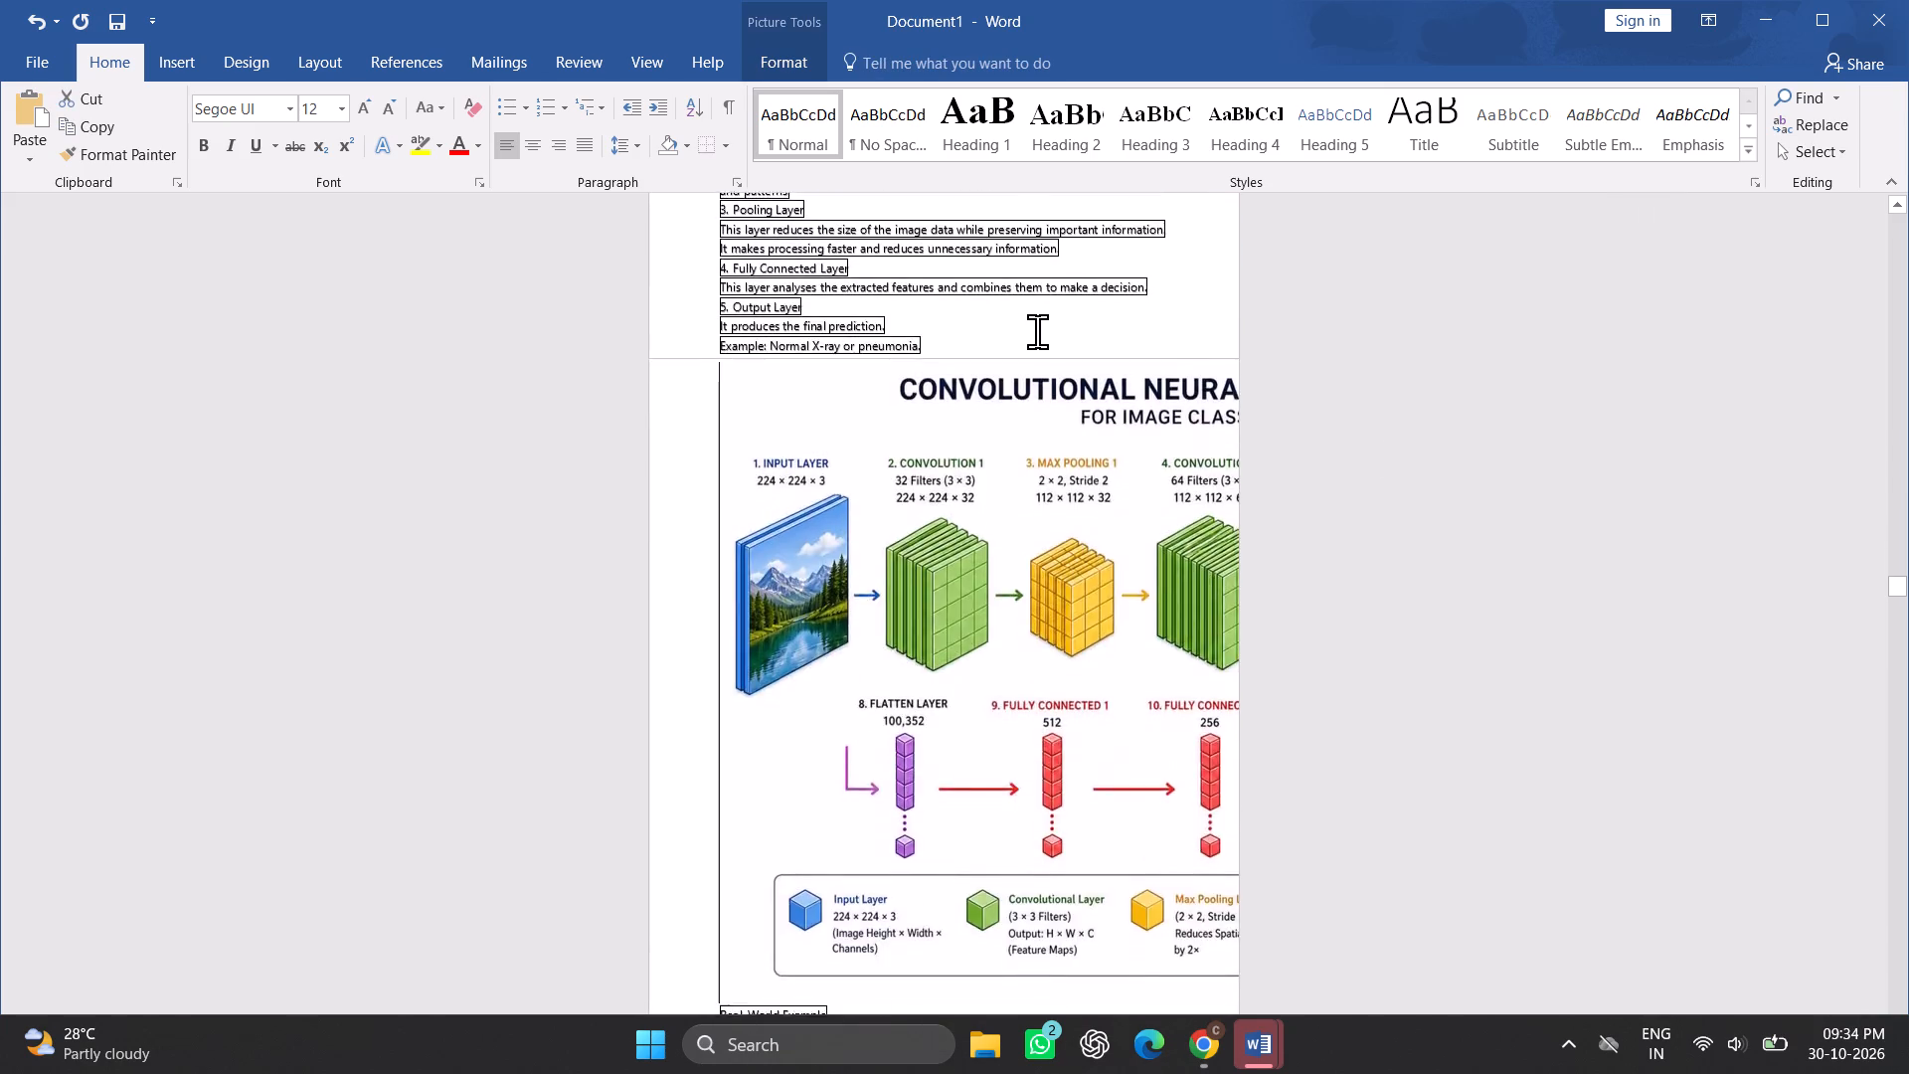
Delete the oversized Convolutional Neural Network diagram between the Output Layer text and the Real-World Example in section 2.1.
scroll(1037, 331, up, 1)
scroll(1037, 331, down, 2)
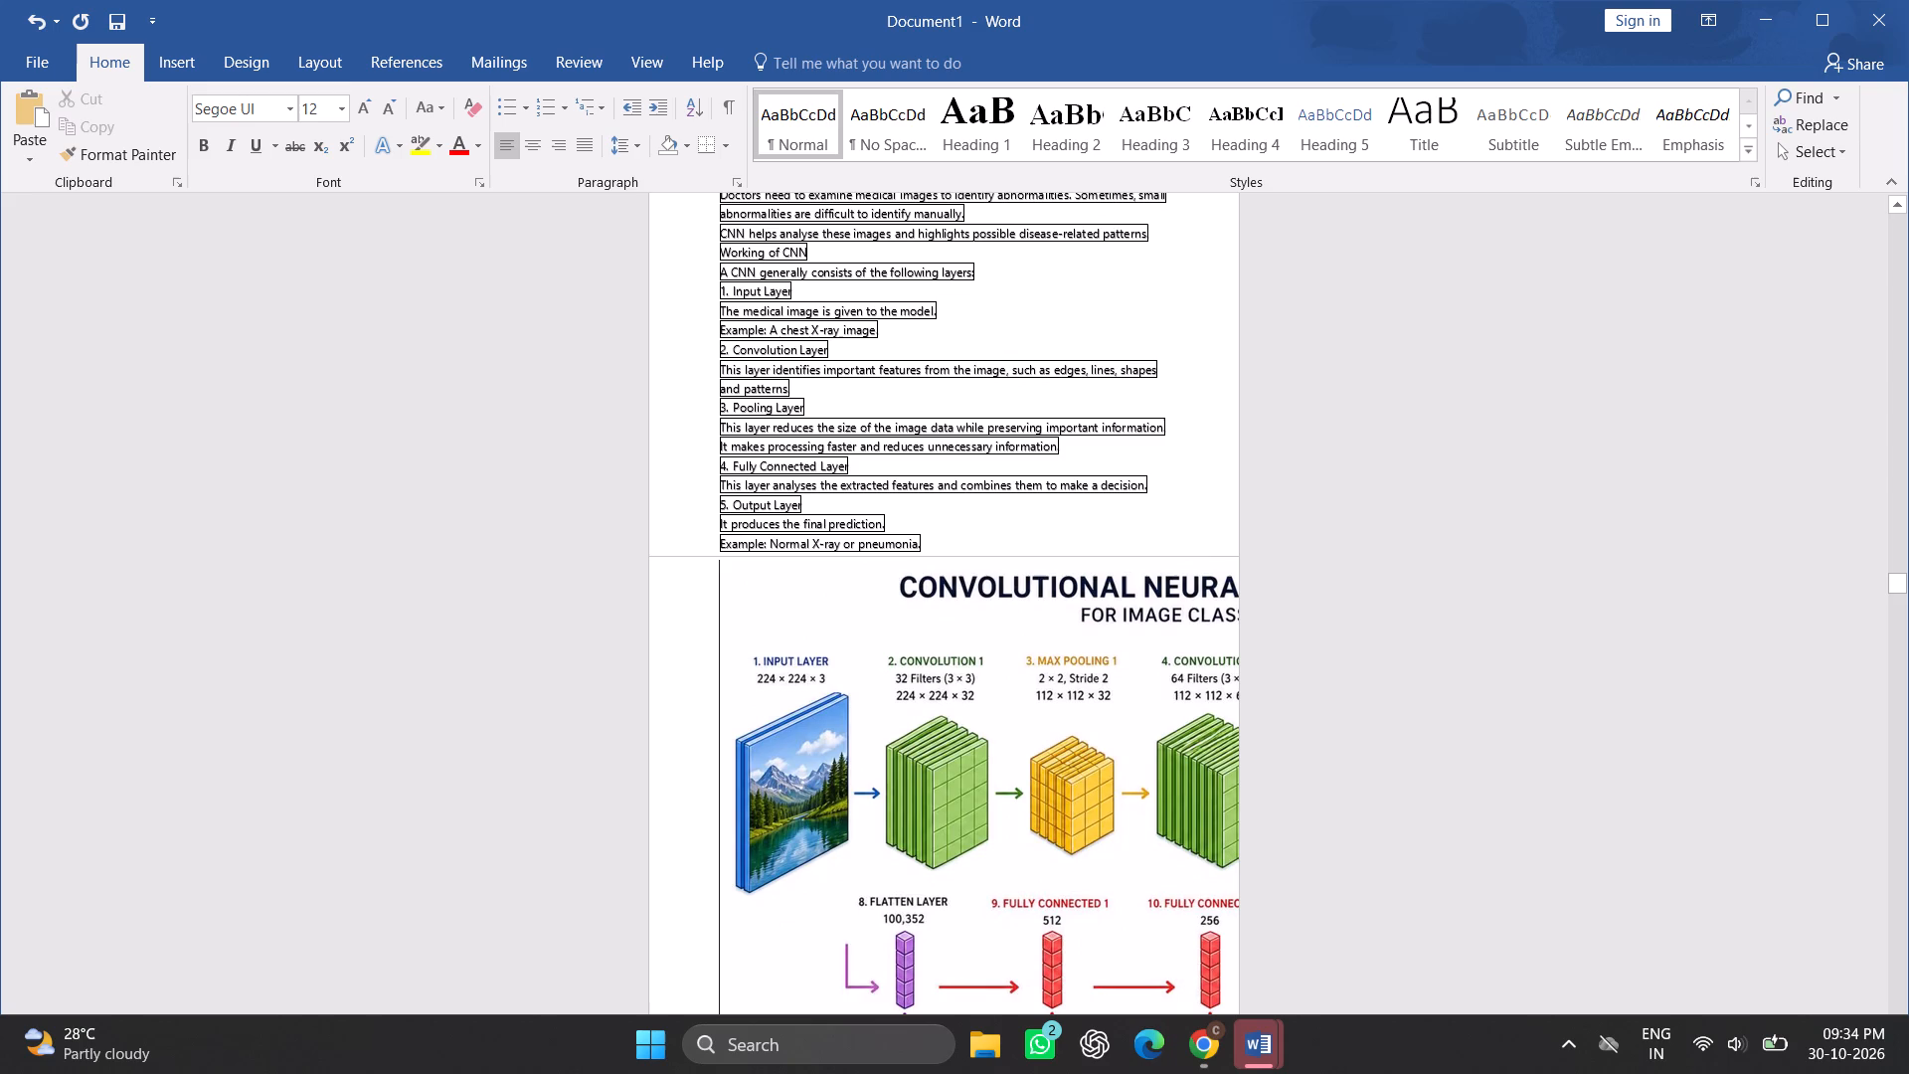
click(1008, 702)
key(BackSpace)
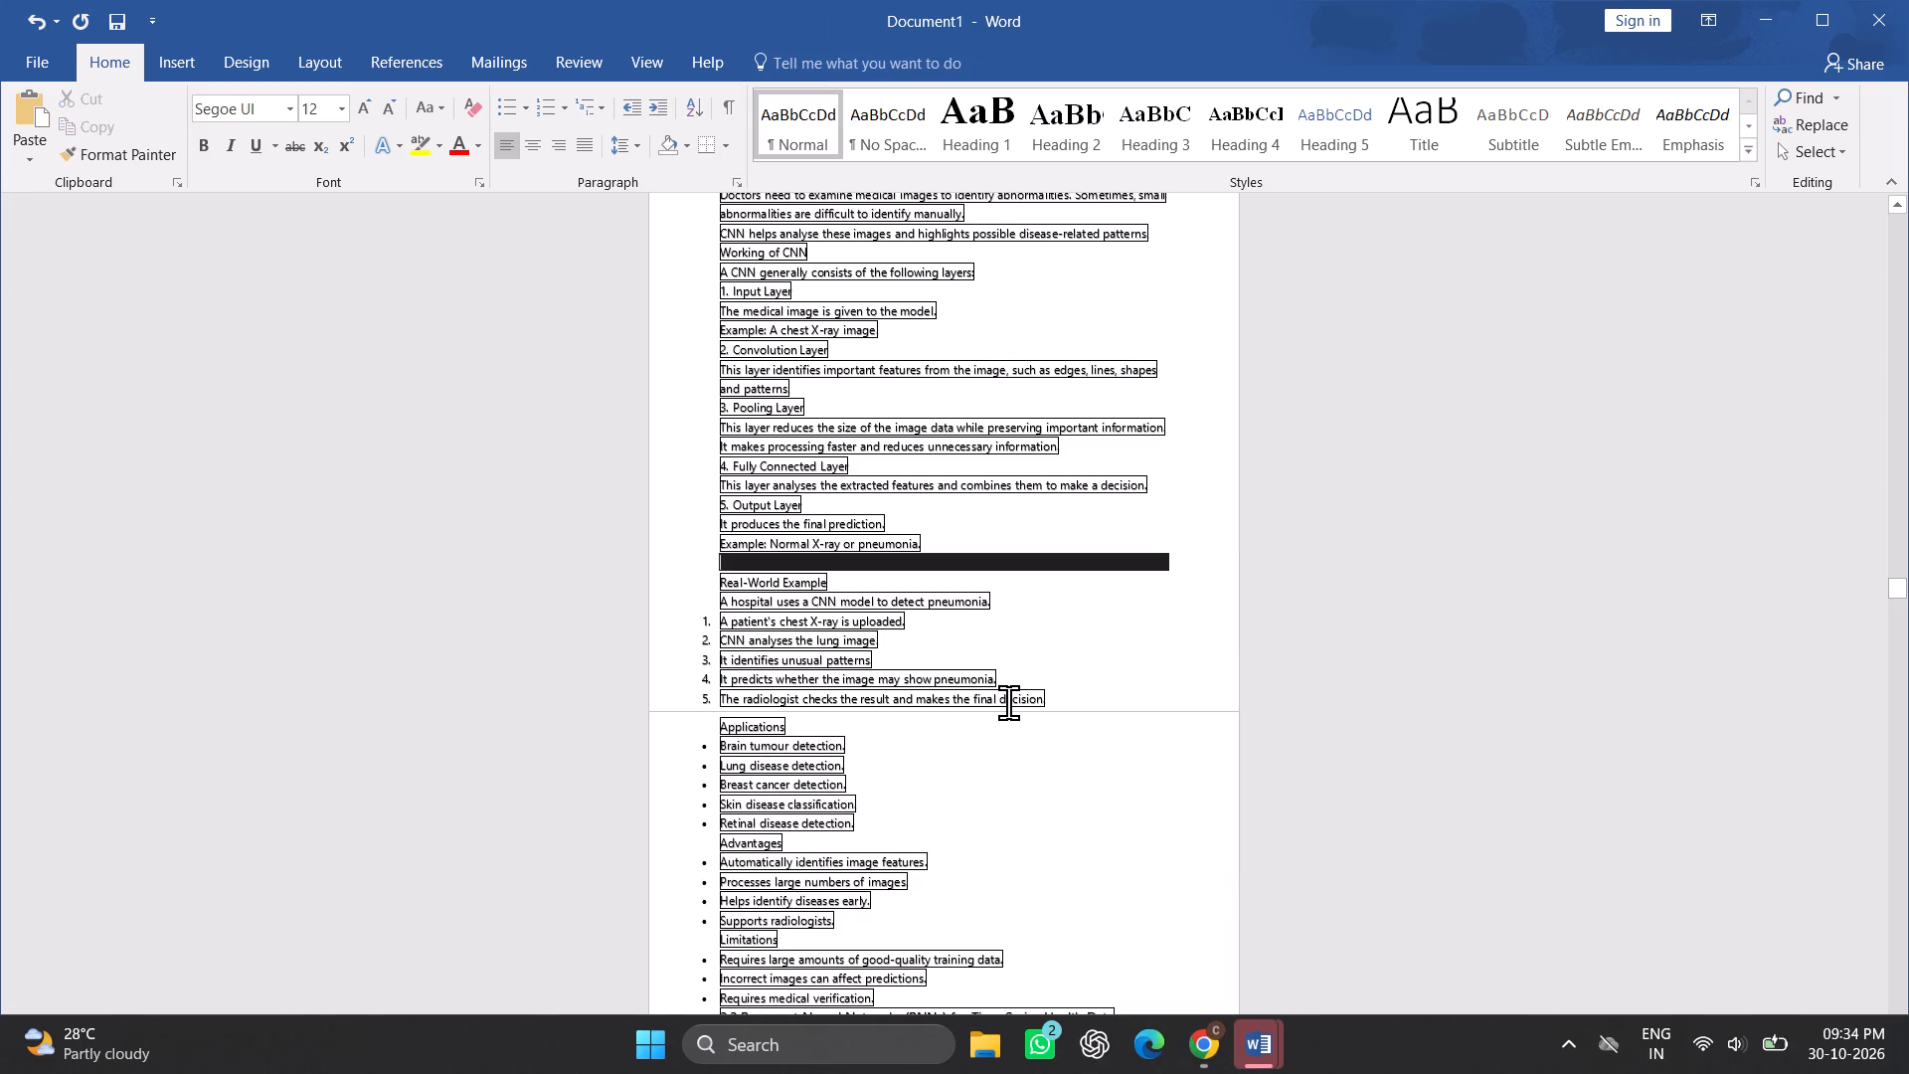
Narrow the Simple representation of a RNN diagram in section 2.2 so its width matches the text width.
scroll(1008, 702, down, 10)
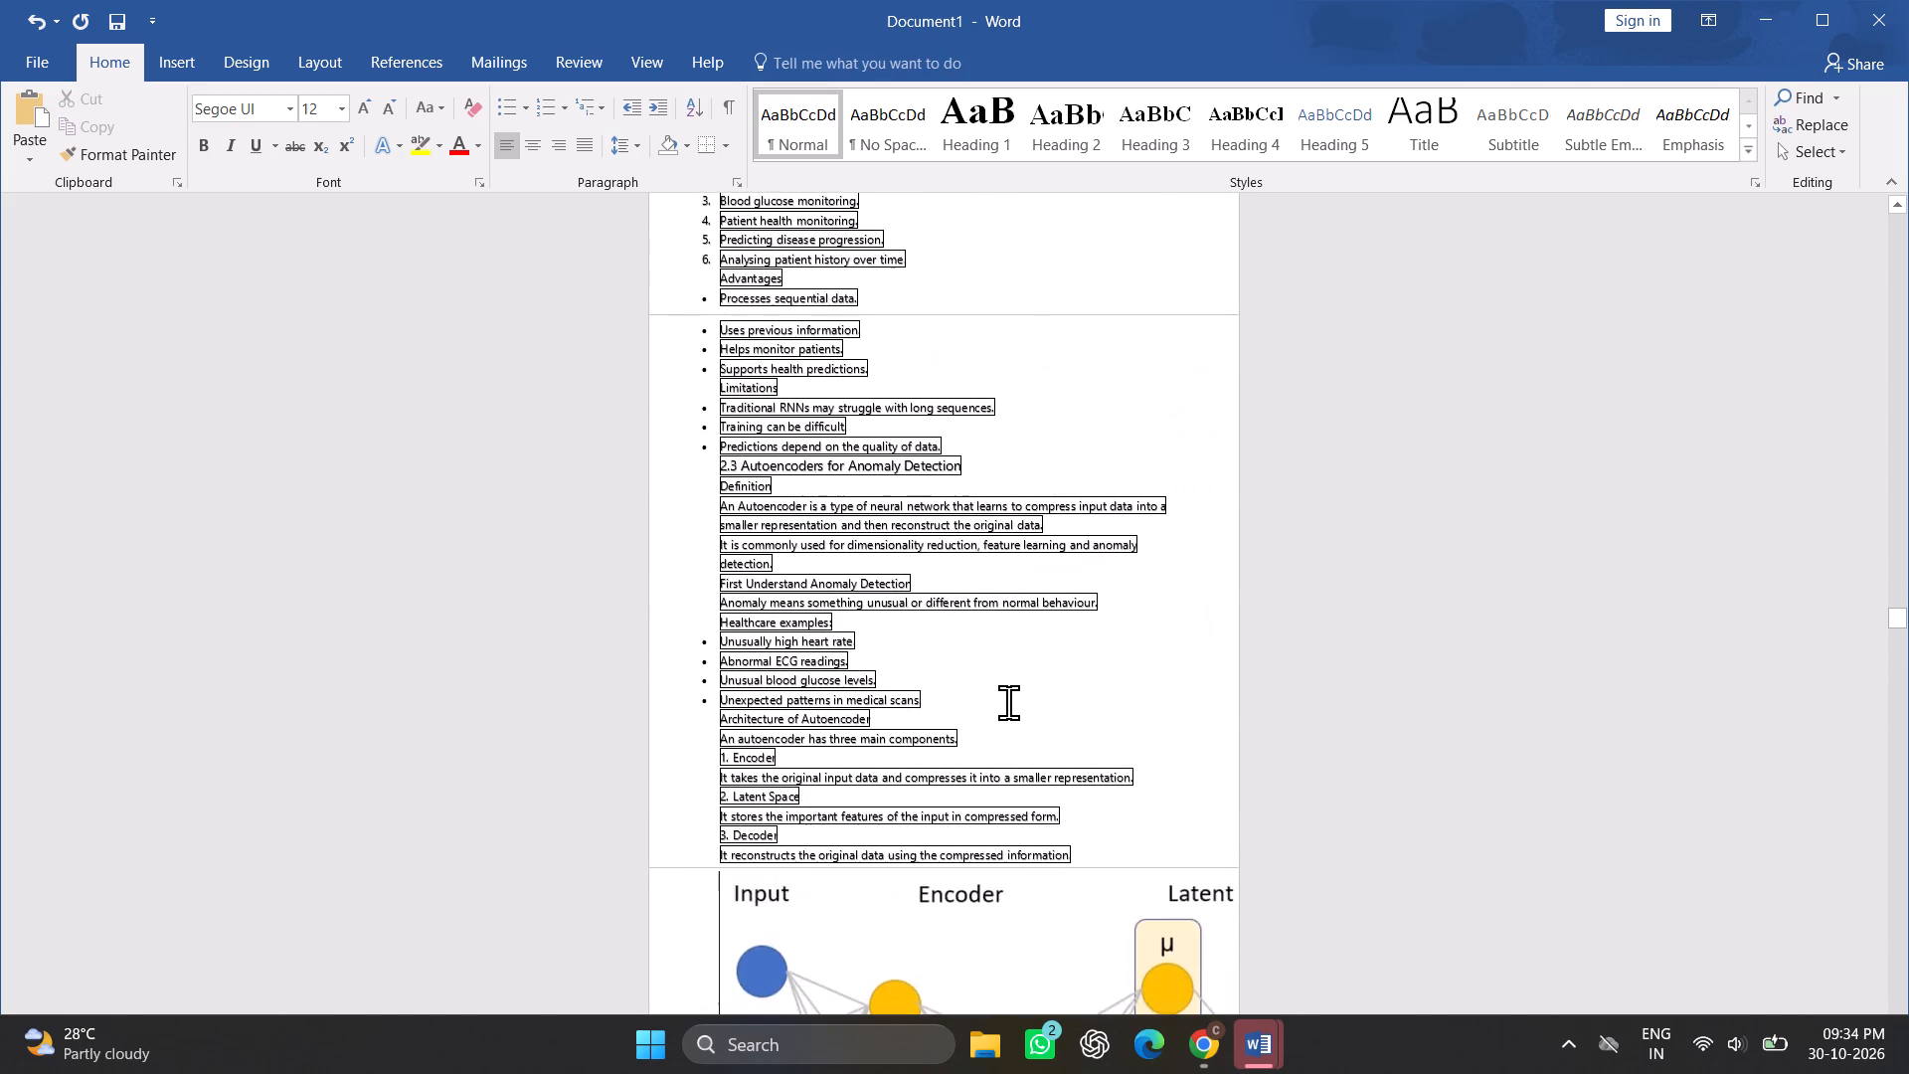
scroll(1008, 702, up, 1)
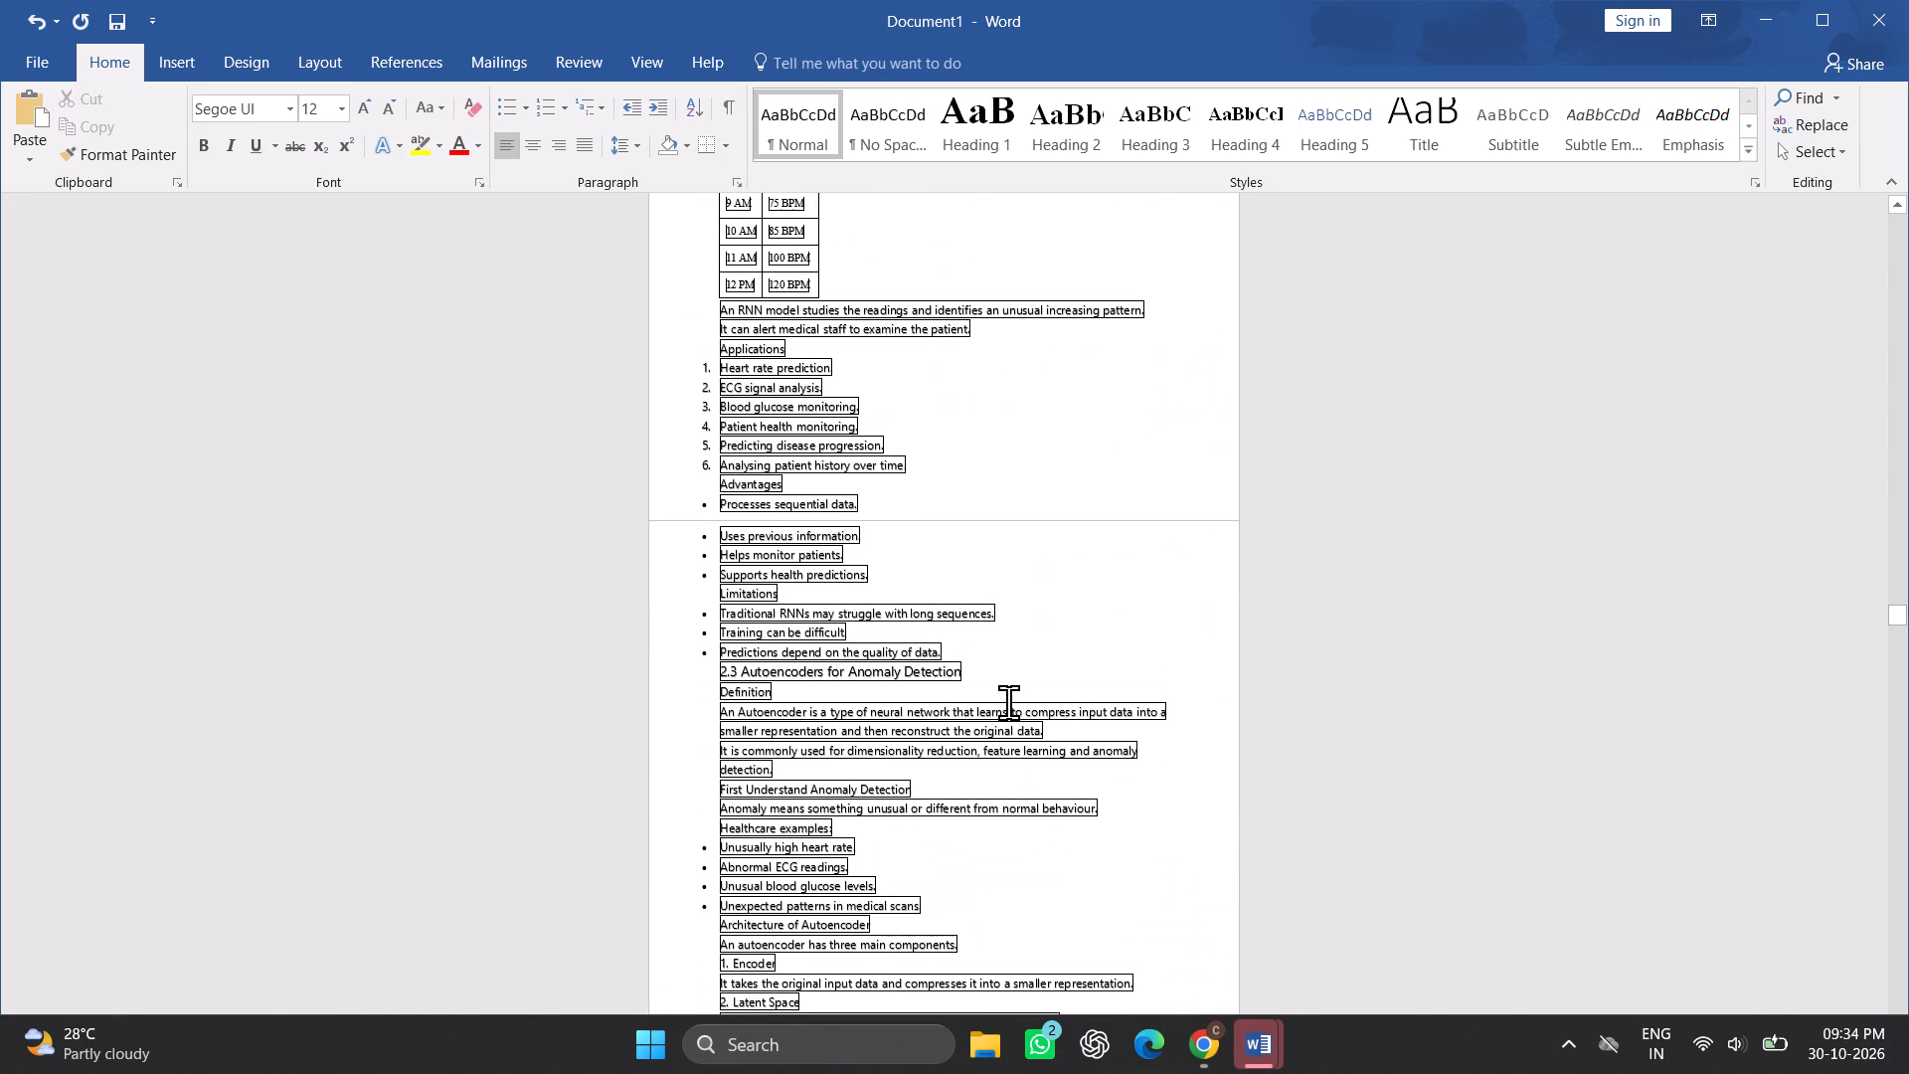
scroll(1008, 702, up, 3)
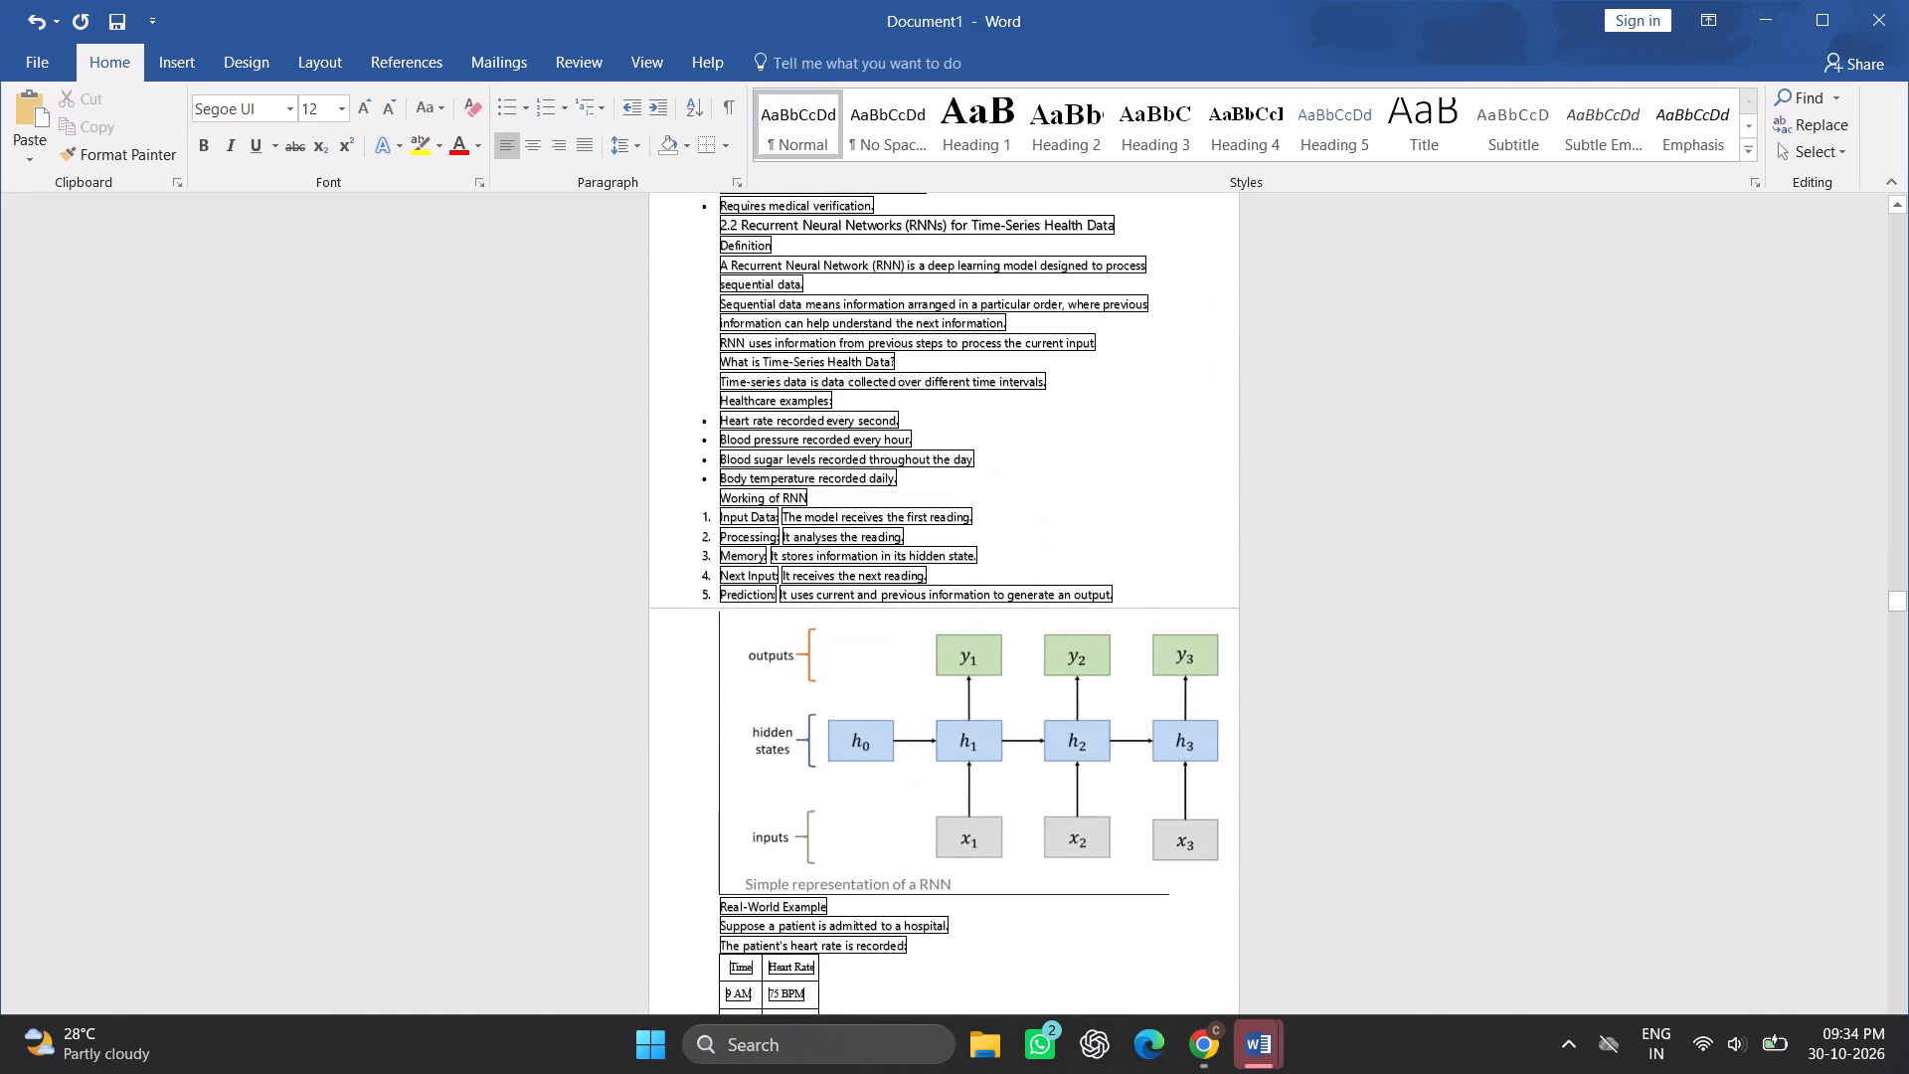
click(1008, 702)
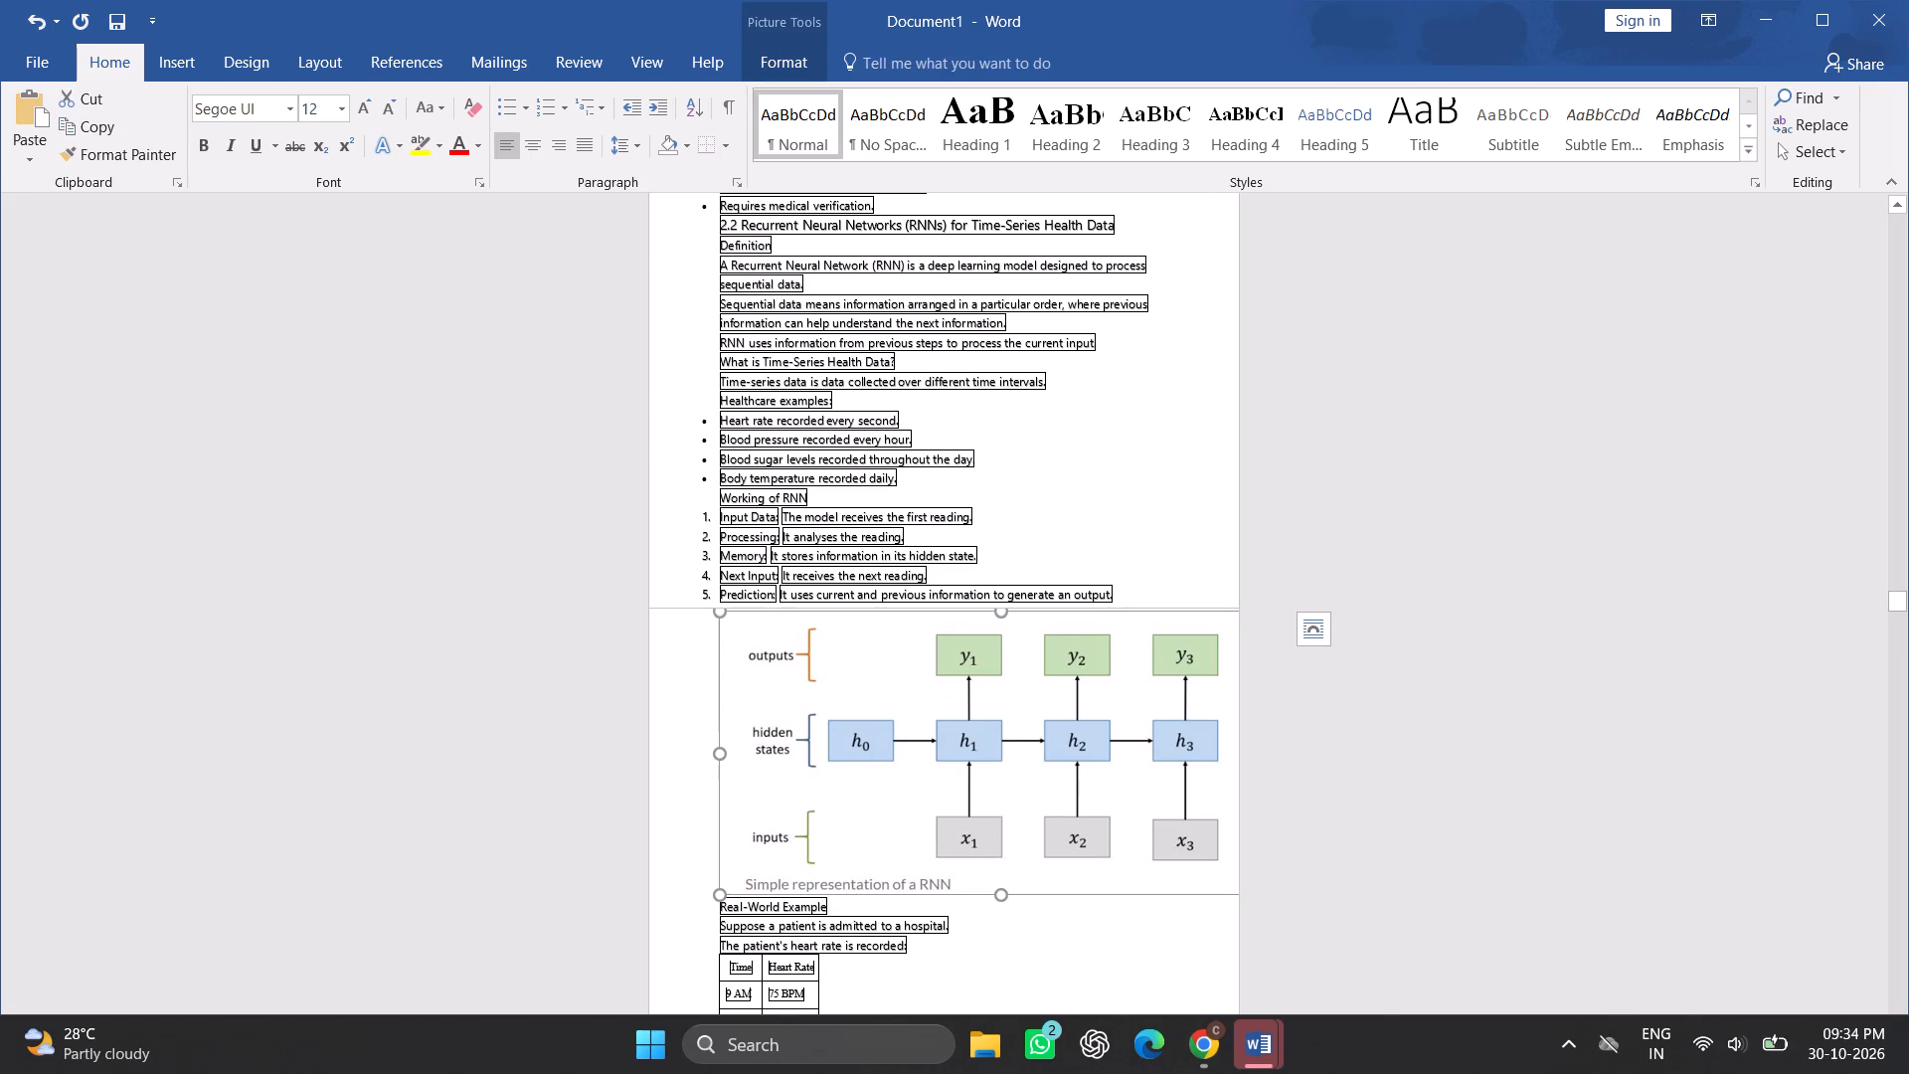
drag(723, 750, 794, 751)
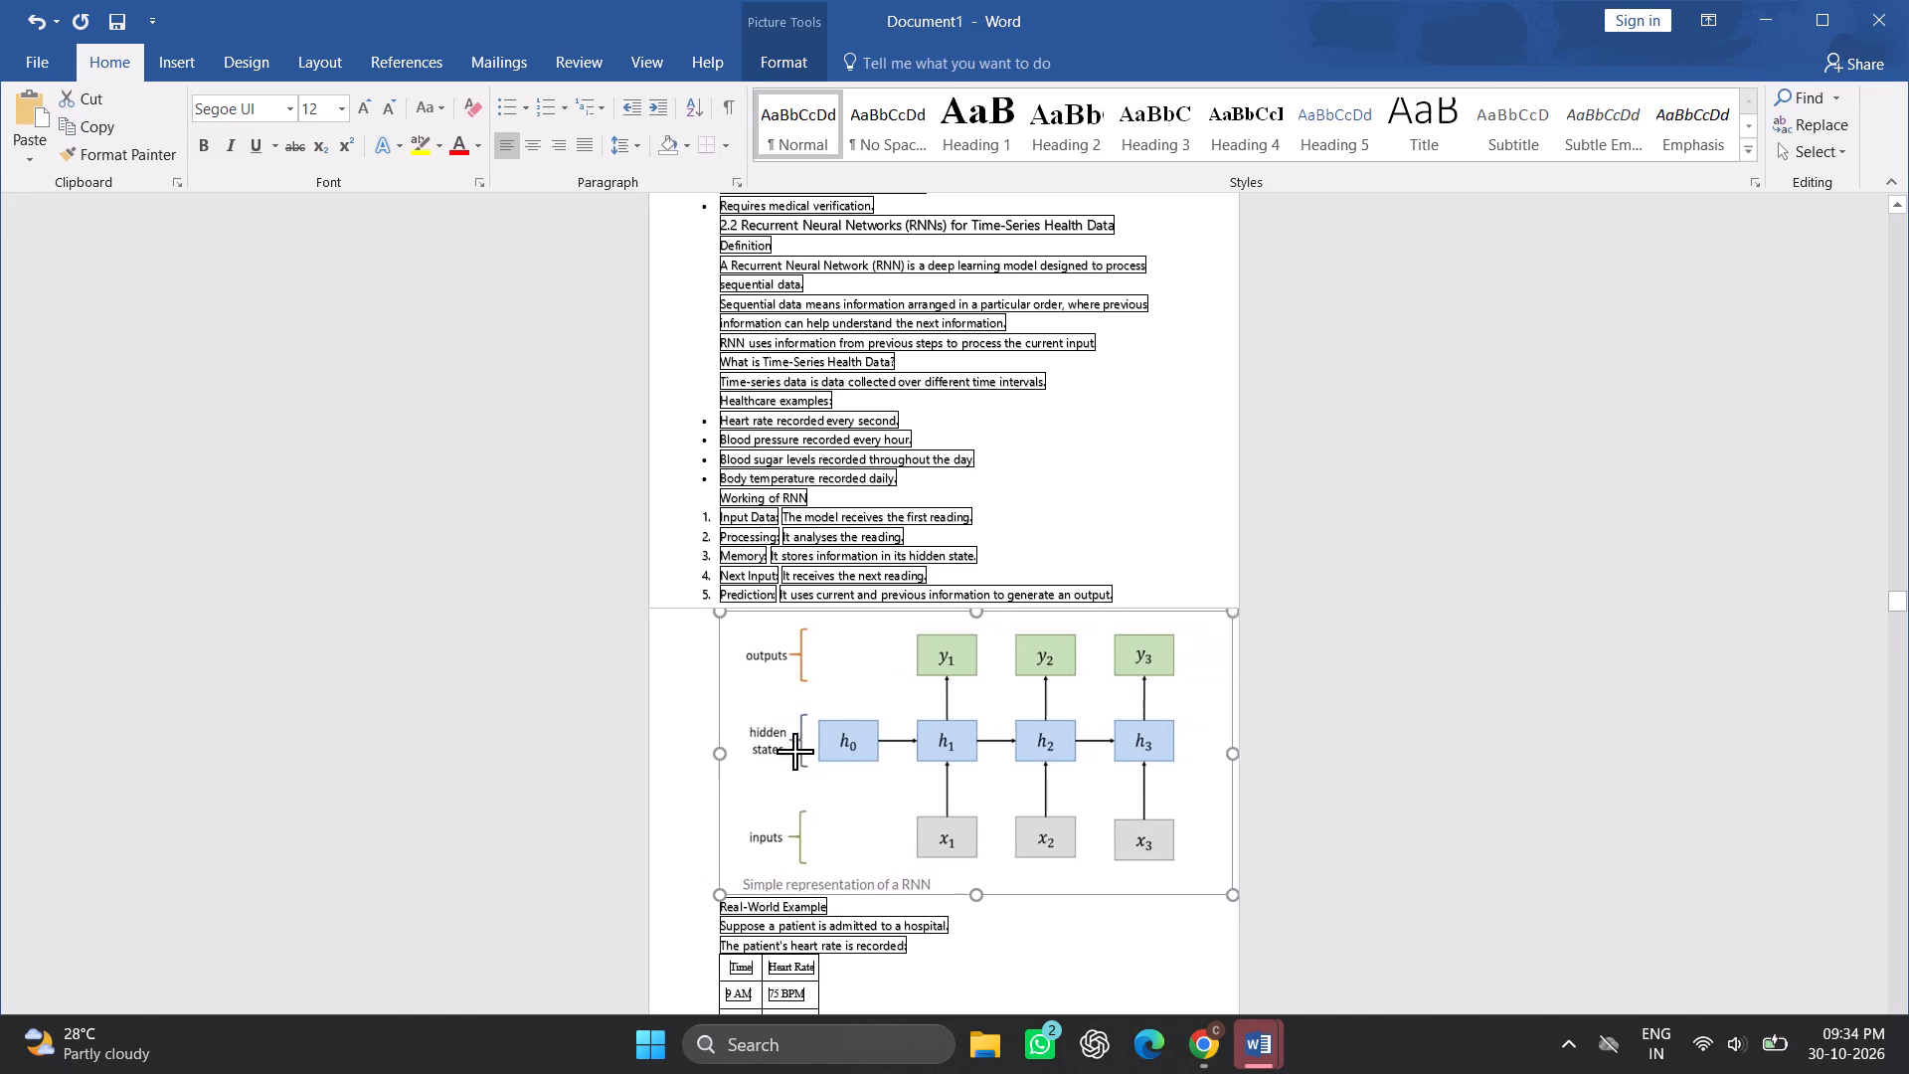
drag(794, 751, 845, 756)
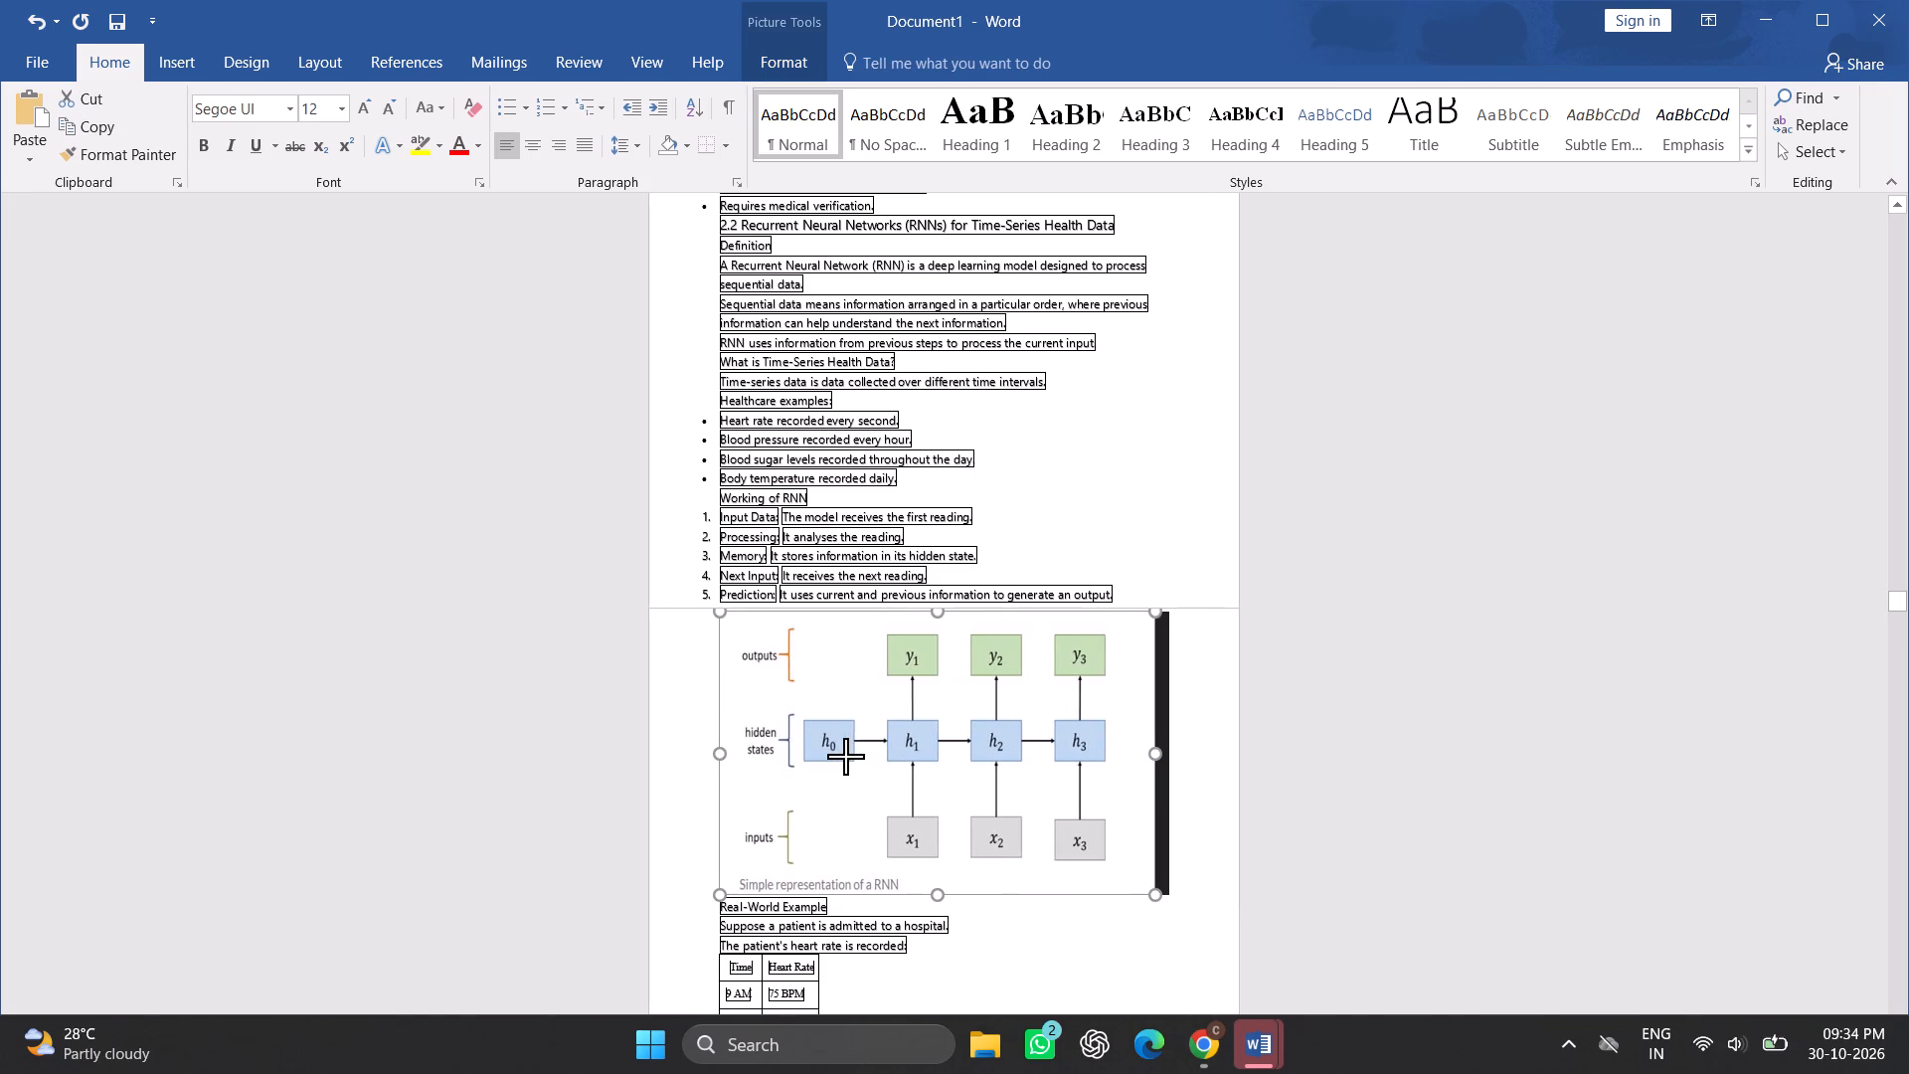
drag(845, 756, 993, 753)
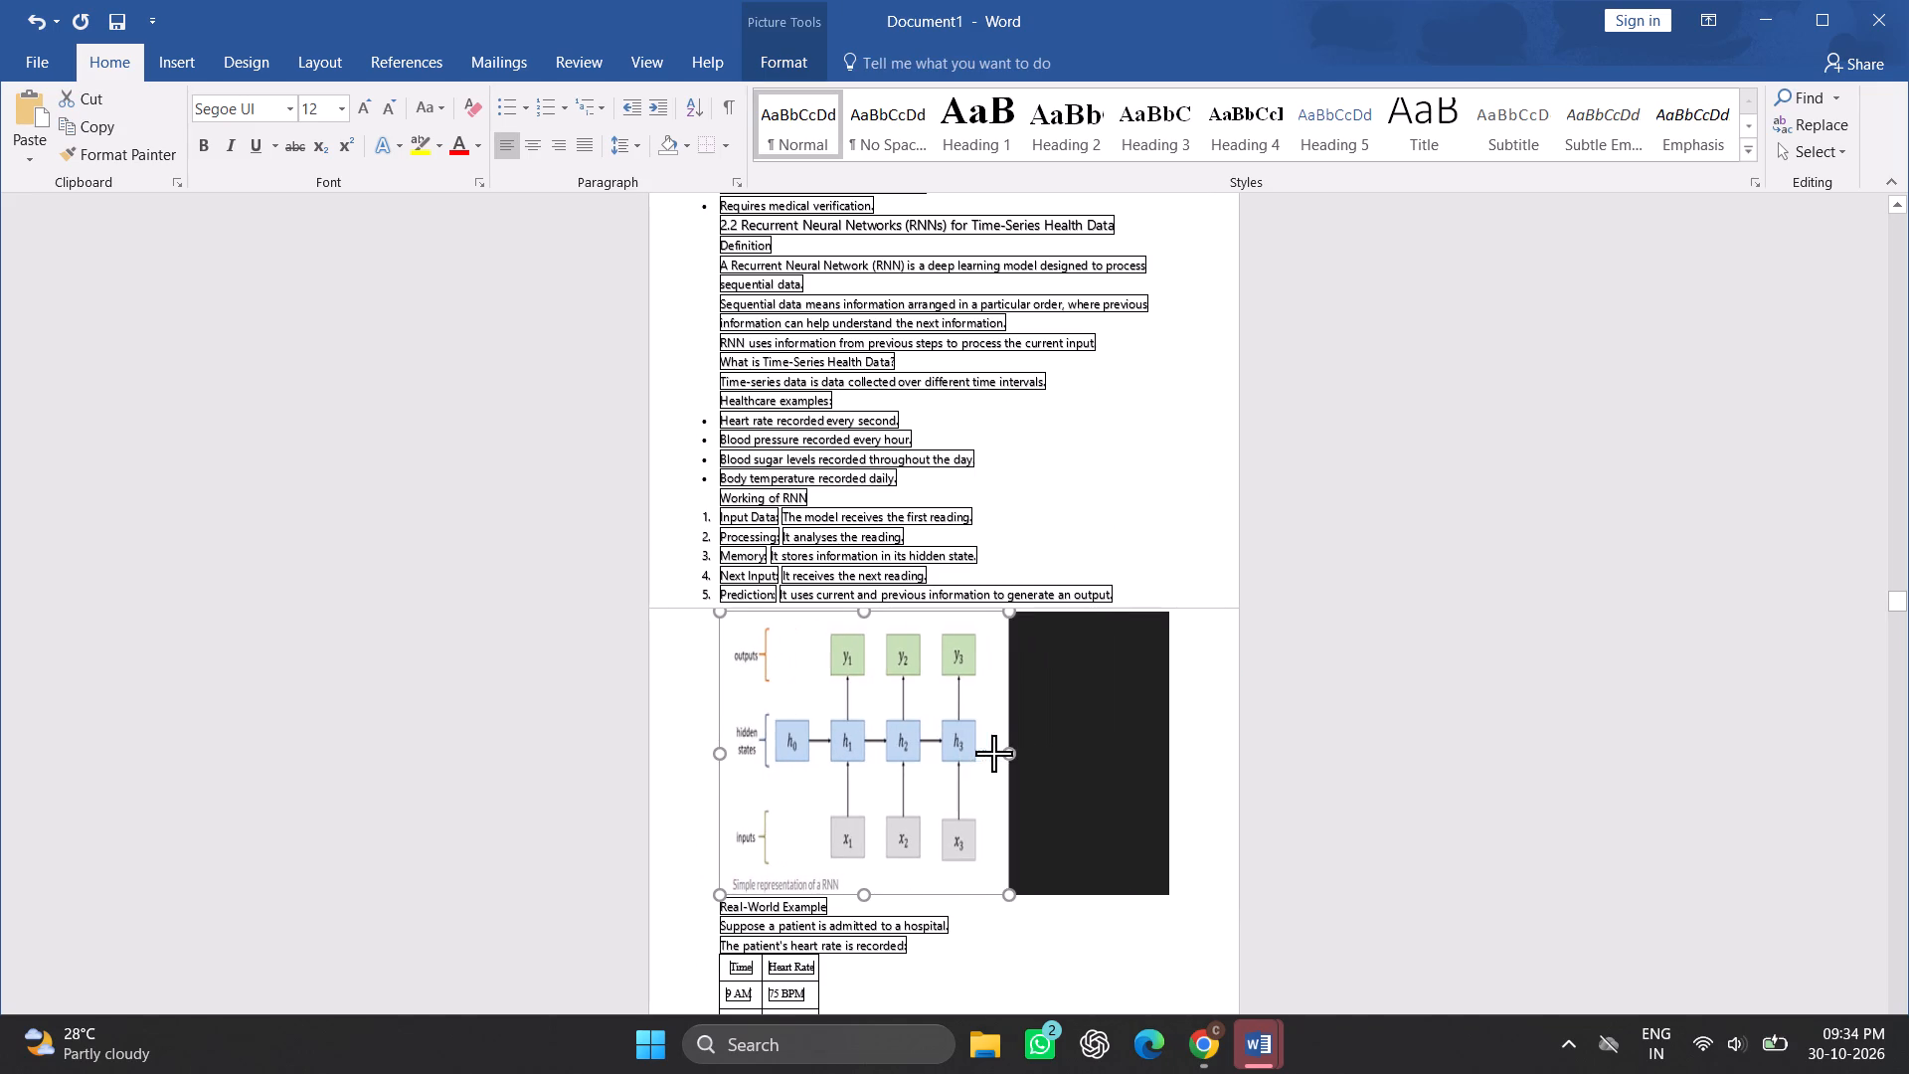
click(1086, 736)
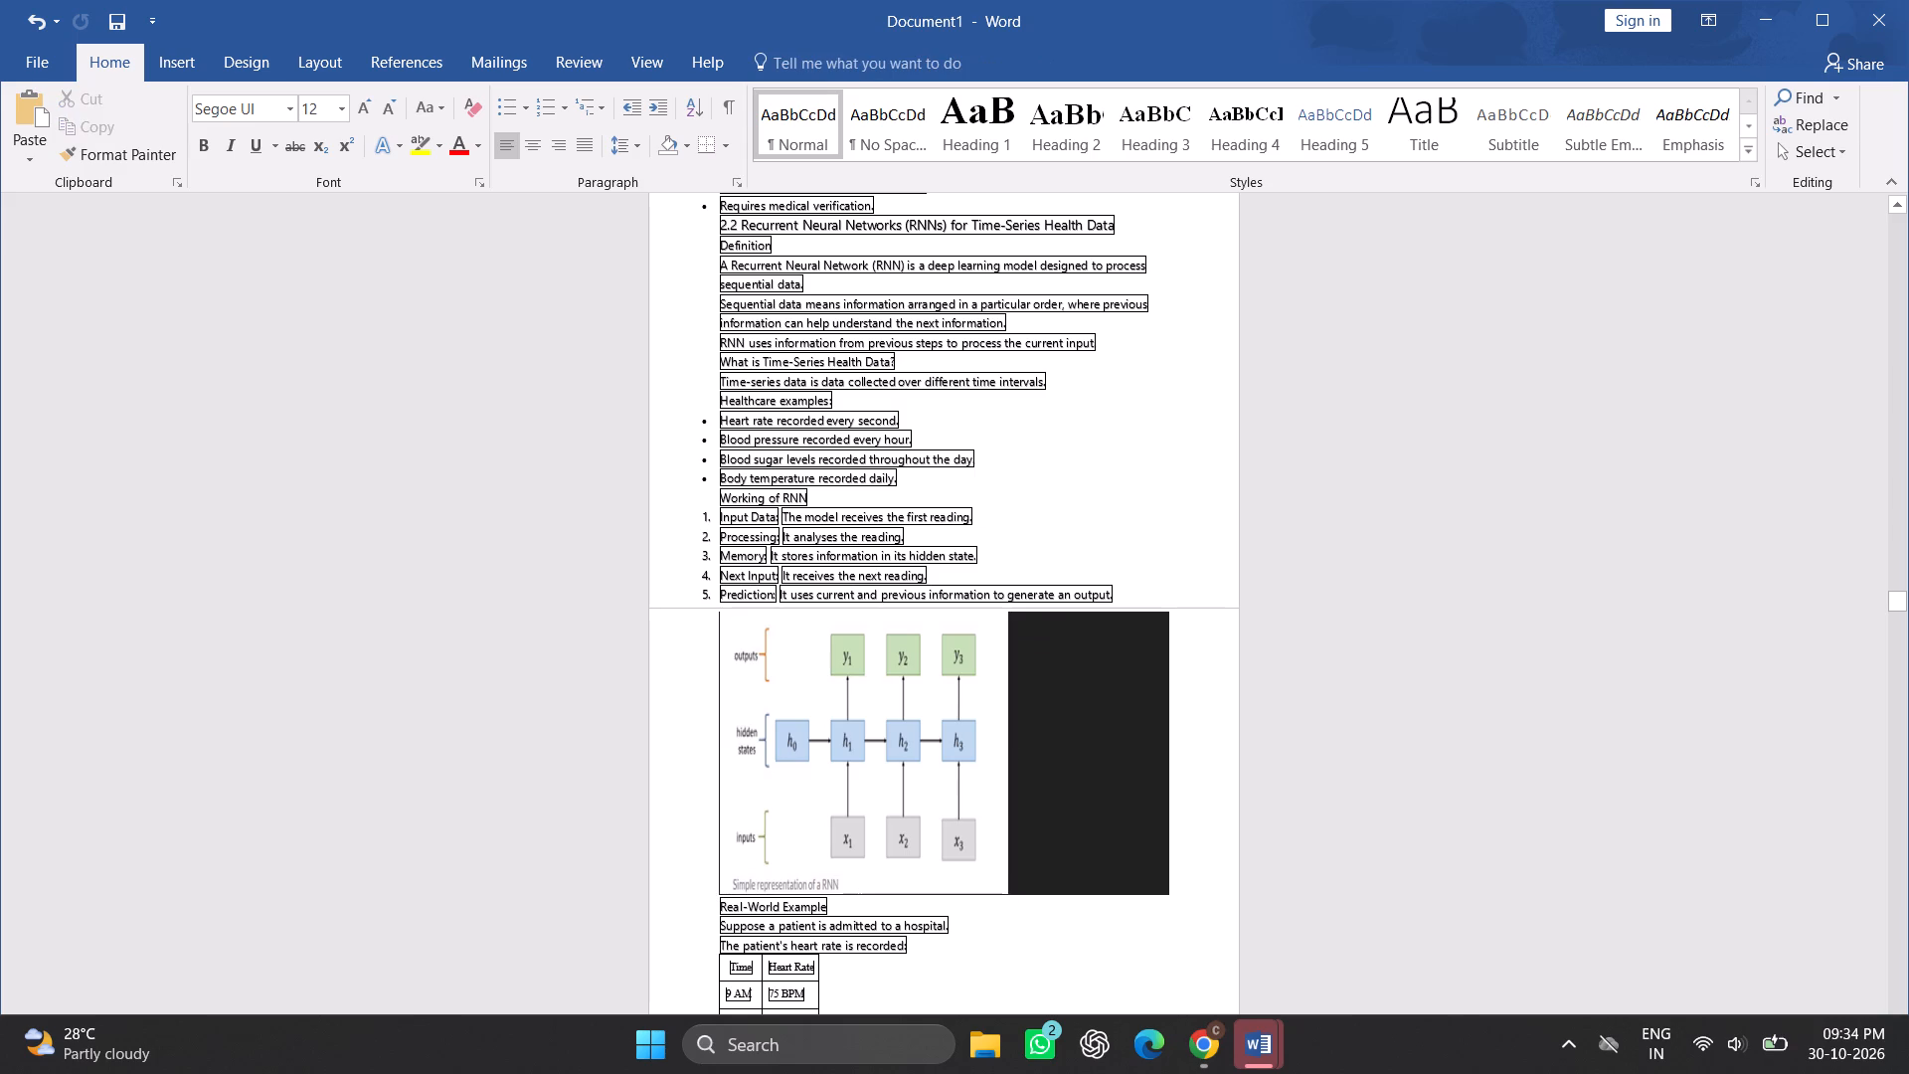
click(954, 767)
drag(1012, 744, 1090, 754)
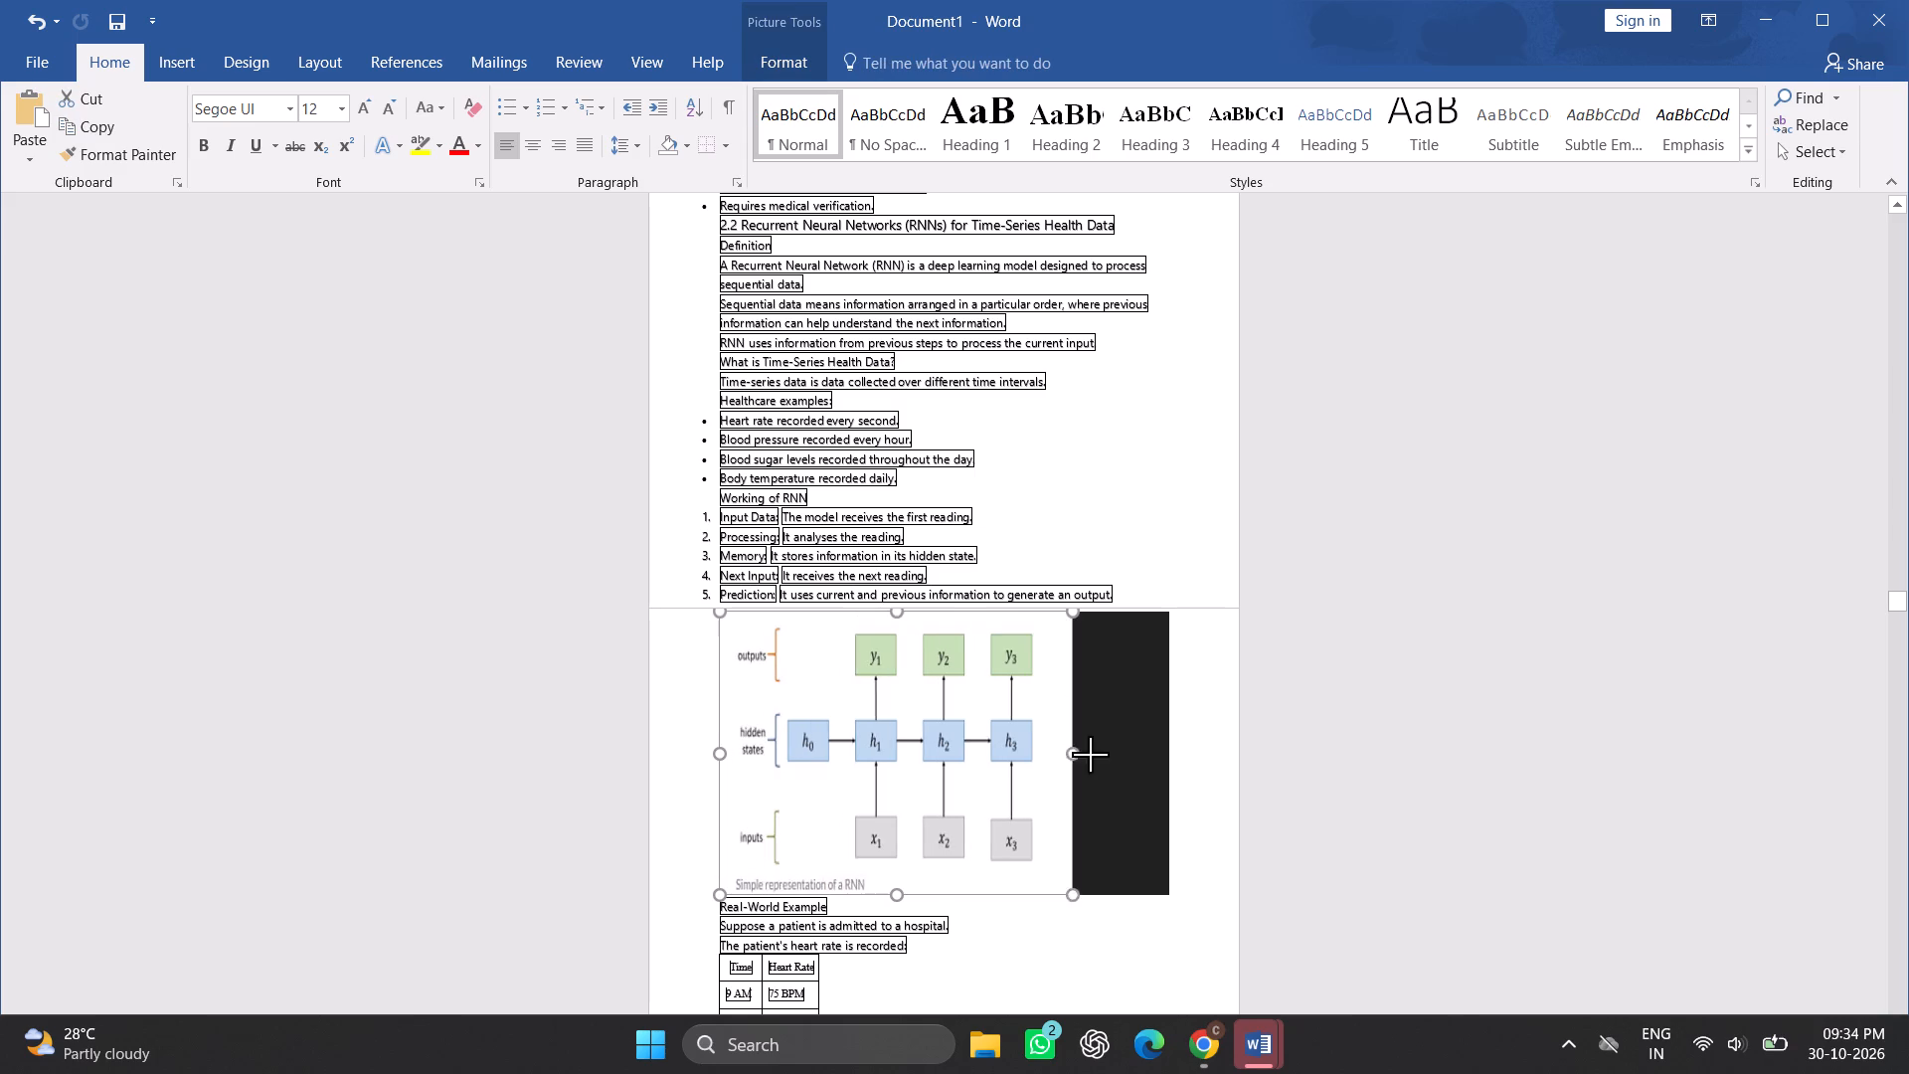
drag(1090, 754, 1167, 765)
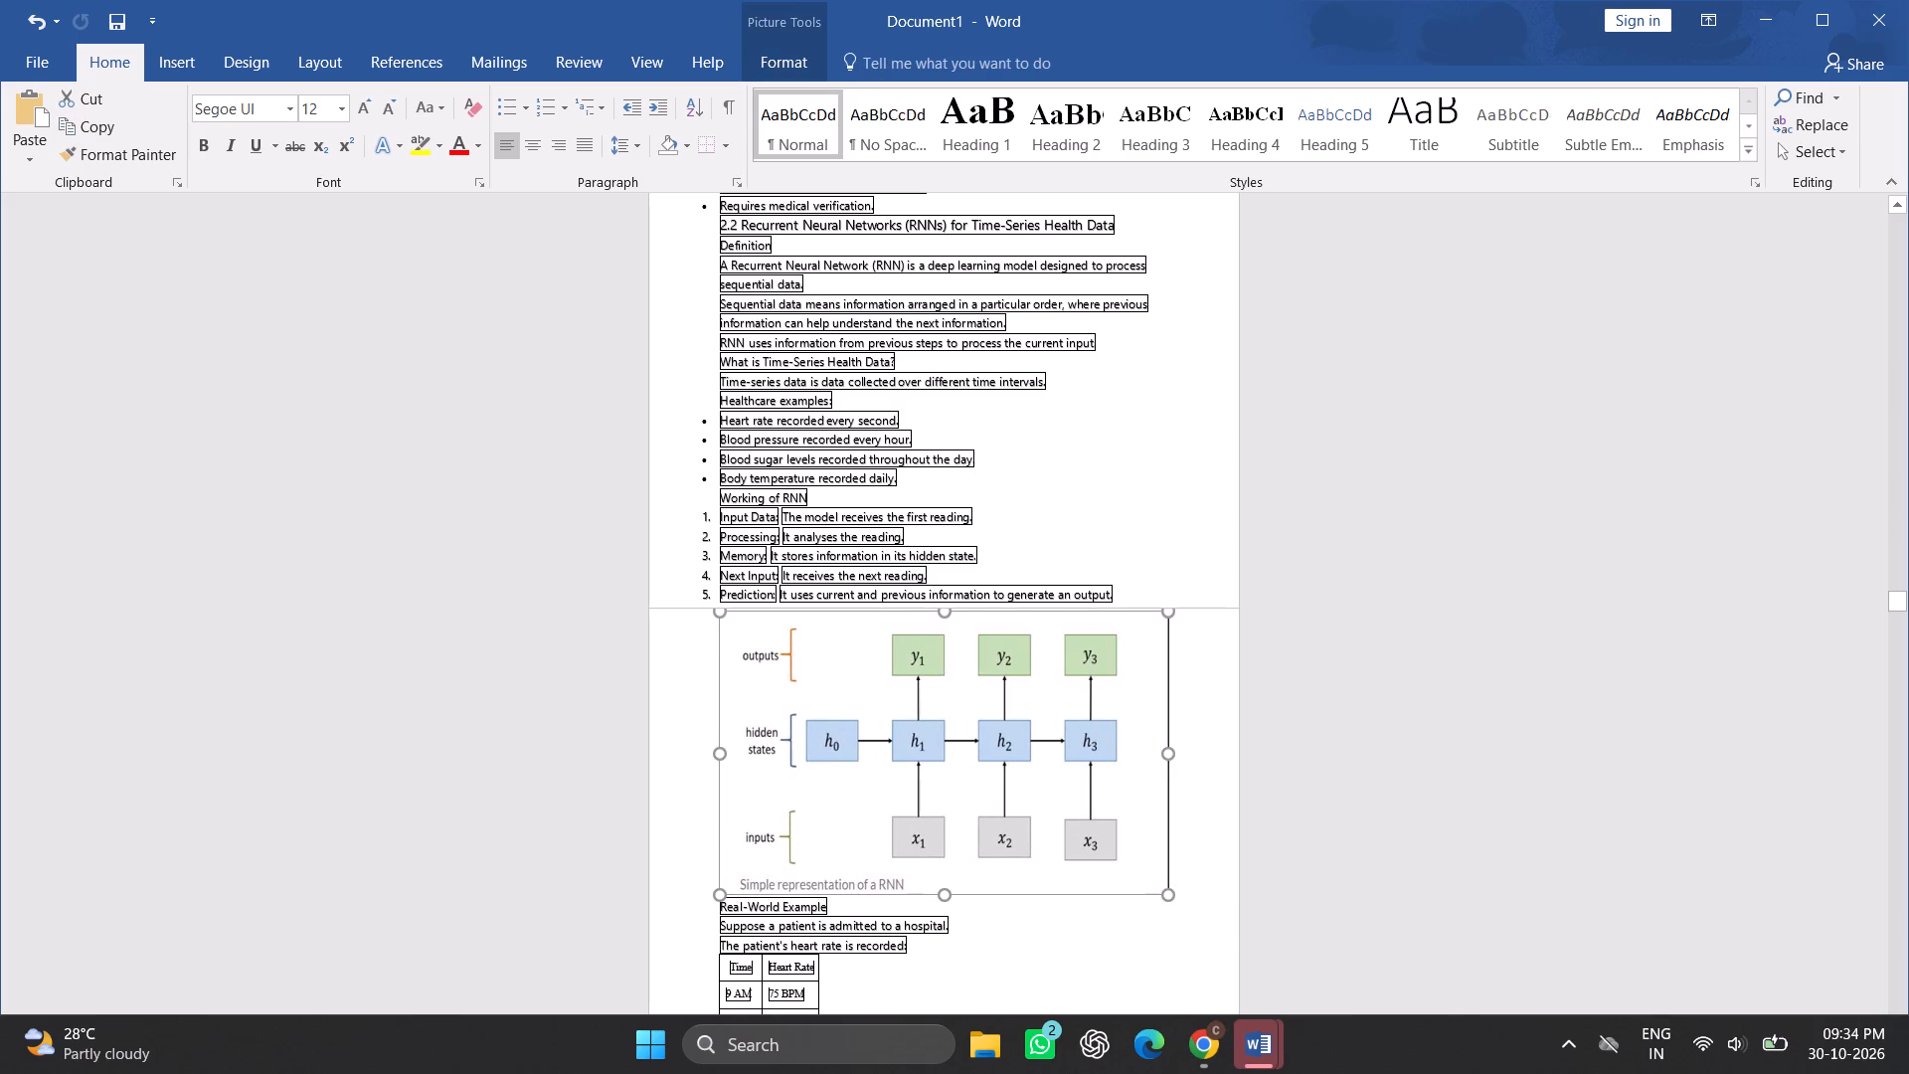
Delete the oversized autoencoder diagram with the Input, Encoder and Latent labels below the Decoder text in section 2.3.
scroll(1141, 917, down, 7)
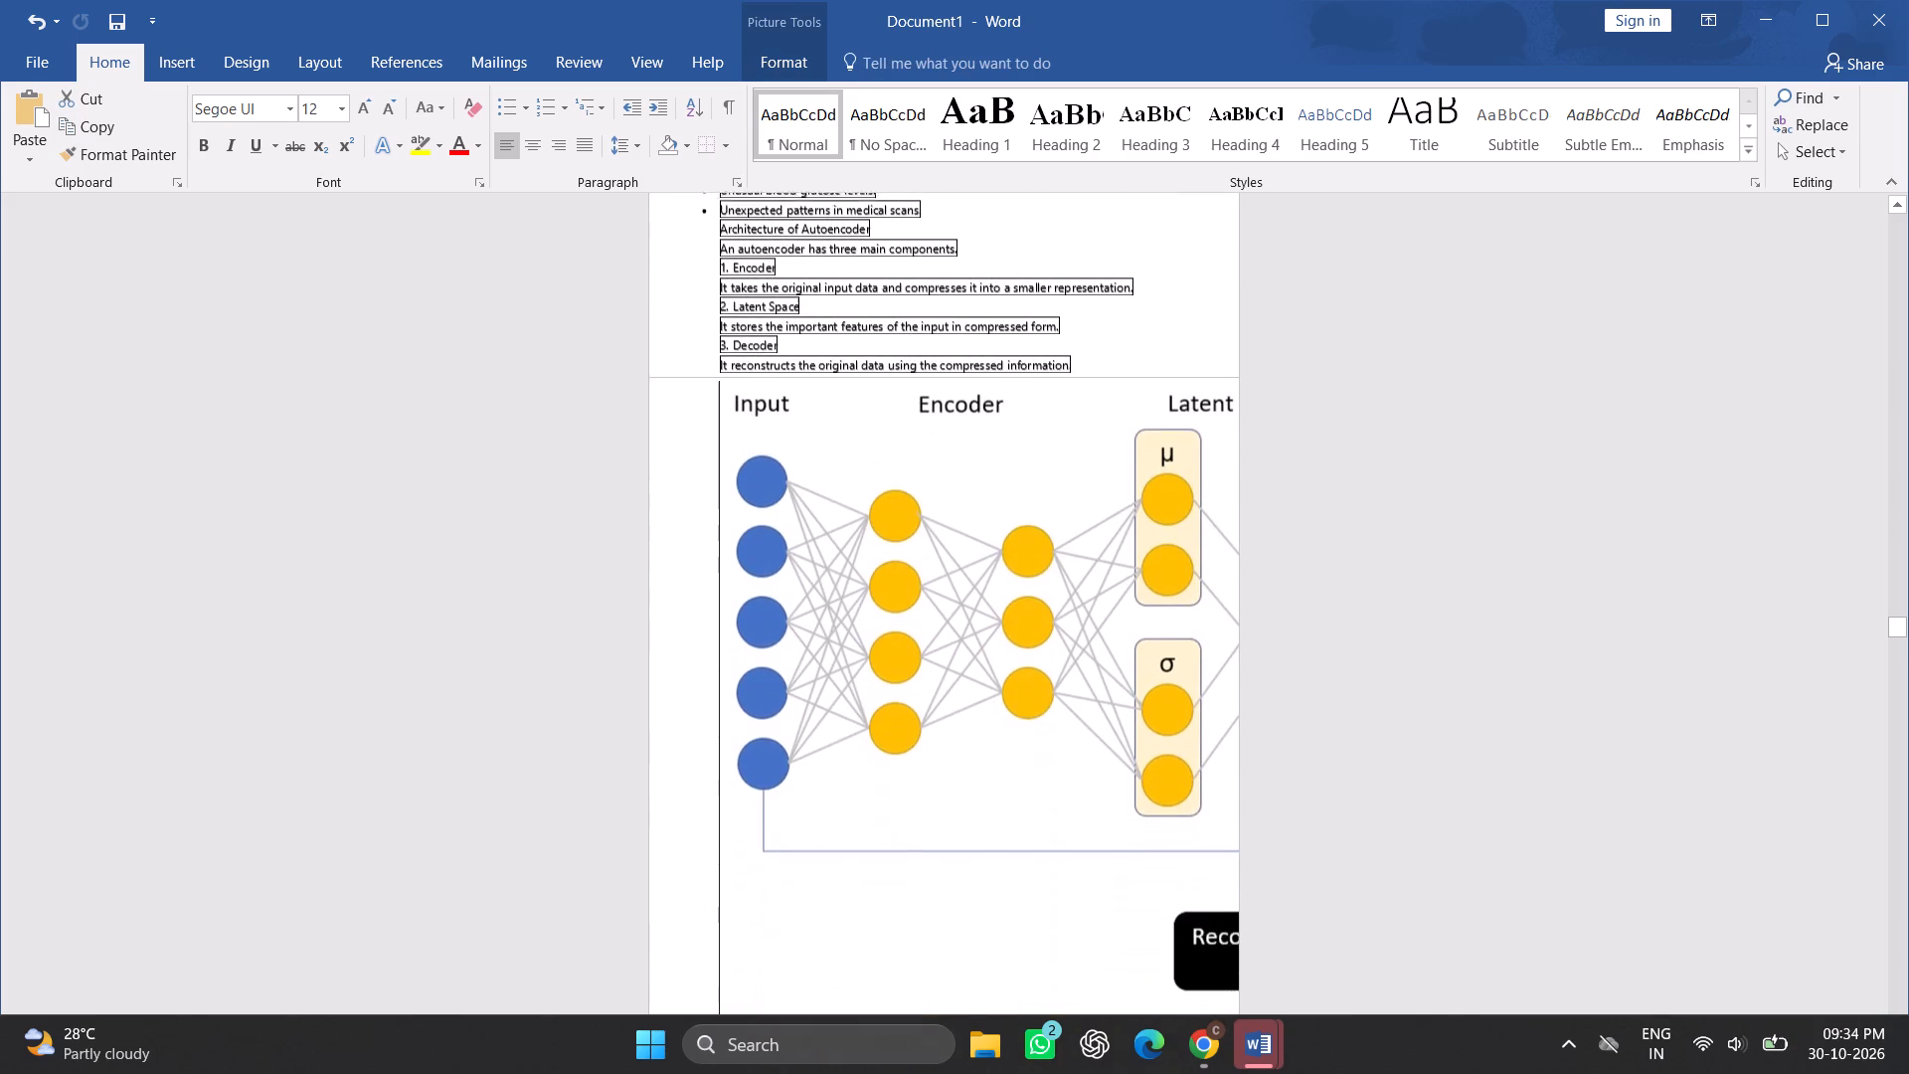
click(1085, 773)
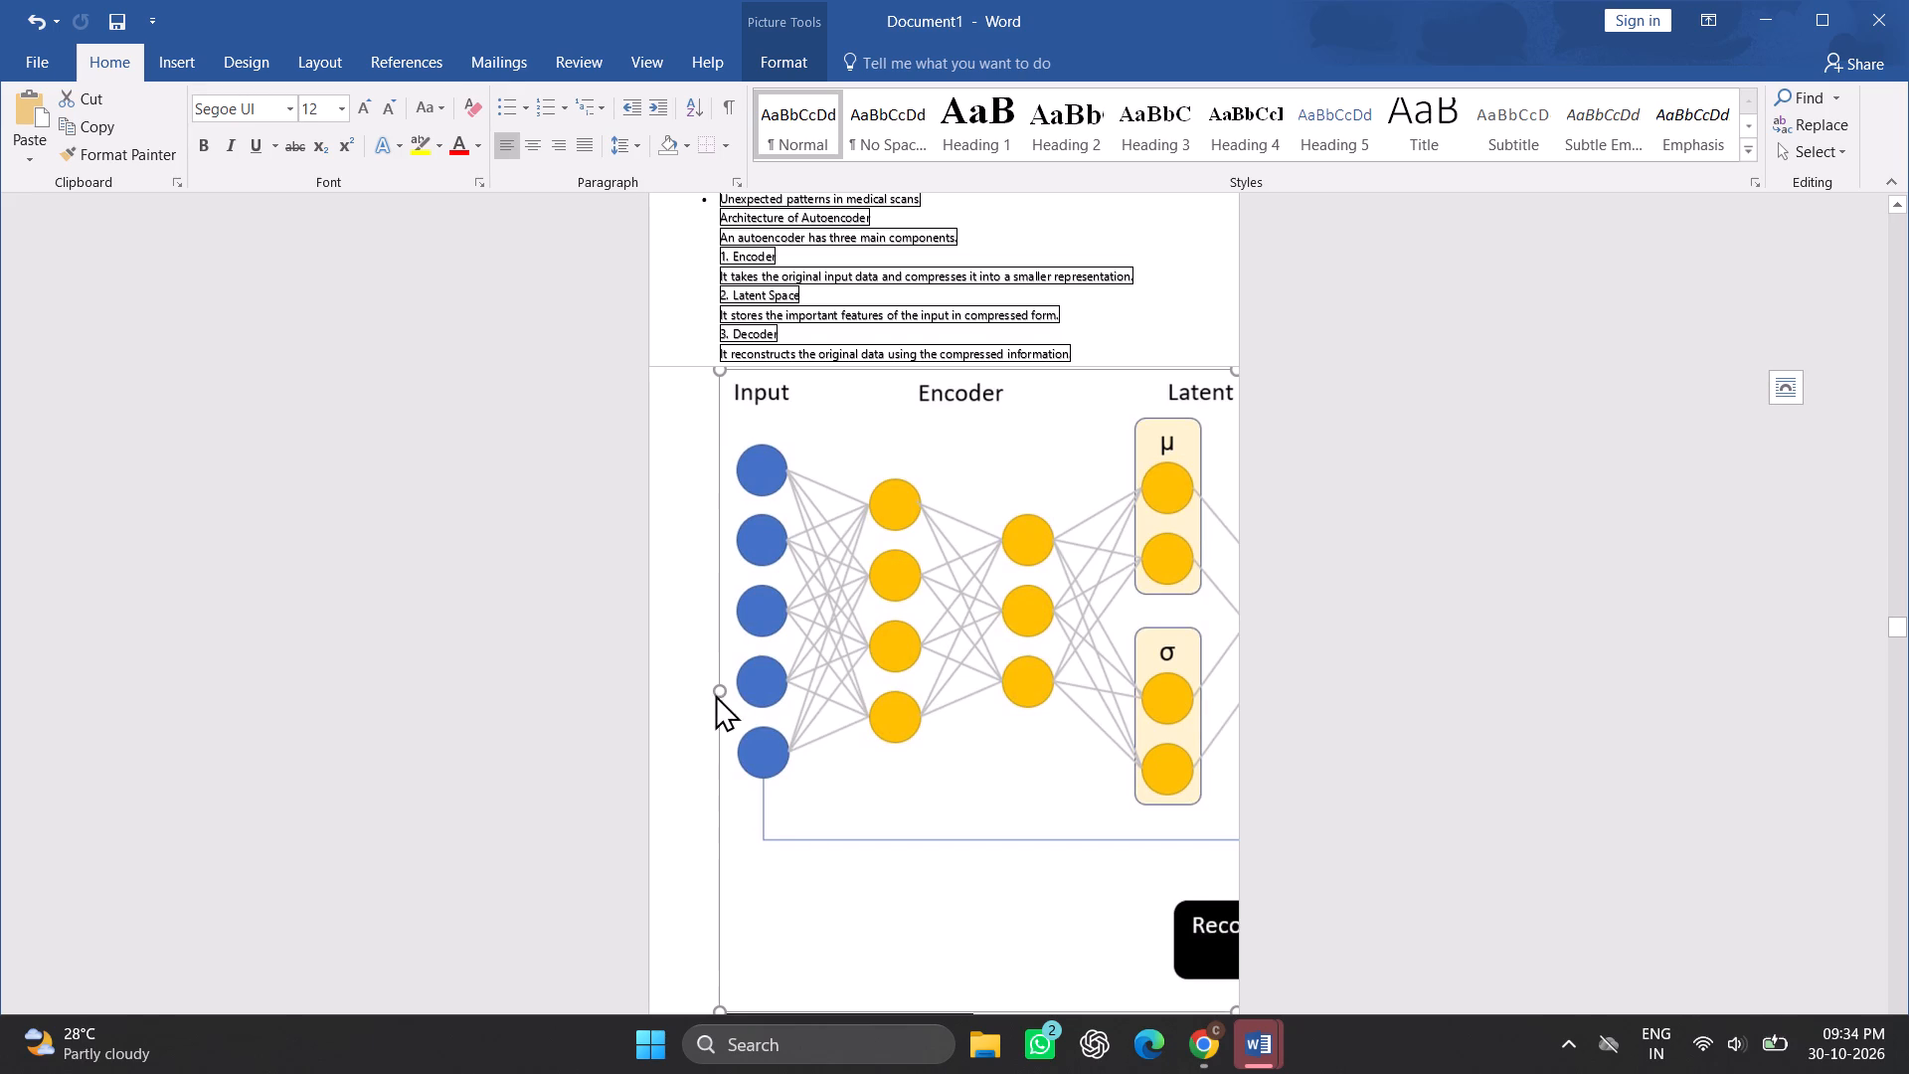
drag(722, 680, 824, 646)
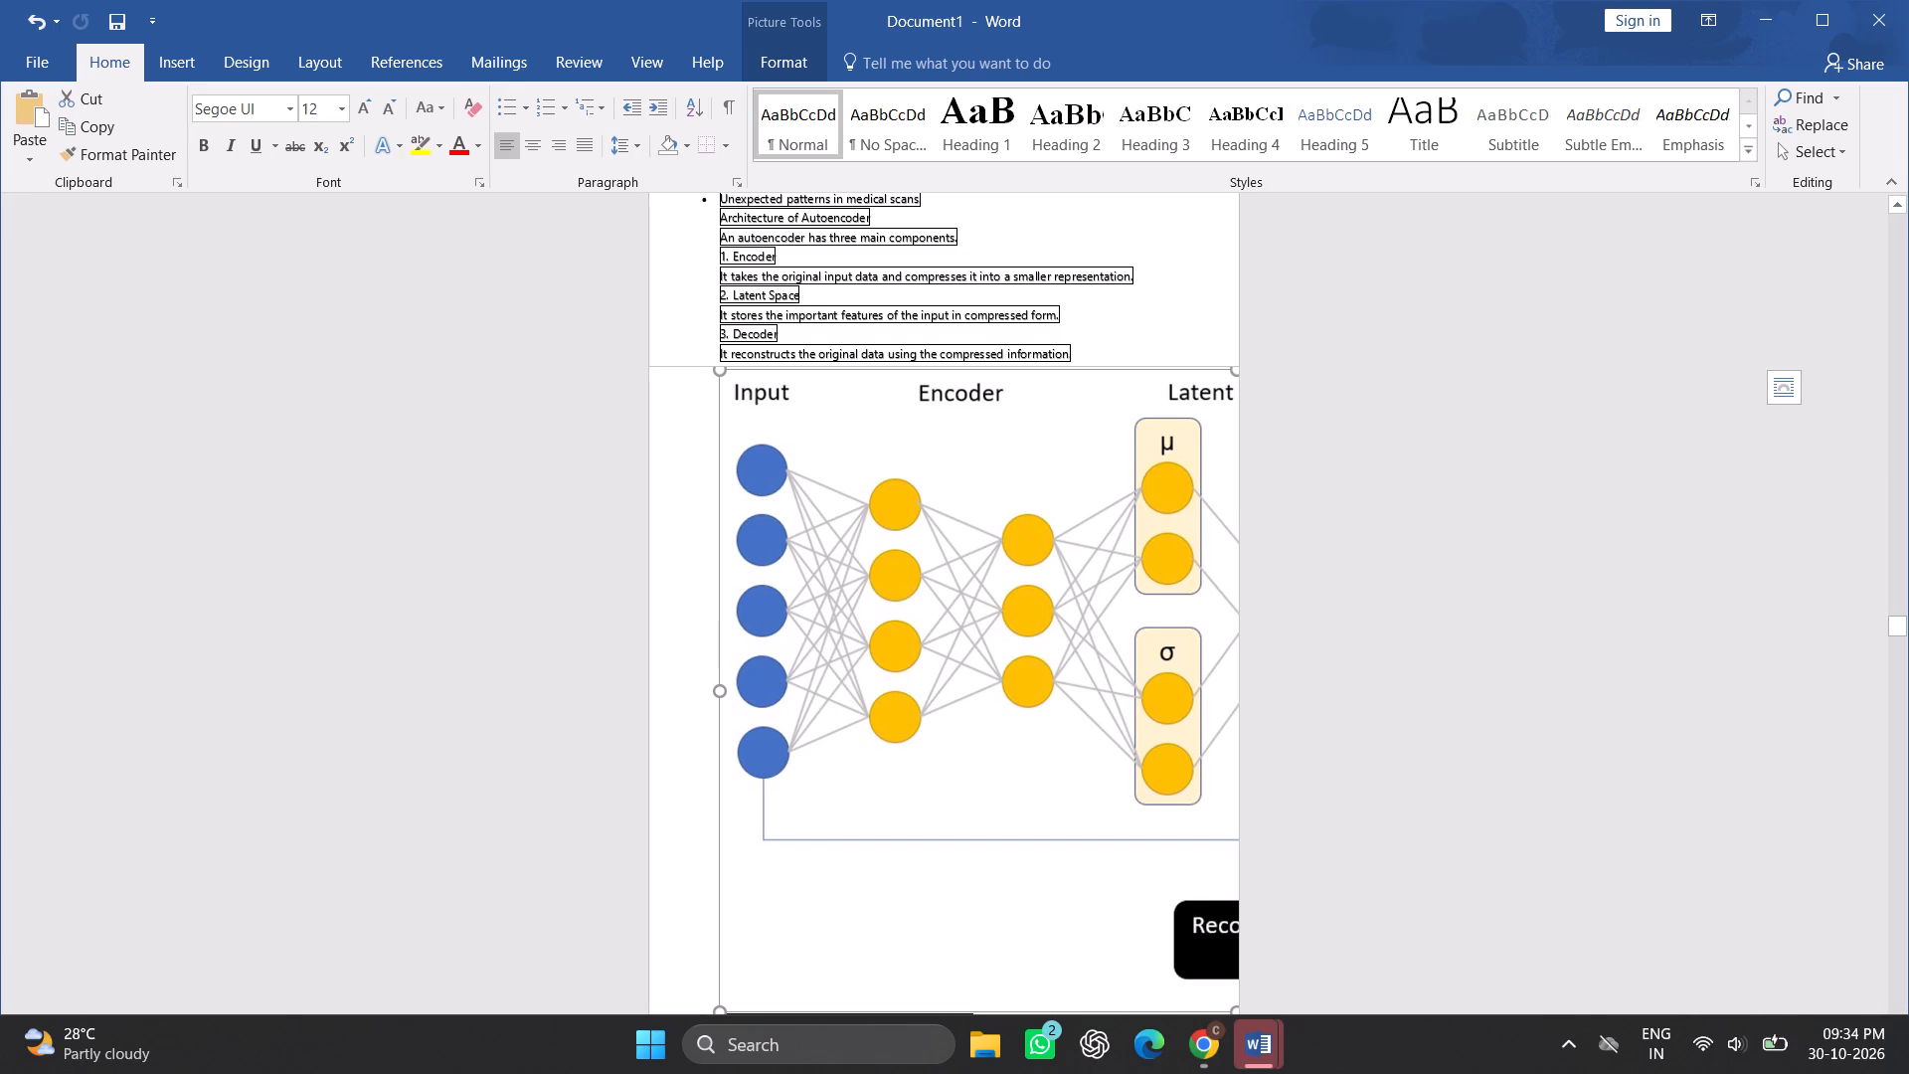
click(824, 646)
key(BackSpace)
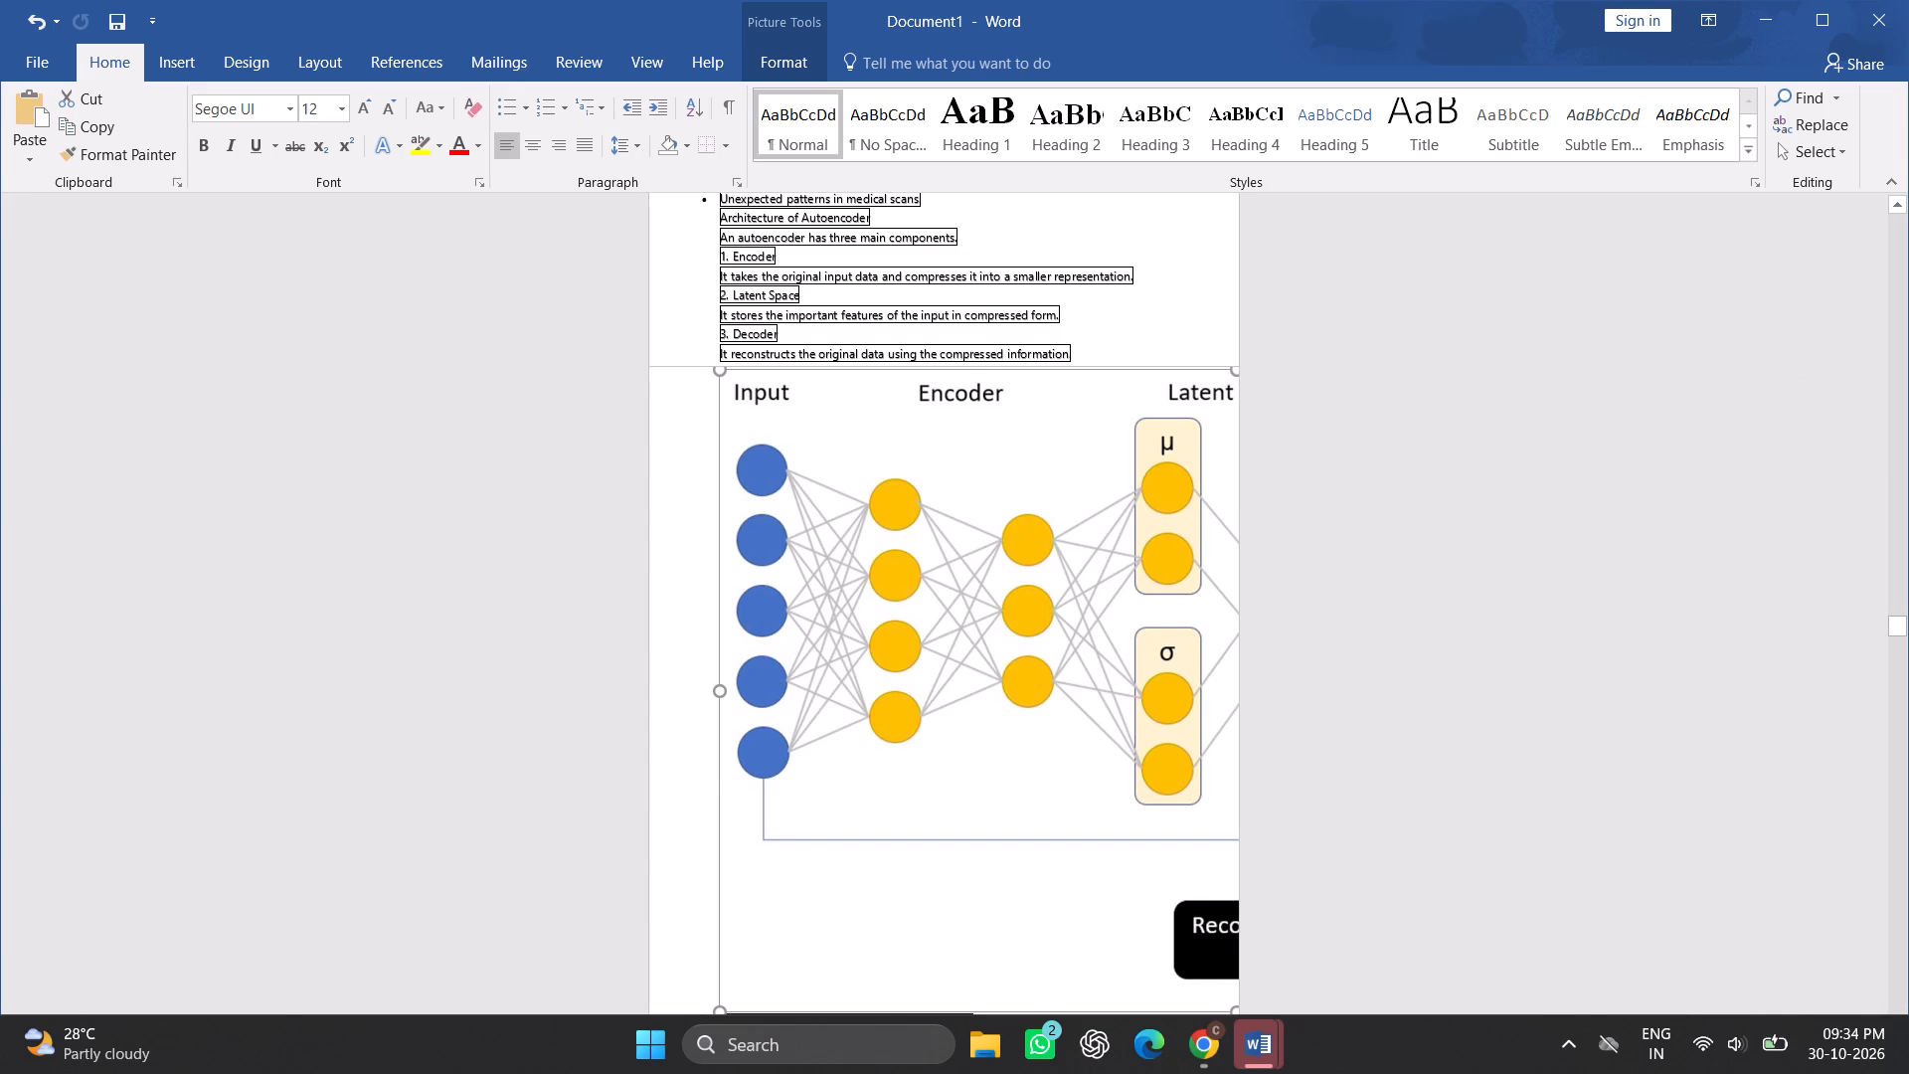
Delete the brain MRI scan and the MD.ai screenshot below the Normal and Pneumonia X-rays in section 3, Applications in Medical Imaging.
scroll(824, 646, down, 8)
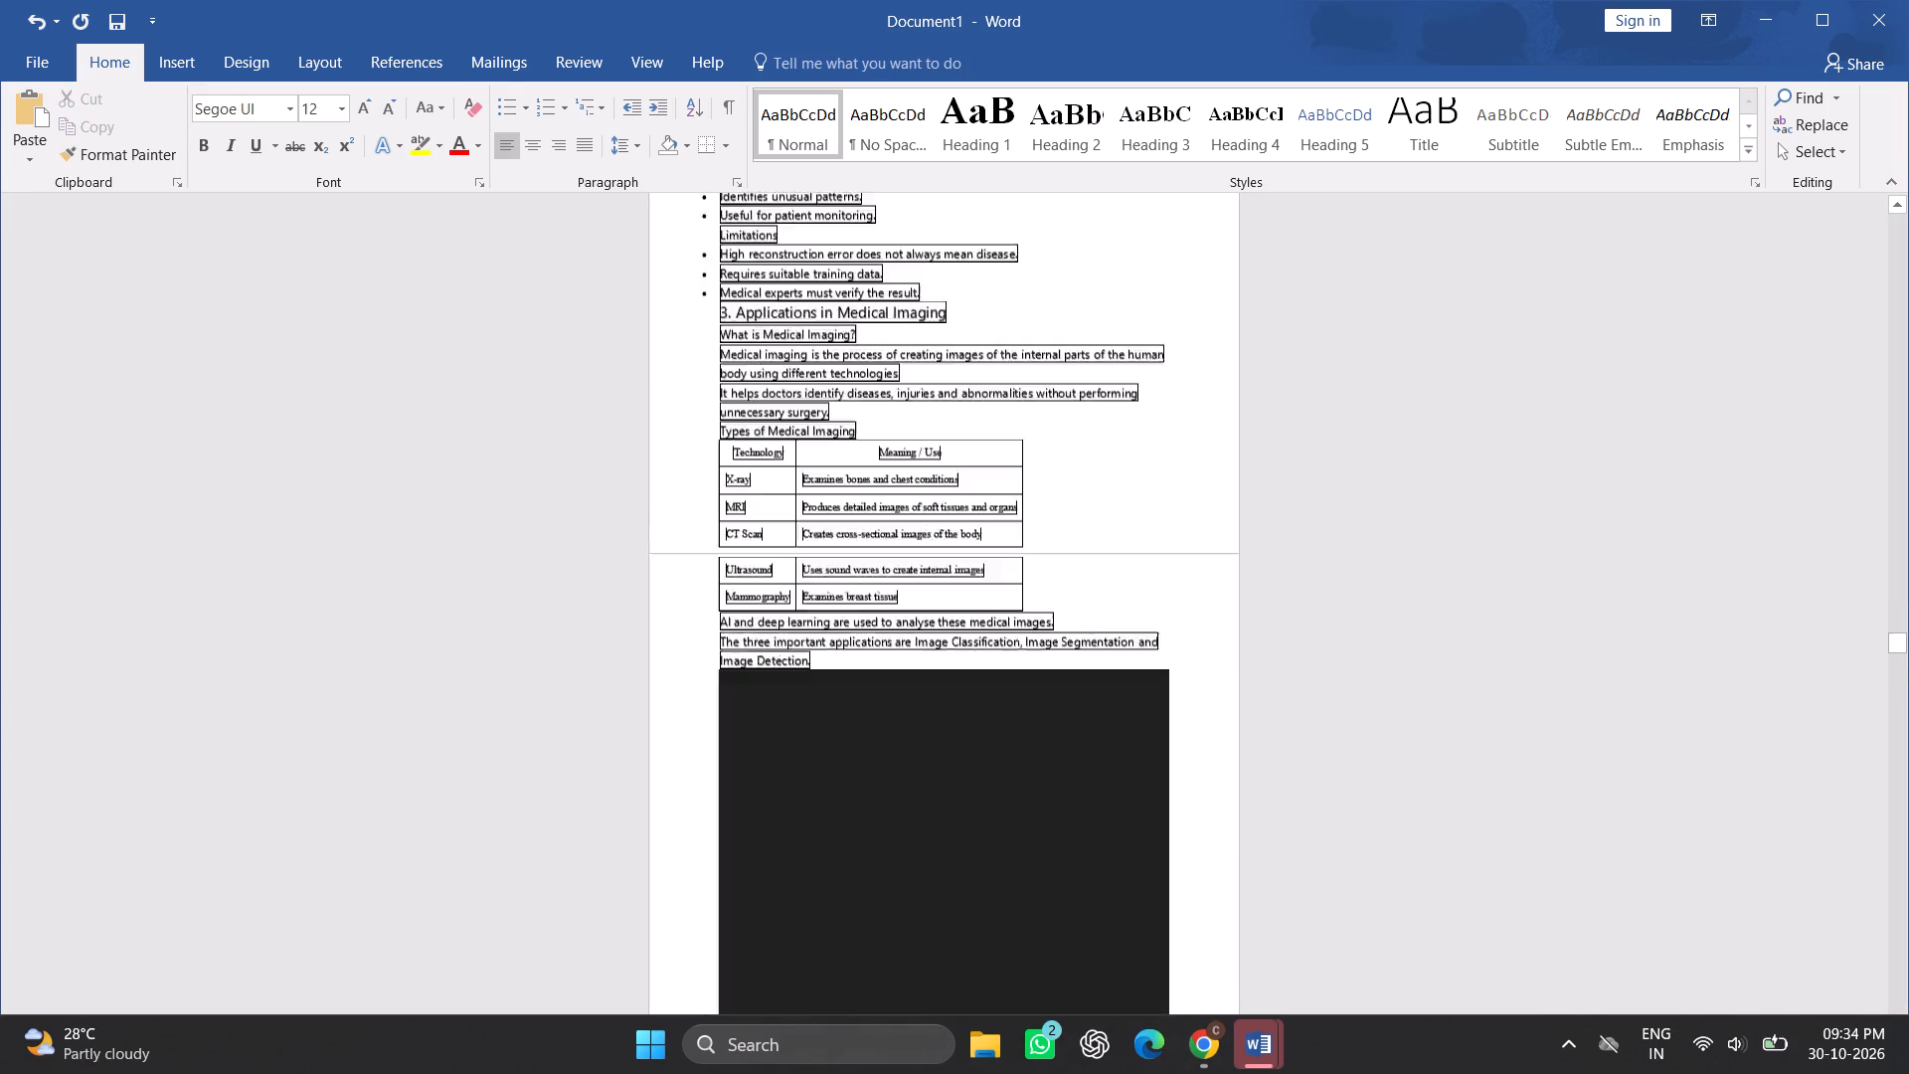
scroll(824, 646, down, 2)
scroll(824, 646, up, 3)
scroll(824, 646, down, 1)
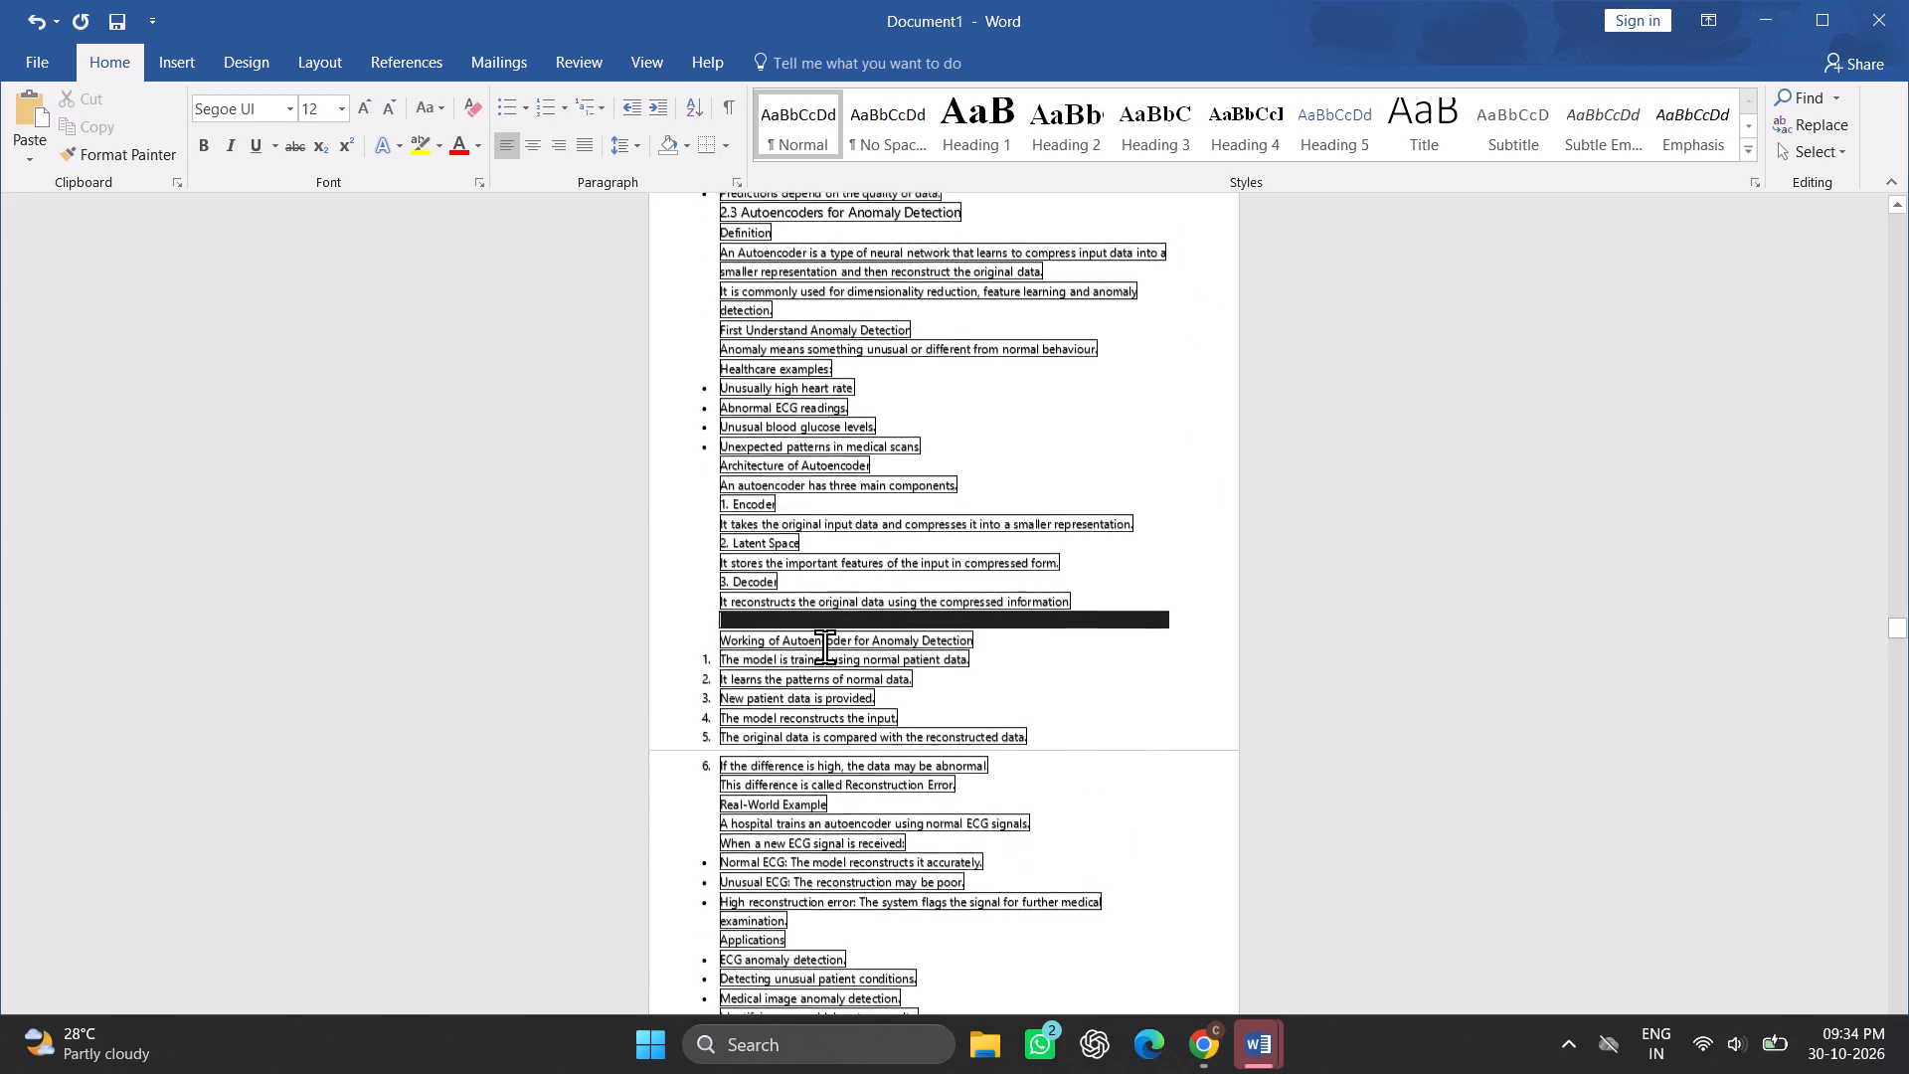
scroll(824, 646, down, 4)
scroll(892, 748, down, 5)
click(914, 861)
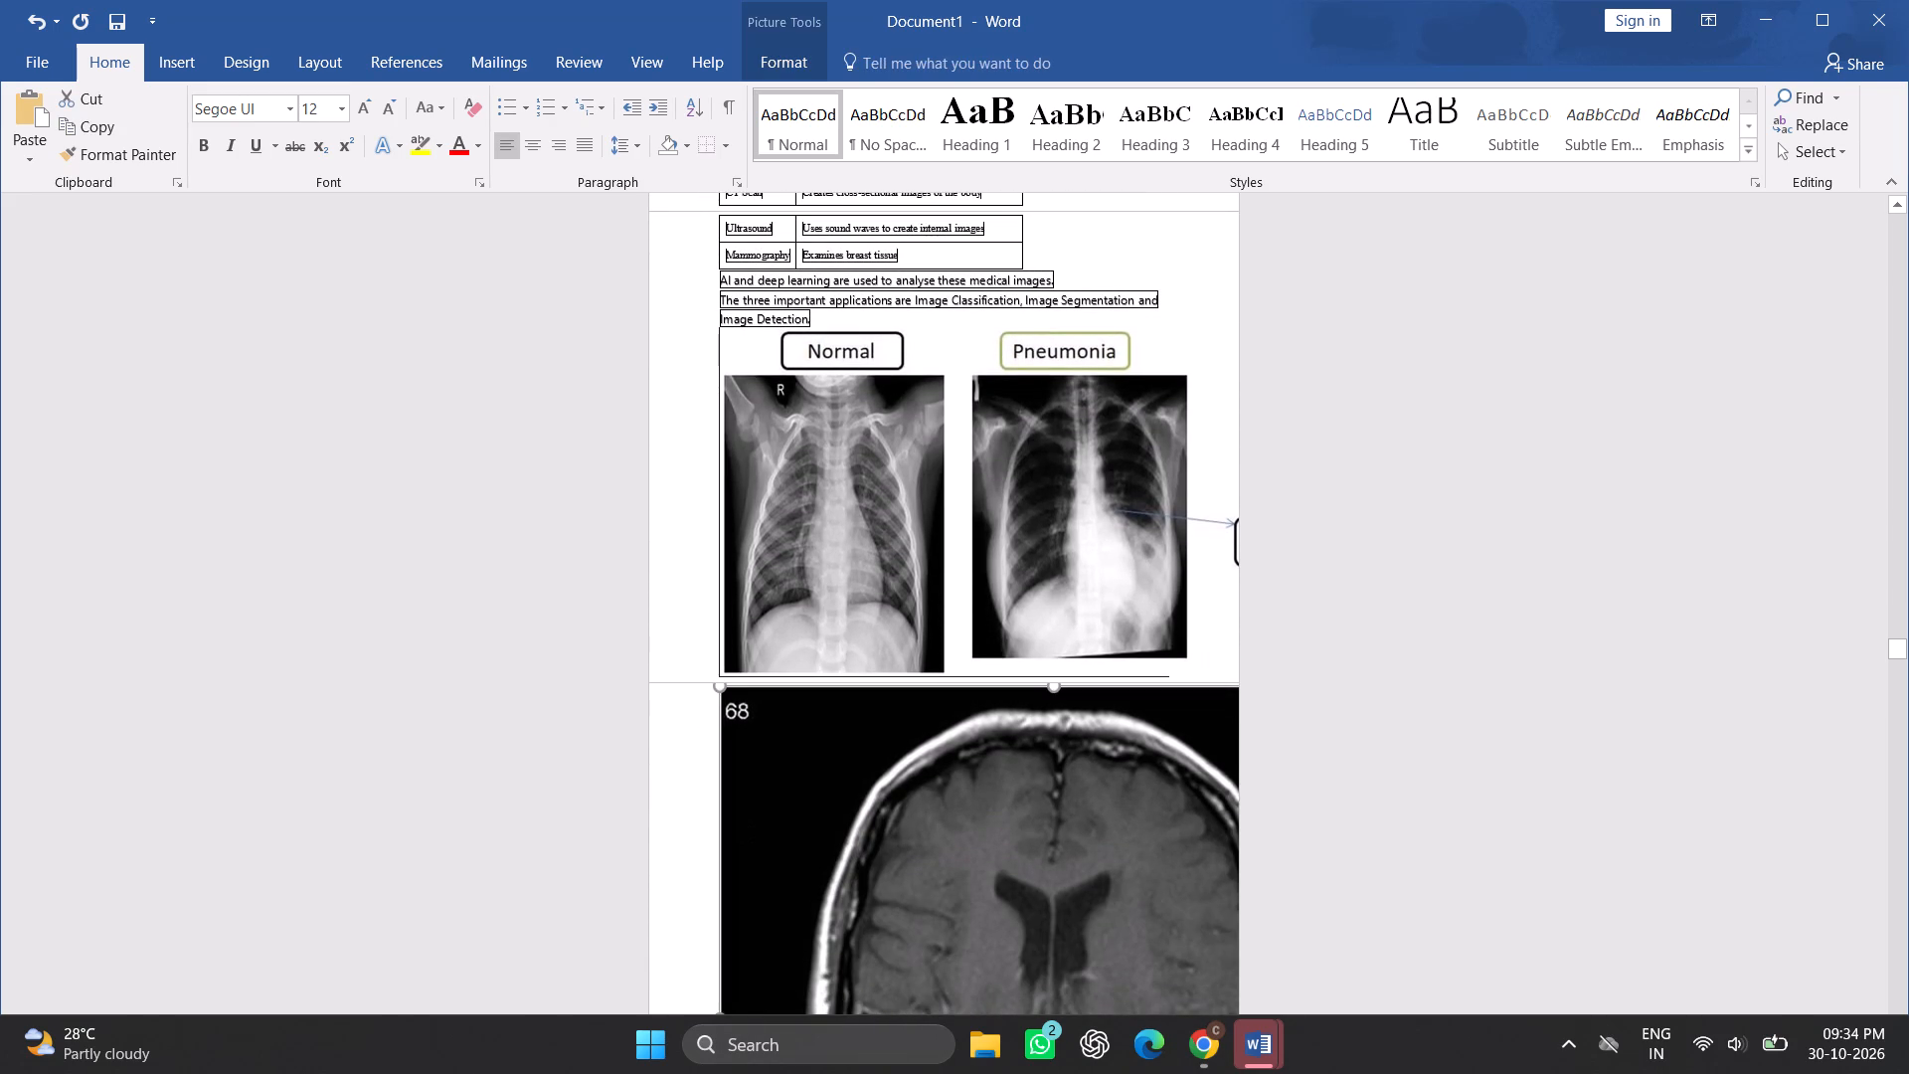
key(BackSpace)
click(914, 861)
key(BackSpace)
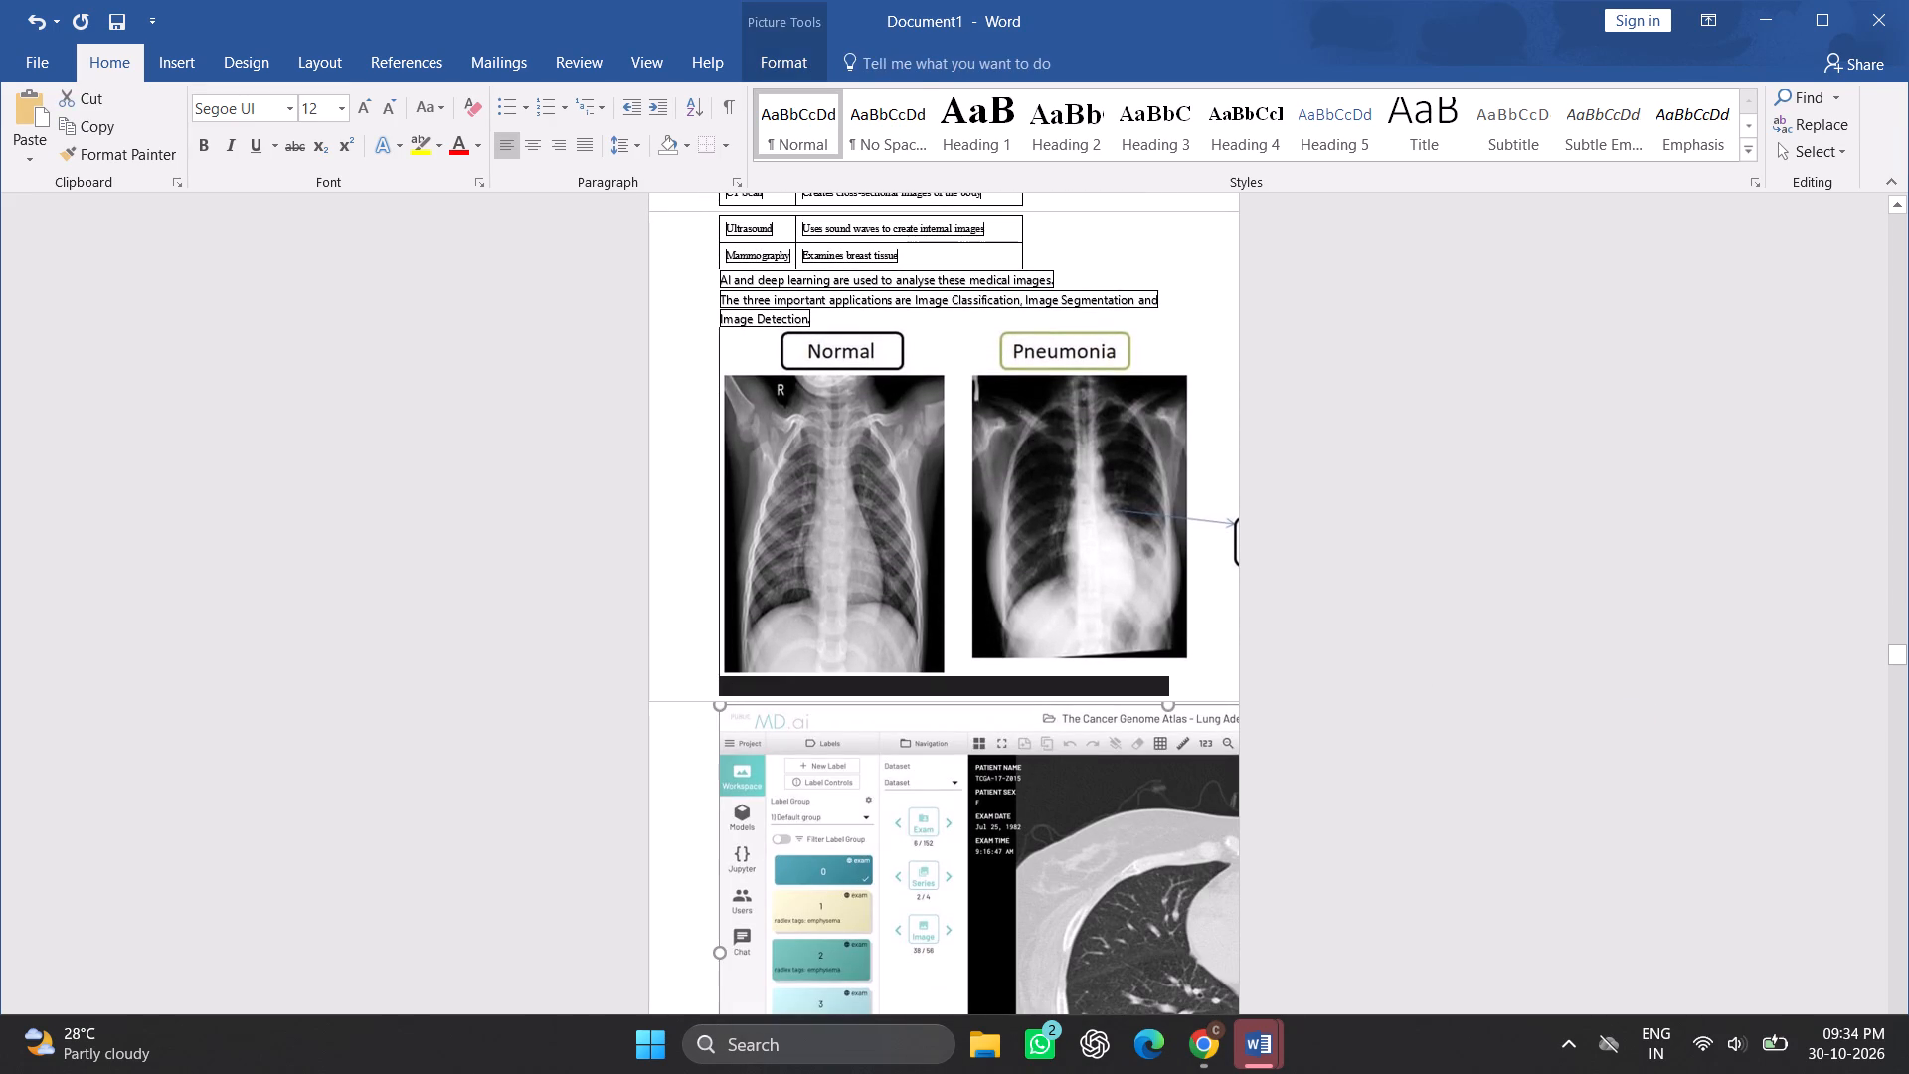
Delete the green protein molecule image under the Case Study 3: Atomwise heading.
scroll(914, 861, down, 20)
scroll(914, 861, down, 17)
scroll(914, 861, down, 20)
scroll(914, 861, up, 1)
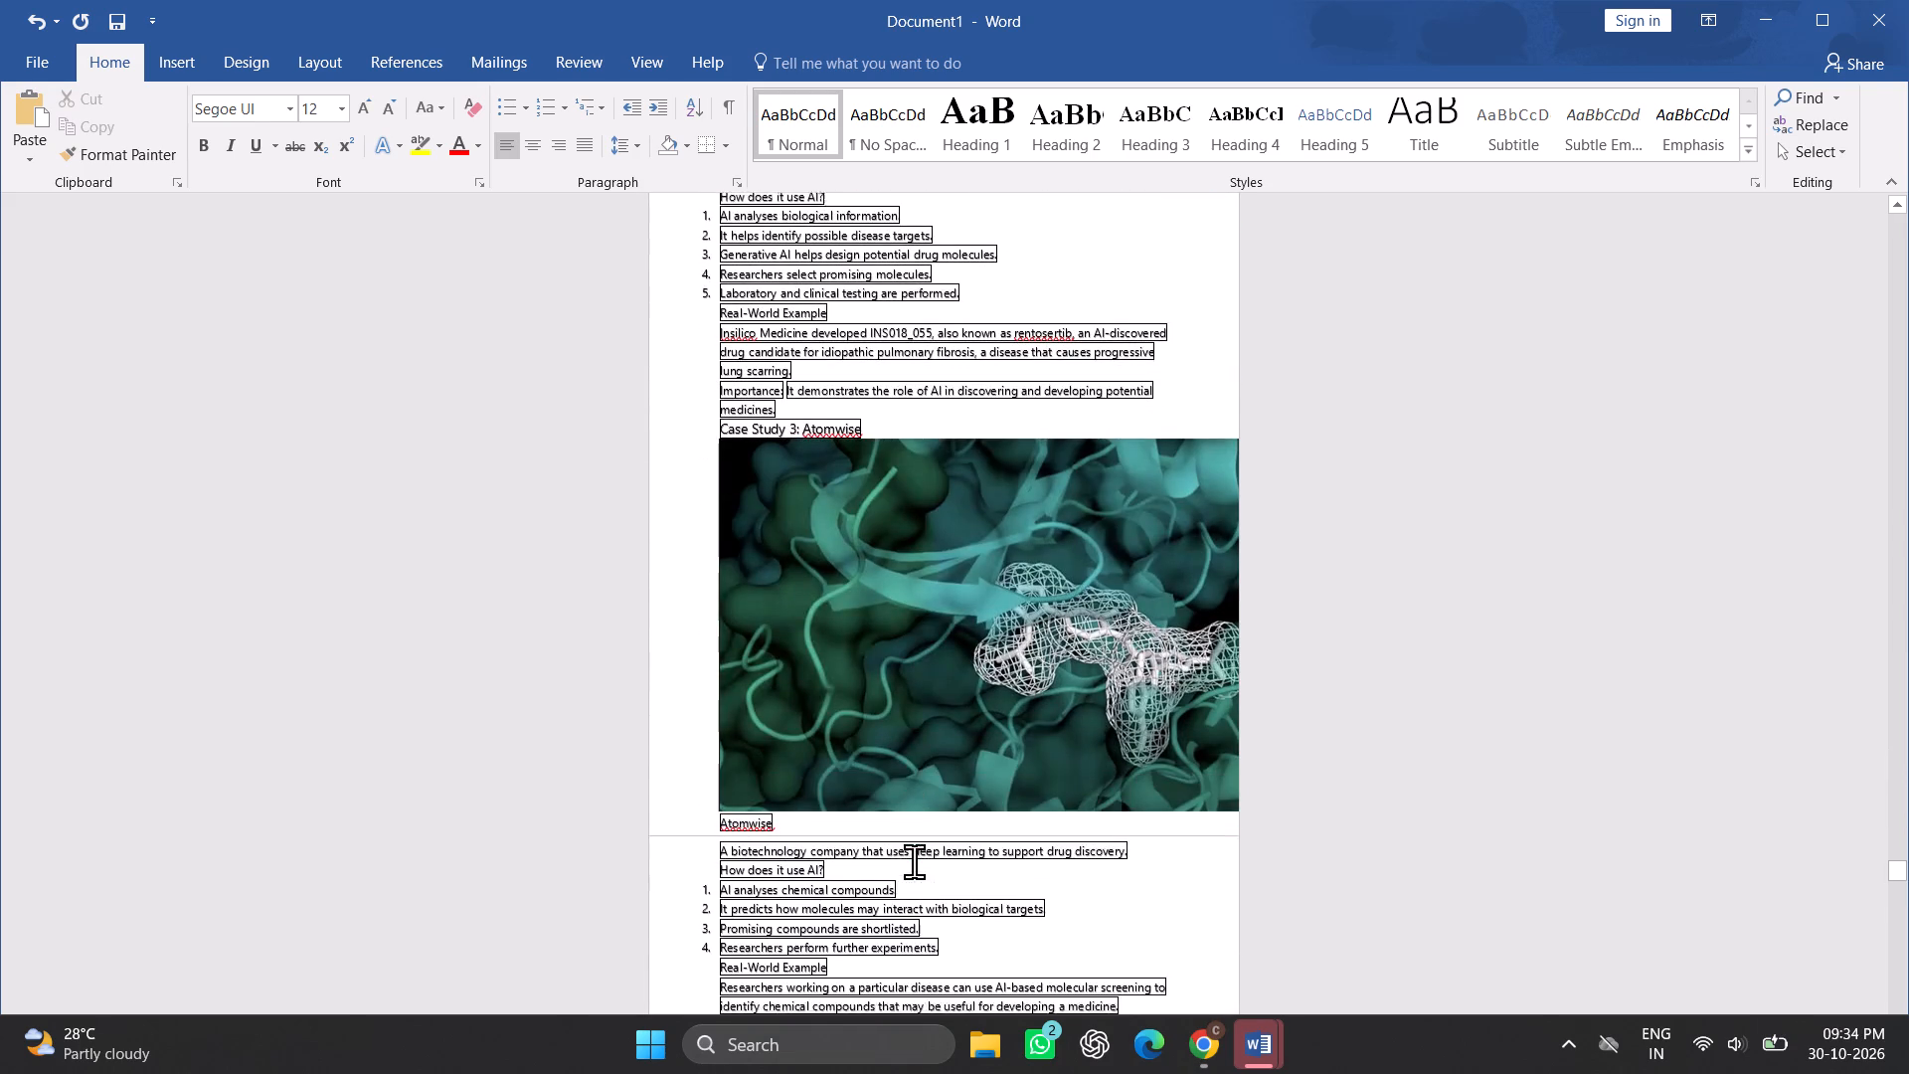
click(926, 688)
key(BackSpace)
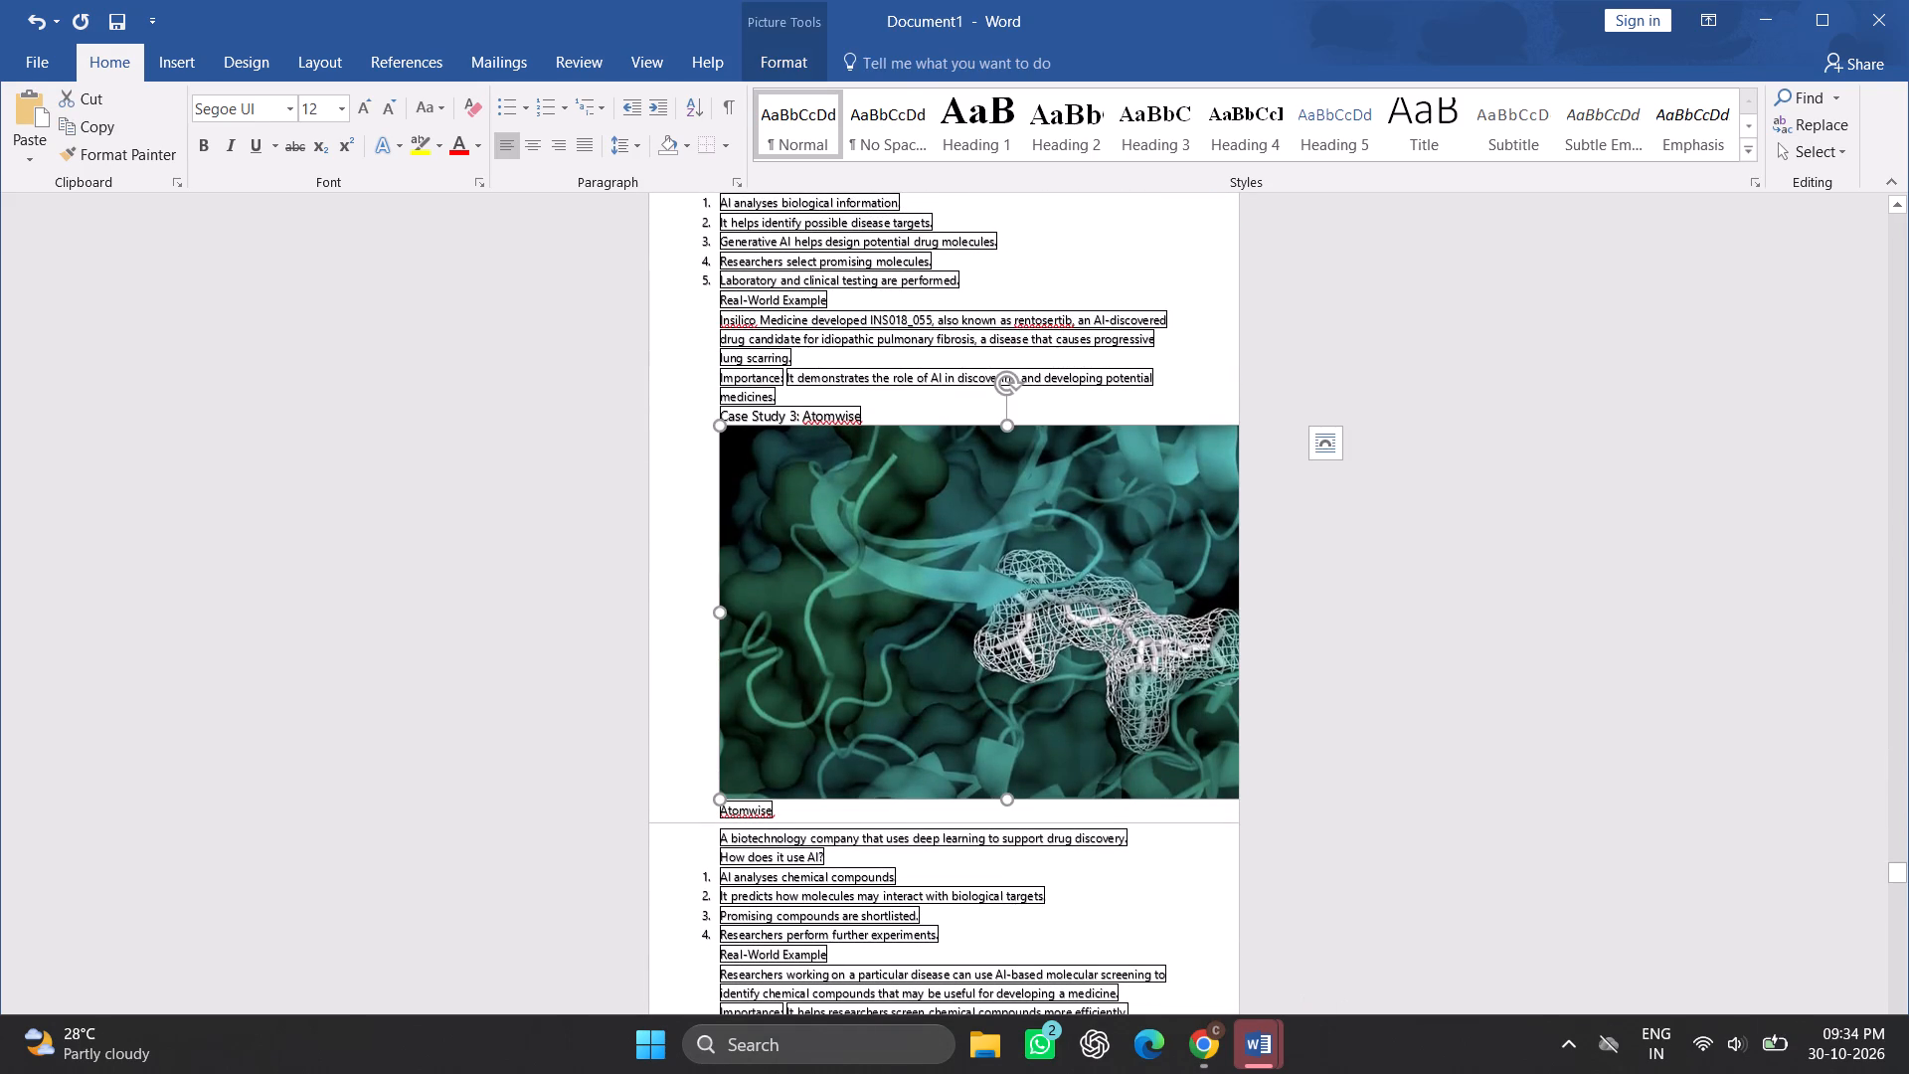
Delete the large laboratory equipment photo in the Insilico Medicine case study, before Case Study 3.
ctrl+scroll(926, 688, down, 5)
scroll(926, 688, down, 1)
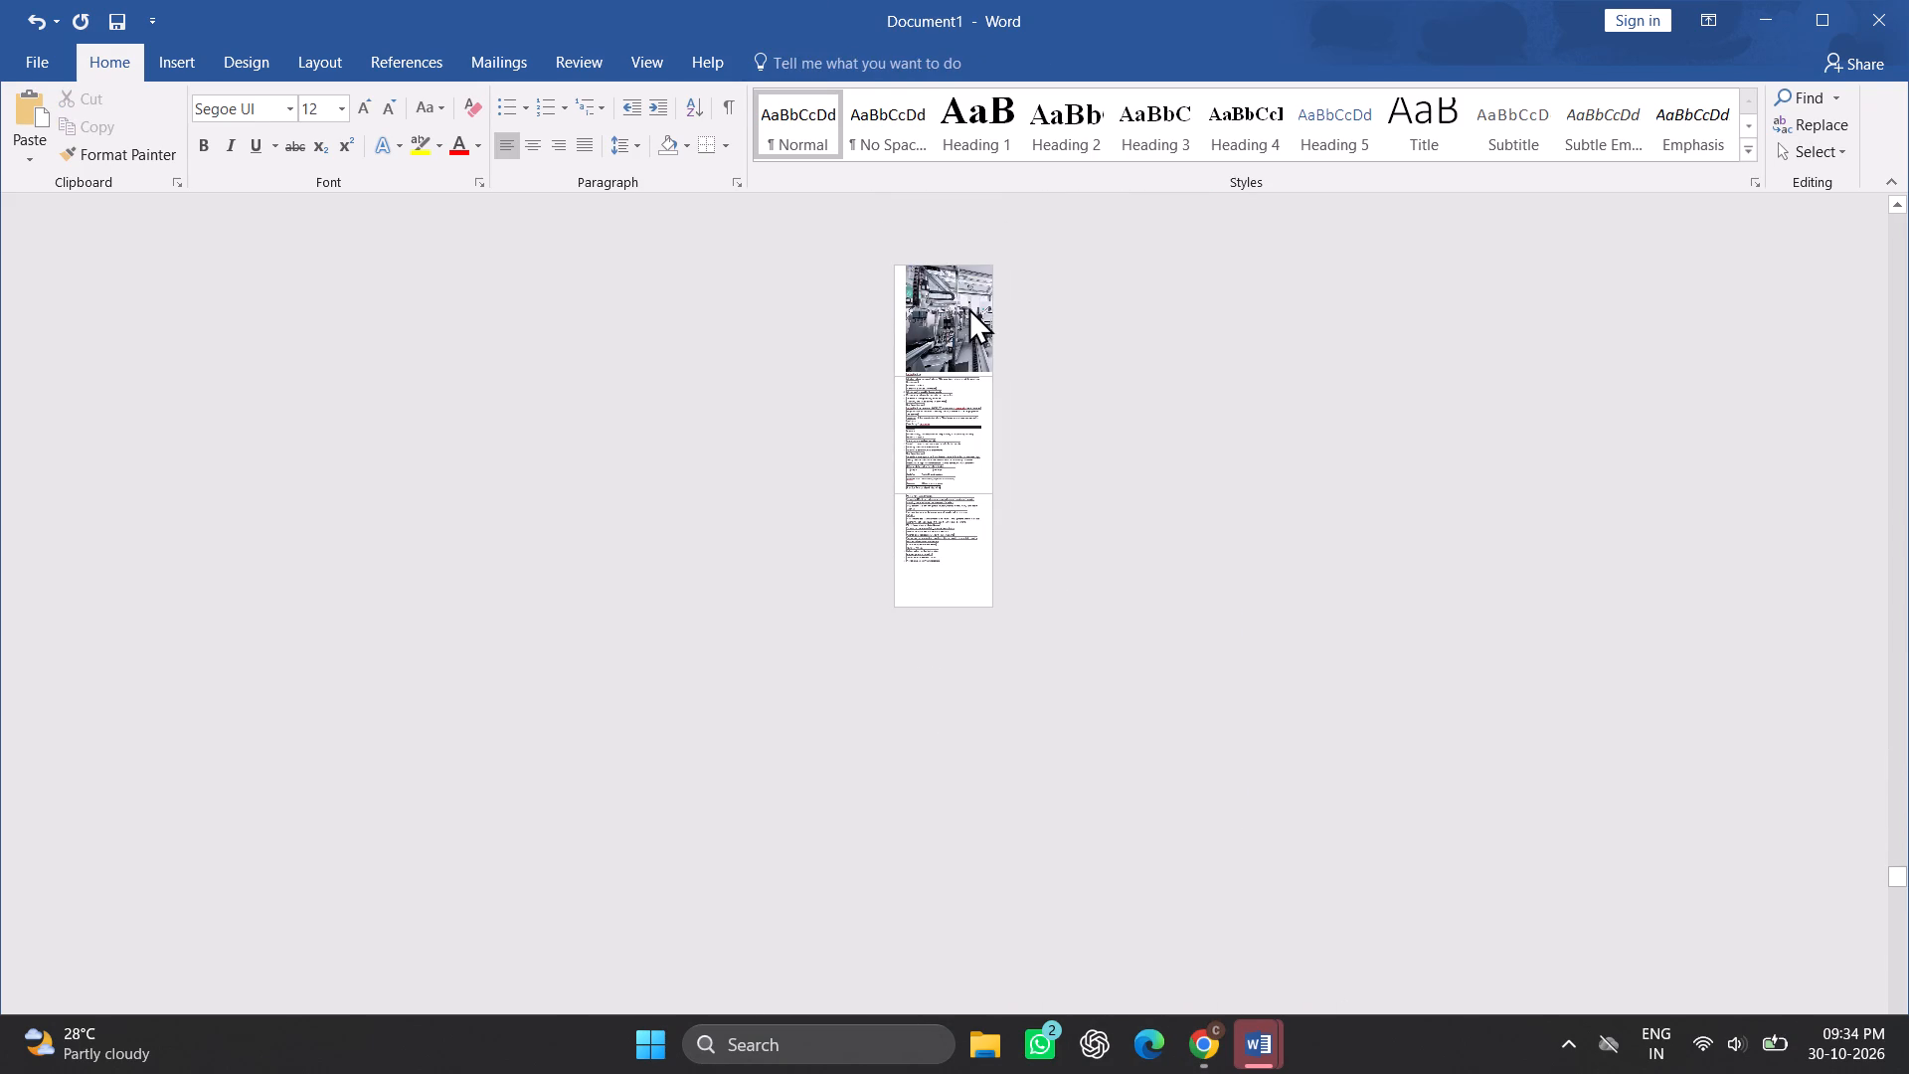
ctrl+scroll(968, 307, up, 3)
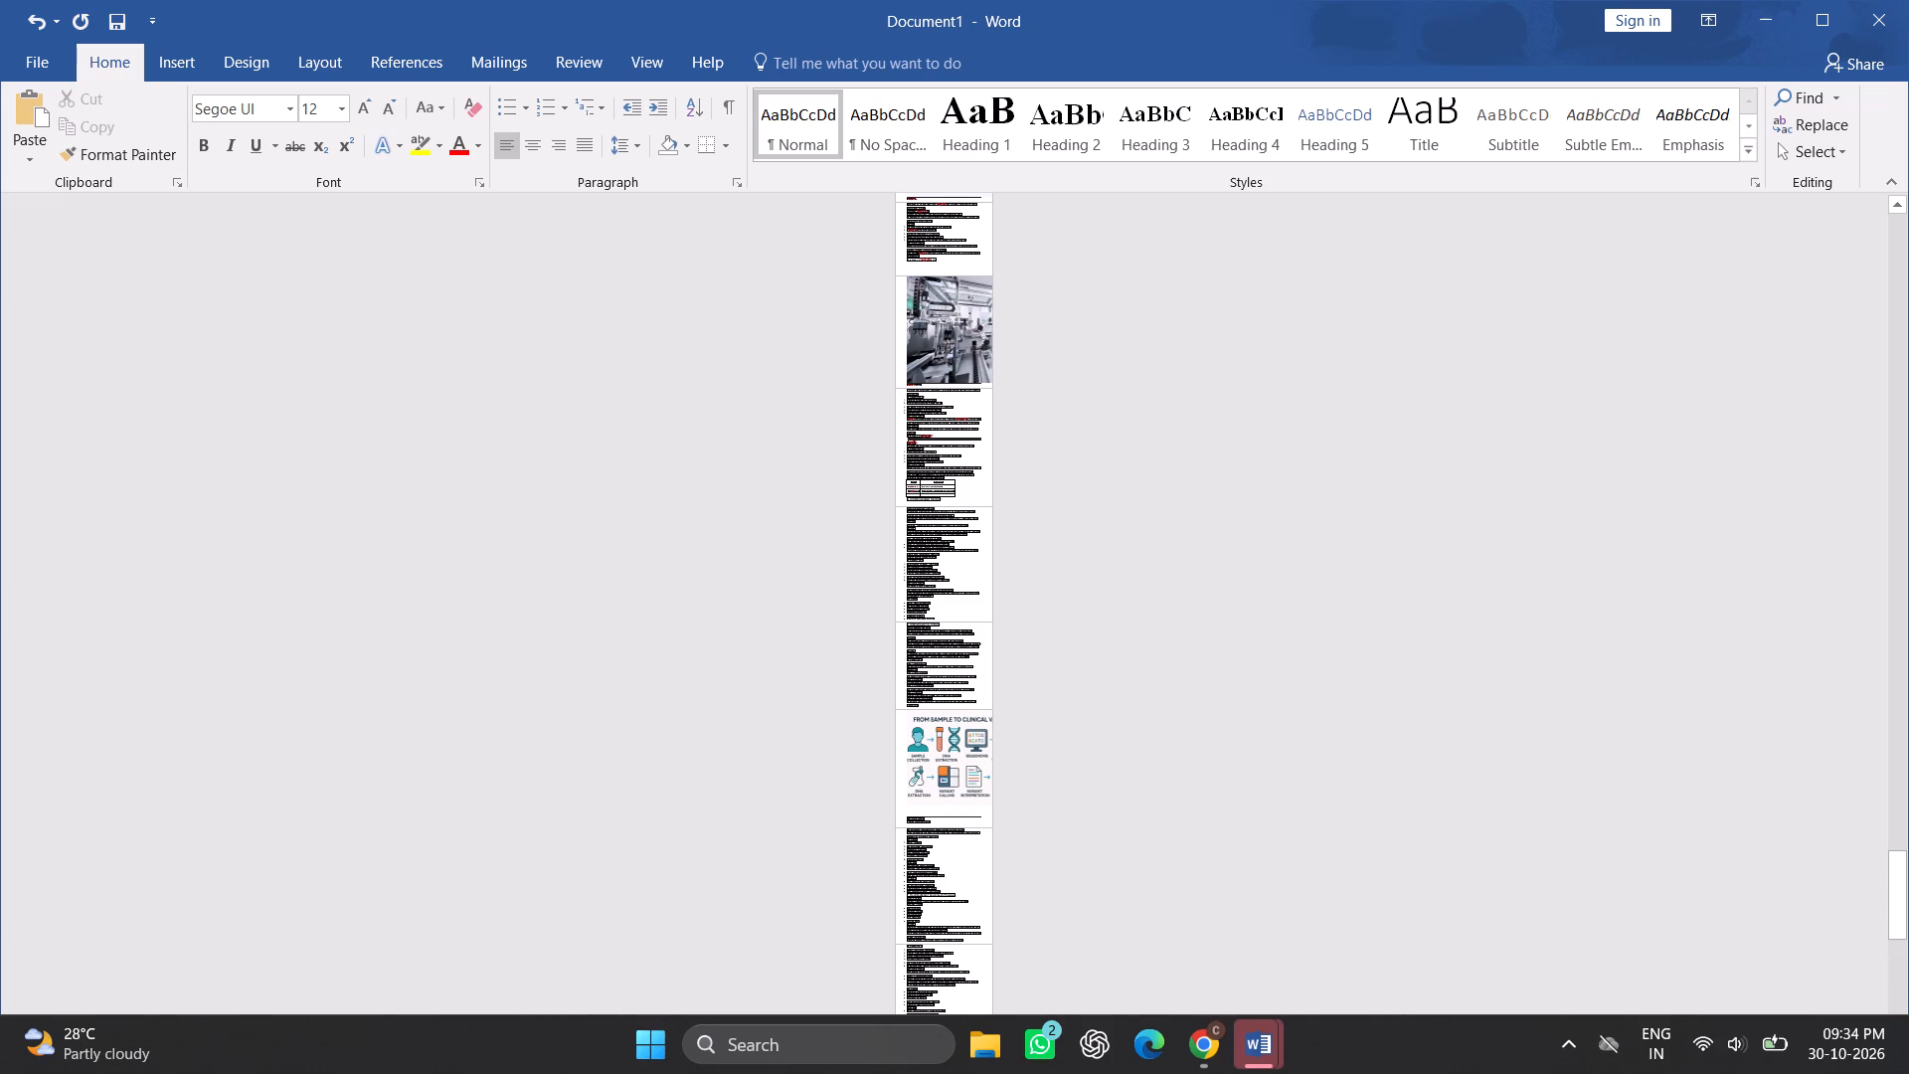
click(942, 372)
ctrl+scroll(942, 372, up, 1)
click(942, 372)
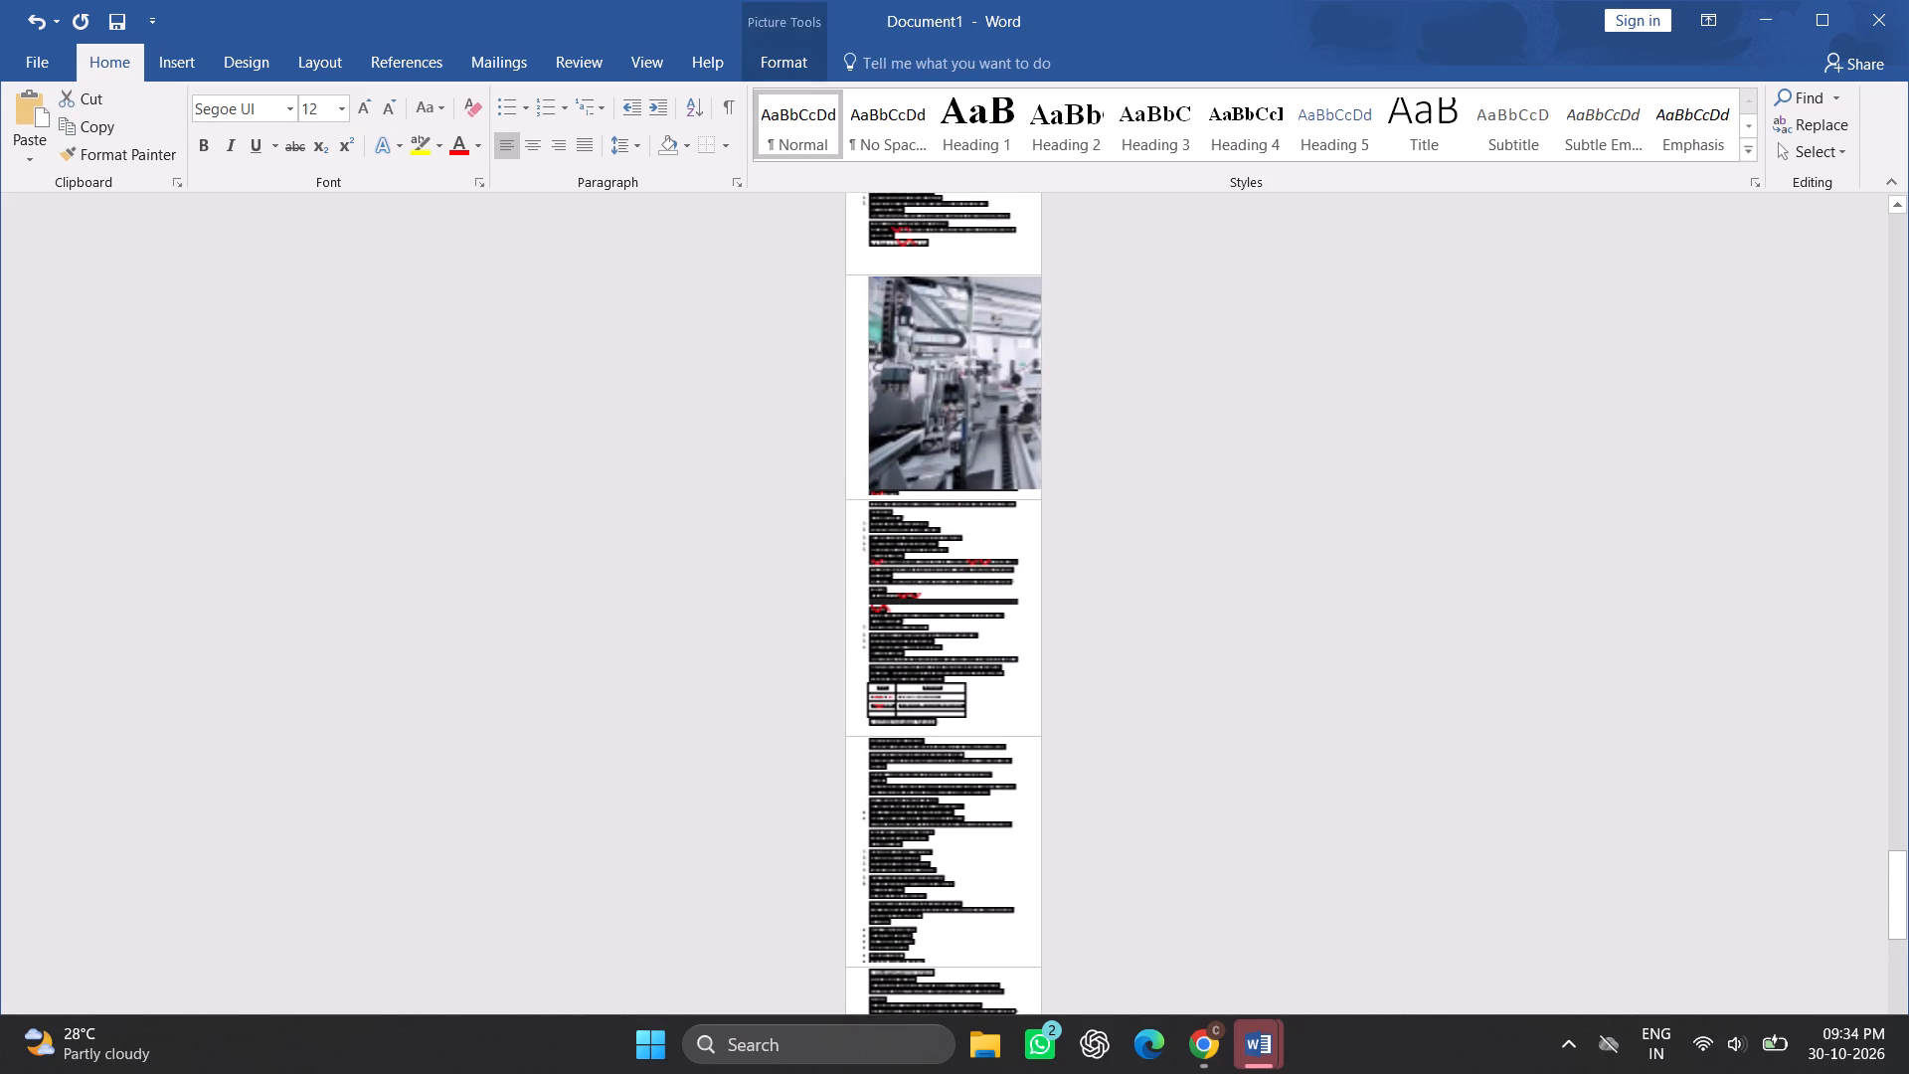
click(942, 372)
click(942, 372)
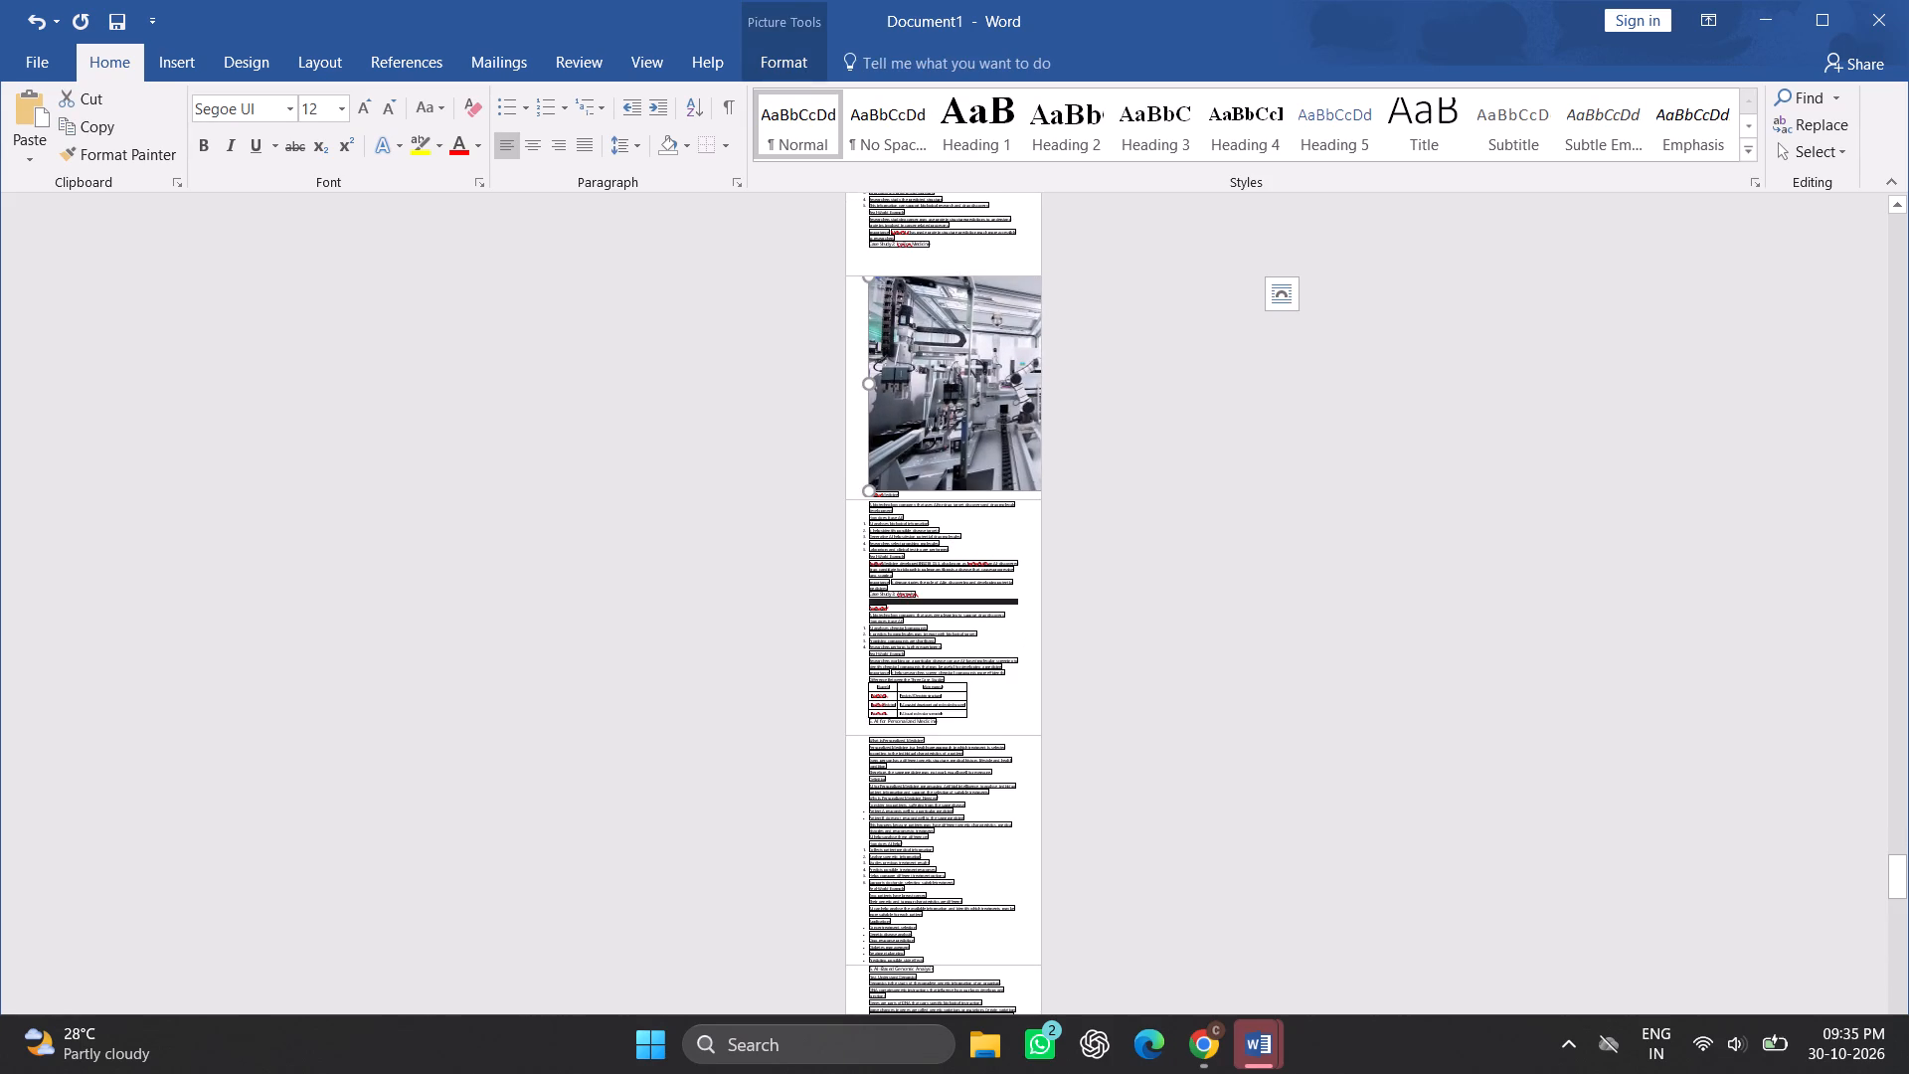
key(BackSpace)
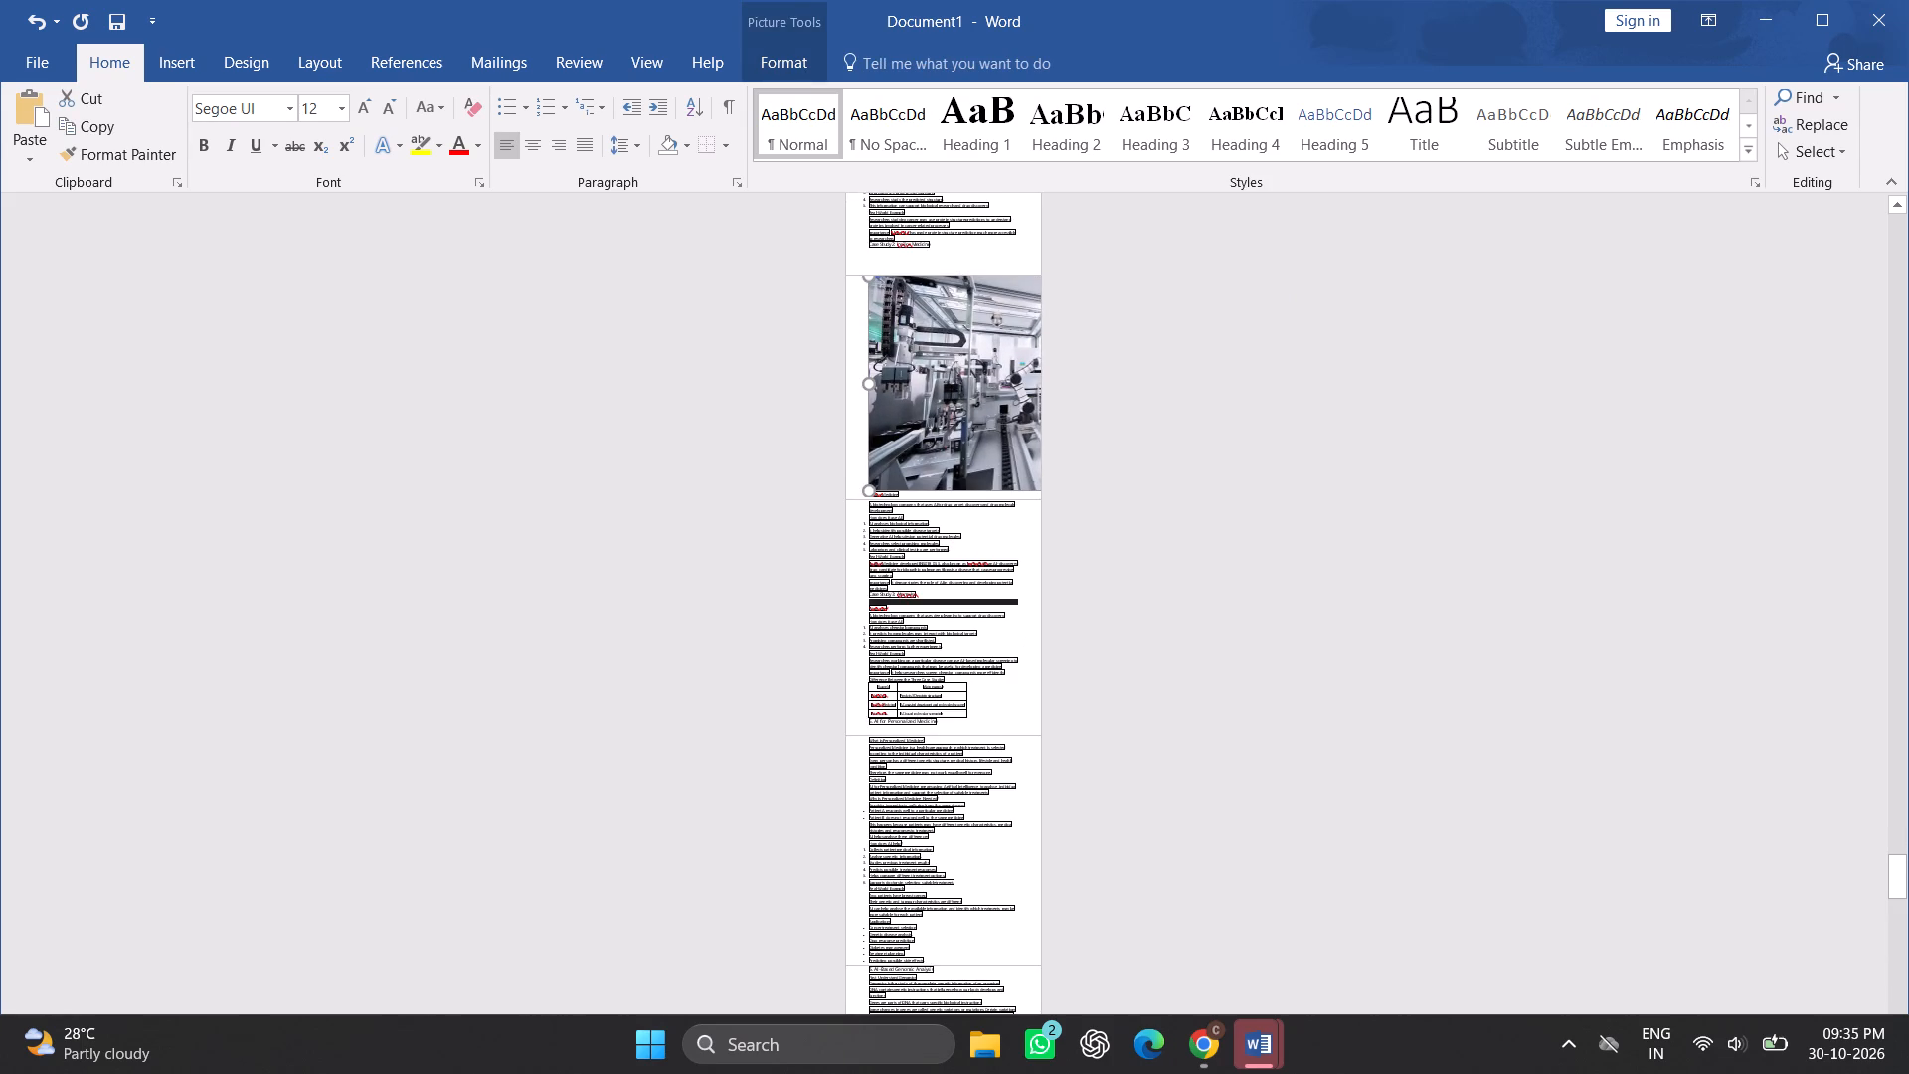
Look through the remaining pages to the end of the document for oversized or unneeded images.
scroll(956, 782, down, 14)
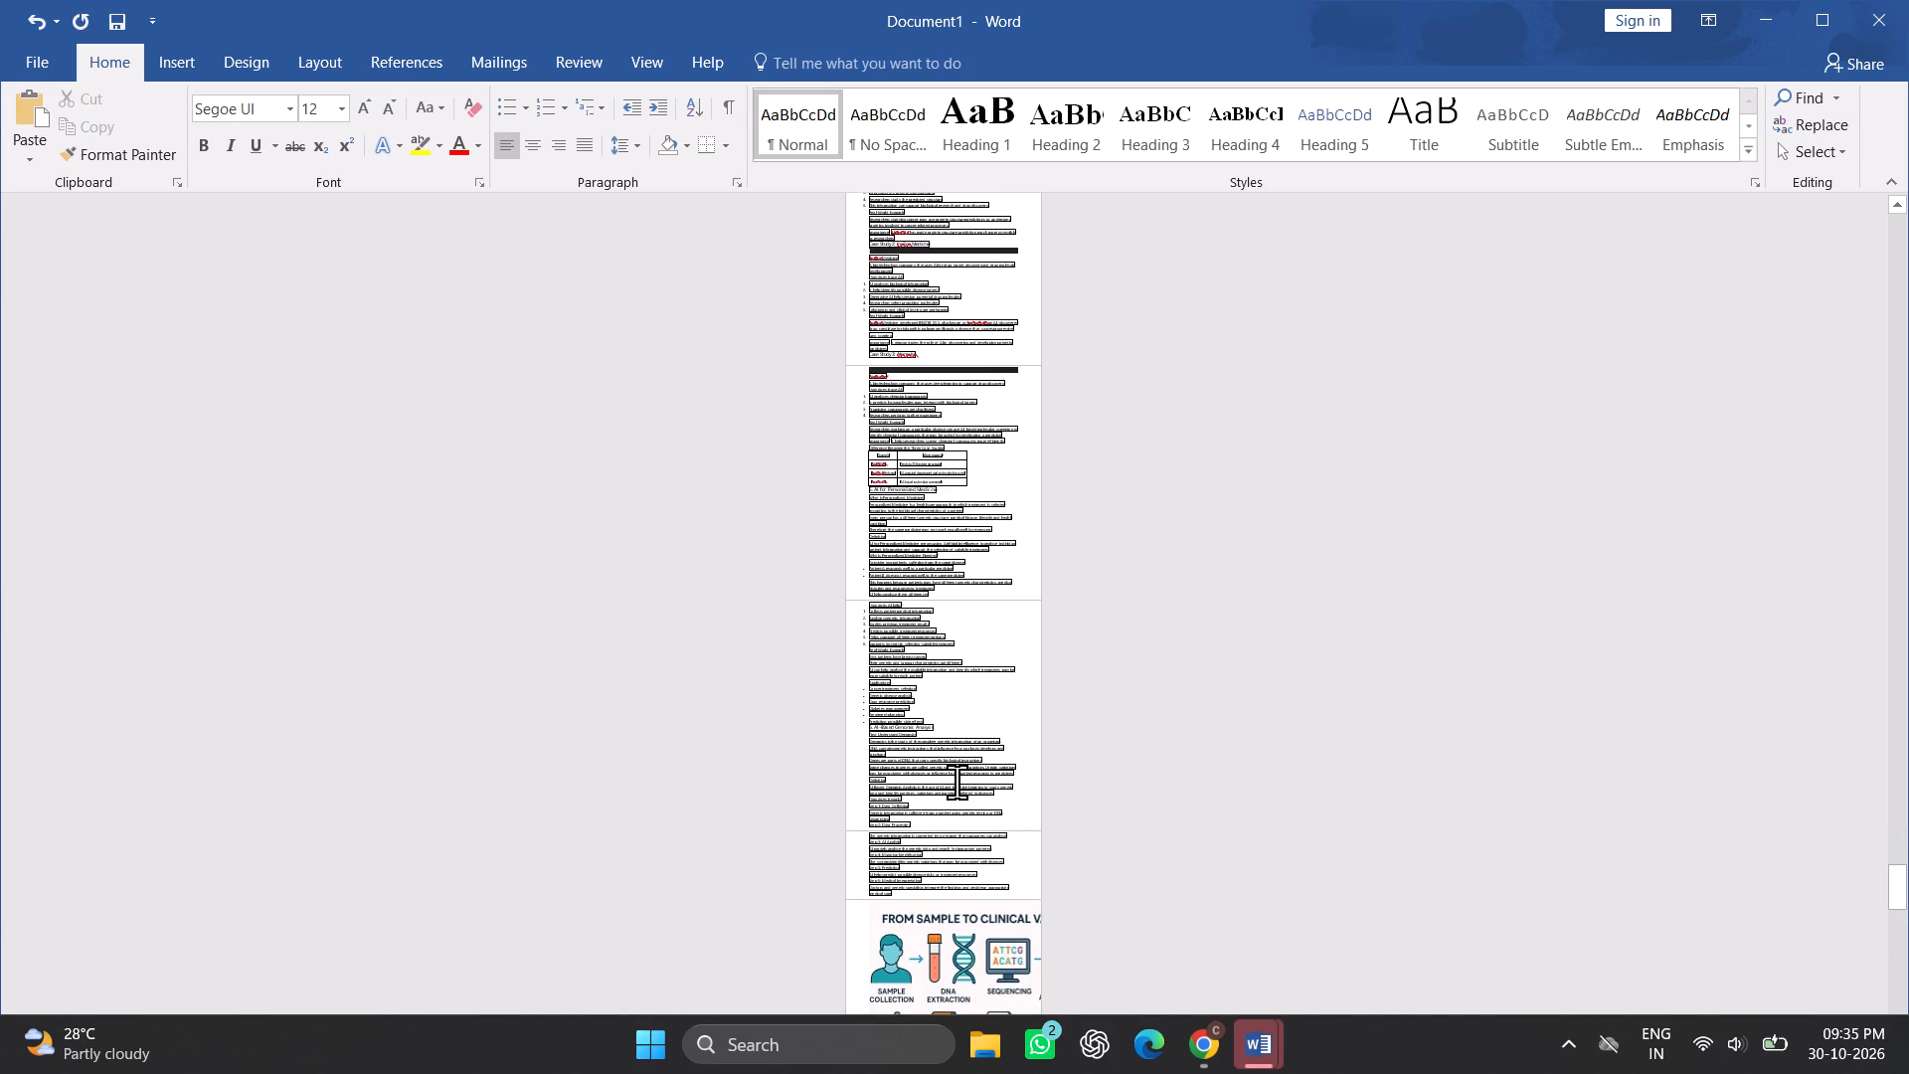
scroll(956, 782, down, 18)
scroll(956, 782, down, 3)
scroll(956, 782, up, 17)
scroll(956, 782, down, 6)
scroll(956, 782, left, 1)
scroll(956, 782, down, 3)
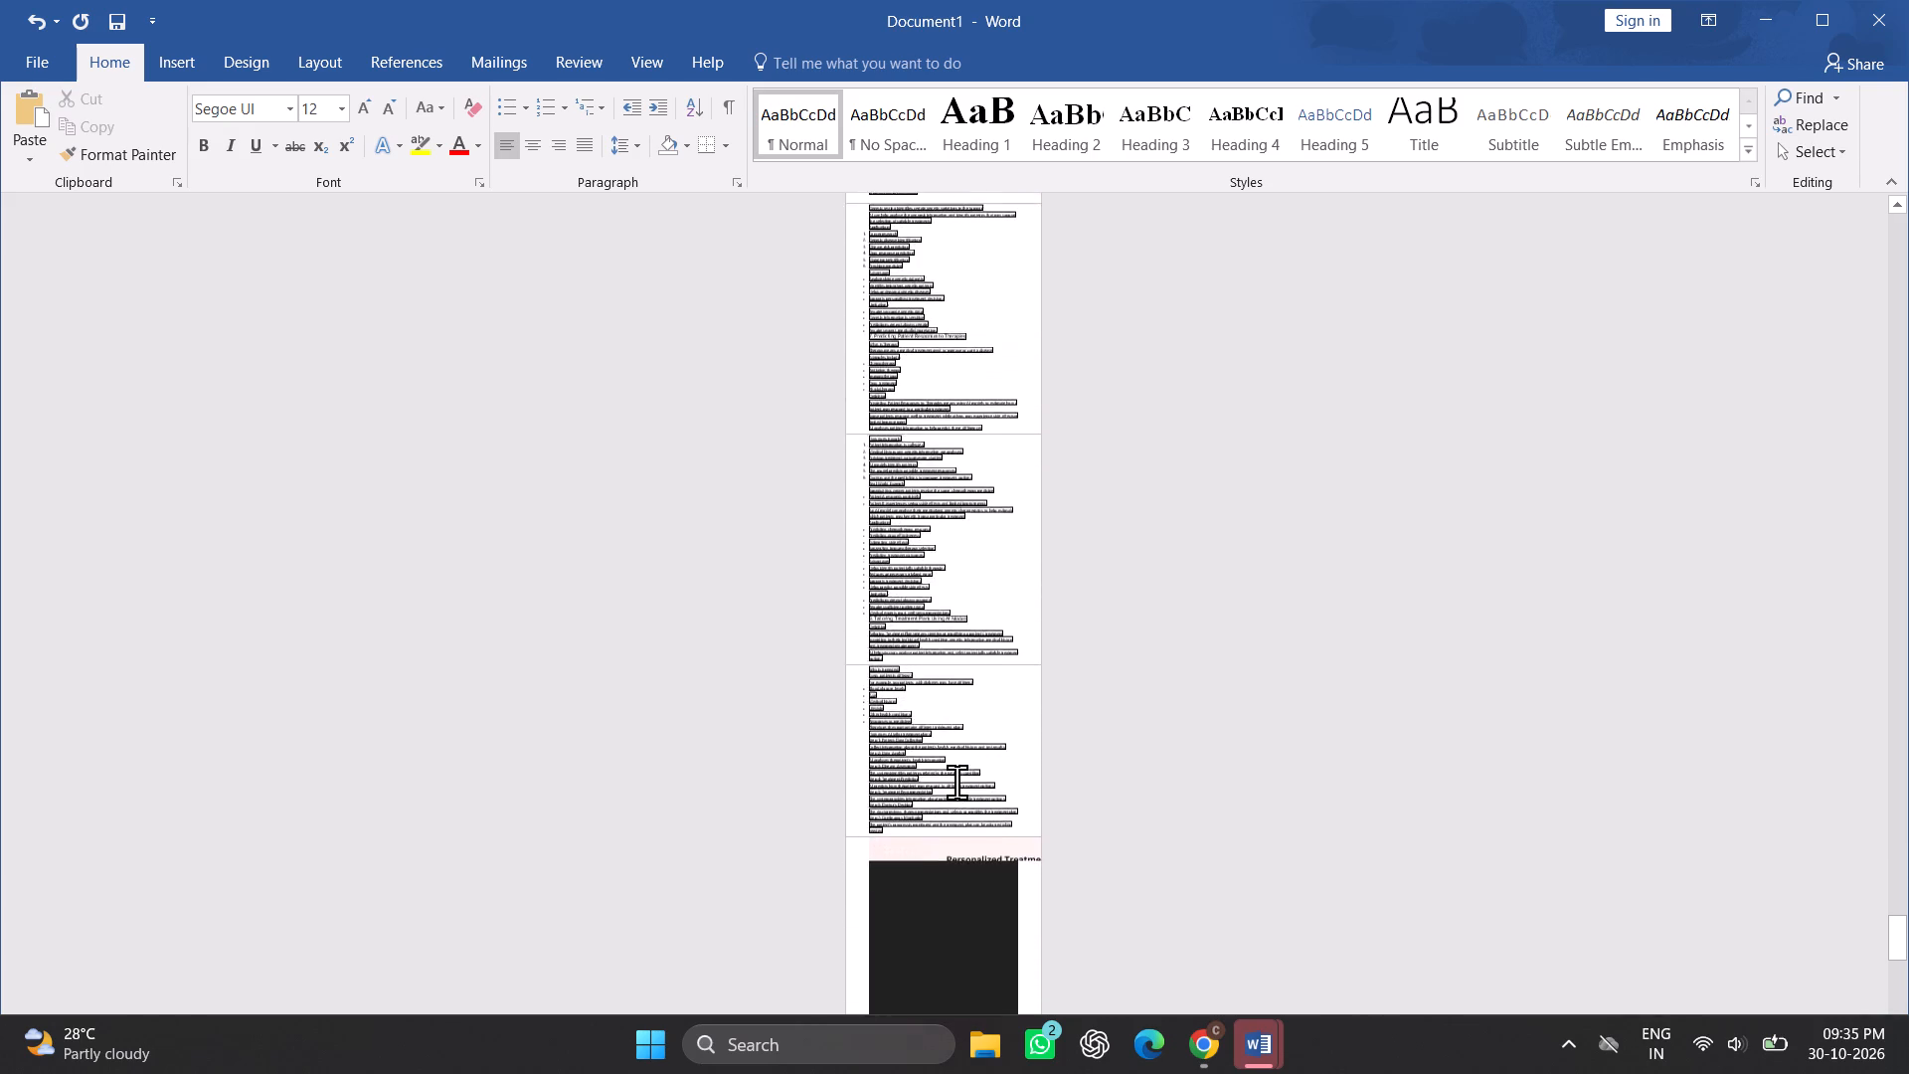
scroll(956, 782, down, 20)
scroll(956, 782, down, 20)
scroll(956, 782, down, 17)
scroll(956, 782, down, 4)
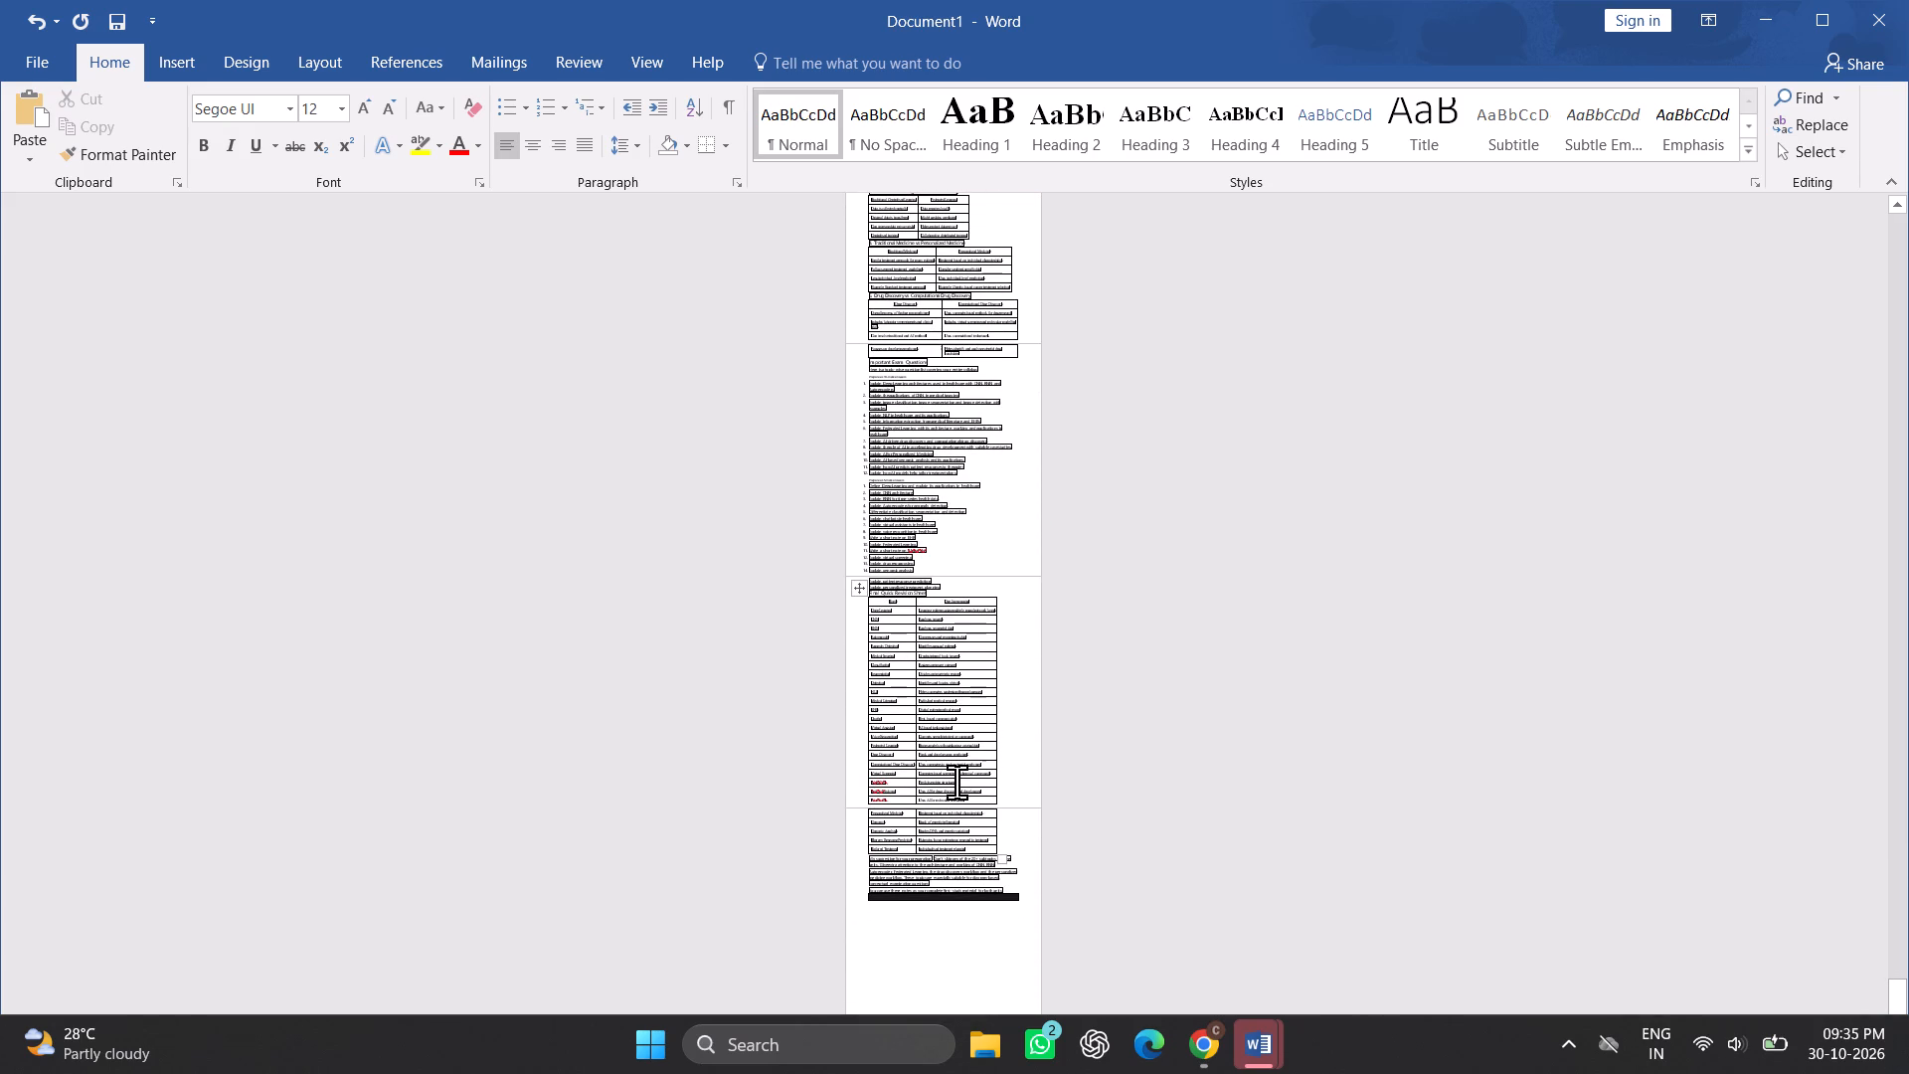
scroll(956, 782, down, 3)
Delete the oversized Personalized Treatment infographic above Real-World Example 1: Diabetes Management.
ctrl+scroll(956, 782, up, 2)
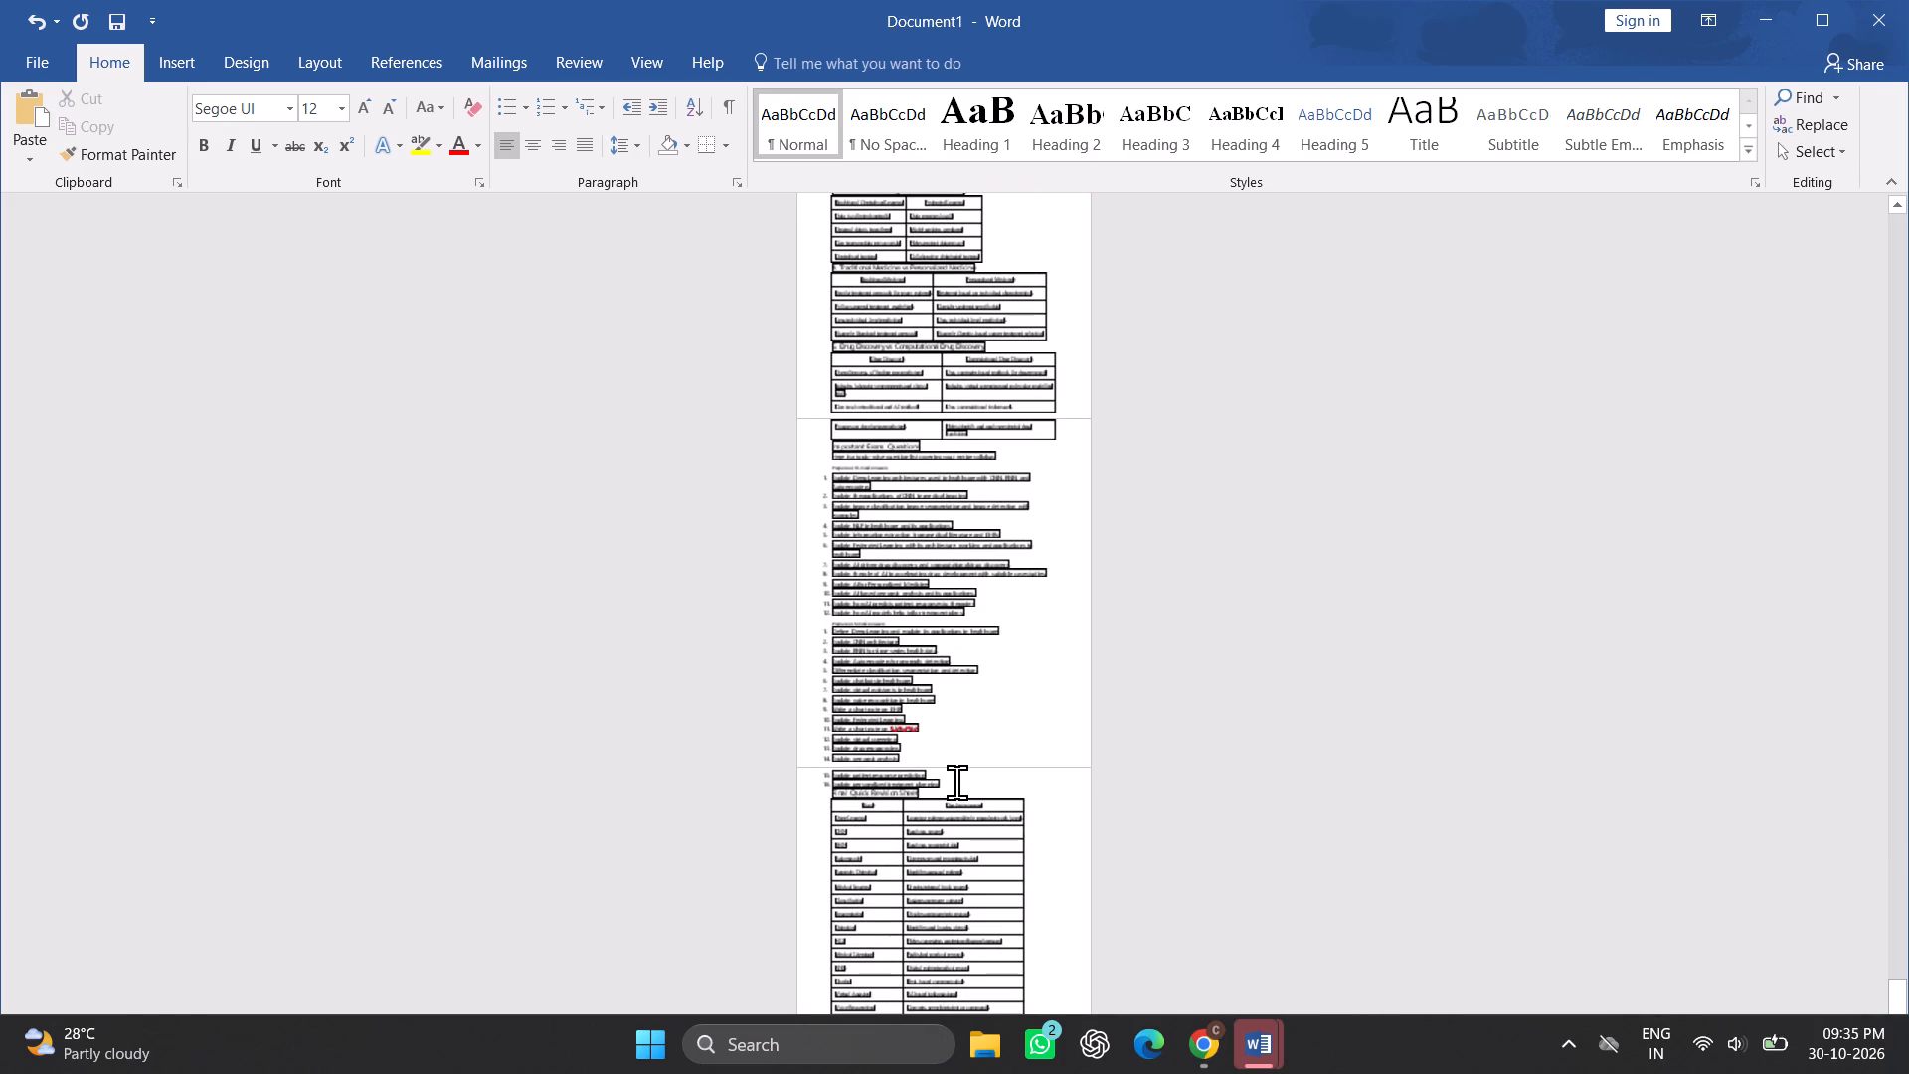
scroll(956, 782, up, 1)
scroll(956, 782, left, 1)
scroll(956, 782, up, 1)
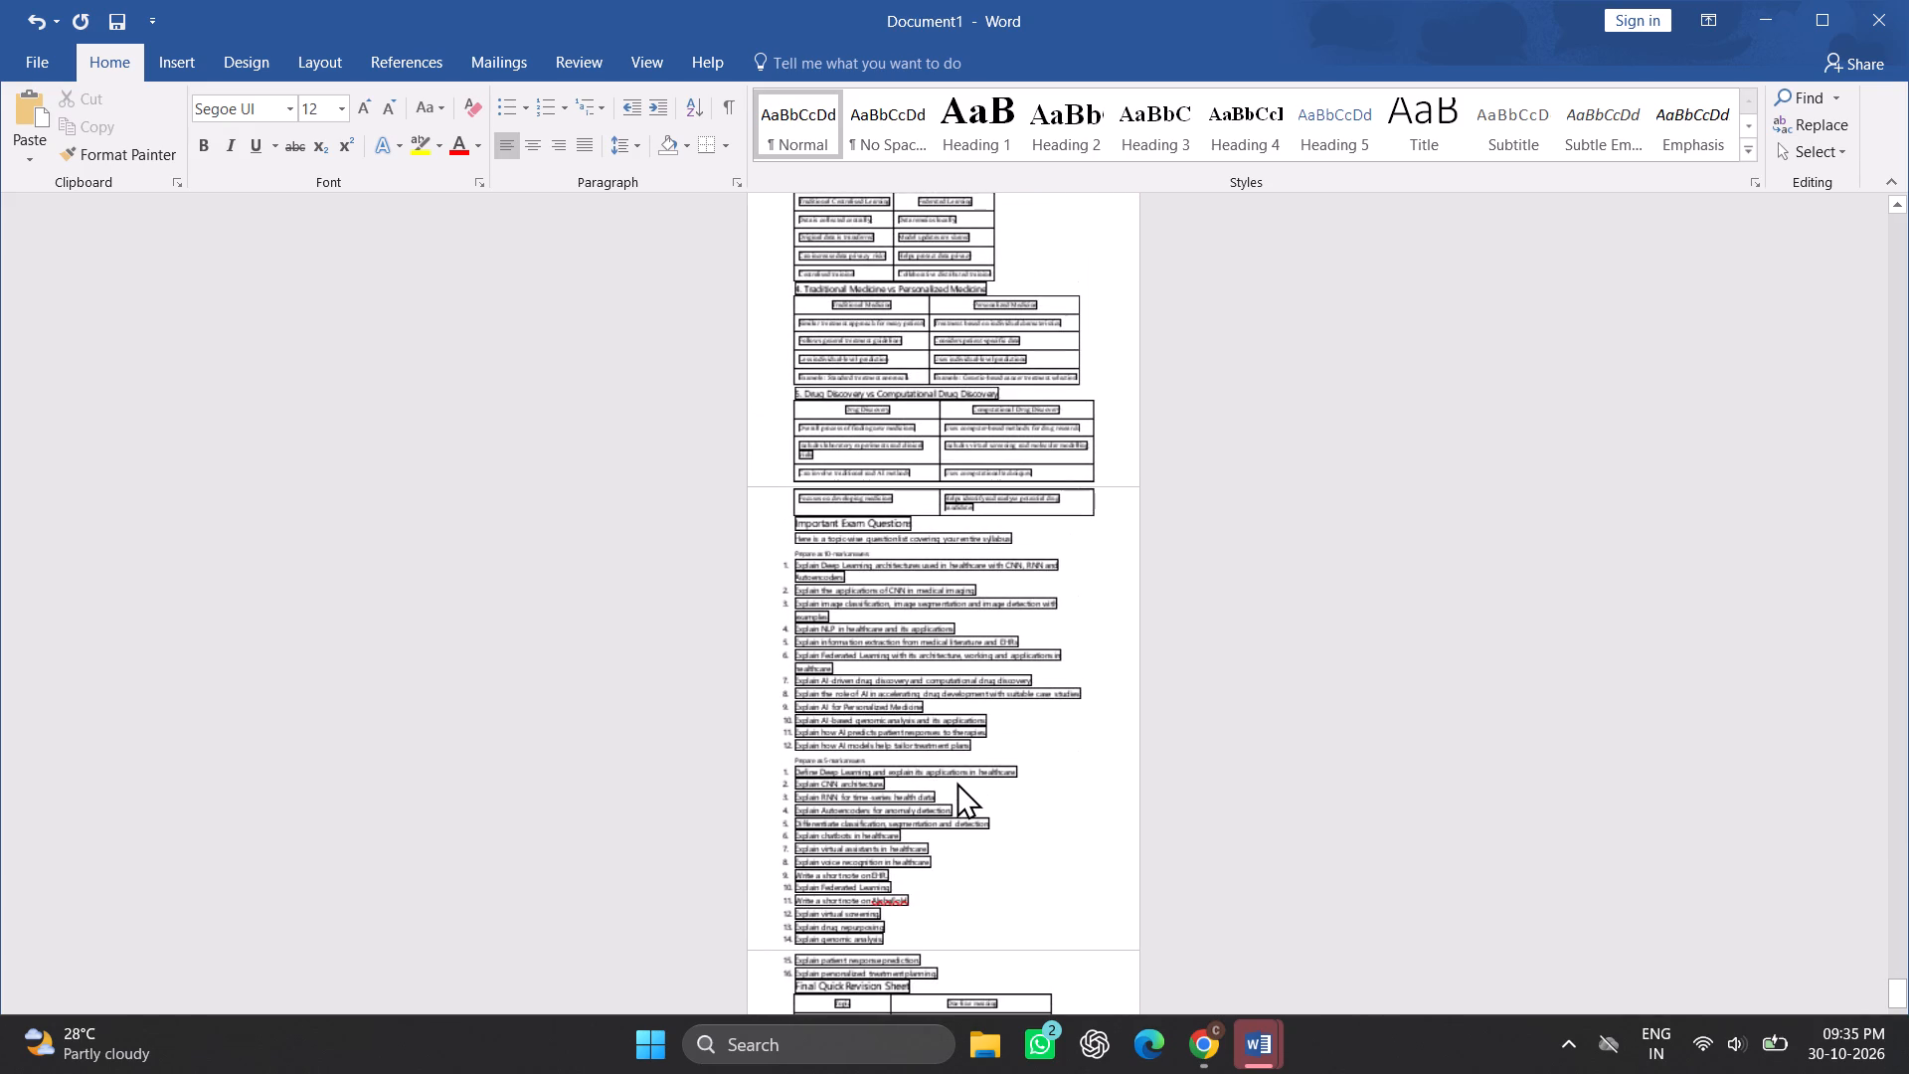
ctrl+scroll(956, 782, up, 4)
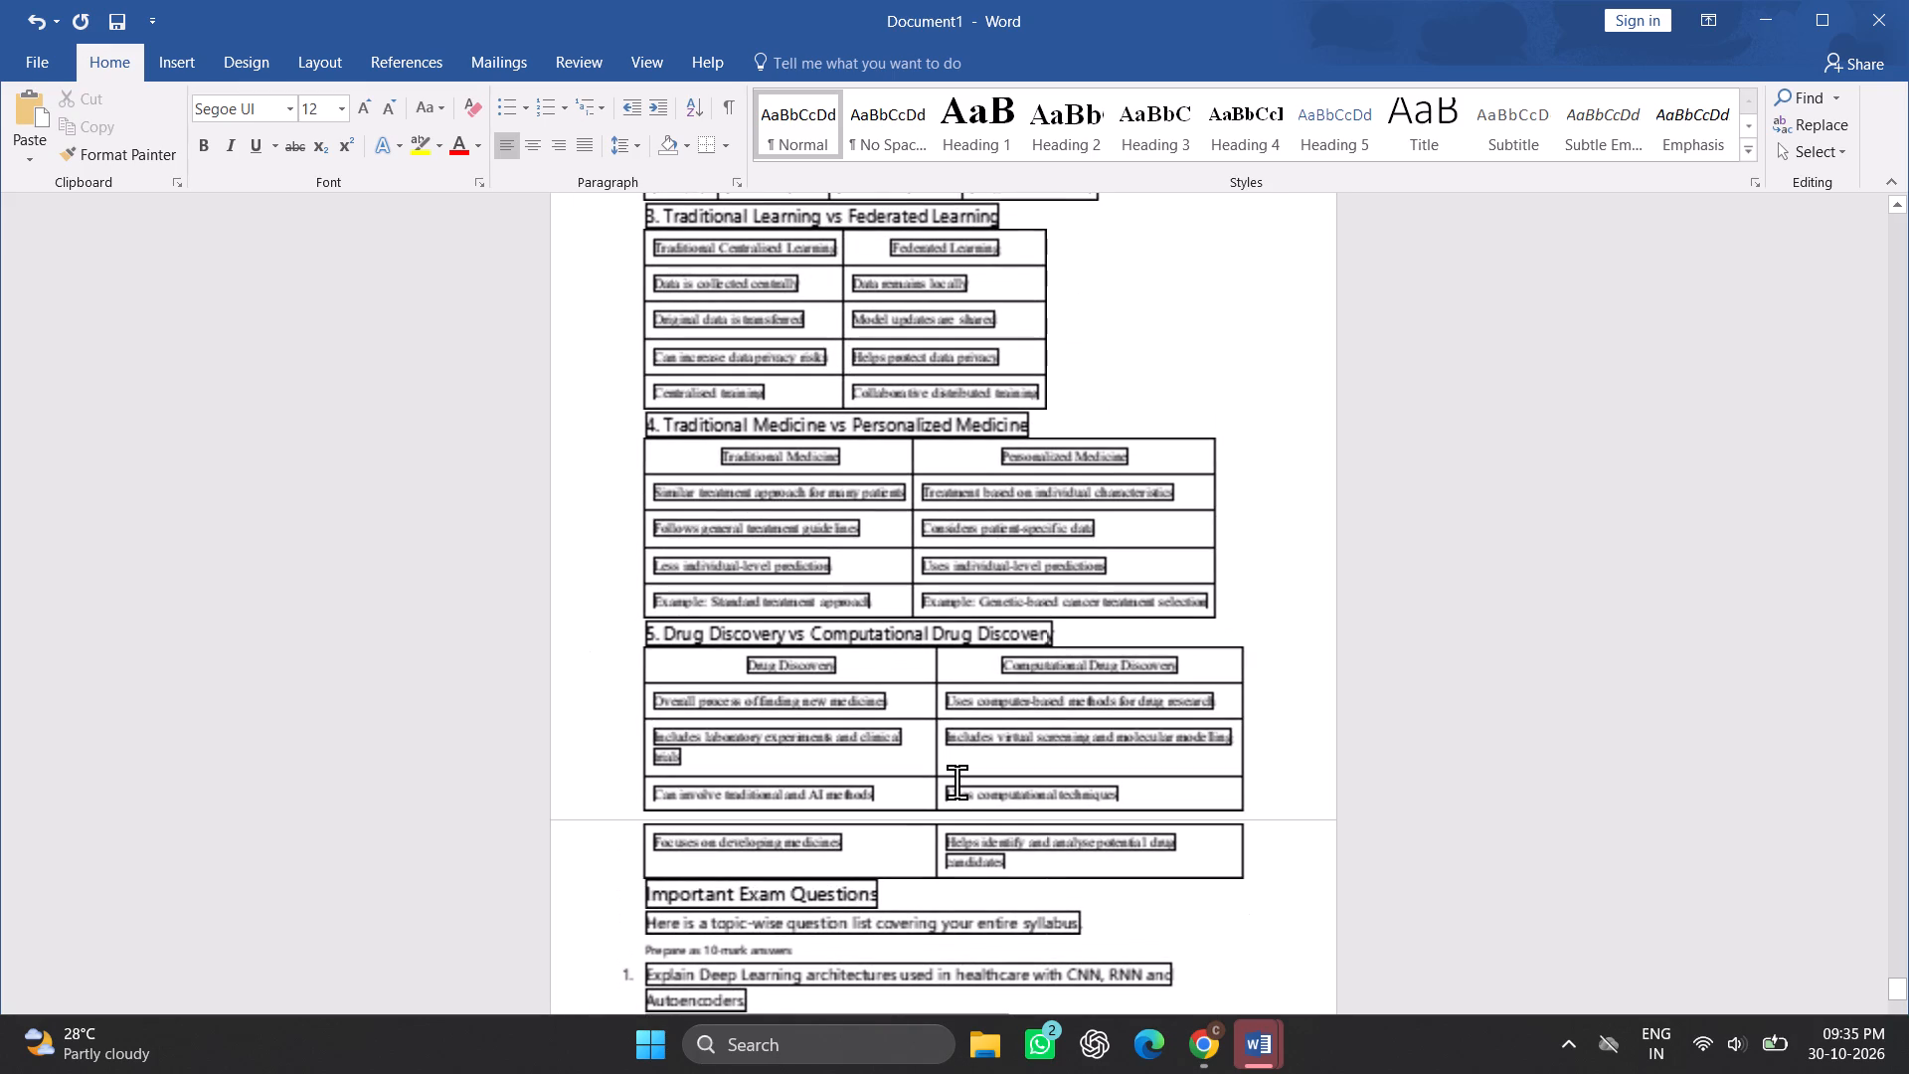
scroll(956, 782, up, 4)
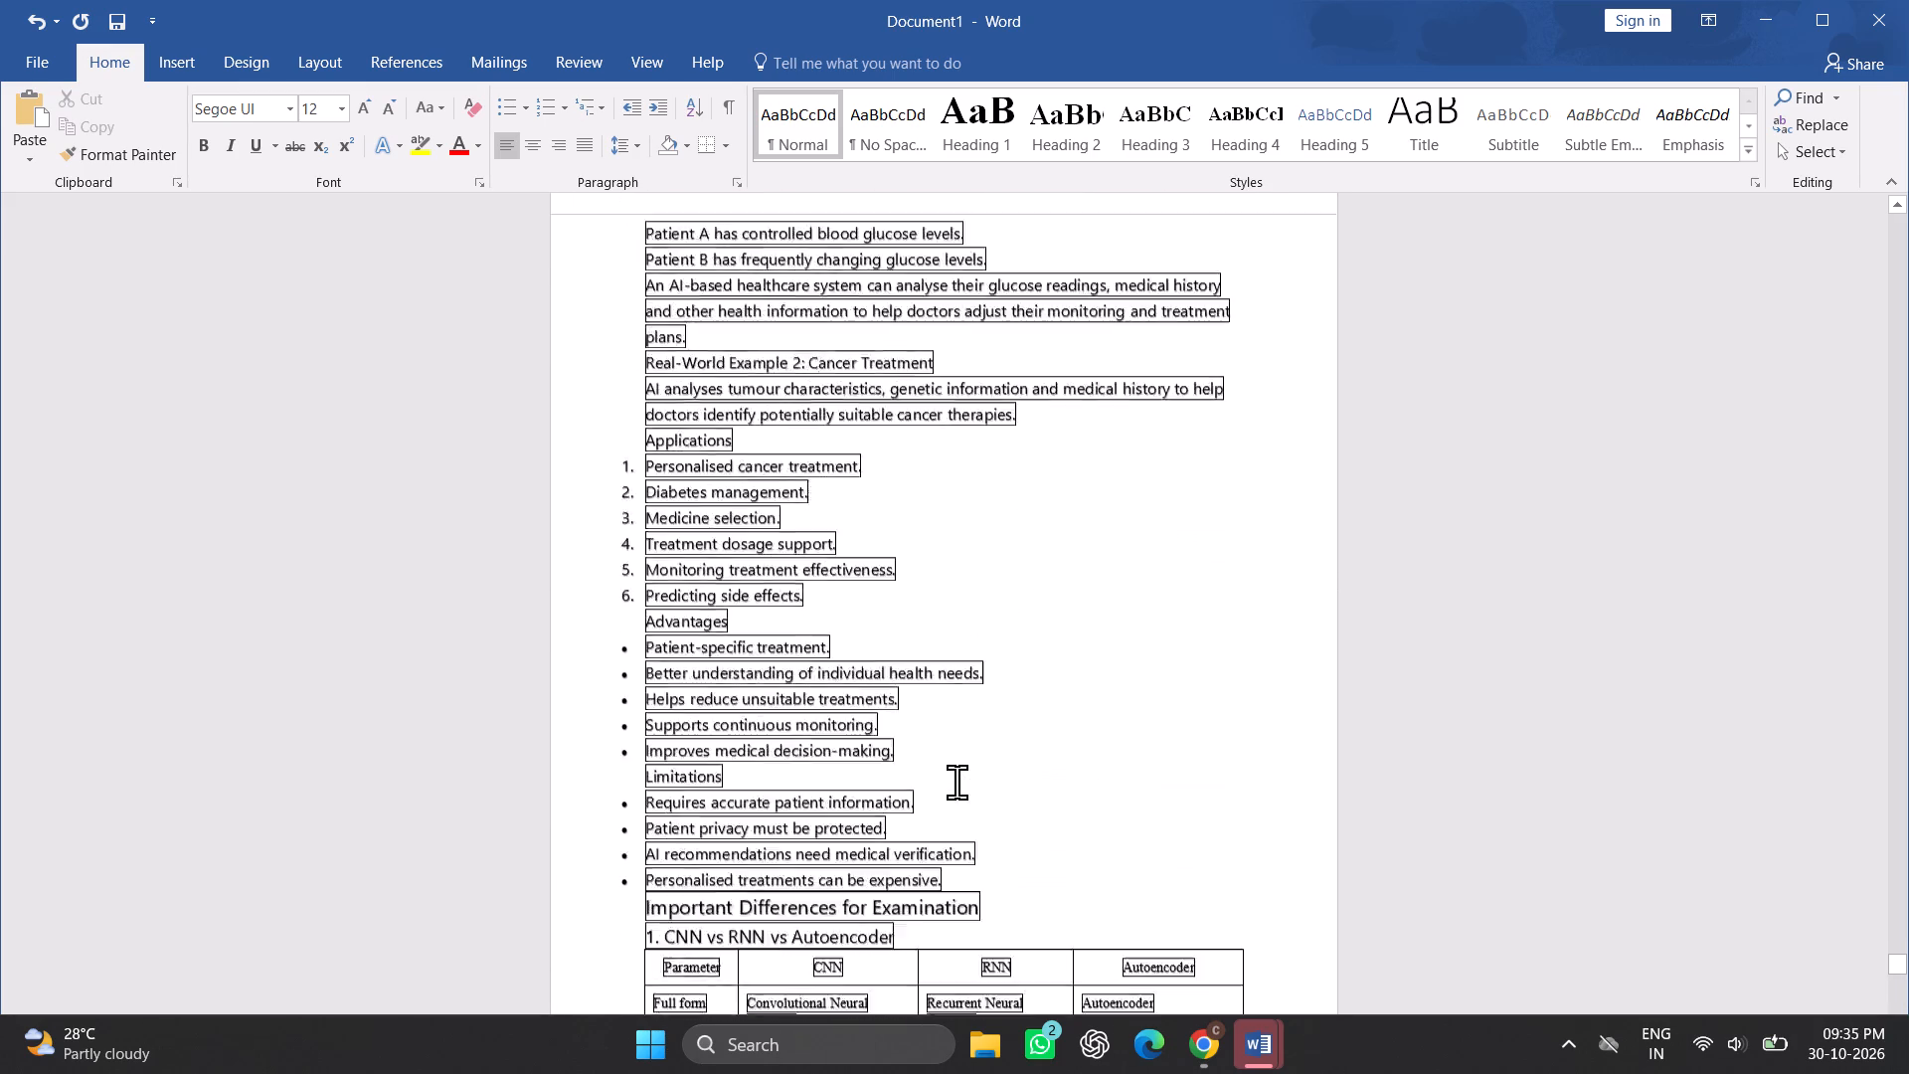
scroll(956, 782, up, 12)
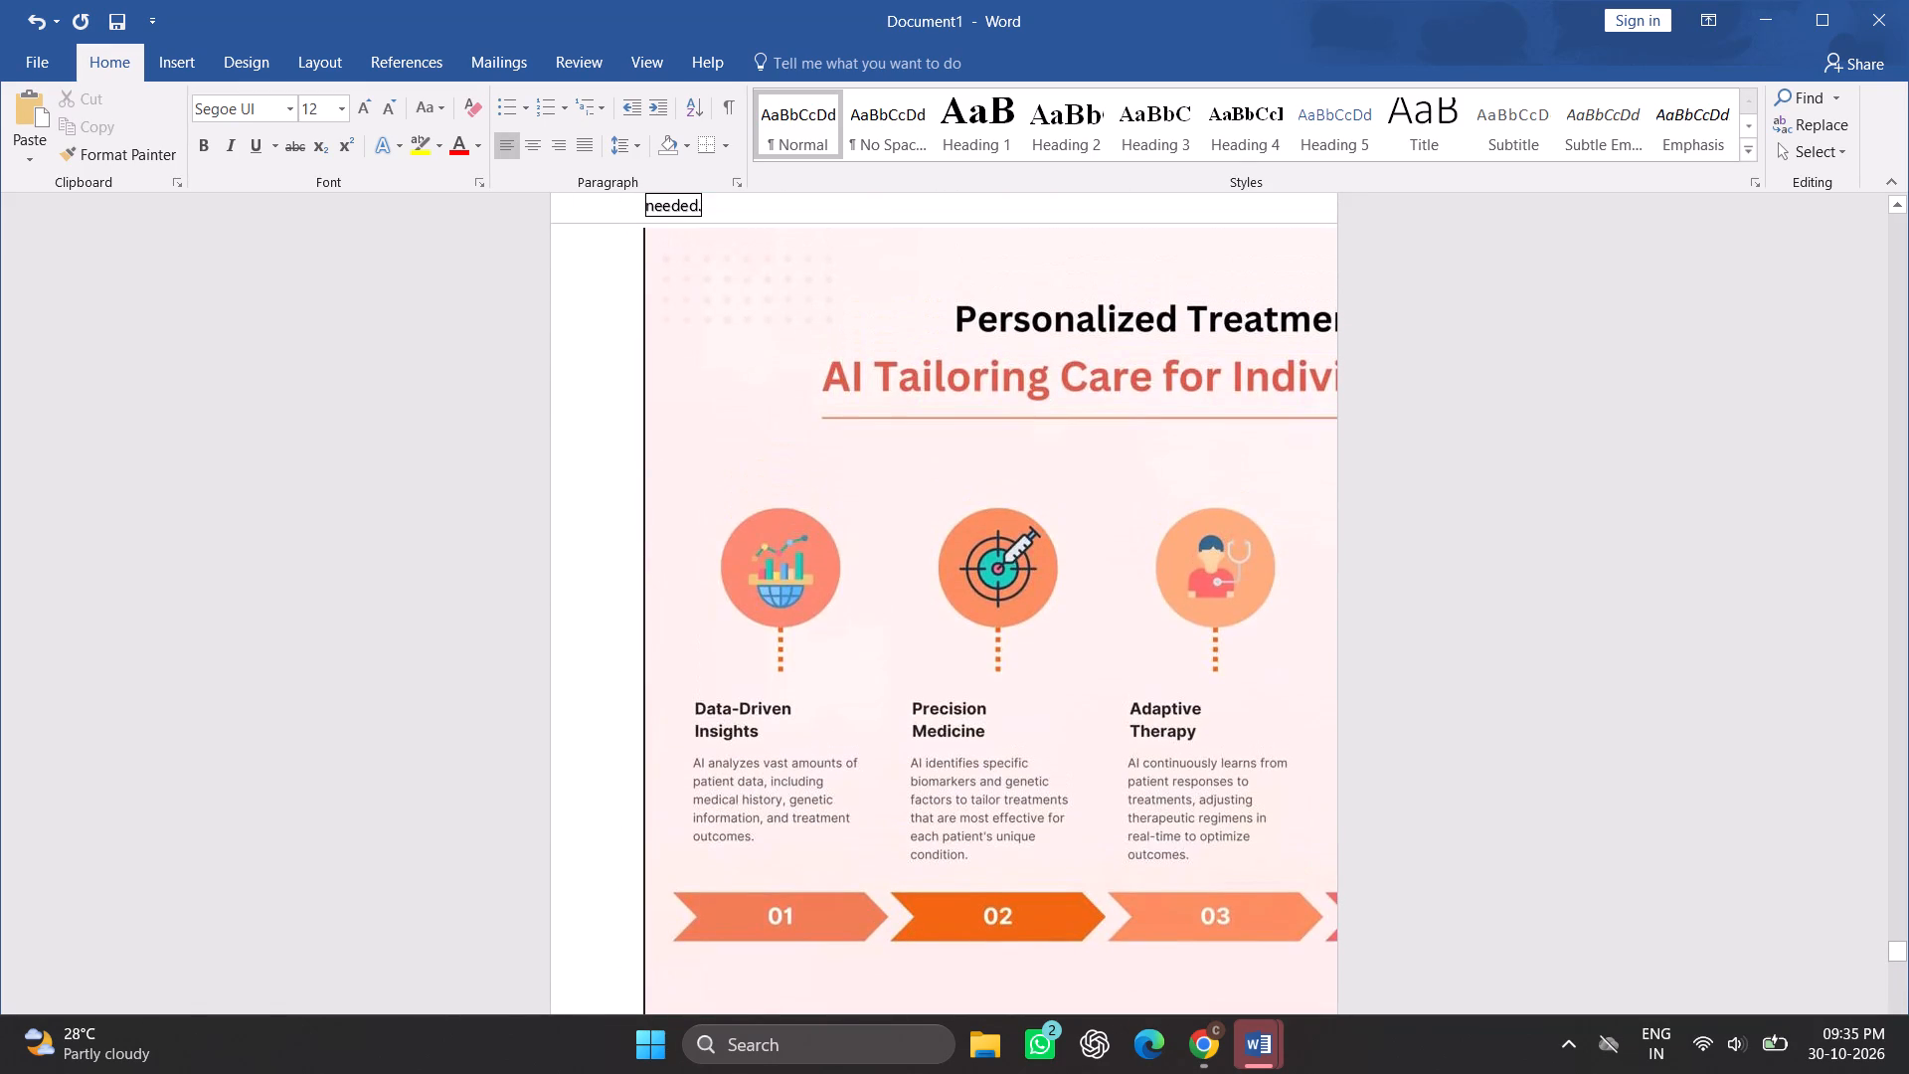
click(997, 660)
key(BackSpace)
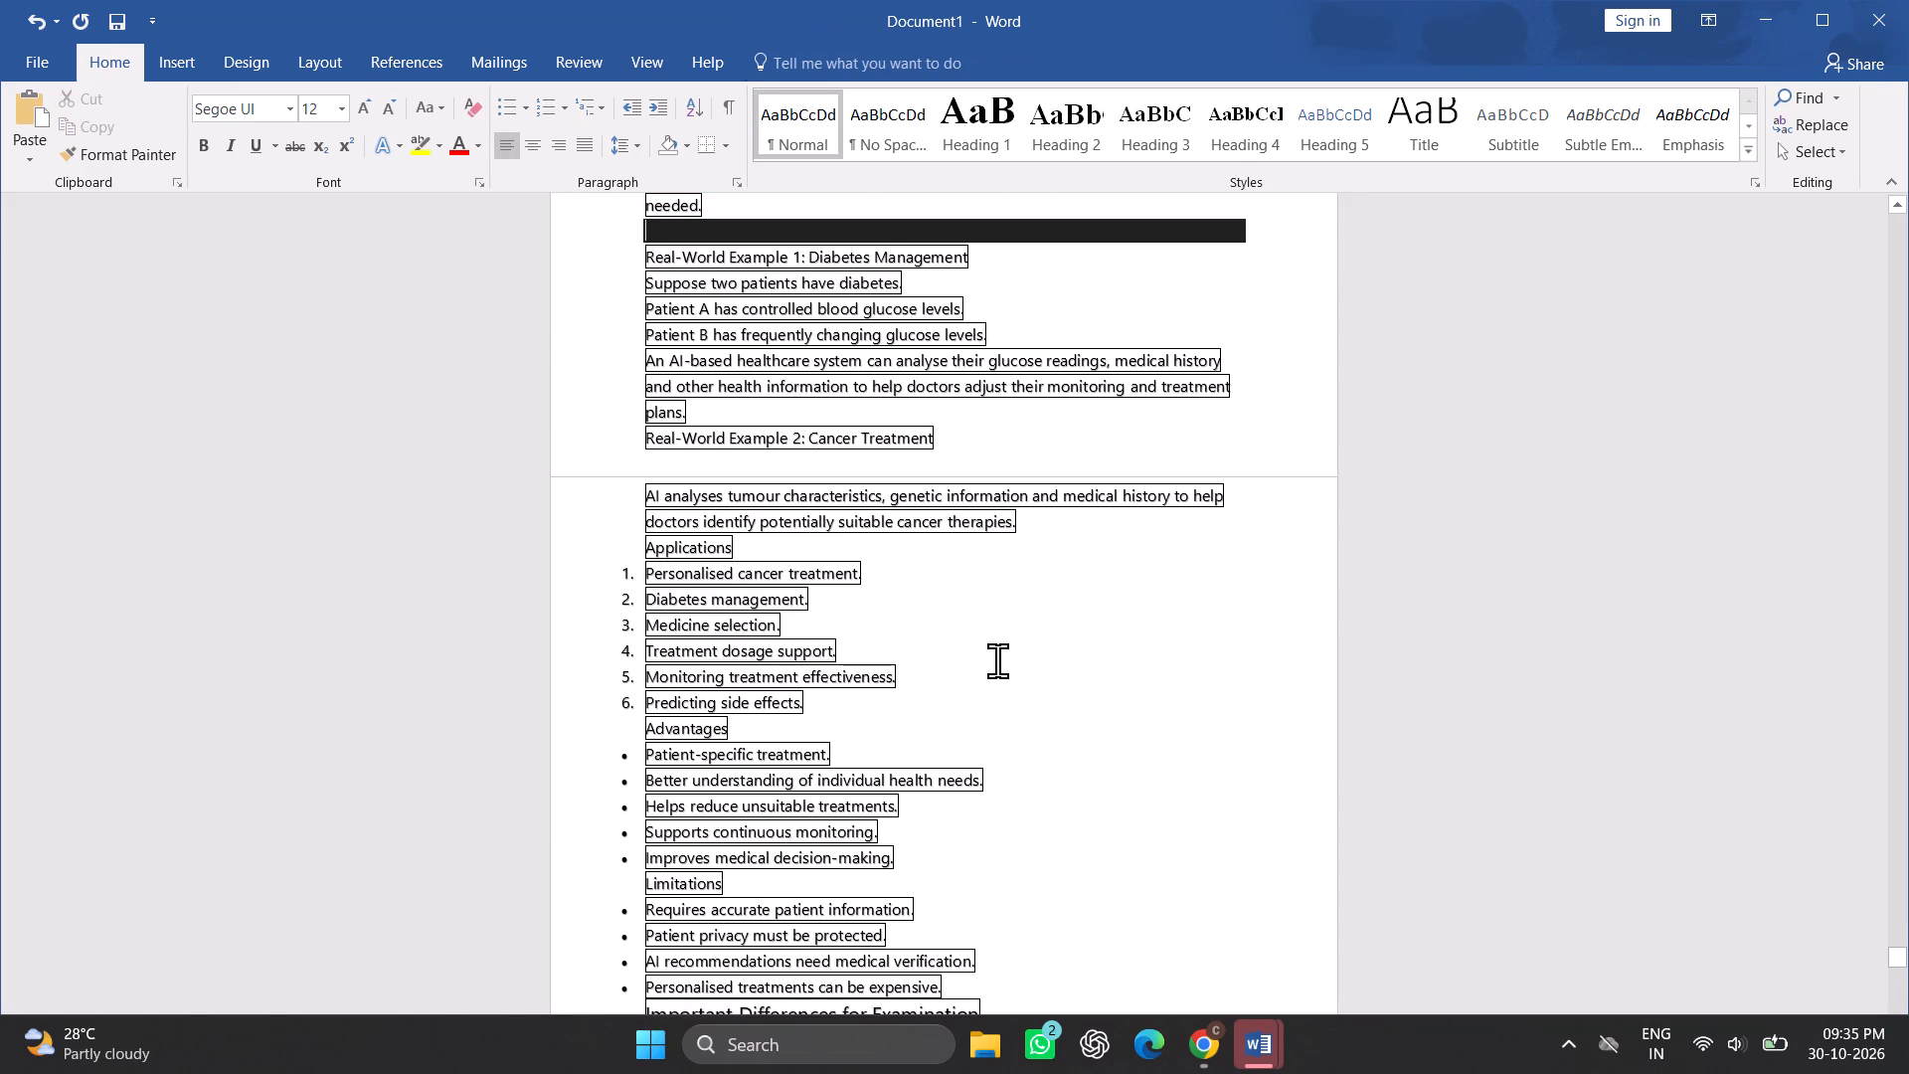
Narrow the From Sample to Clinical Variant Report diagram so it fits within the page at about the text width.
scroll(997, 660, up, 3)
scroll(997, 660, down, 1)
scroll(997, 660, up, 2)
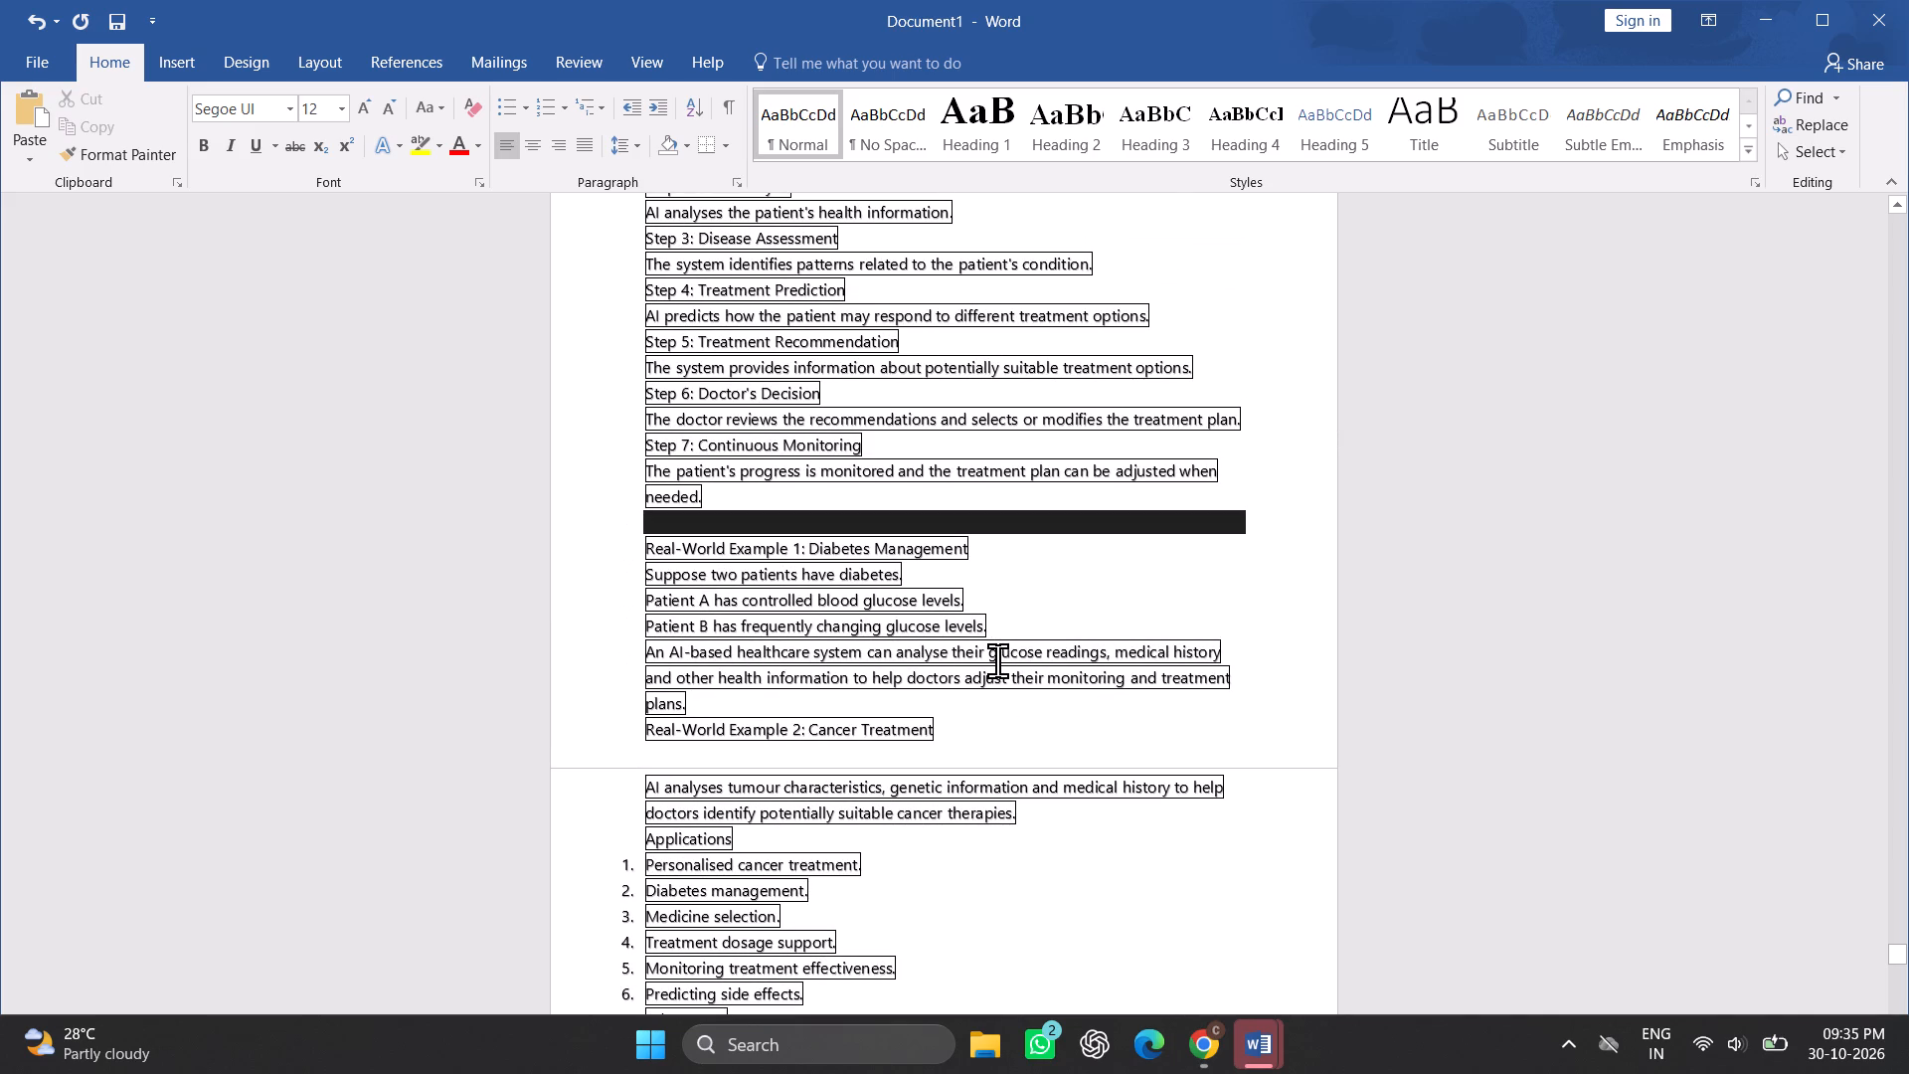
scroll(997, 660, up, 7)
scroll(997, 660, up, 16)
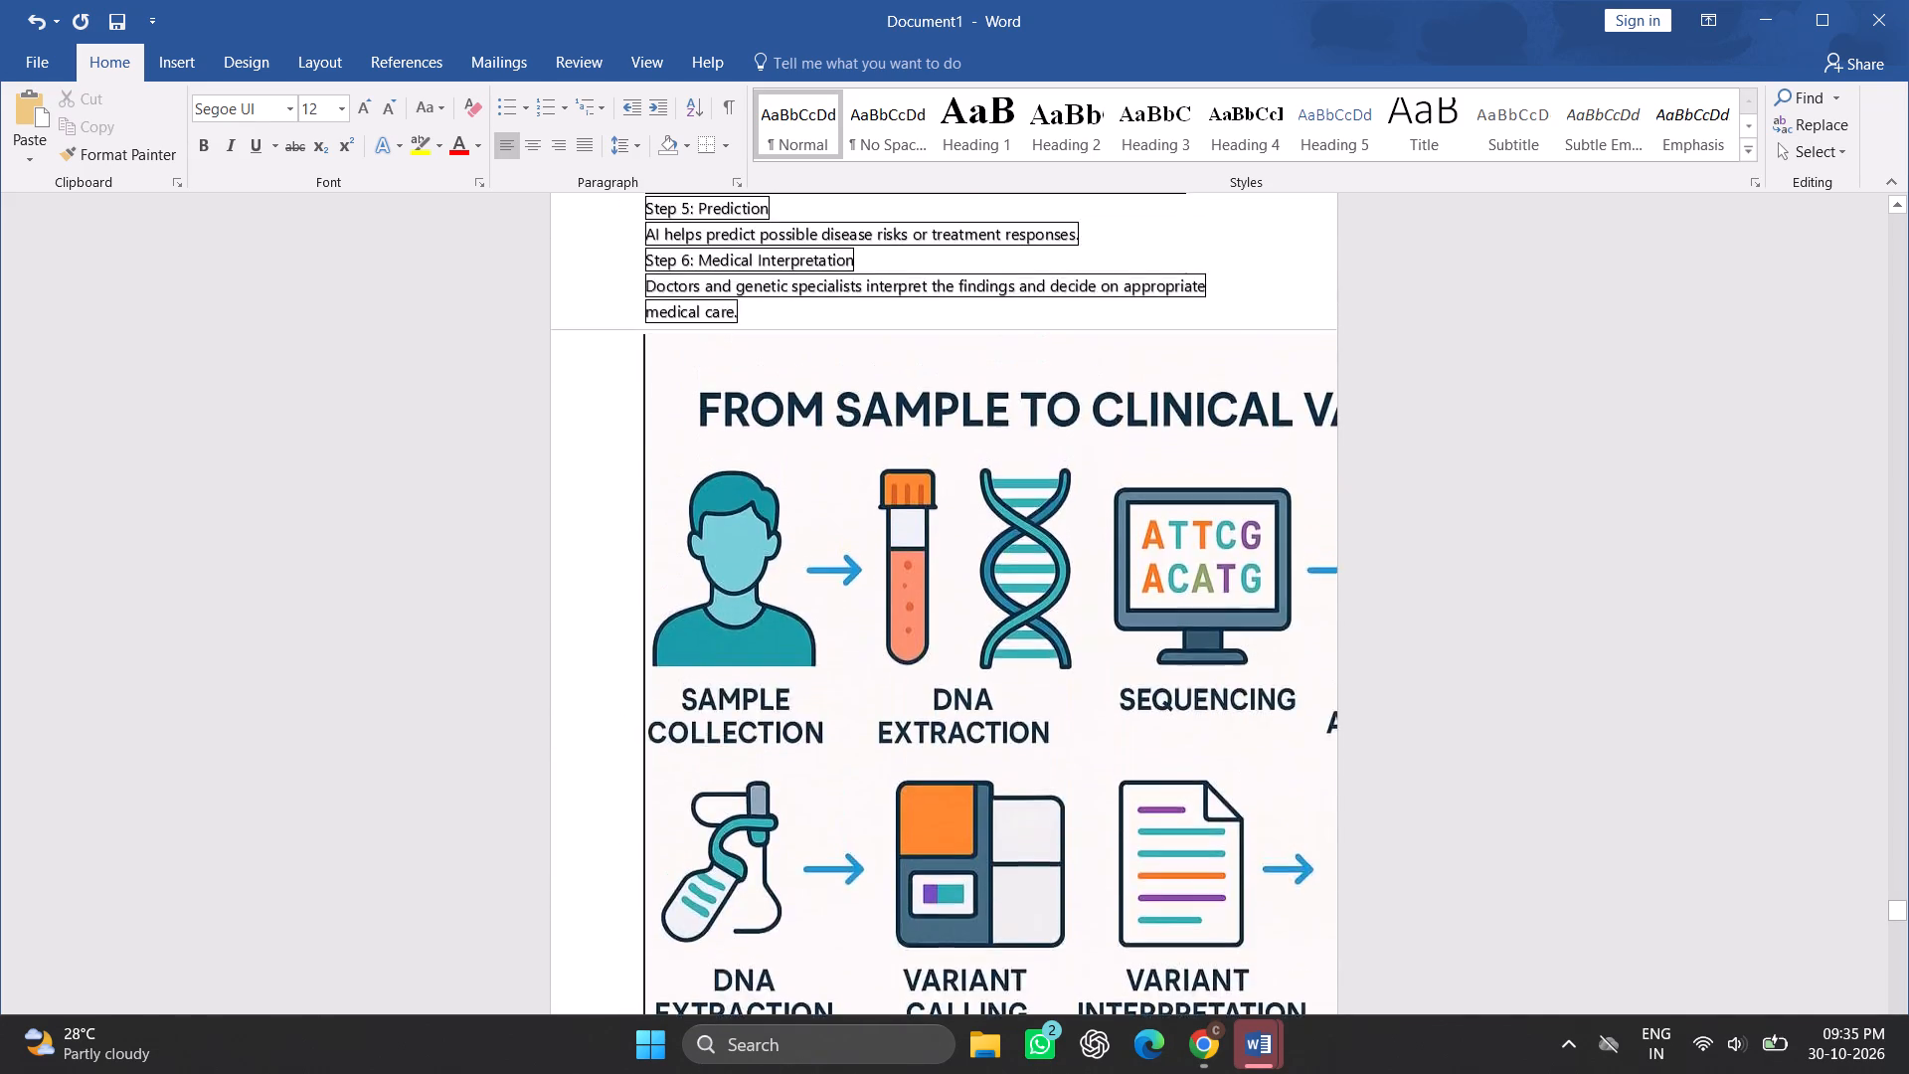
scroll(997, 660, down, 8)
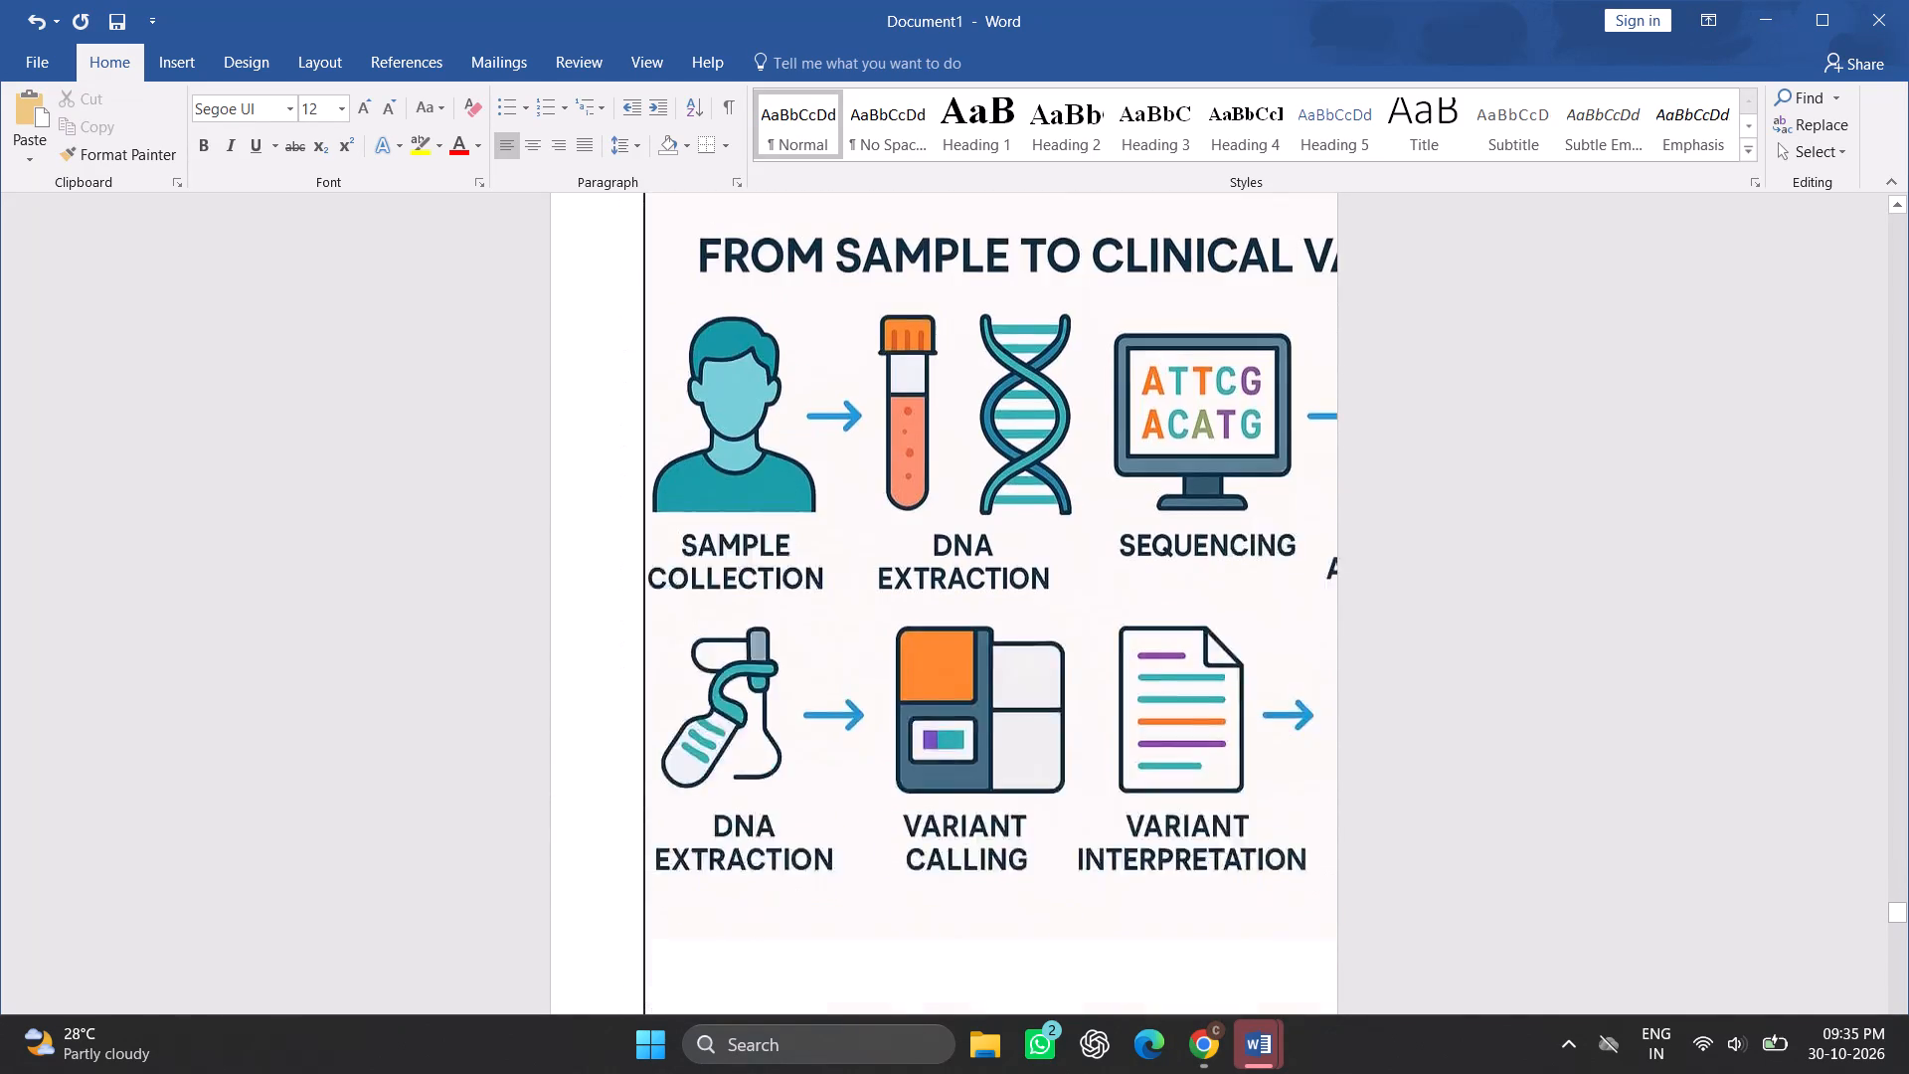
scroll(997, 660, down, 1)
click(997, 660)
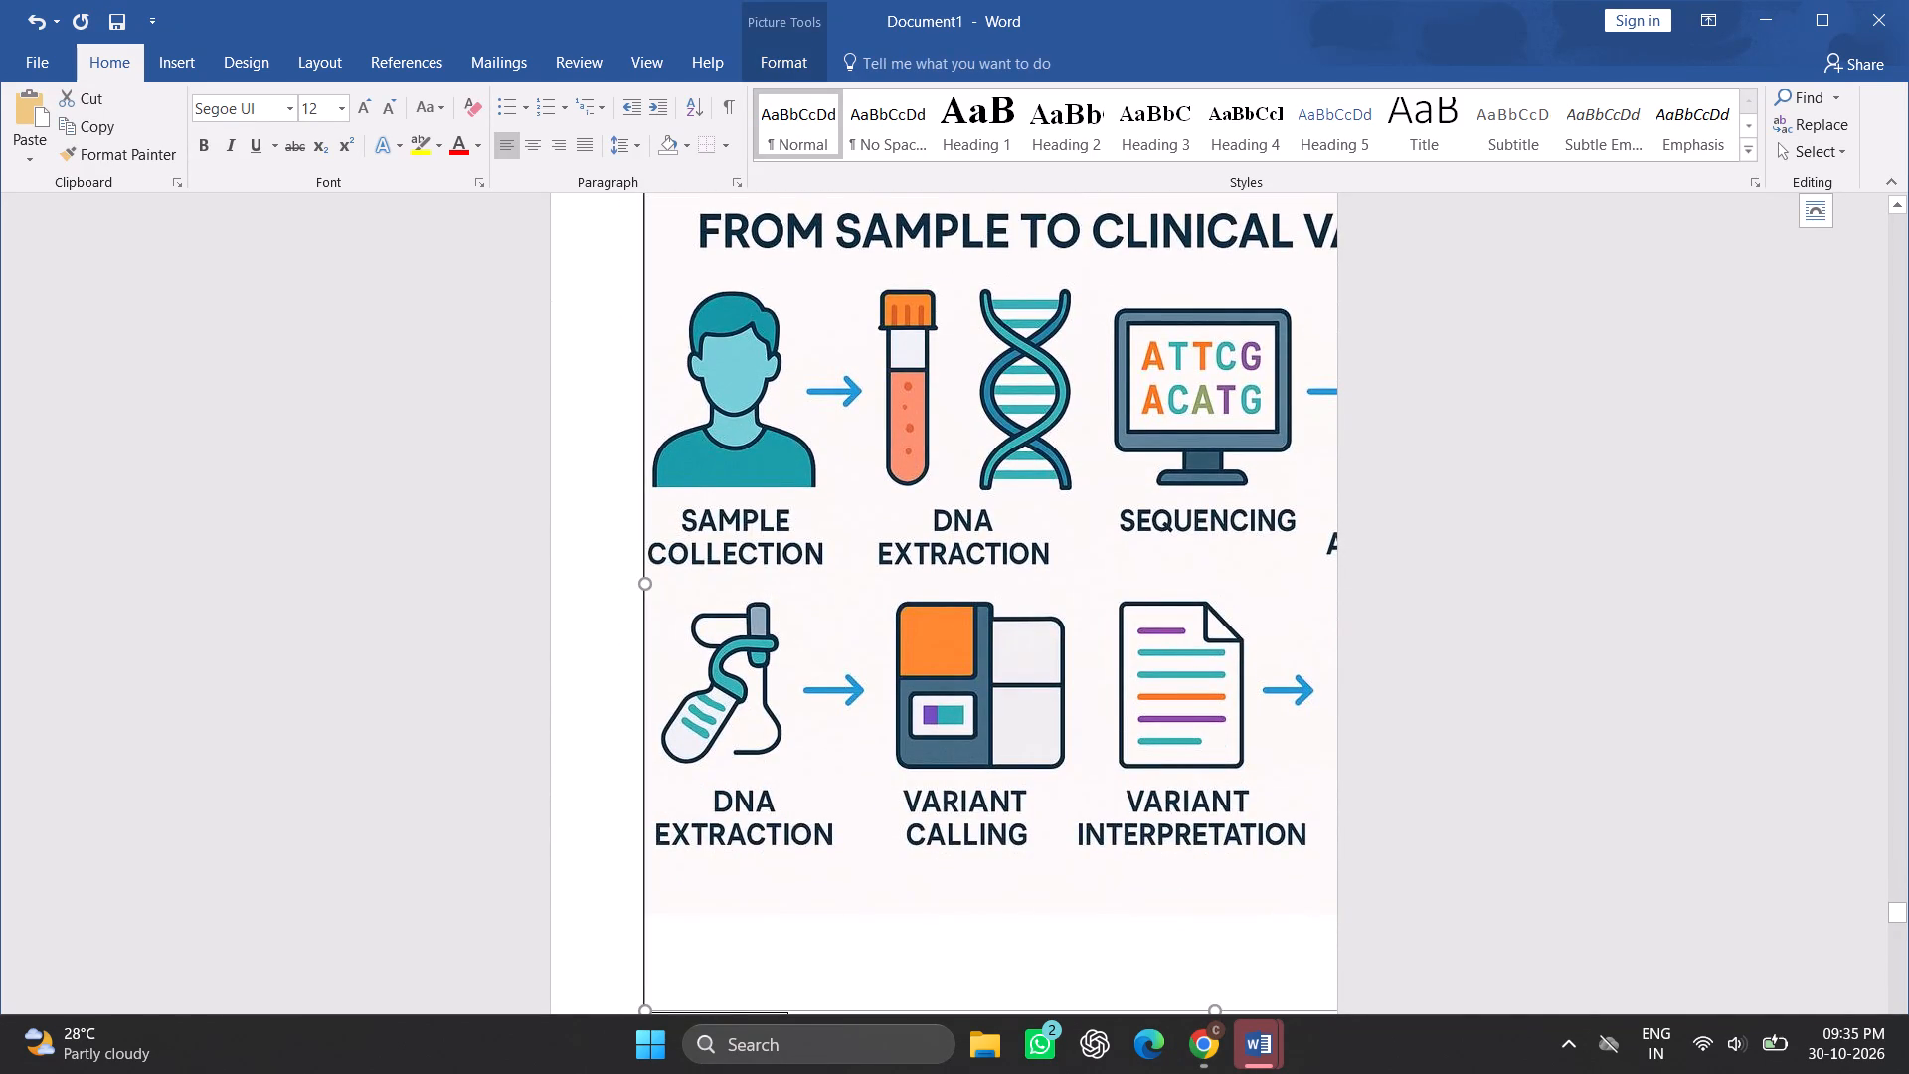
drag(650, 578, 1170, 572)
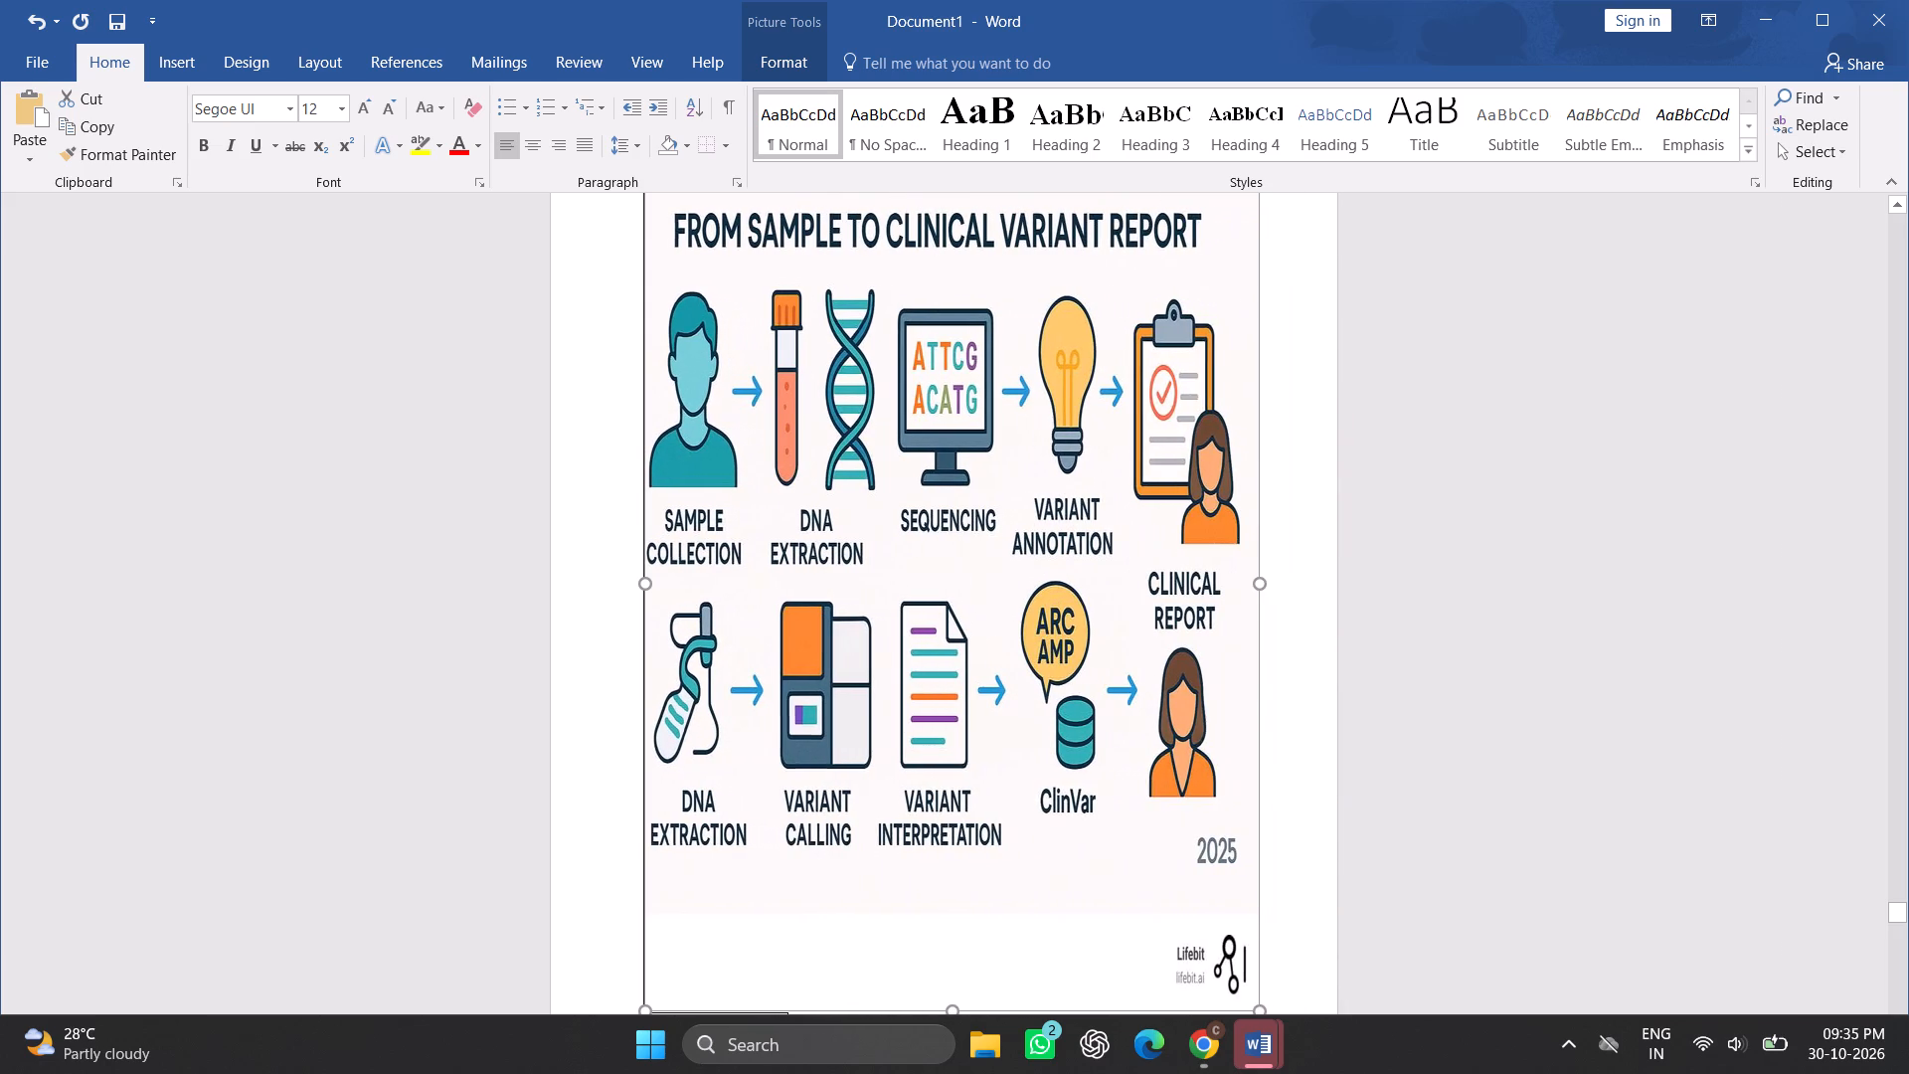
Reduce the height of the From Sample to Clinical Variant Report diagram so it fits directly below the Step 6: Medical Interpretation text.
scroll(1008, 809, up, 1)
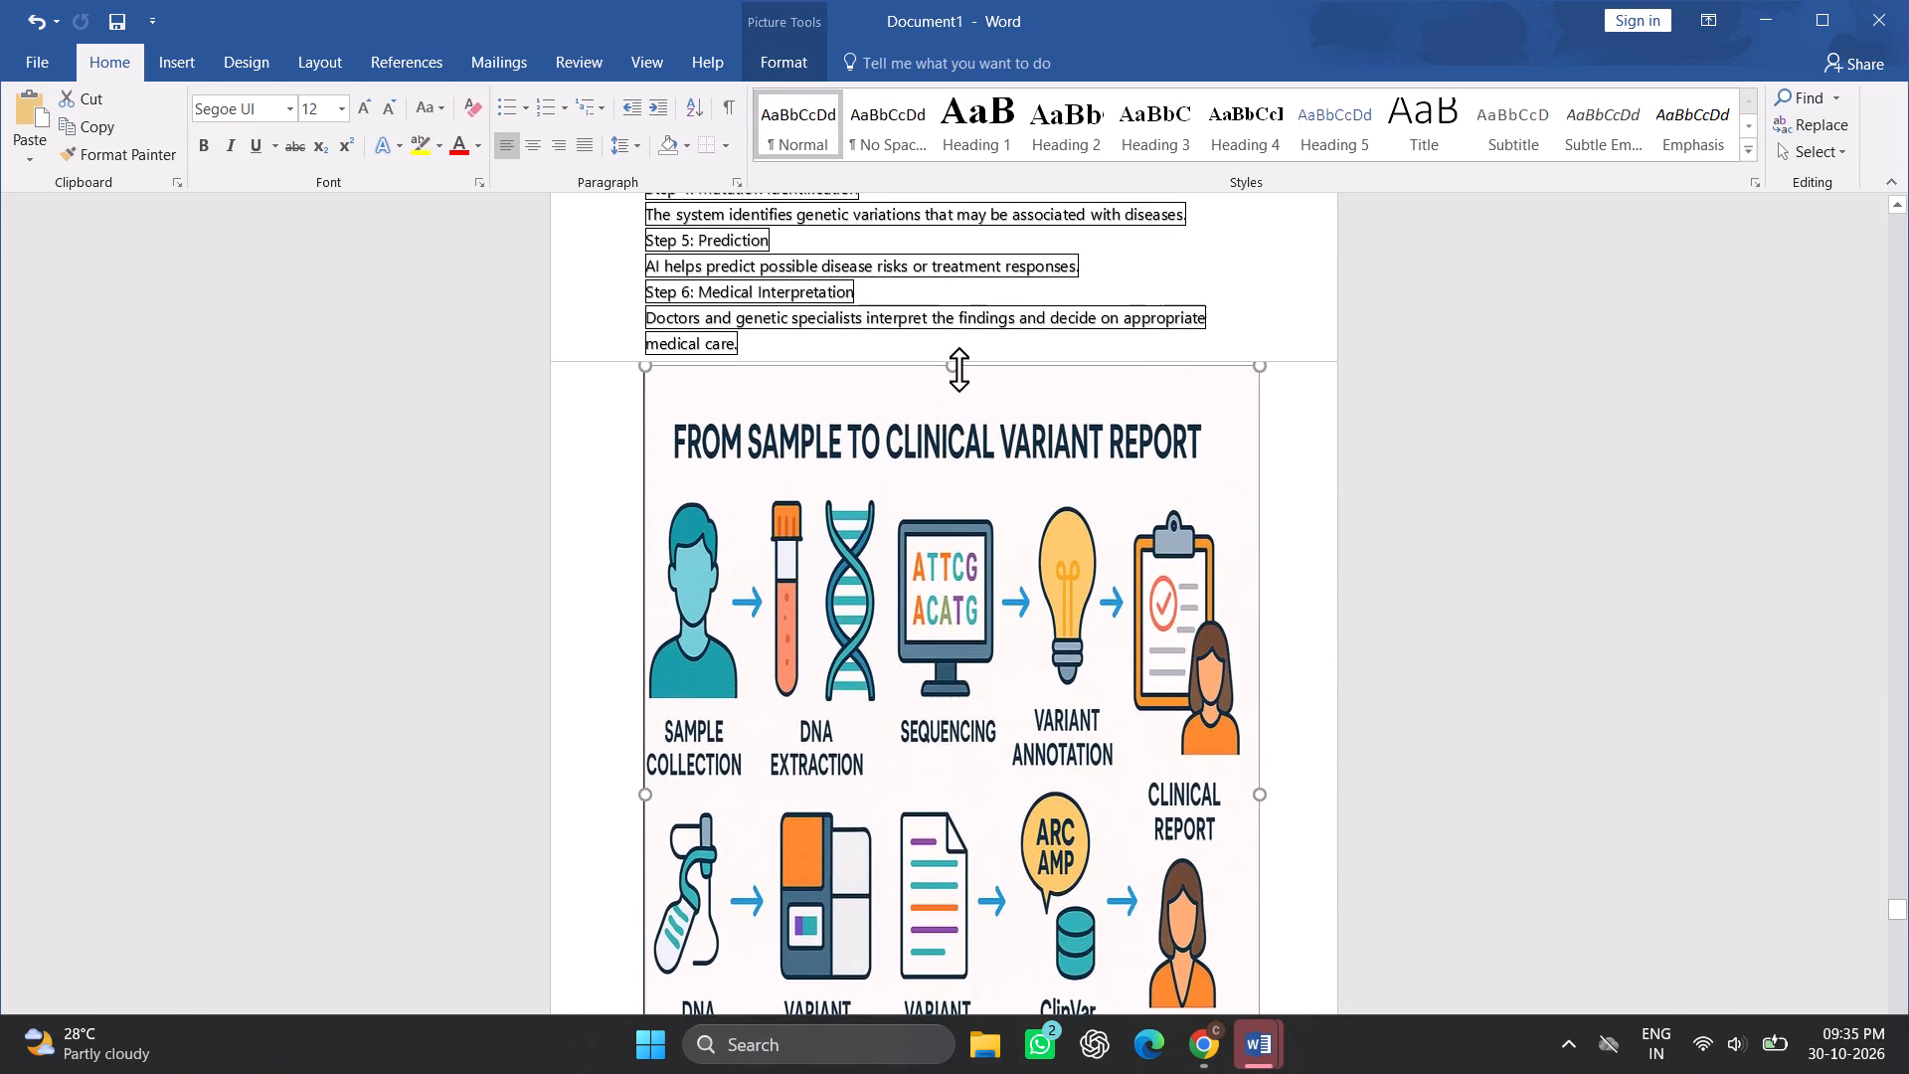
drag(952, 369, 966, 633)
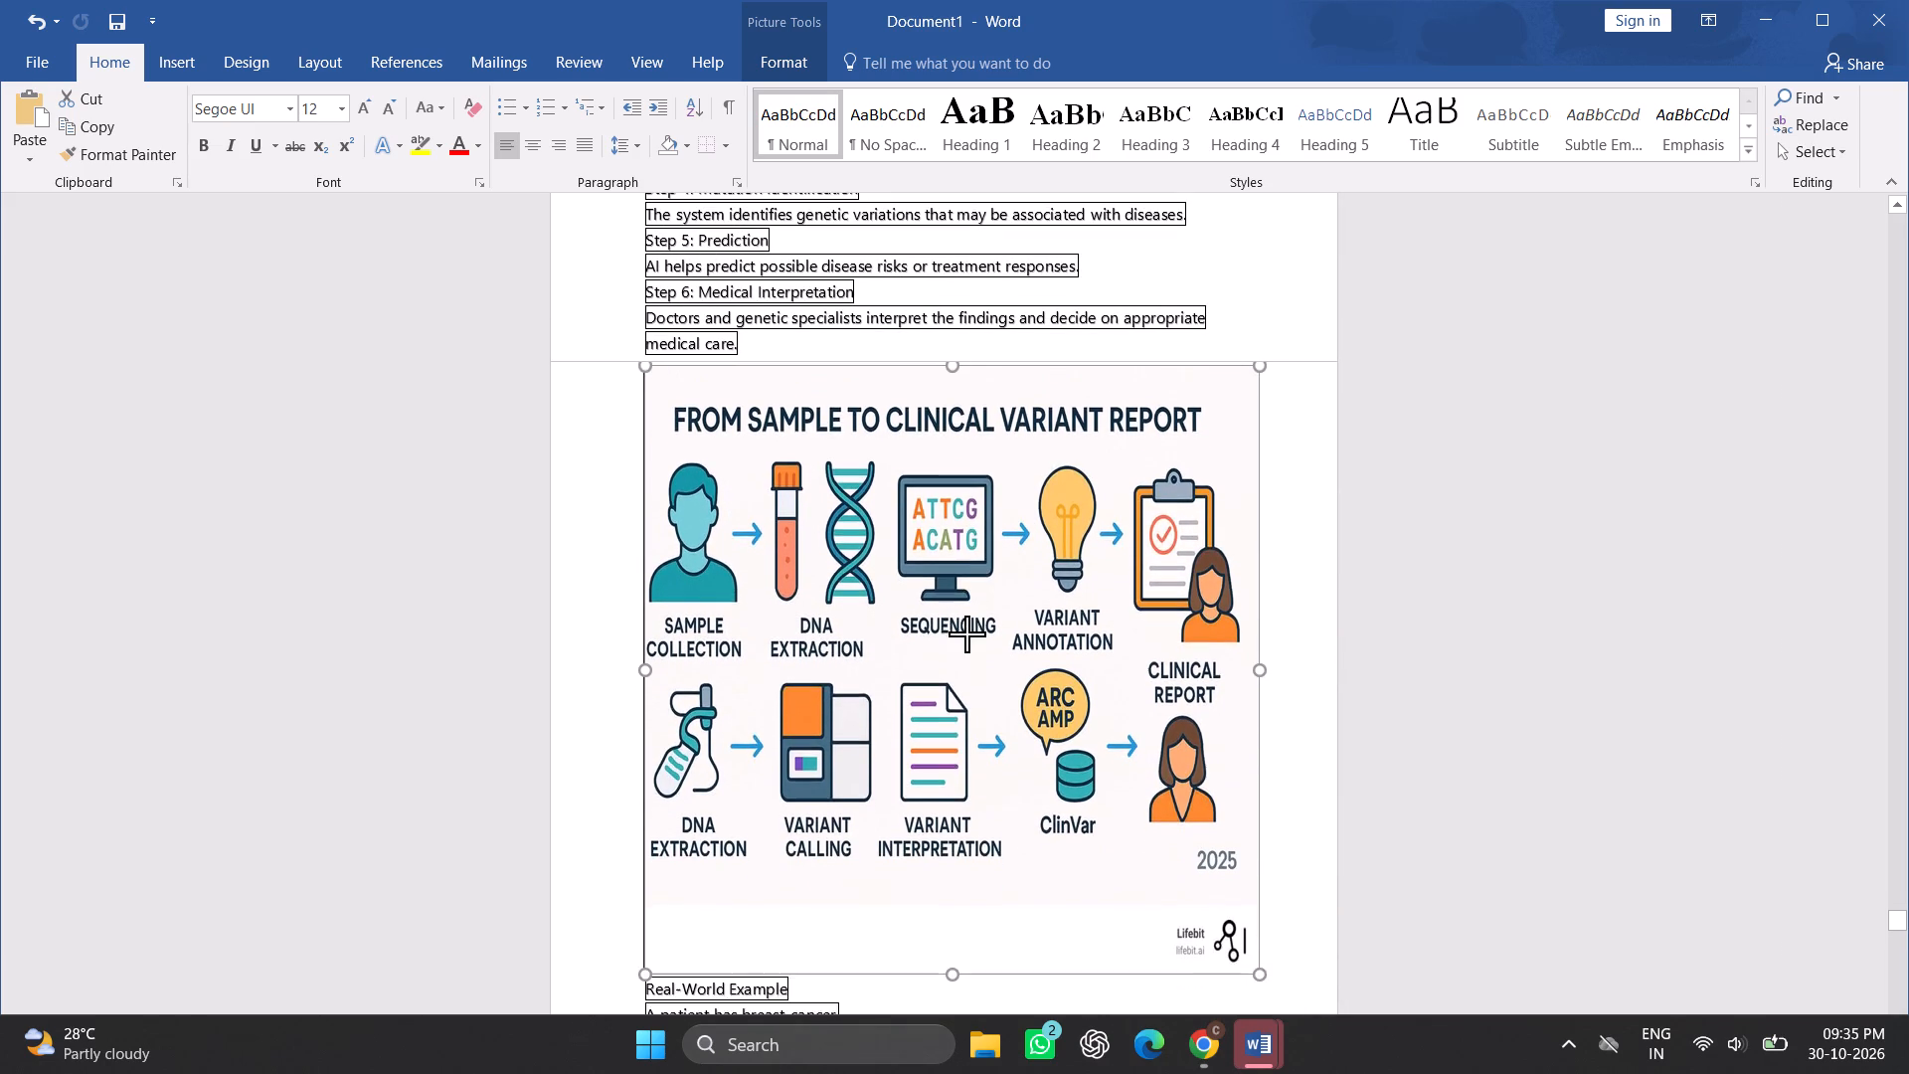
drag(966, 633, 993, 821)
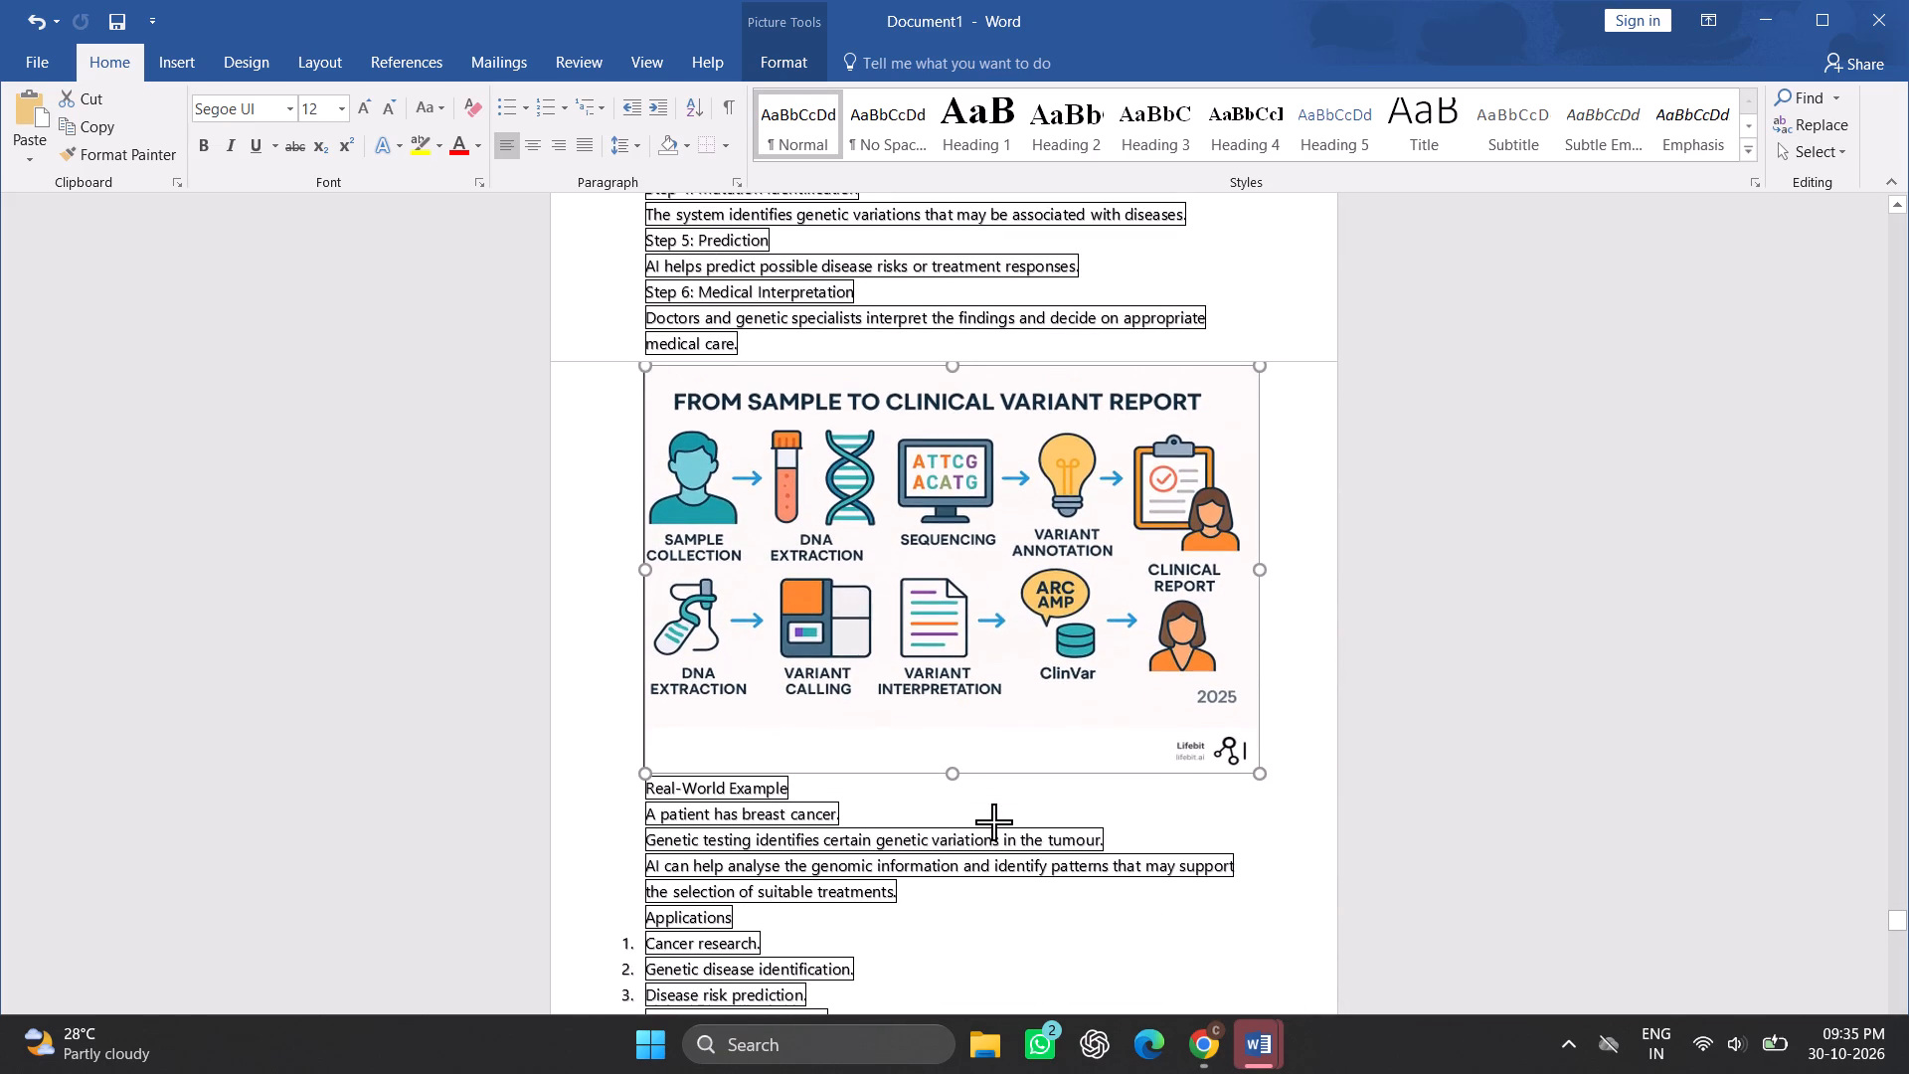
drag(993, 821, 995, 829)
Check the pages after the genomic analysis diagram through the end of the document.
scroll(1051, 890, down, 7)
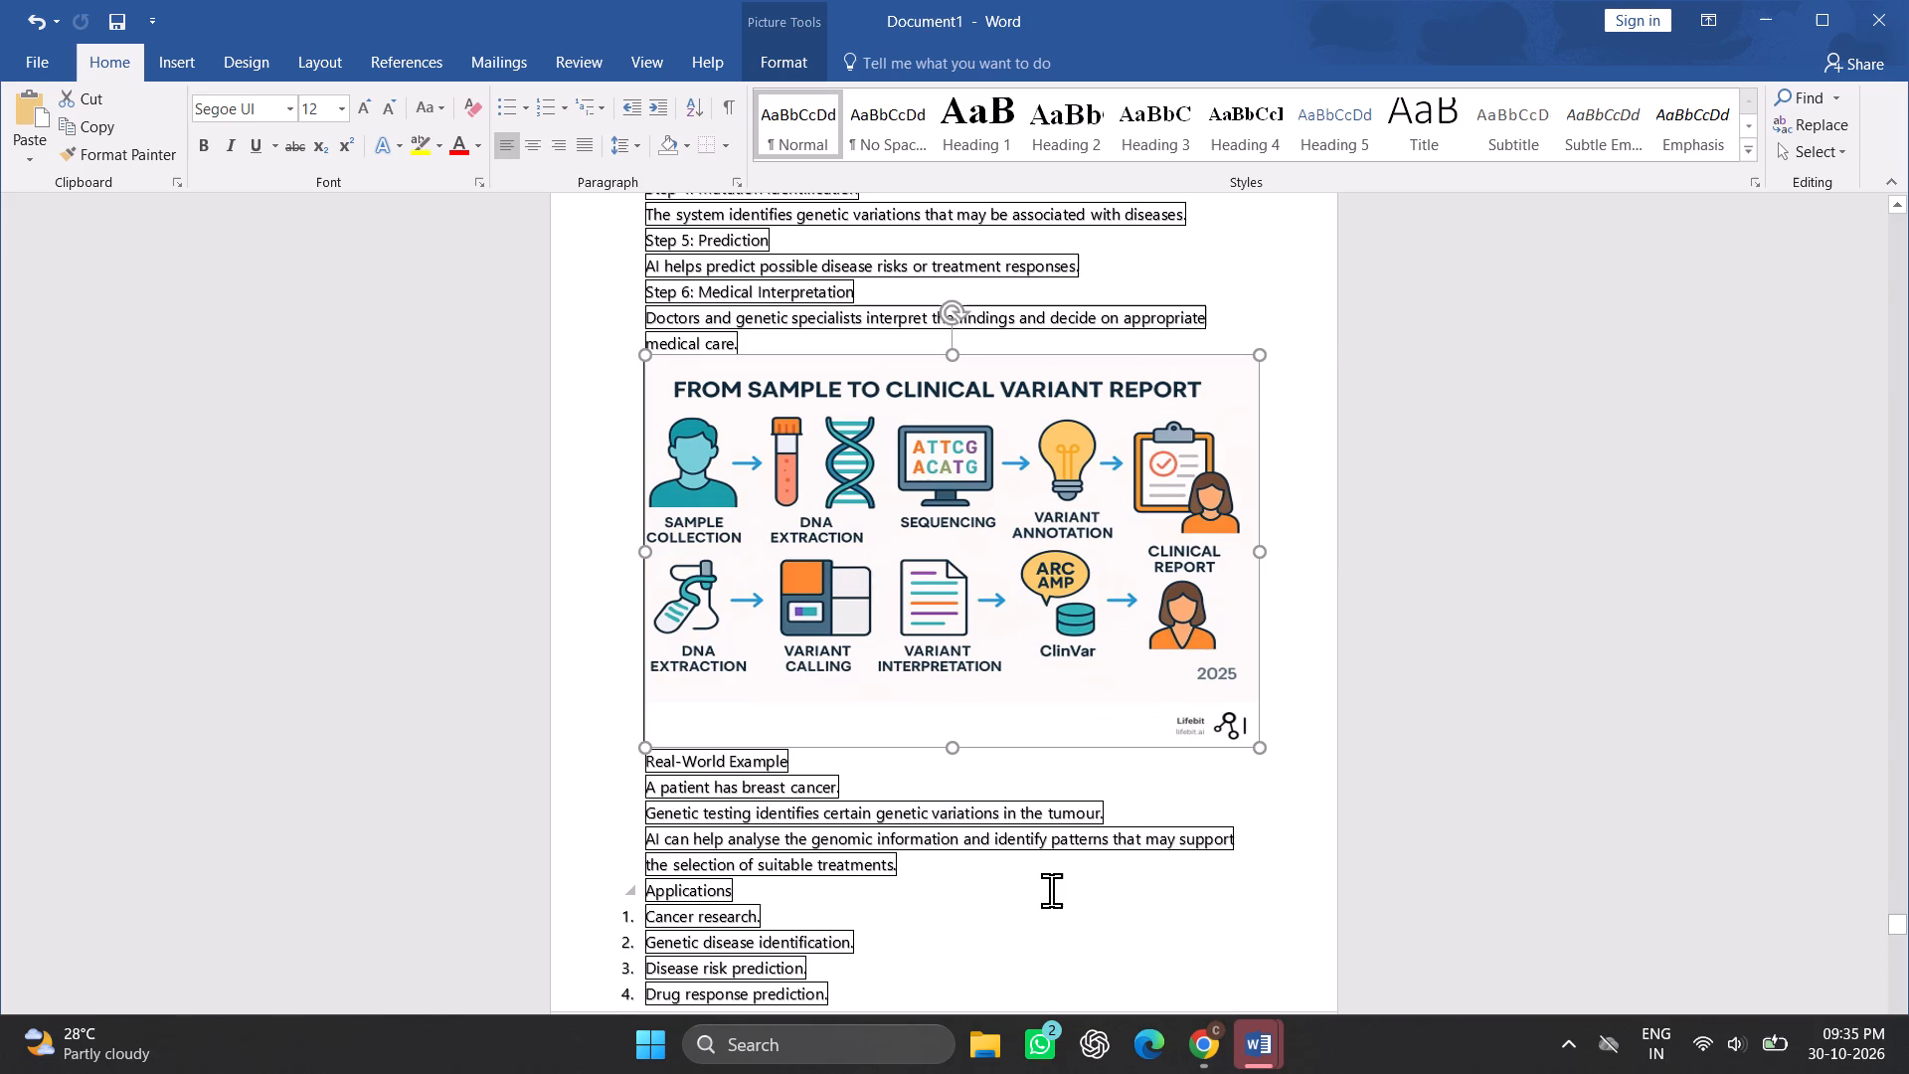
scroll(1051, 890, down, 18)
scroll(1051, 890, down, 12)
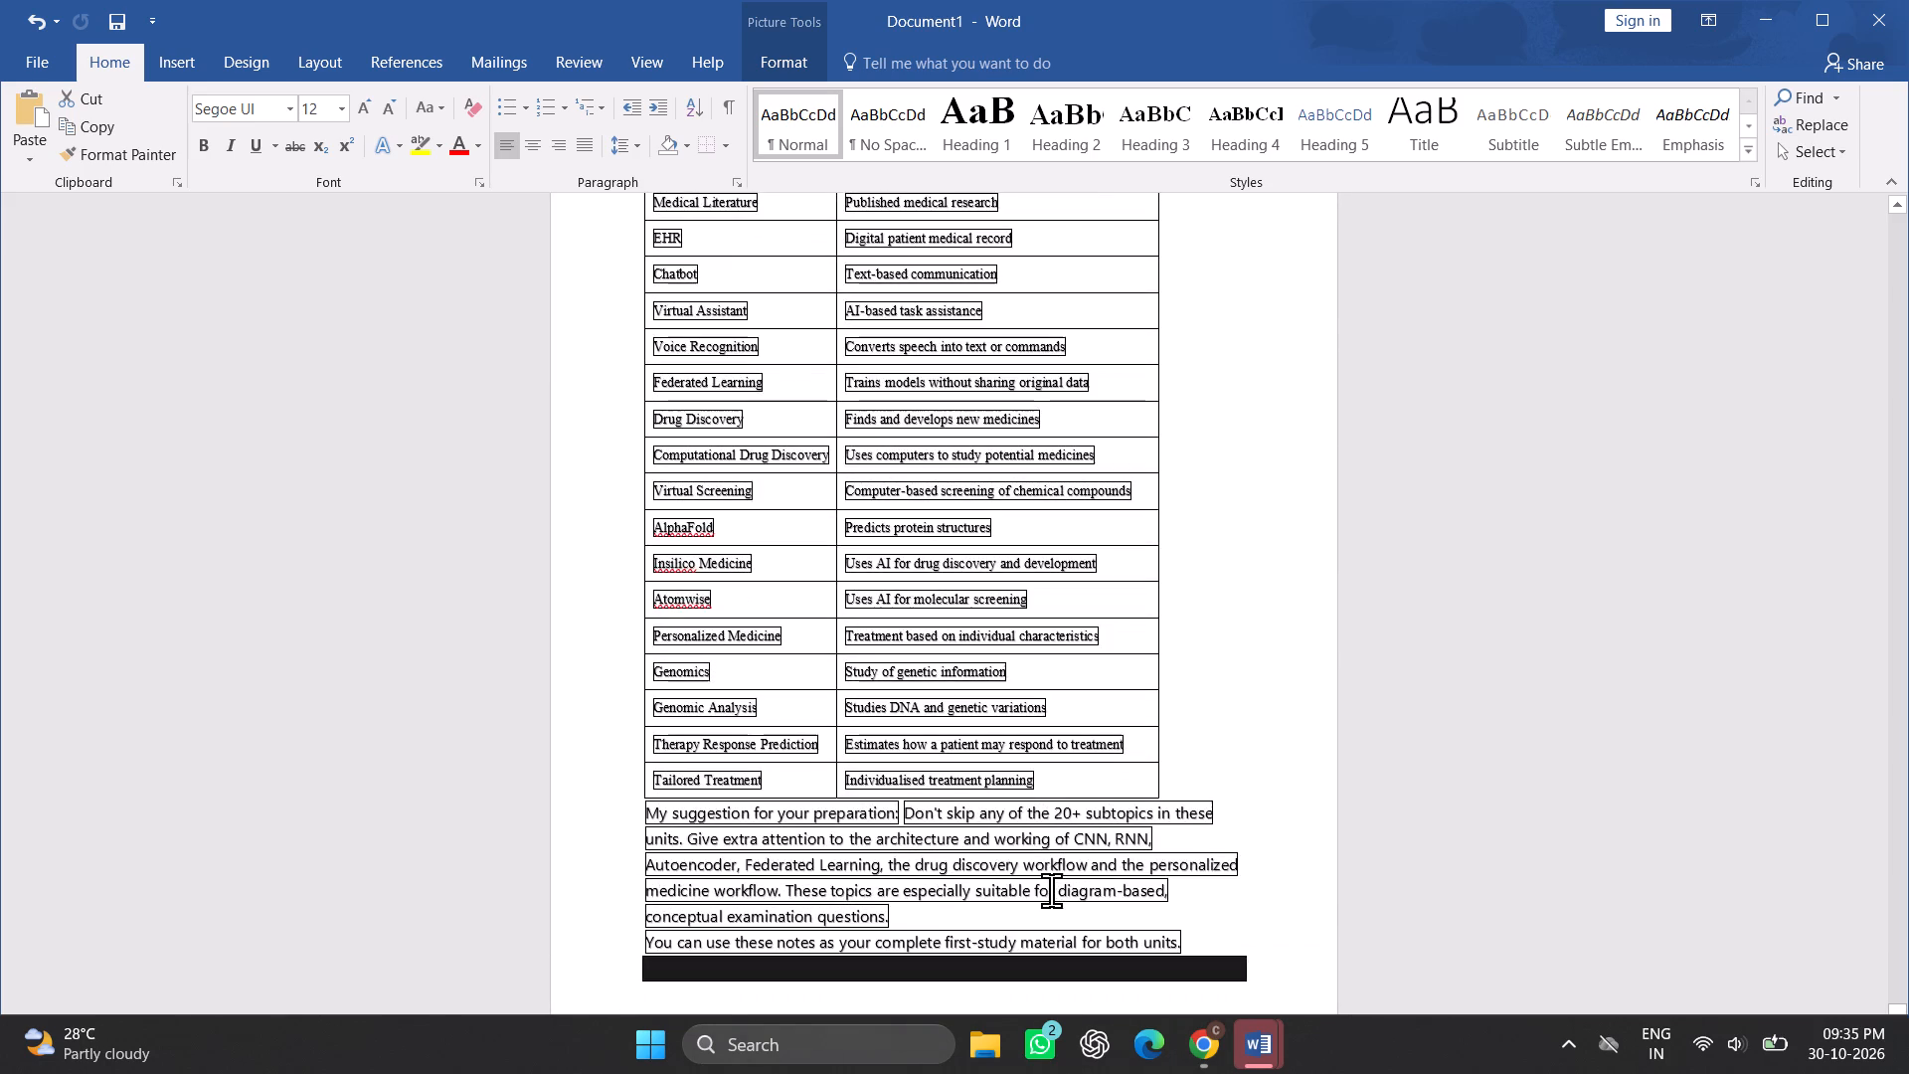
scroll(1051, 890, down, 20)
scroll(1051, 890, down, 20)
scroll(1051, 890, down, 15)
scroll(1051, 890, down, 17)
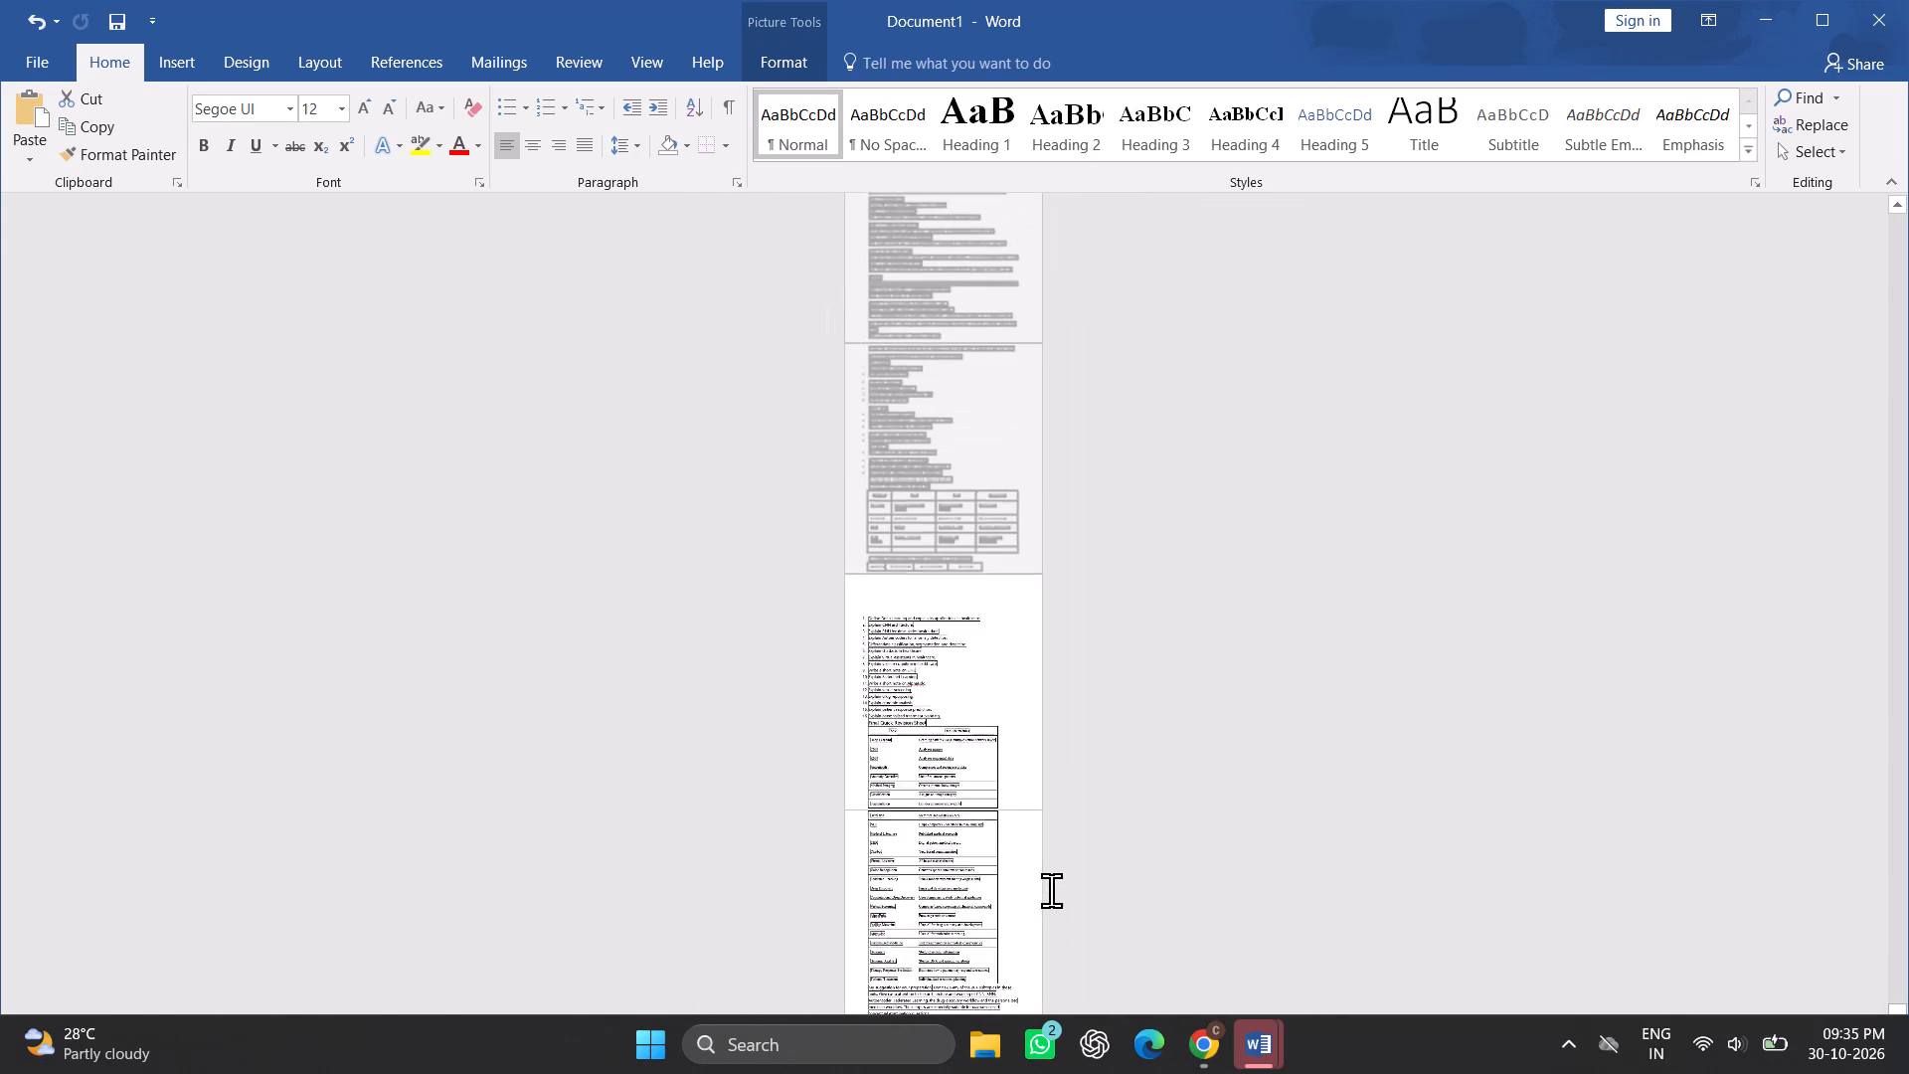
Review the page layout and images from the end of the document back to its first page.
scroll(1051, 890, down, 1)
scroll(934, 697, up, 1)
ctrl+scroll(934, 697, down, 1)
scroll(934, 697, up, 7)
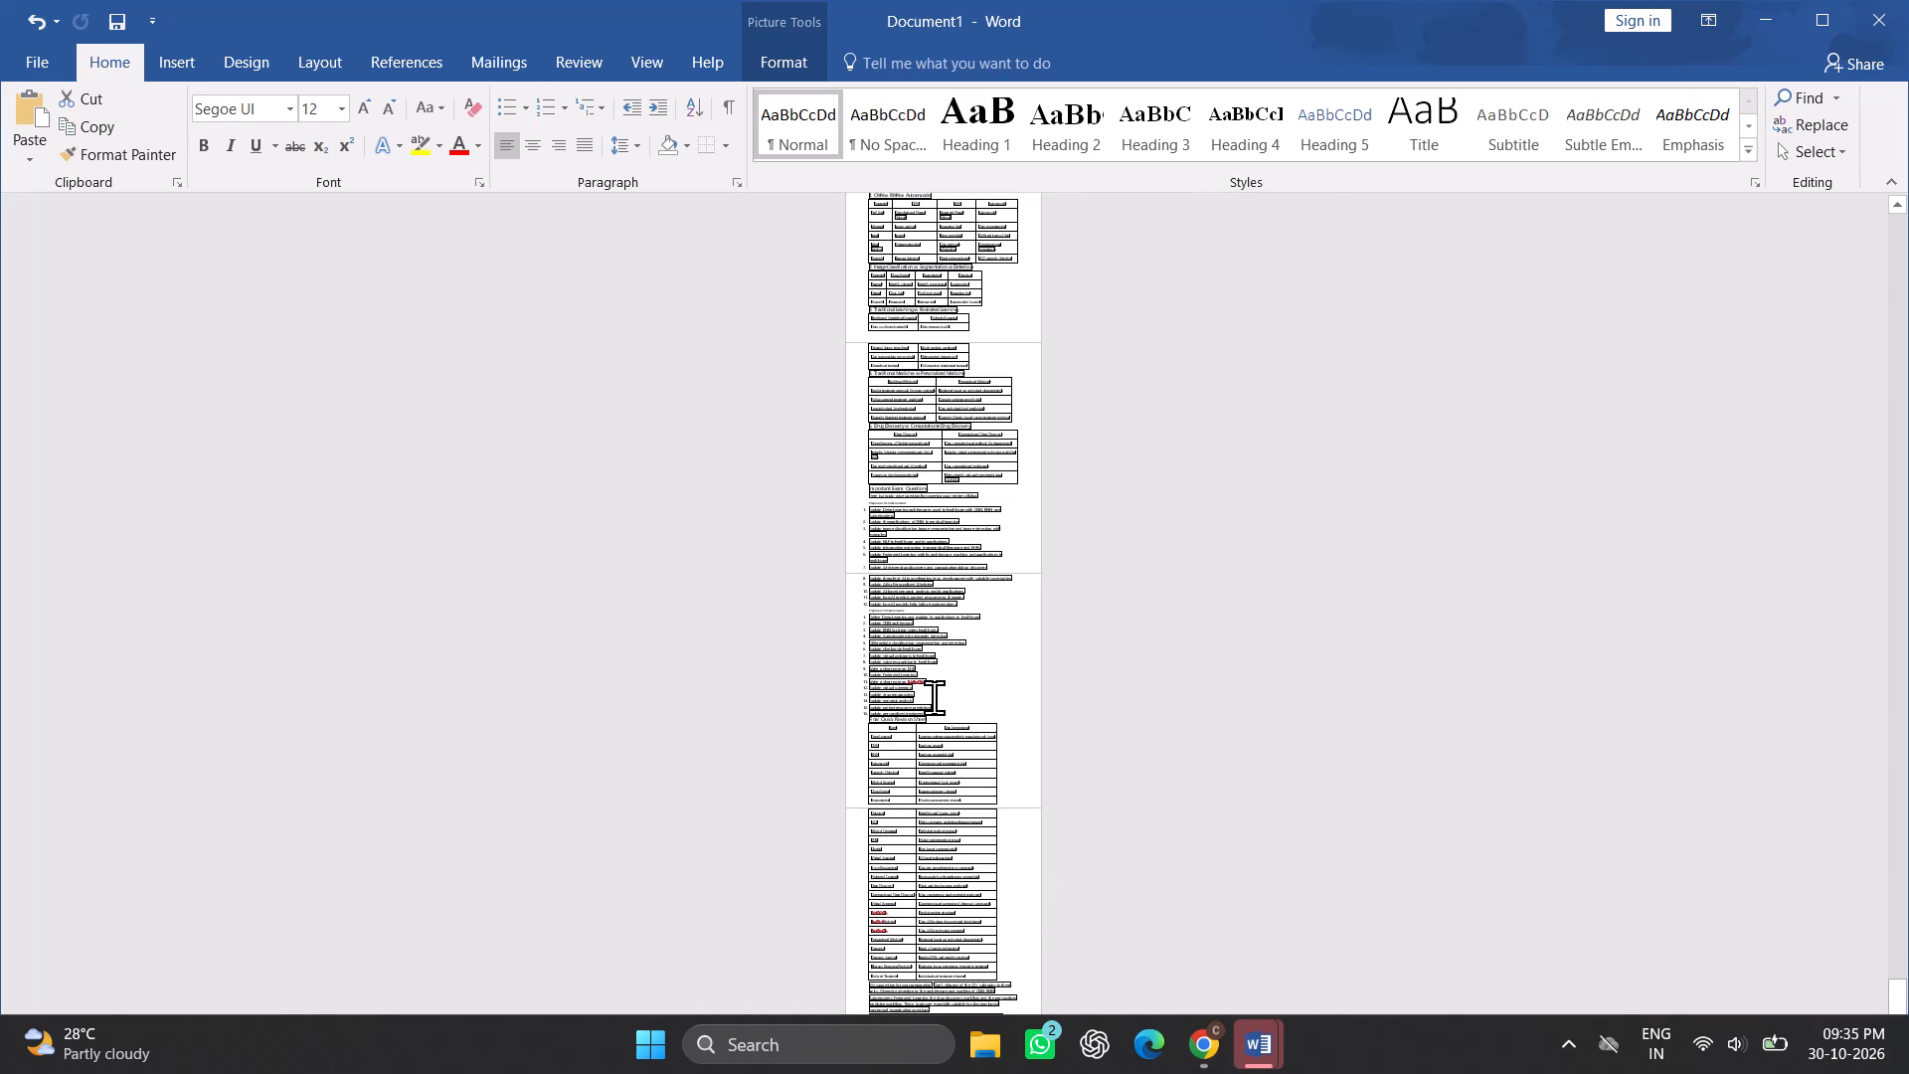
scroll(934, 697, up, 6)
scroll(934, 697, up, 20)
scroll(934, 697, up, 20)
scroll(934, 697, up, 20)
scroll(934, 697, up, 7)
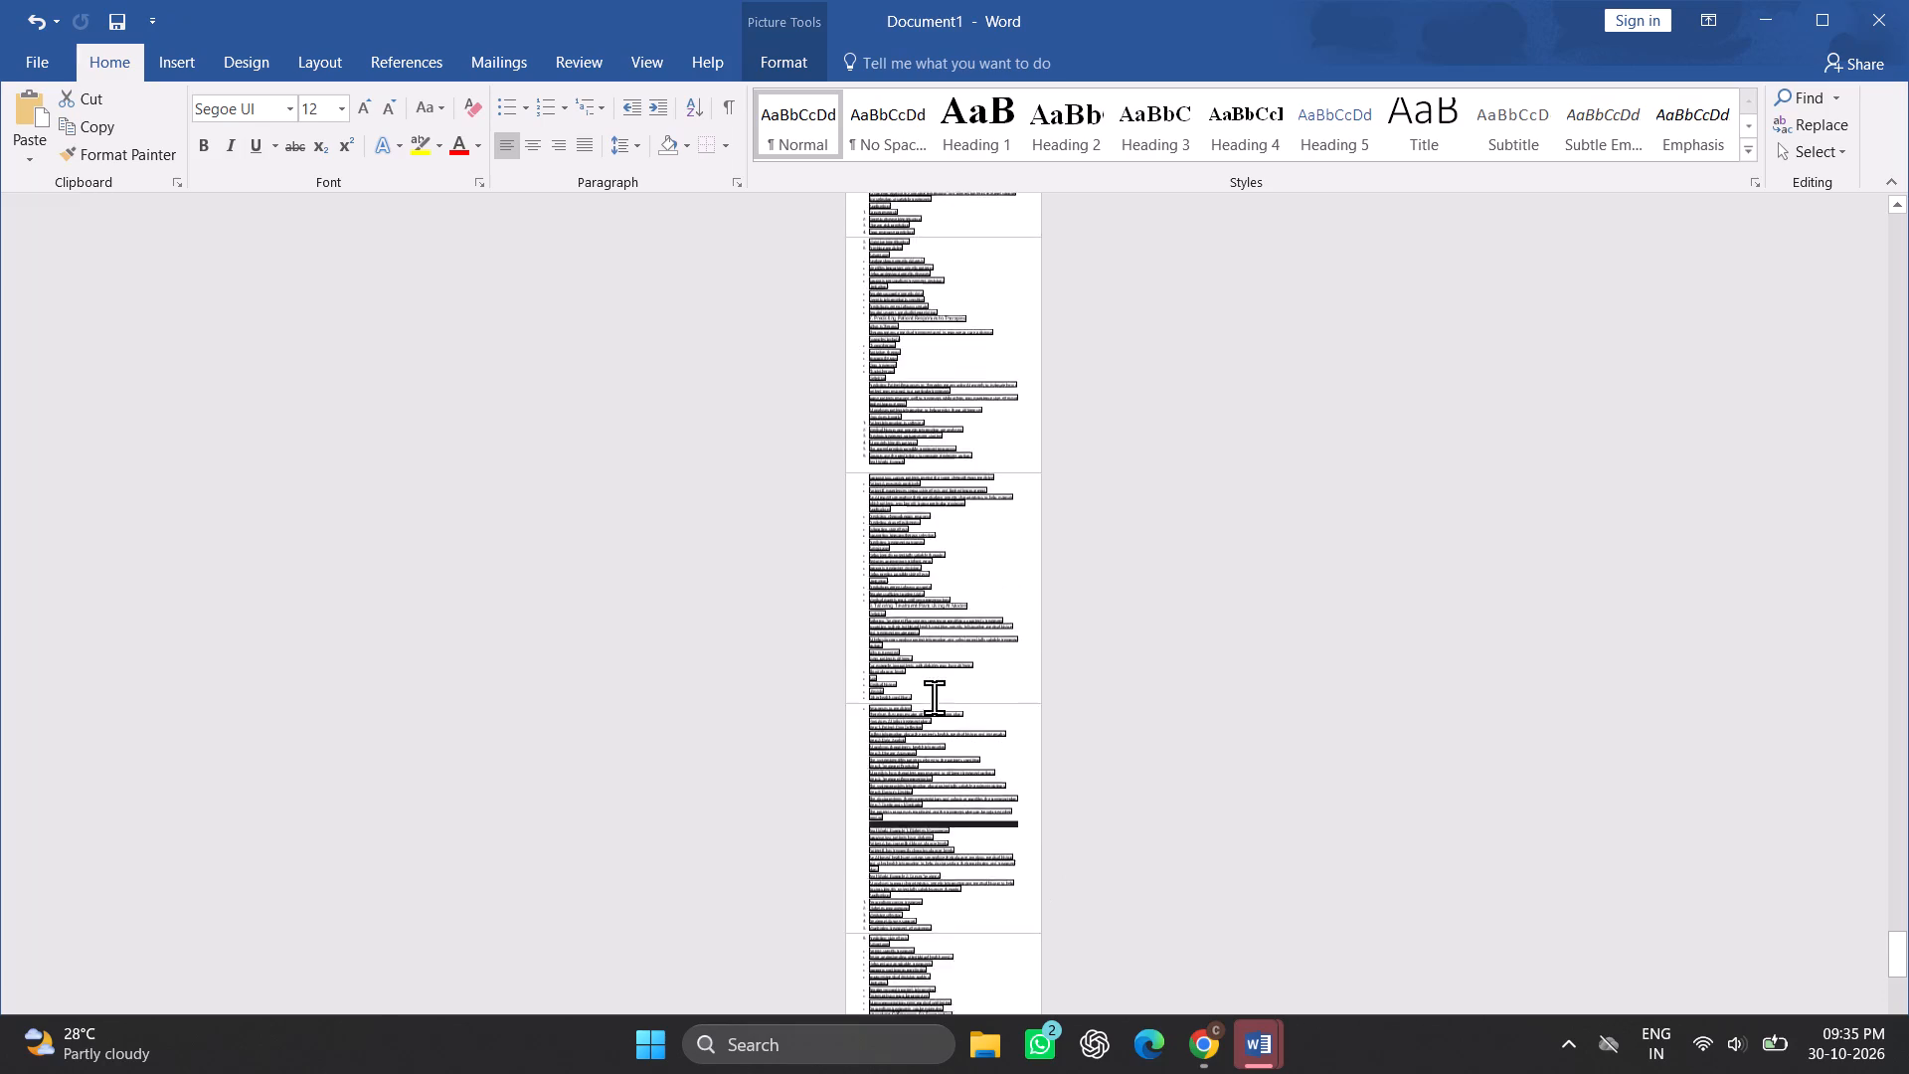
scroll(934, 697, up, 8)
scroll(934, 697, up, 20)
scroll(934, 697, up, 20)
scroll(934, 697, up, 10)
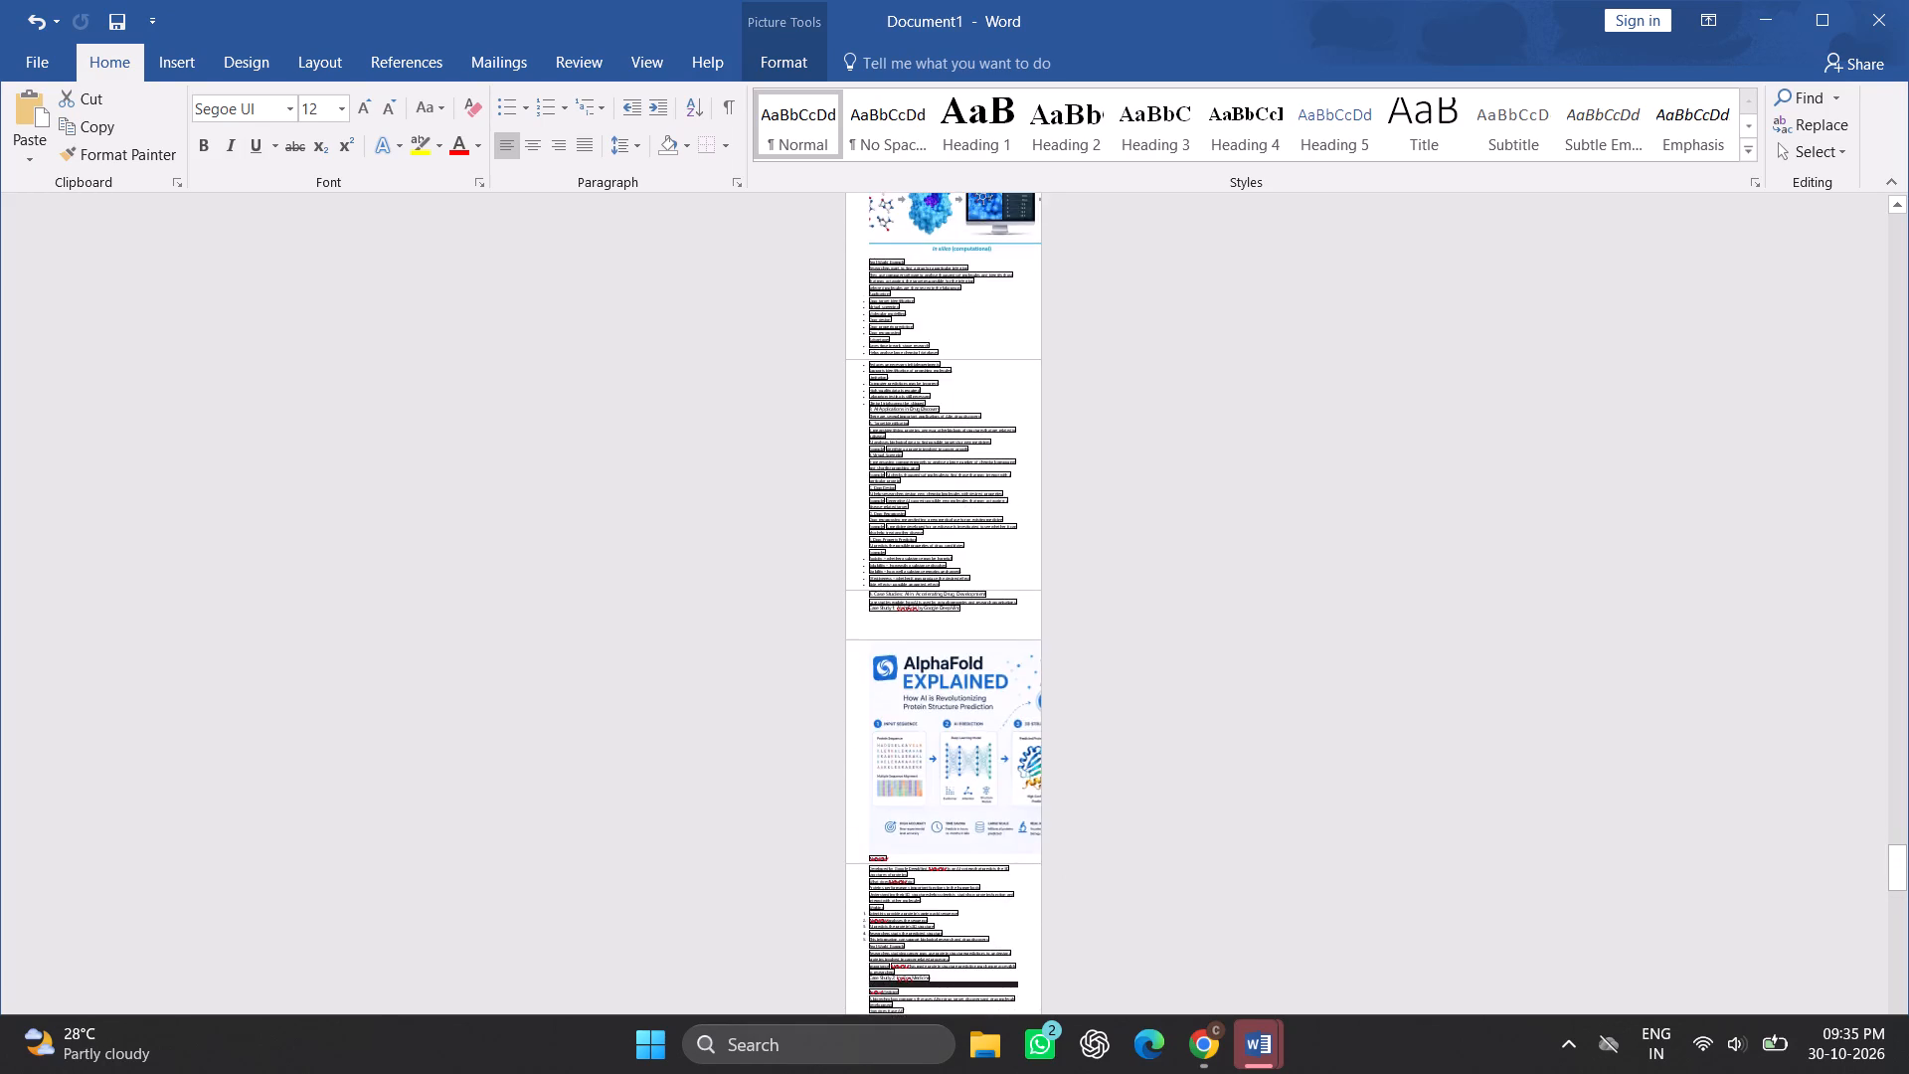
scroll(934, 697, up, 3)
scroll(934, 697, down, 13)
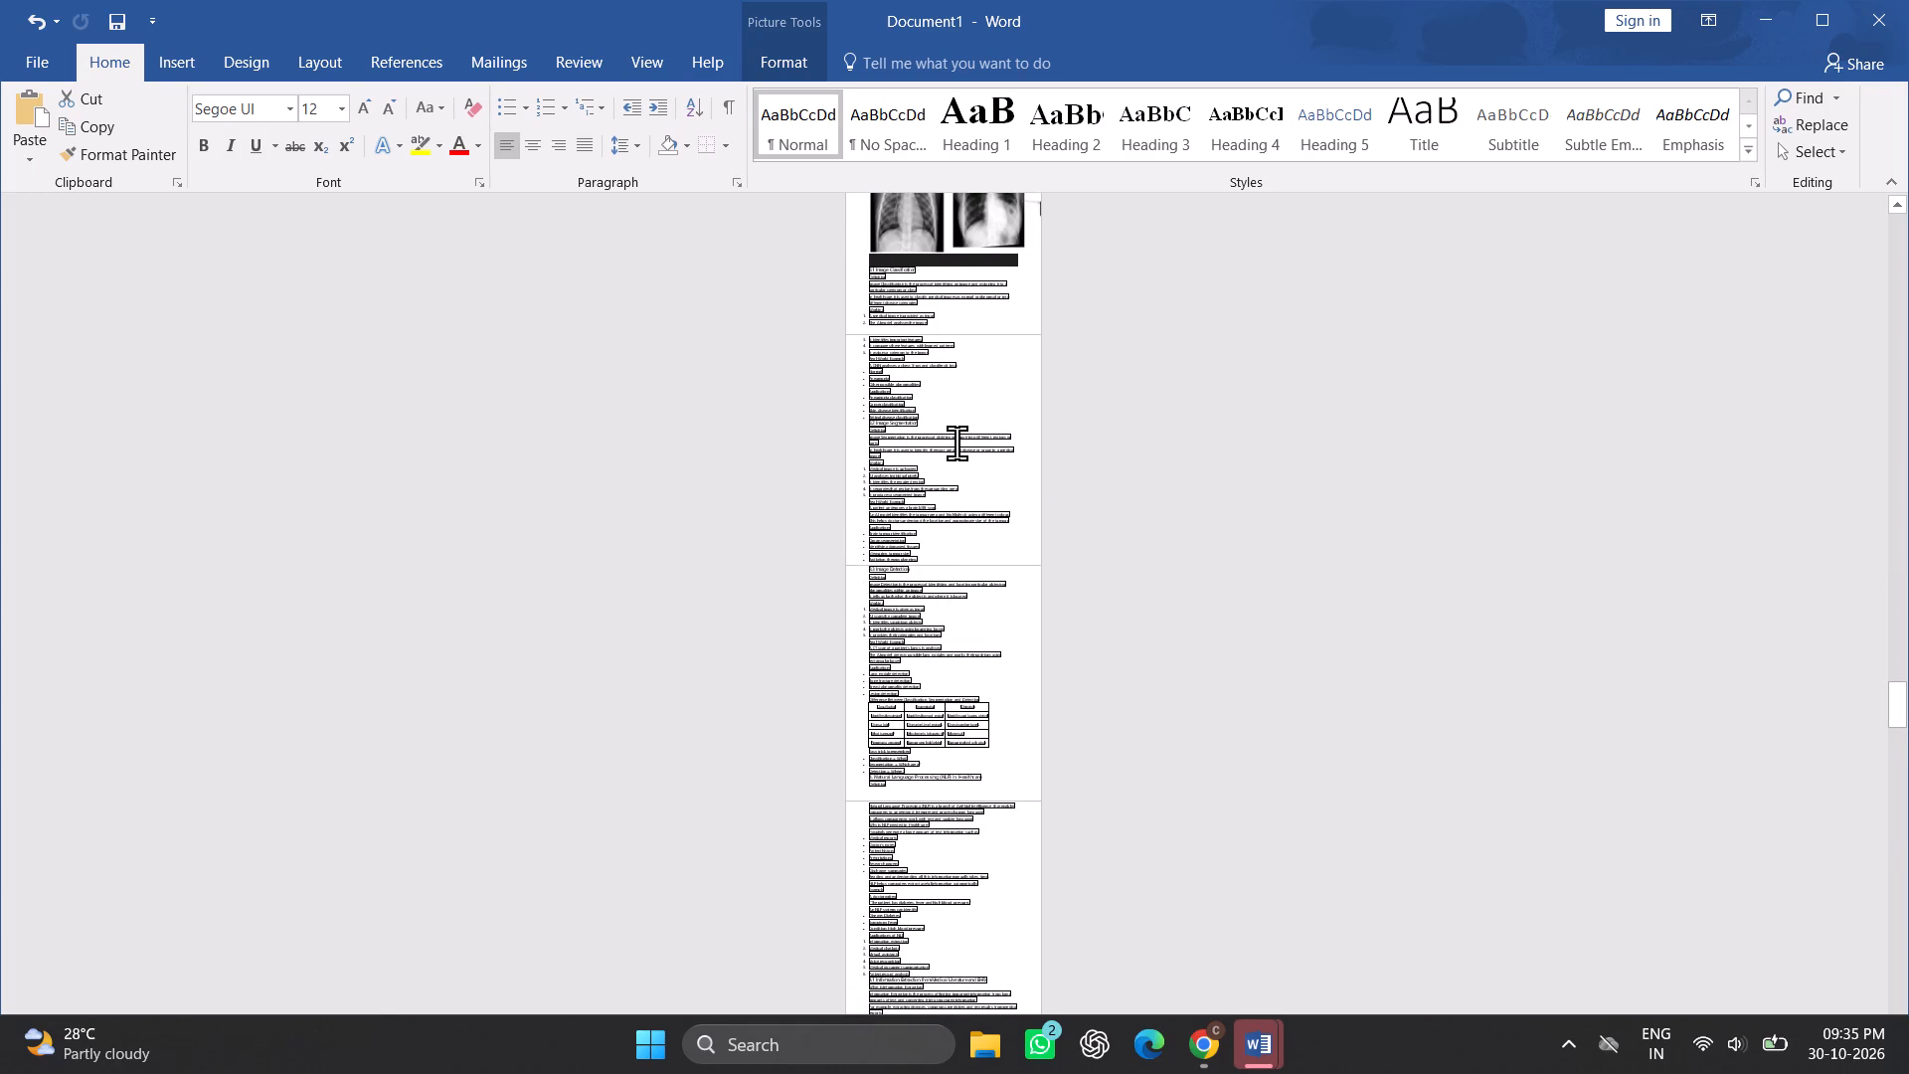
scroll(956, 443, up, 20)
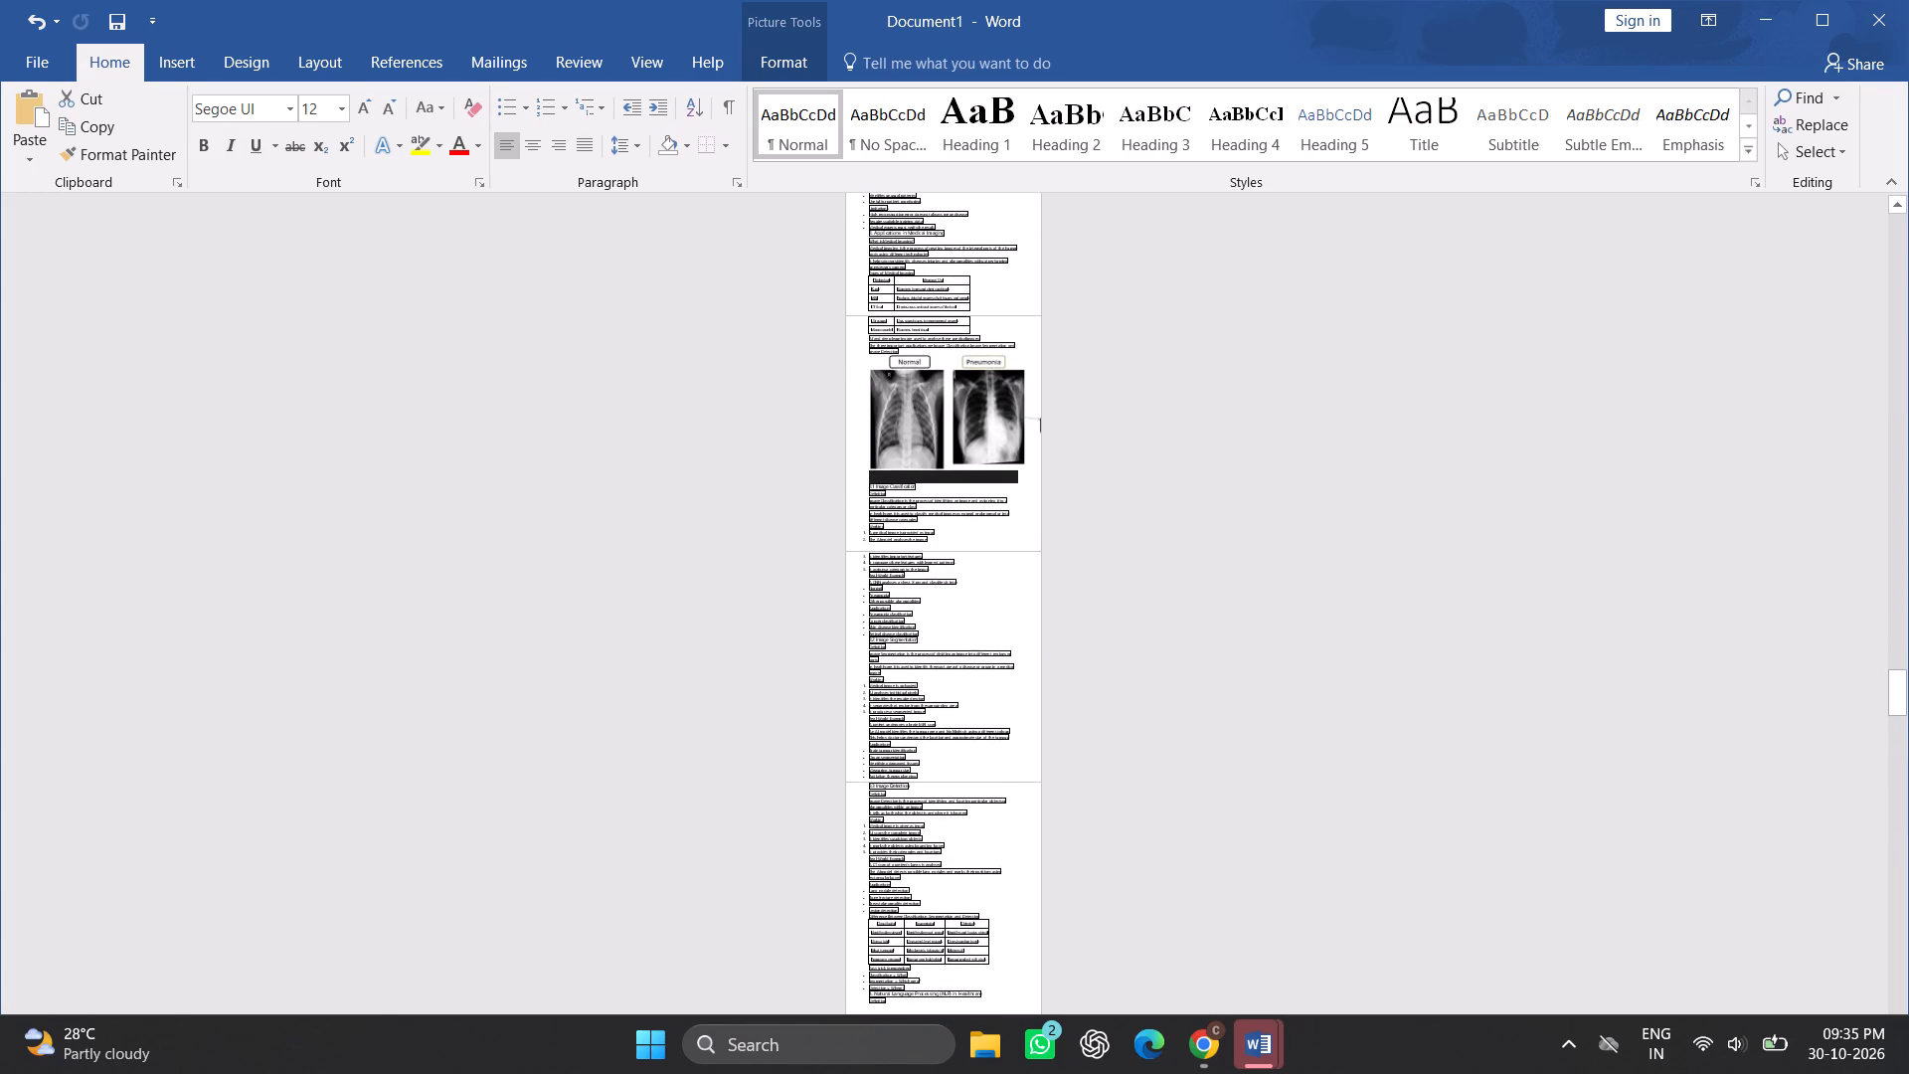
scroll(956, 443, up, 15)
scroll(956, 443, up, 20)
scroll(956, 443, up, 3)
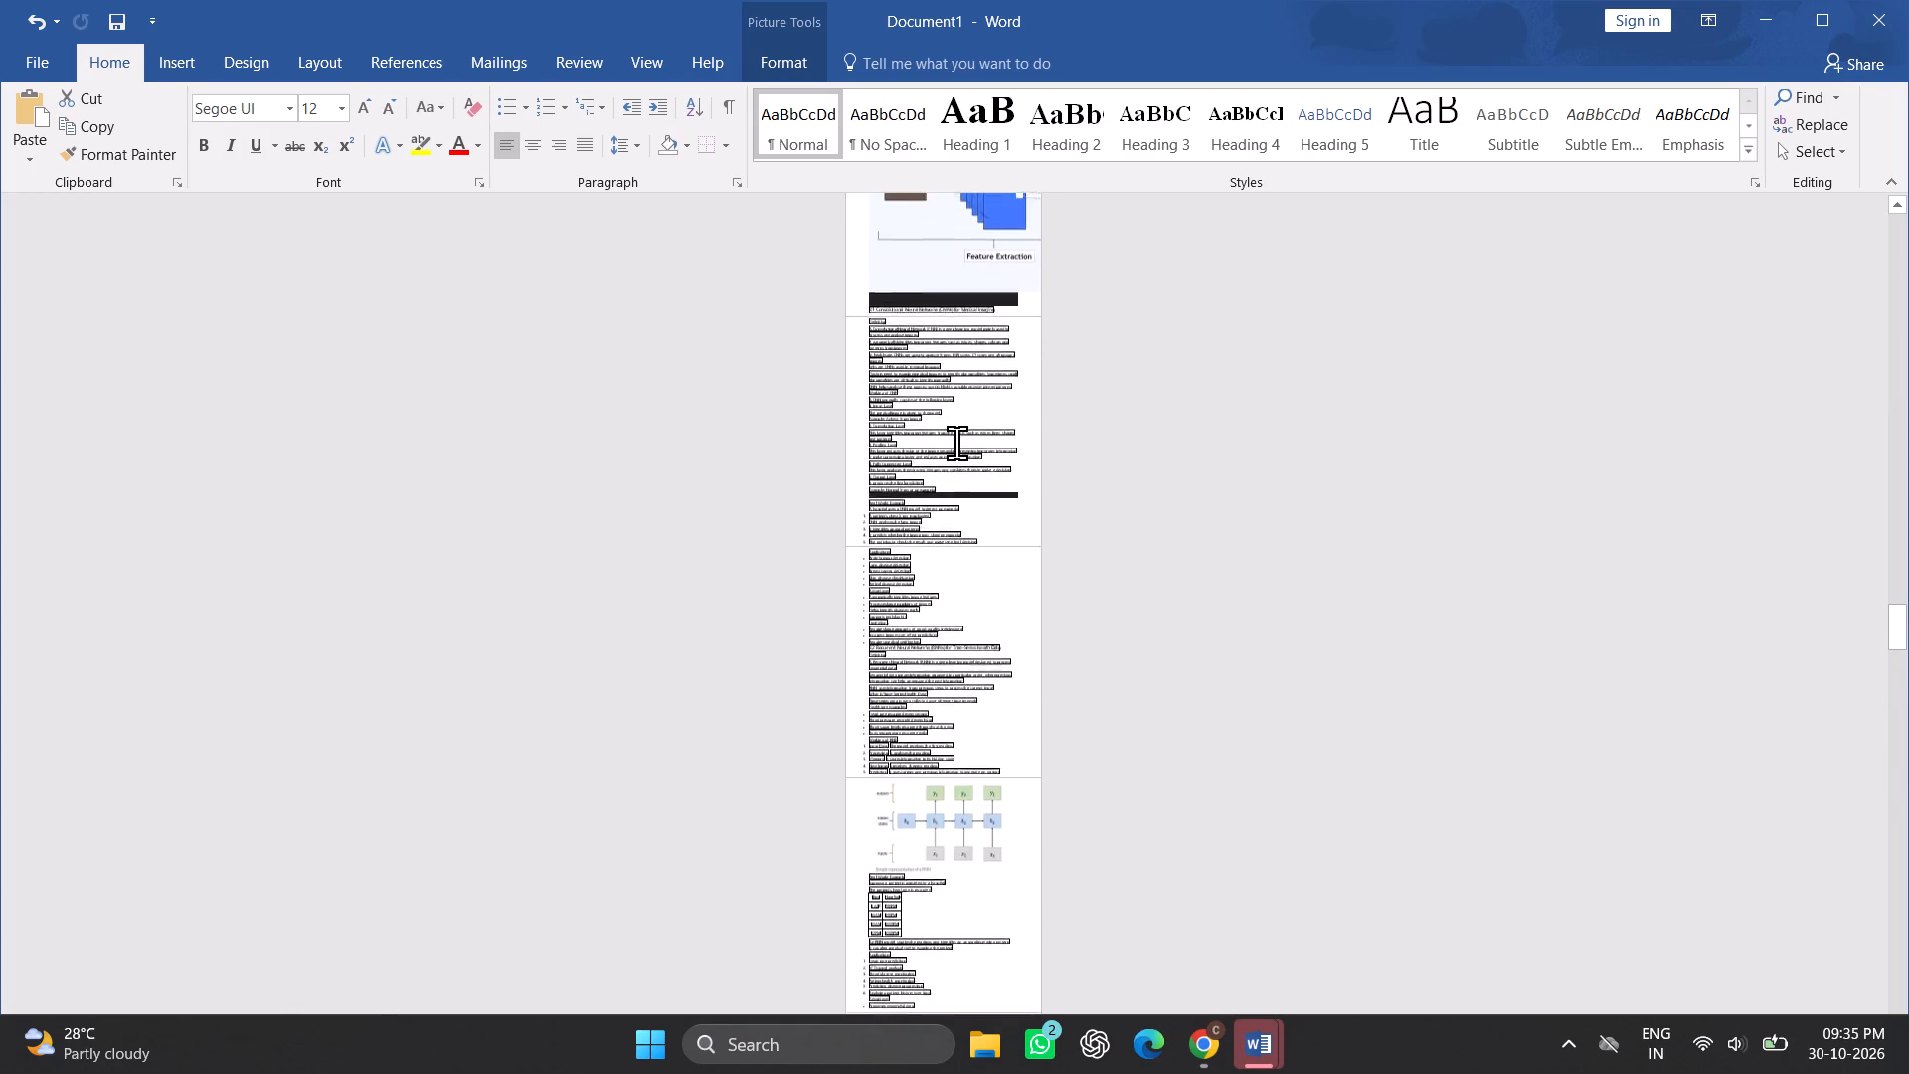
scroll(956, 443, up, 20)
scroll(956, 443, up, 20)
scroll(956, 443, up, 8)
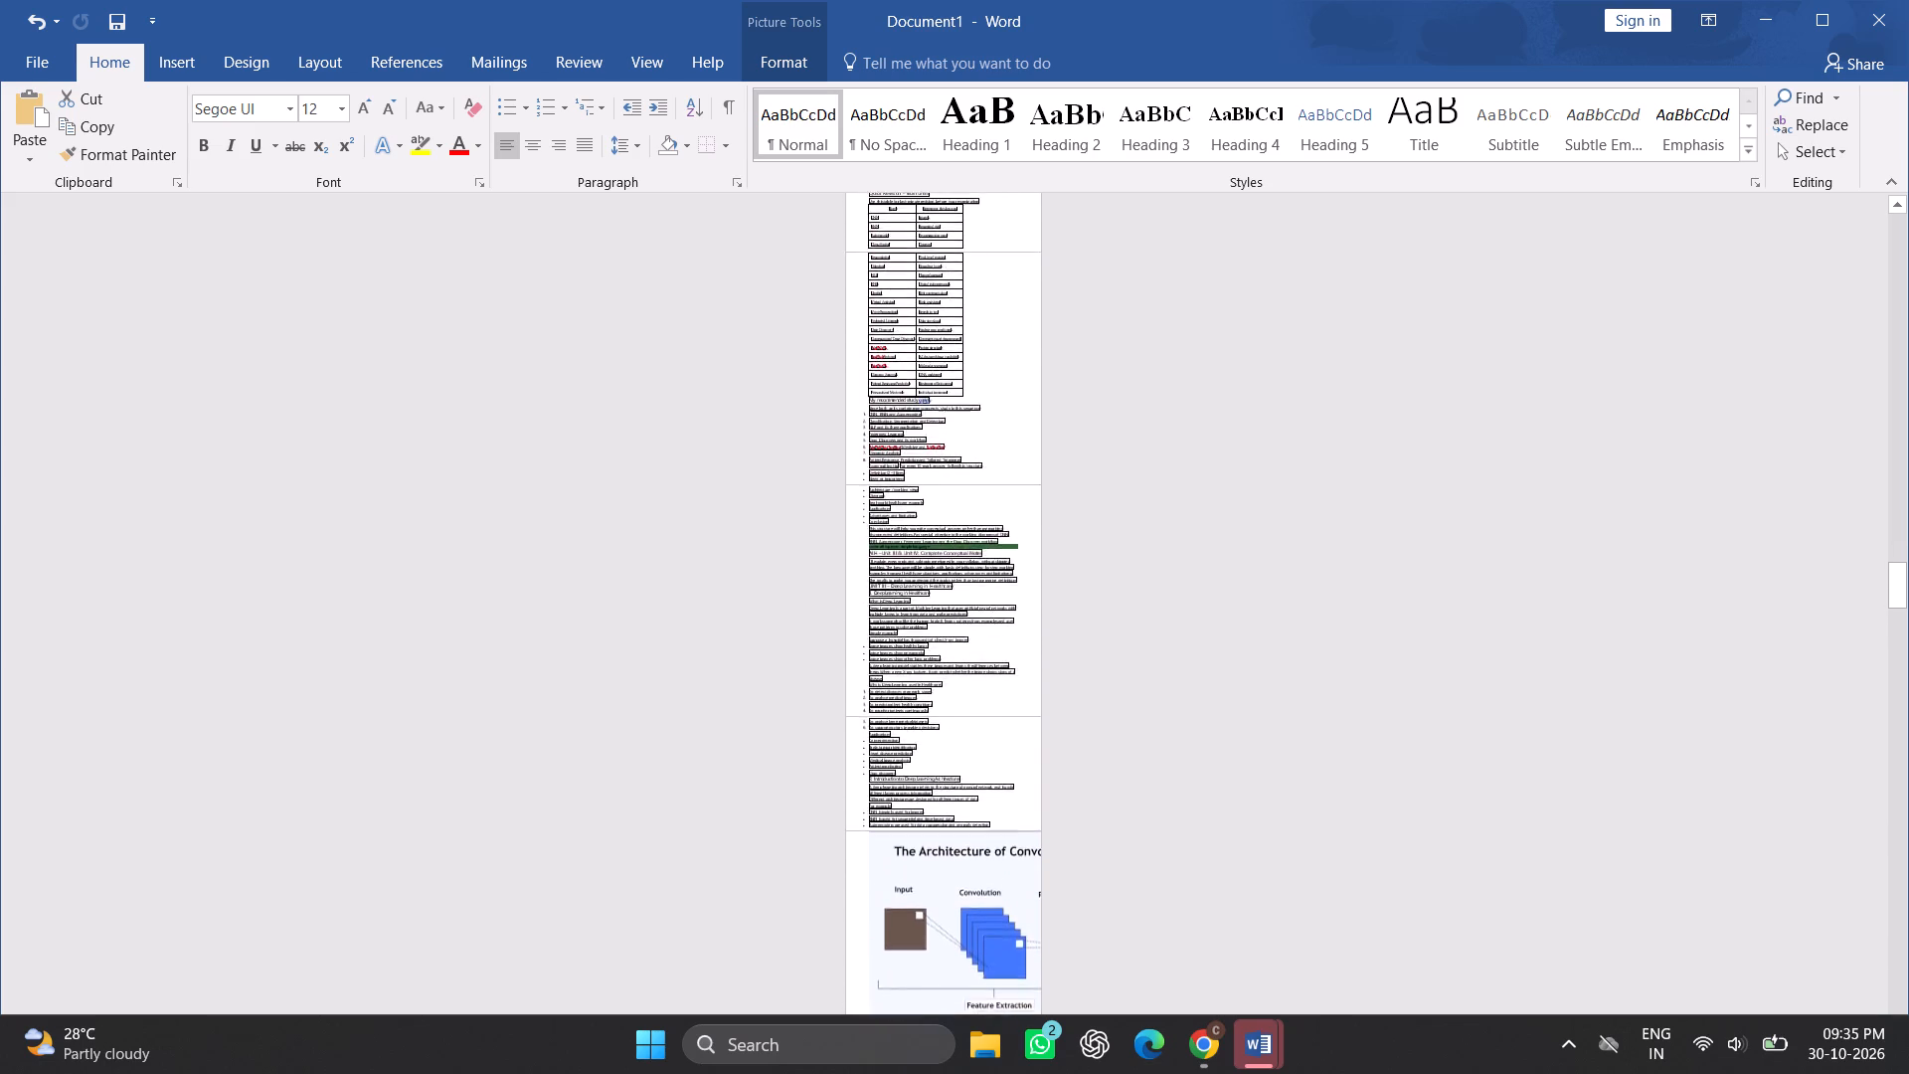
scroll(956, 443, up, 20)
scroll(956, 443, up, 20)
scroll(956, 443, up, 20)
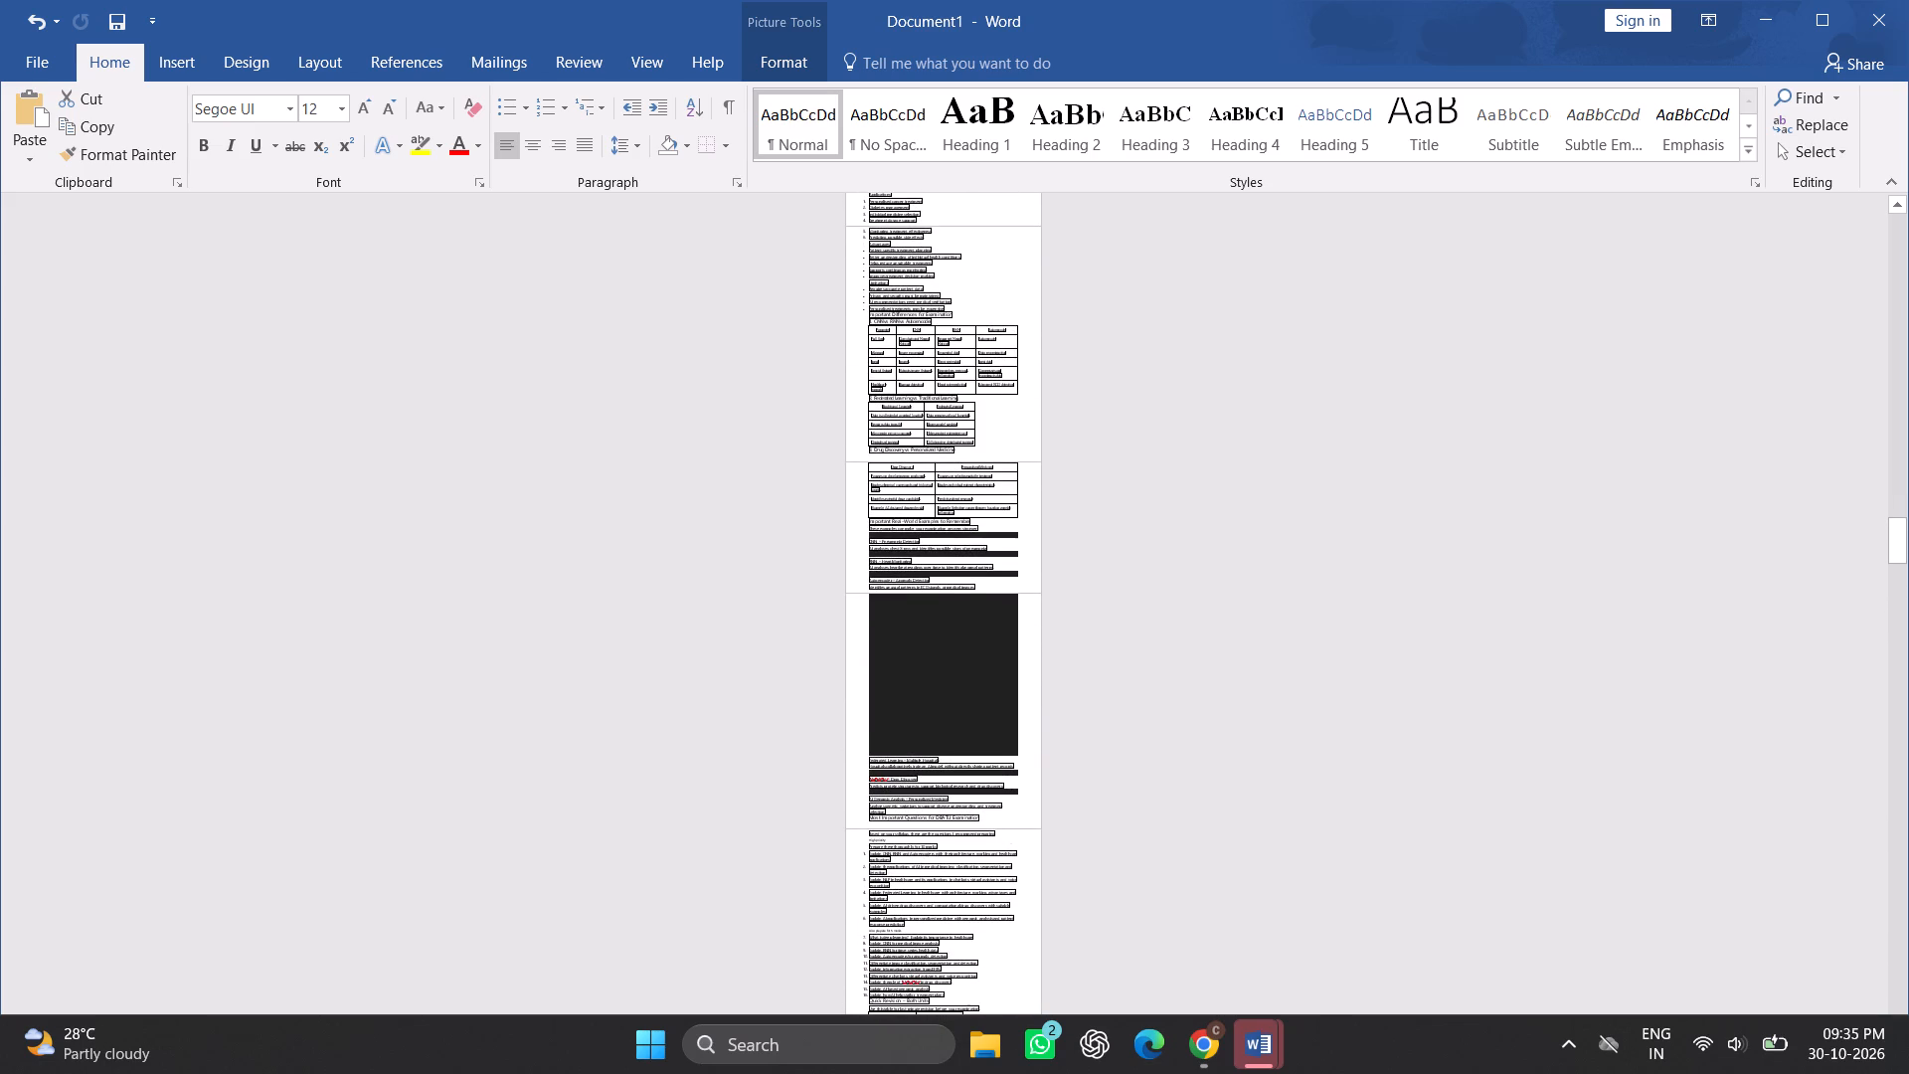
scroll(976, 772, up, 20)
scroll(976, 772, up, 20)
scroll(976, 772, up, 20)
scroll(976, 772, down, 20)
scroll(976, 772, down, 14)
scroll(976, 602, up, 20)
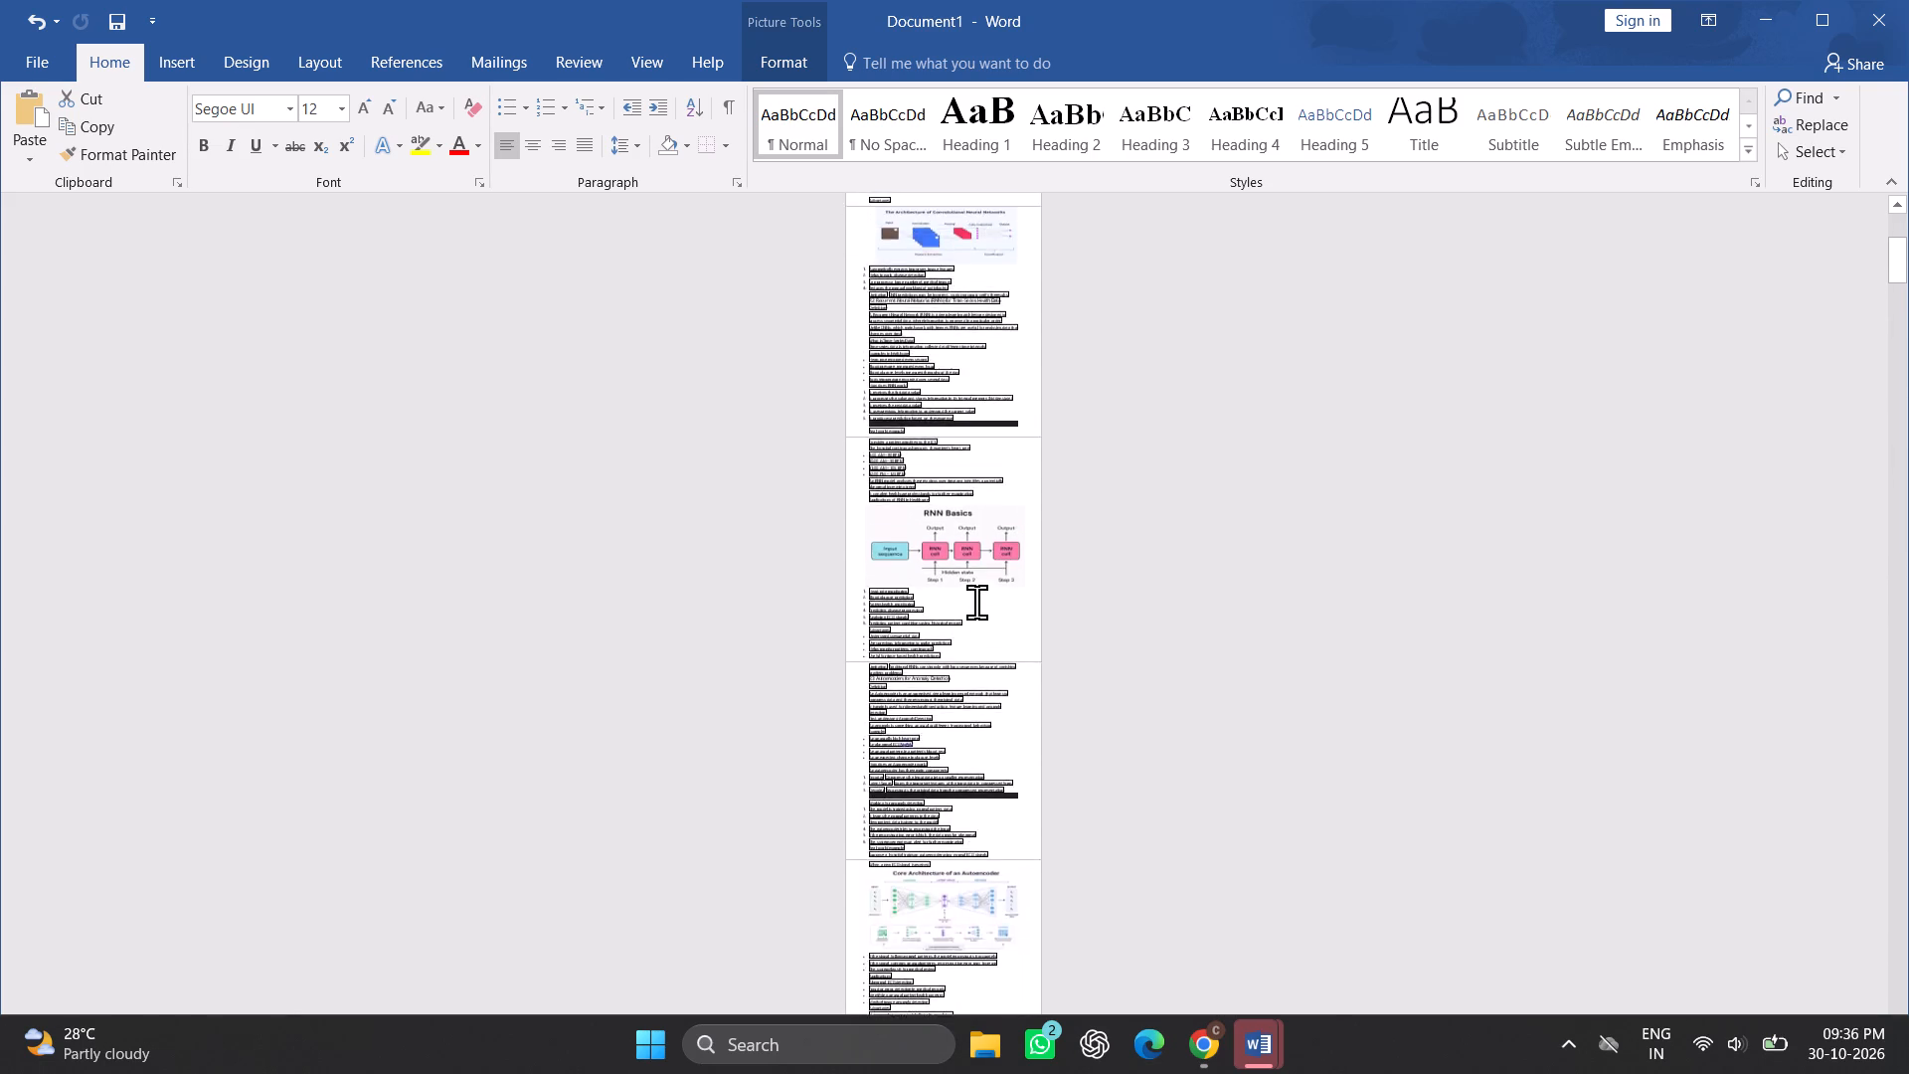
scroll(976, 602, up, 17)
scroll(976, 602, up, 4)
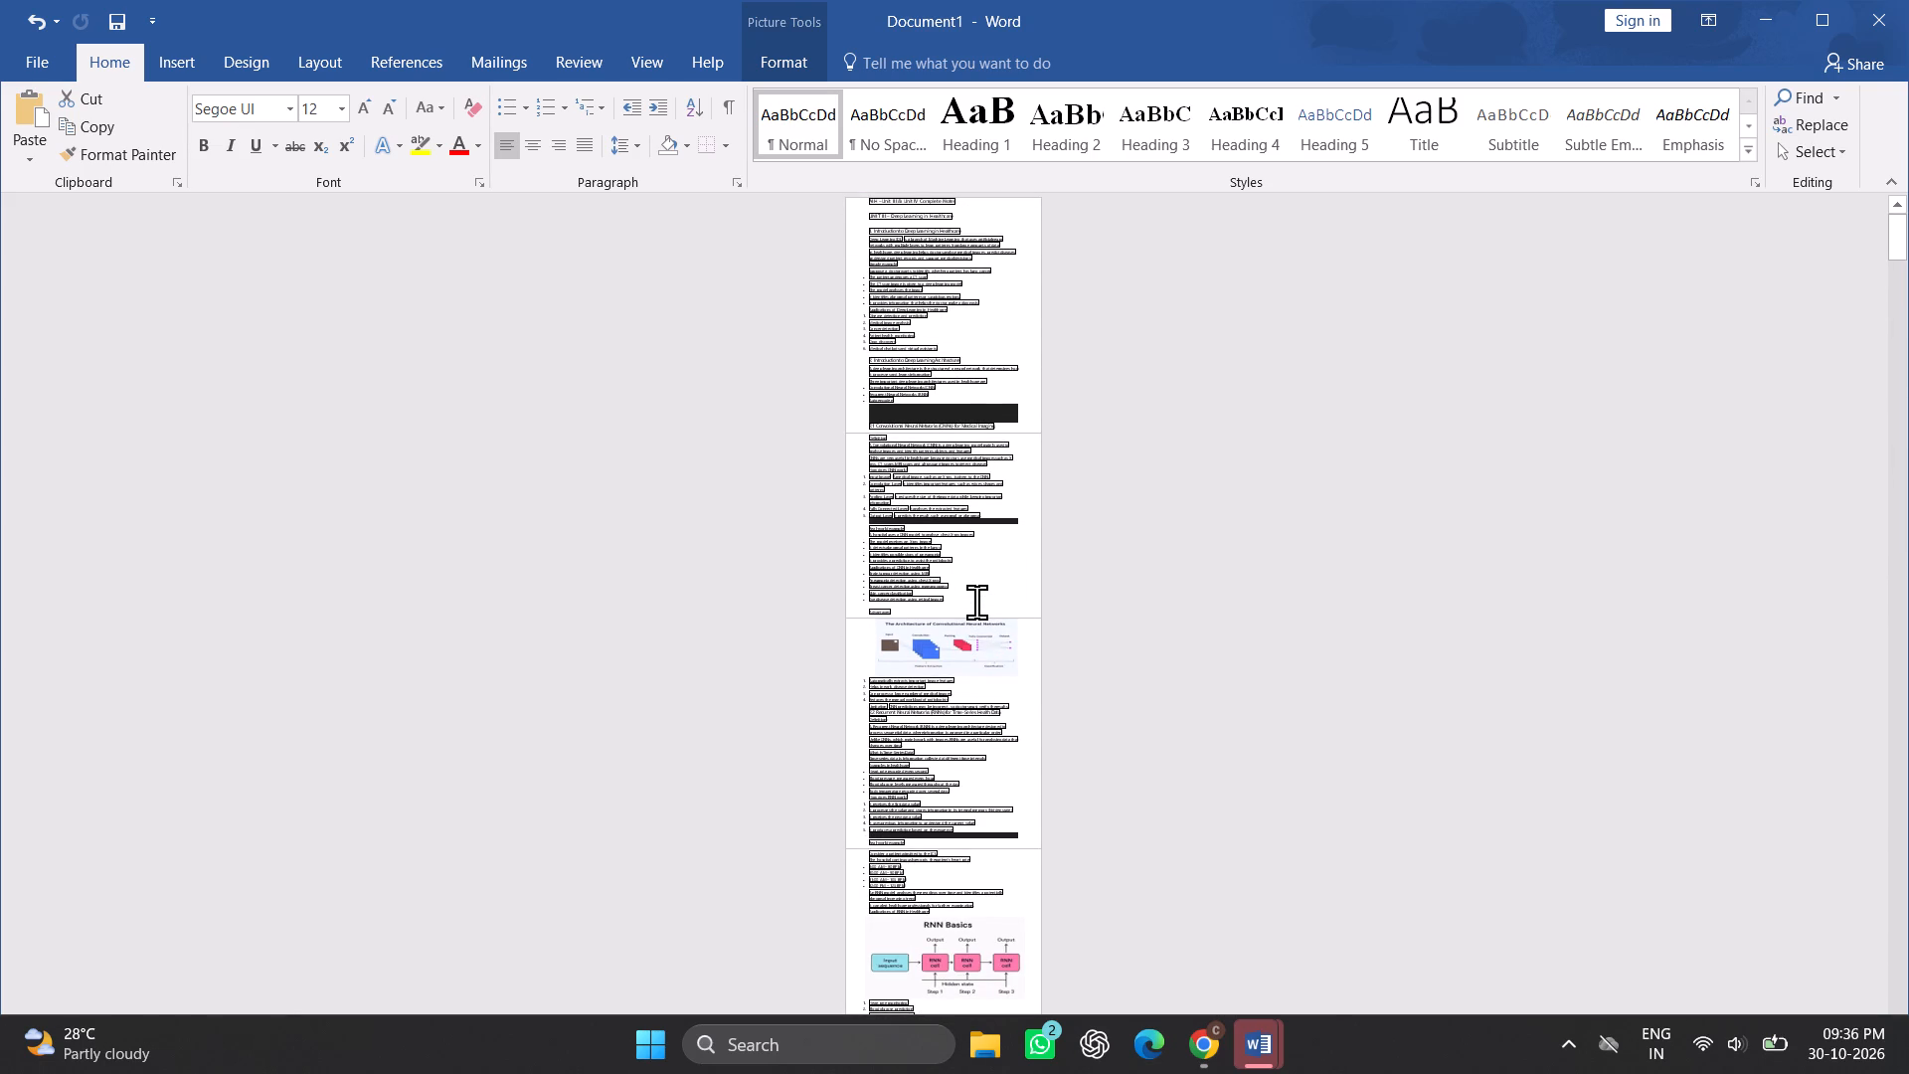
Check the pages from the start of the document down to the second, oversized convolutional neural network architecture diagram.
scroll(976, 602, down, 7)
scroll(976, 602, down, 20)
scroll(976, 602, down, 3)
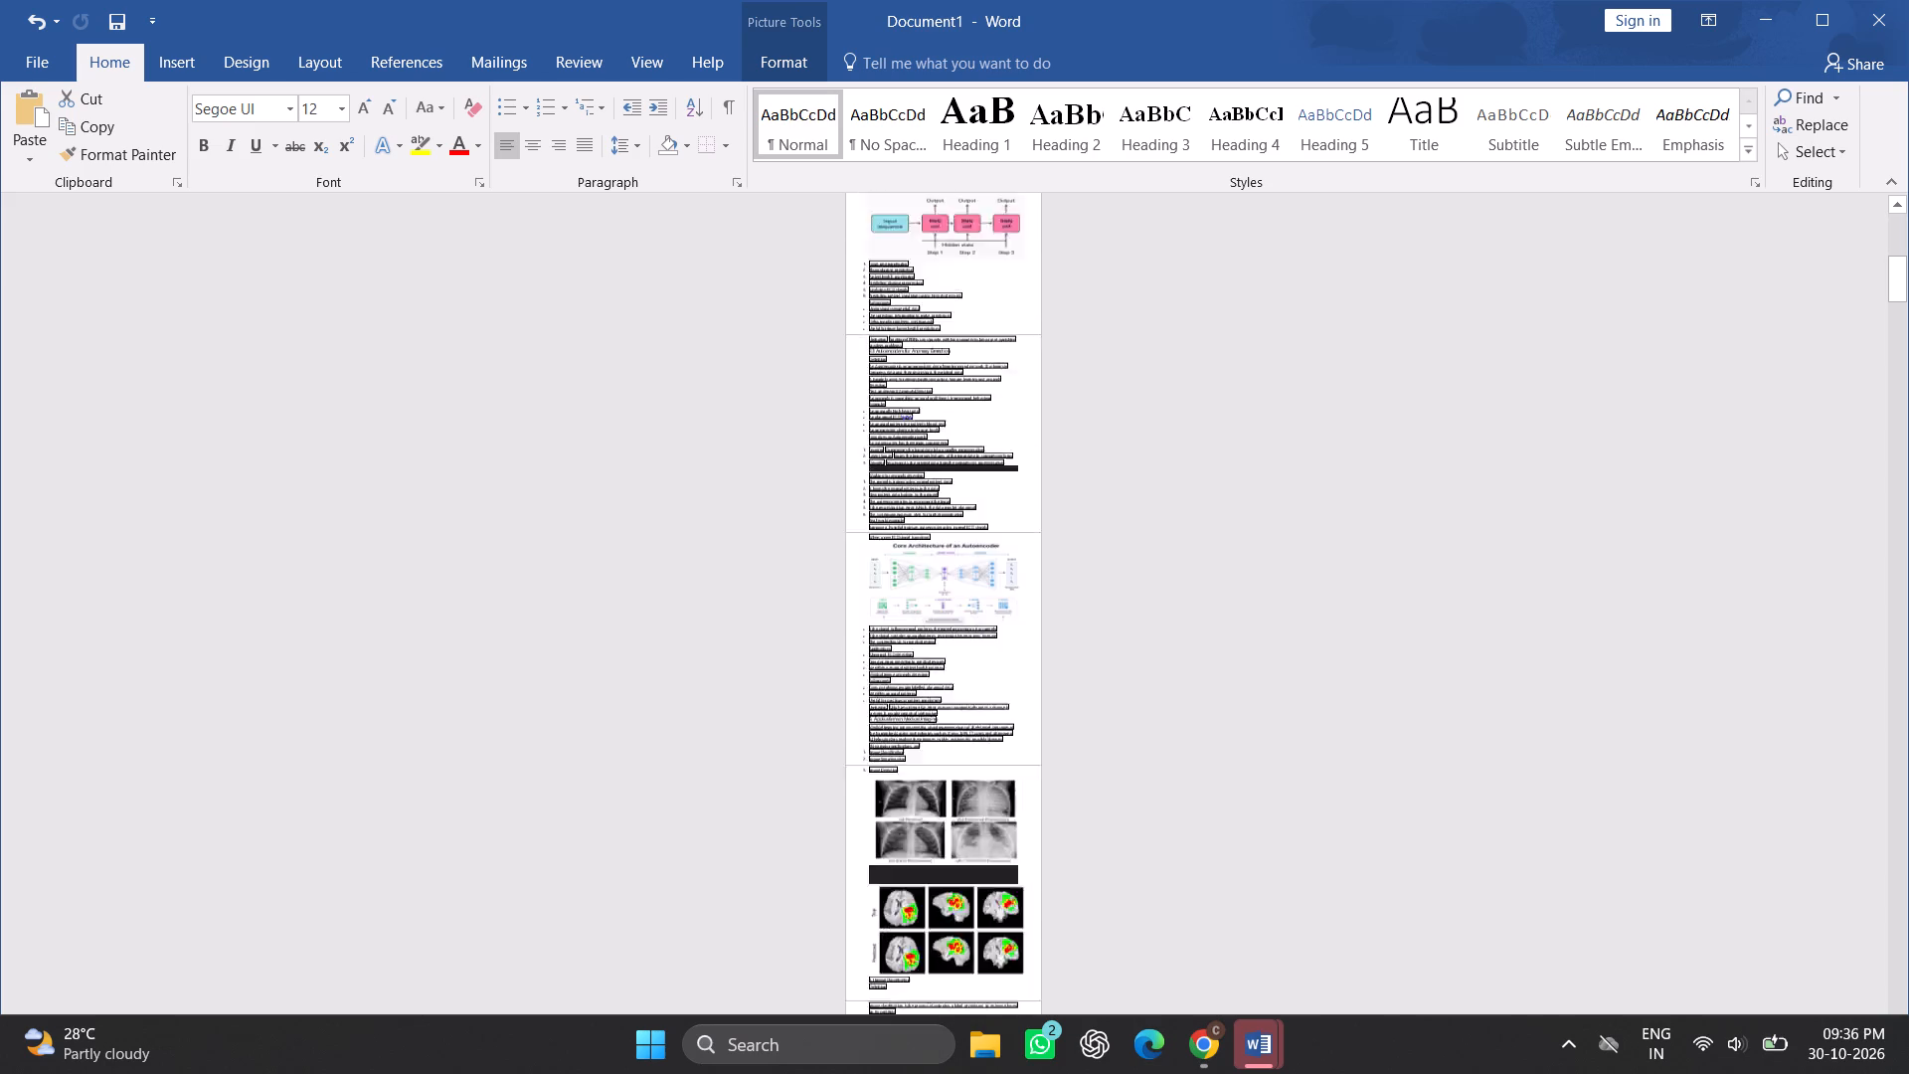
scroll(976, 602, down, 12)
scroll(976, 602, down, 13)
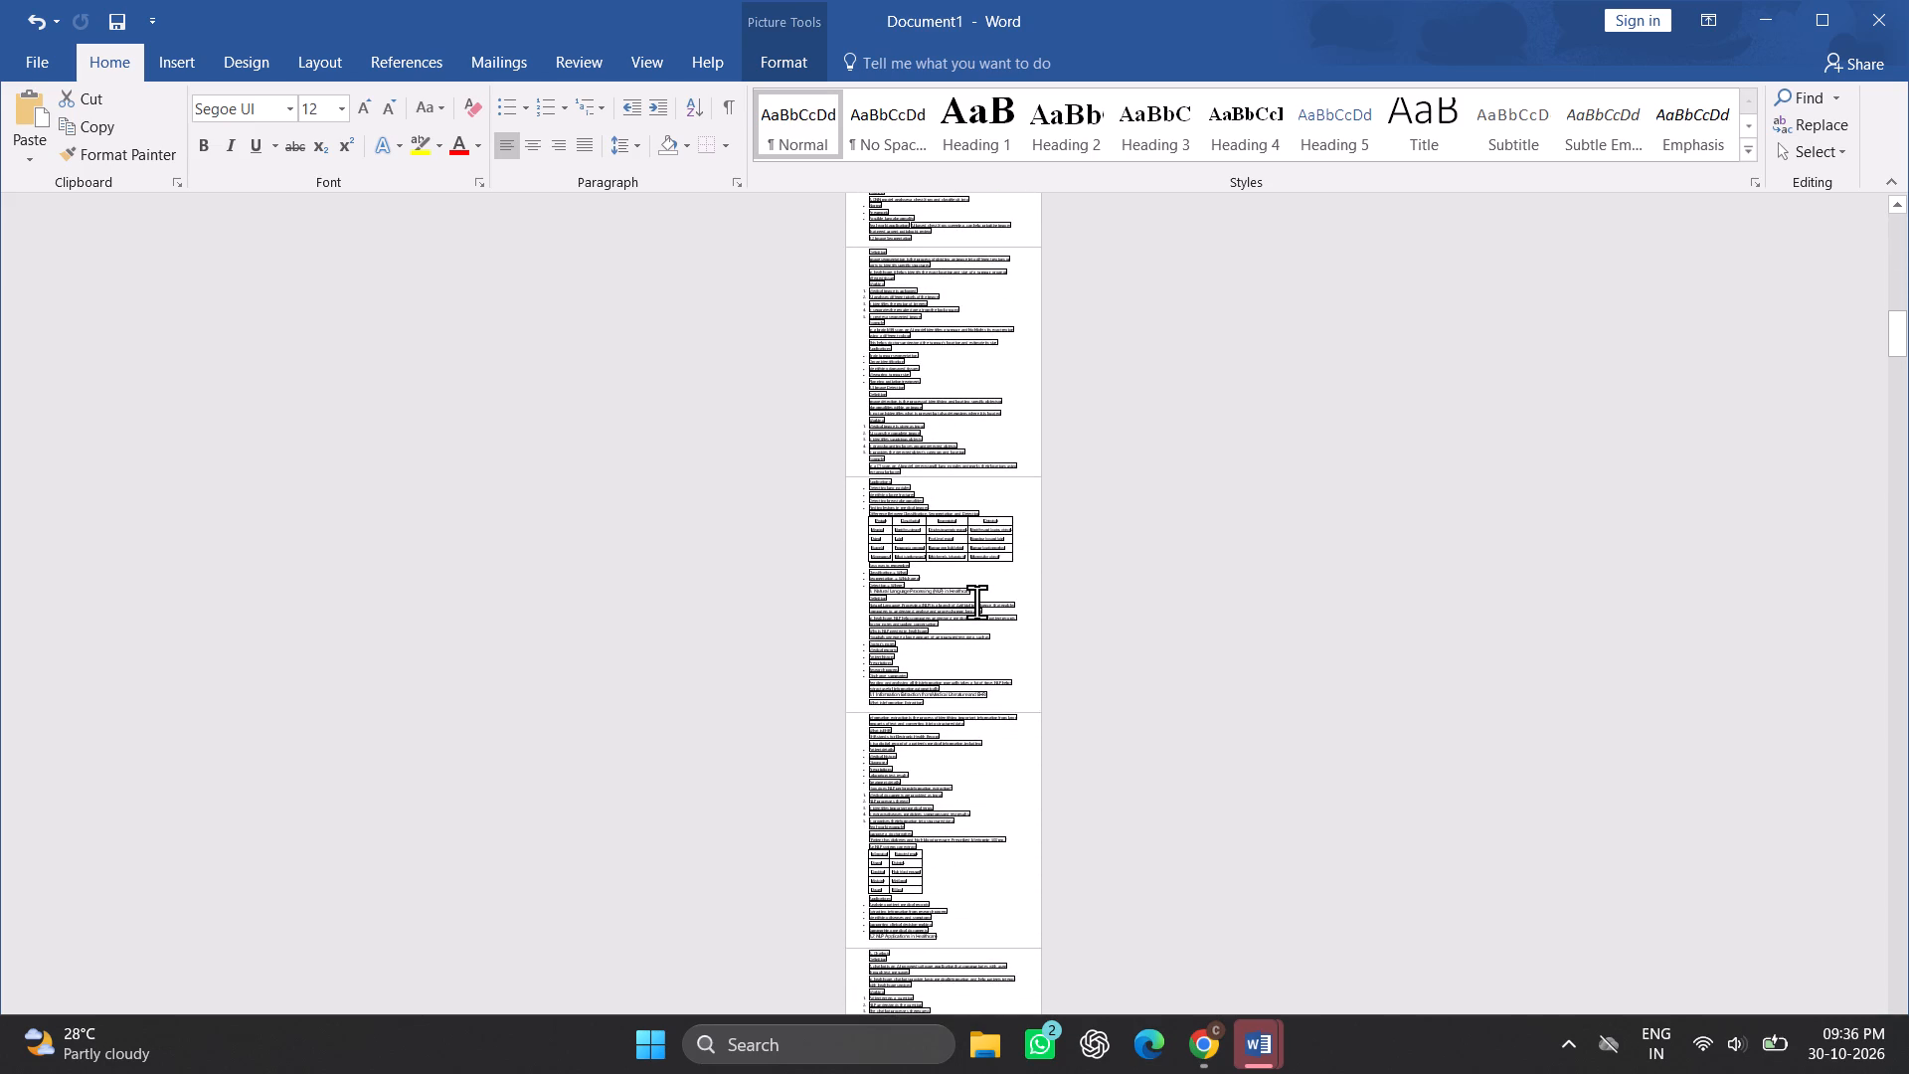
scroll(976, 602, down, 6)
scroll(976, 602, down, 20)
scroll(976, 602, down, 20)
scroll(976, 602, down, 7)
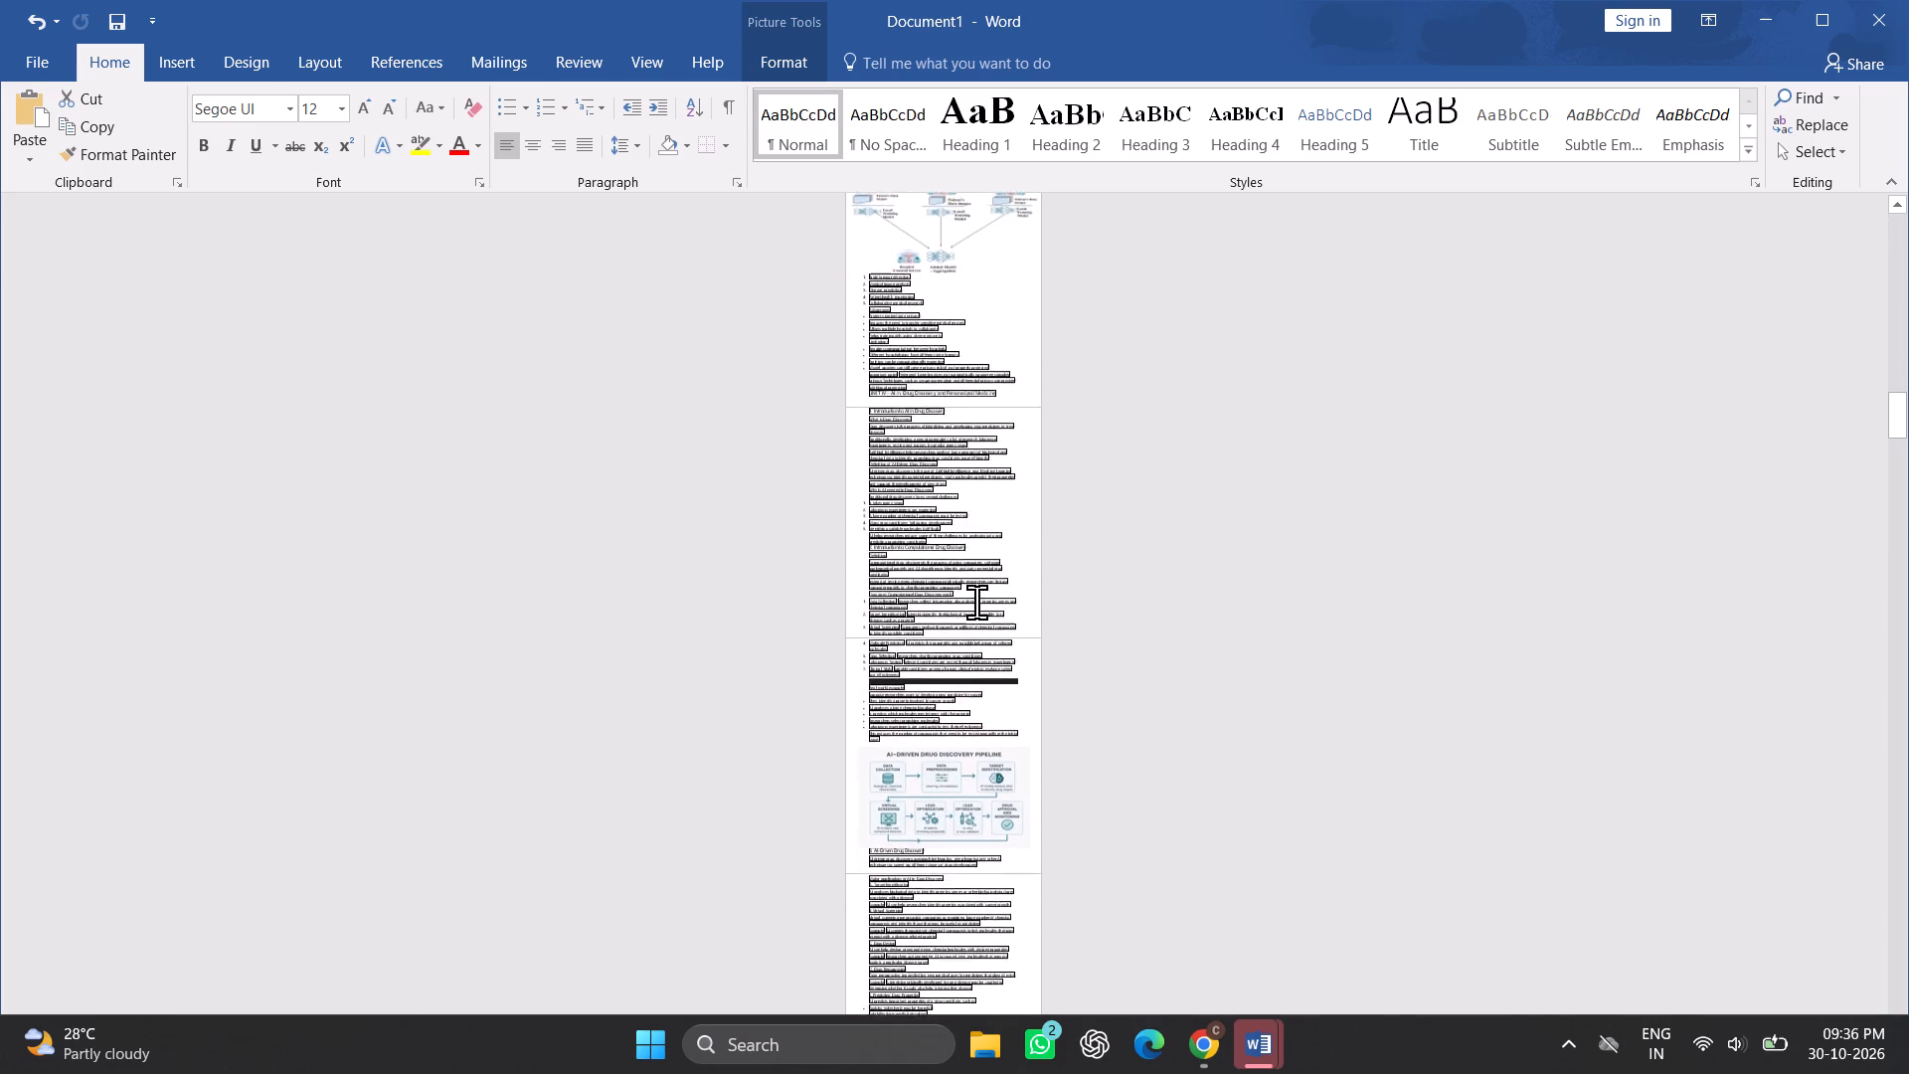
scroll(976, 602, down, 20)
scroll(976, 602, down, 2)
scroll(976, 602, down, 20)
scroll(976, 602, down, 20)
scroll(976, 602, down, 5)
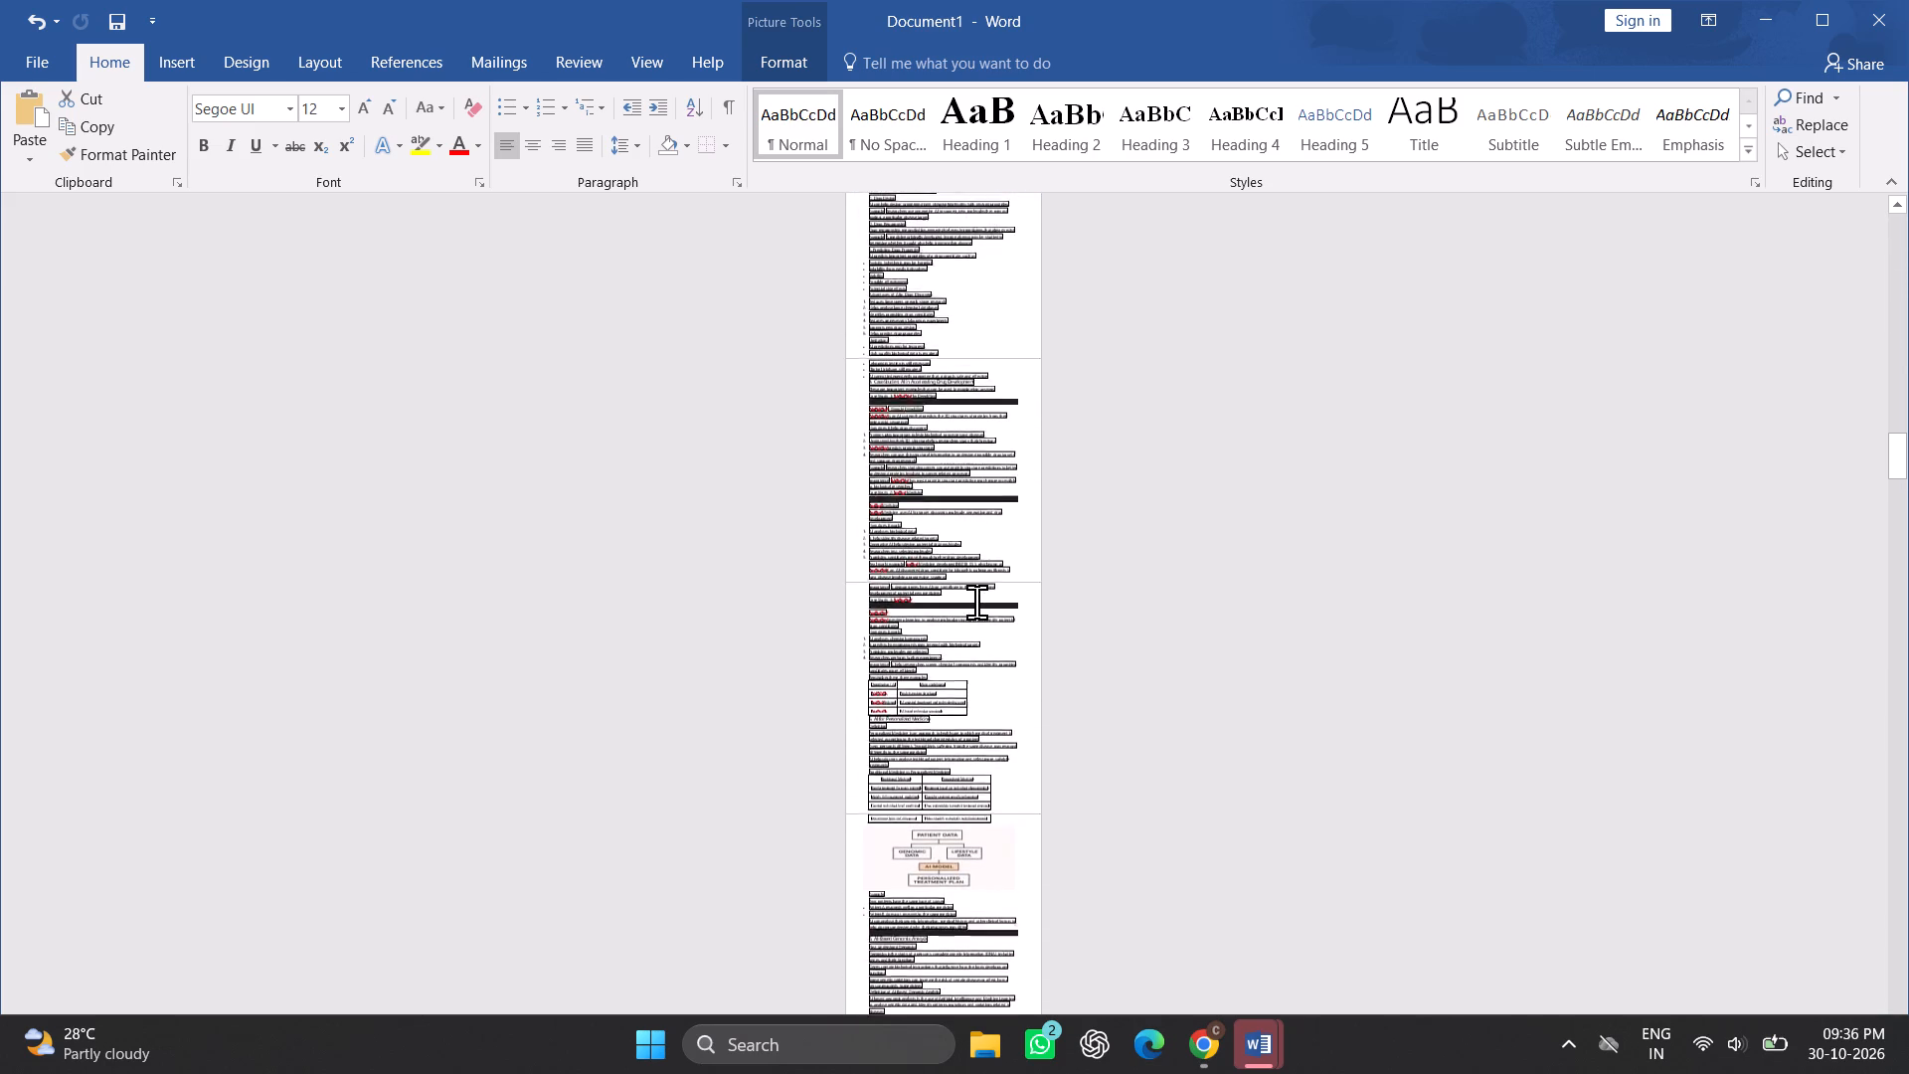
scroll(976, 602, down, 15)
scroll(976, 602, down, 9)
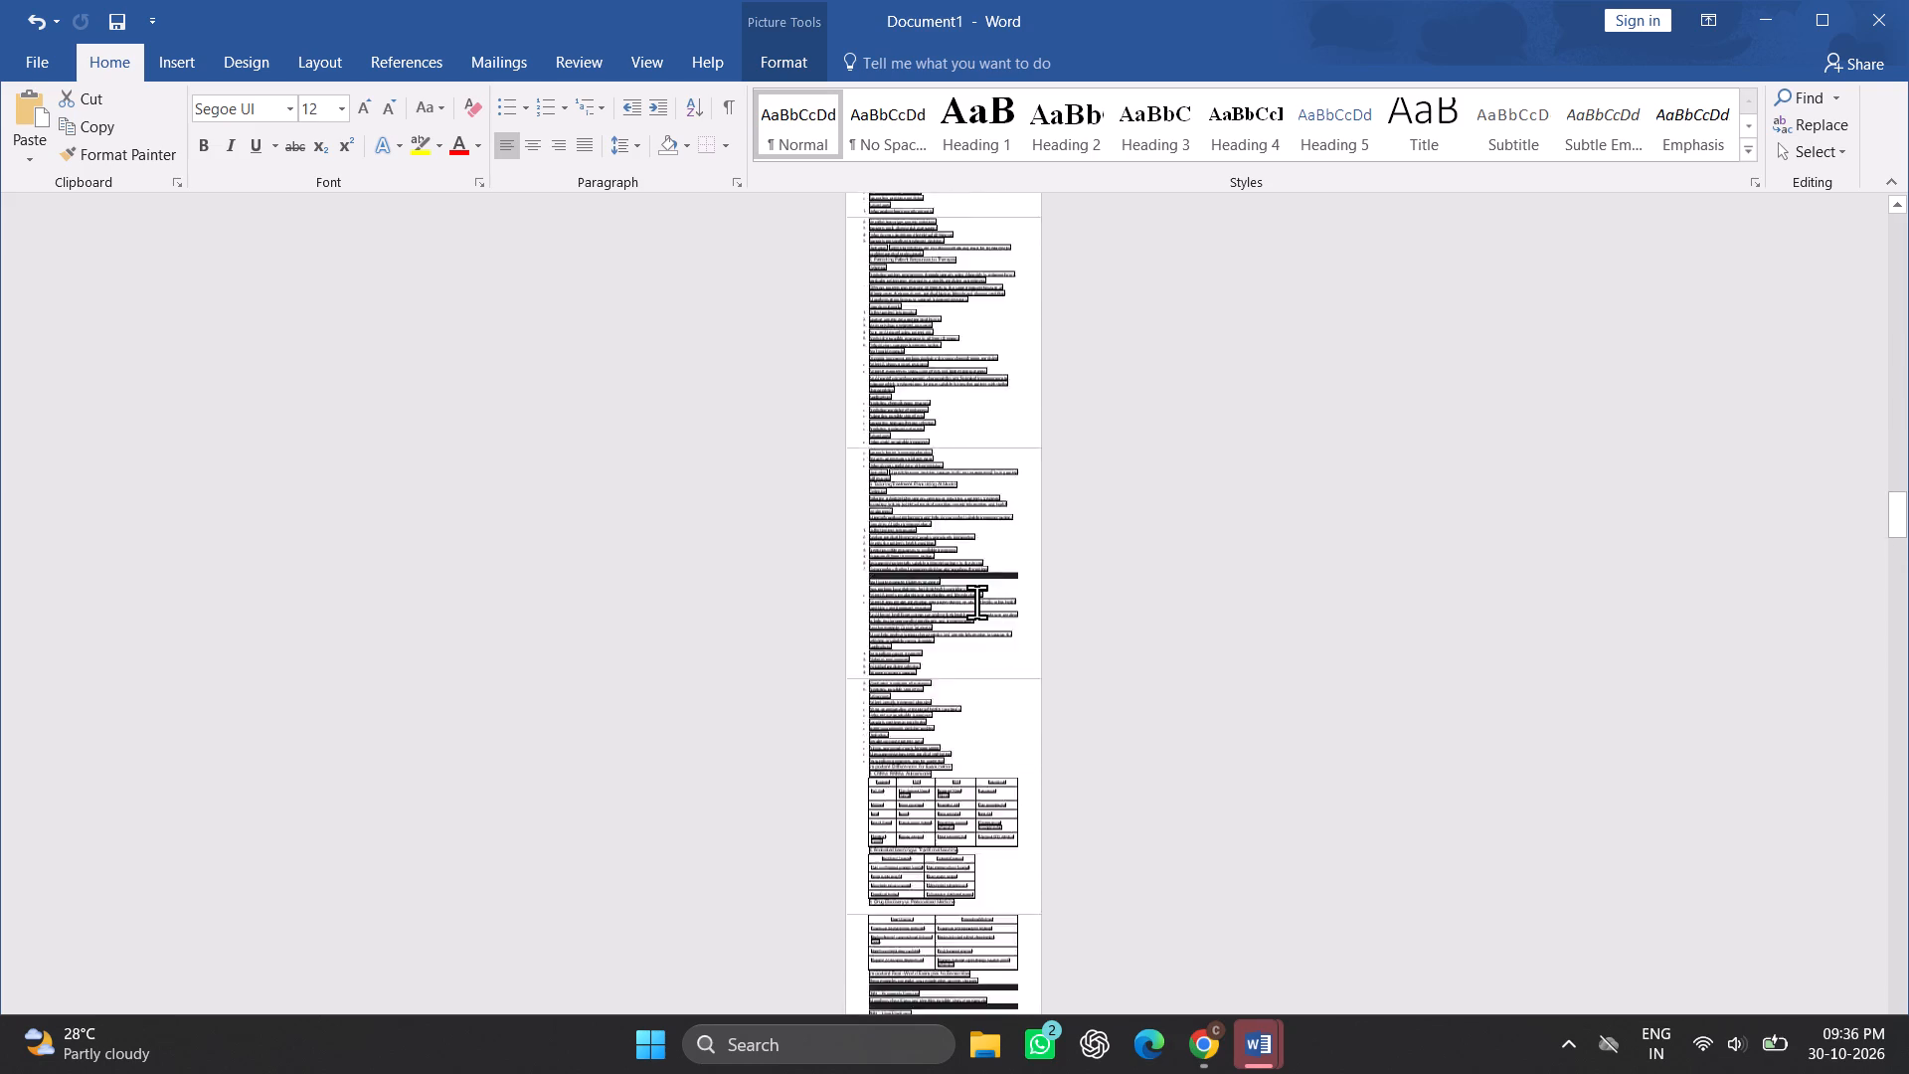
scroll(976, 602, down, 16)
scroll(980, 724, down, 7)
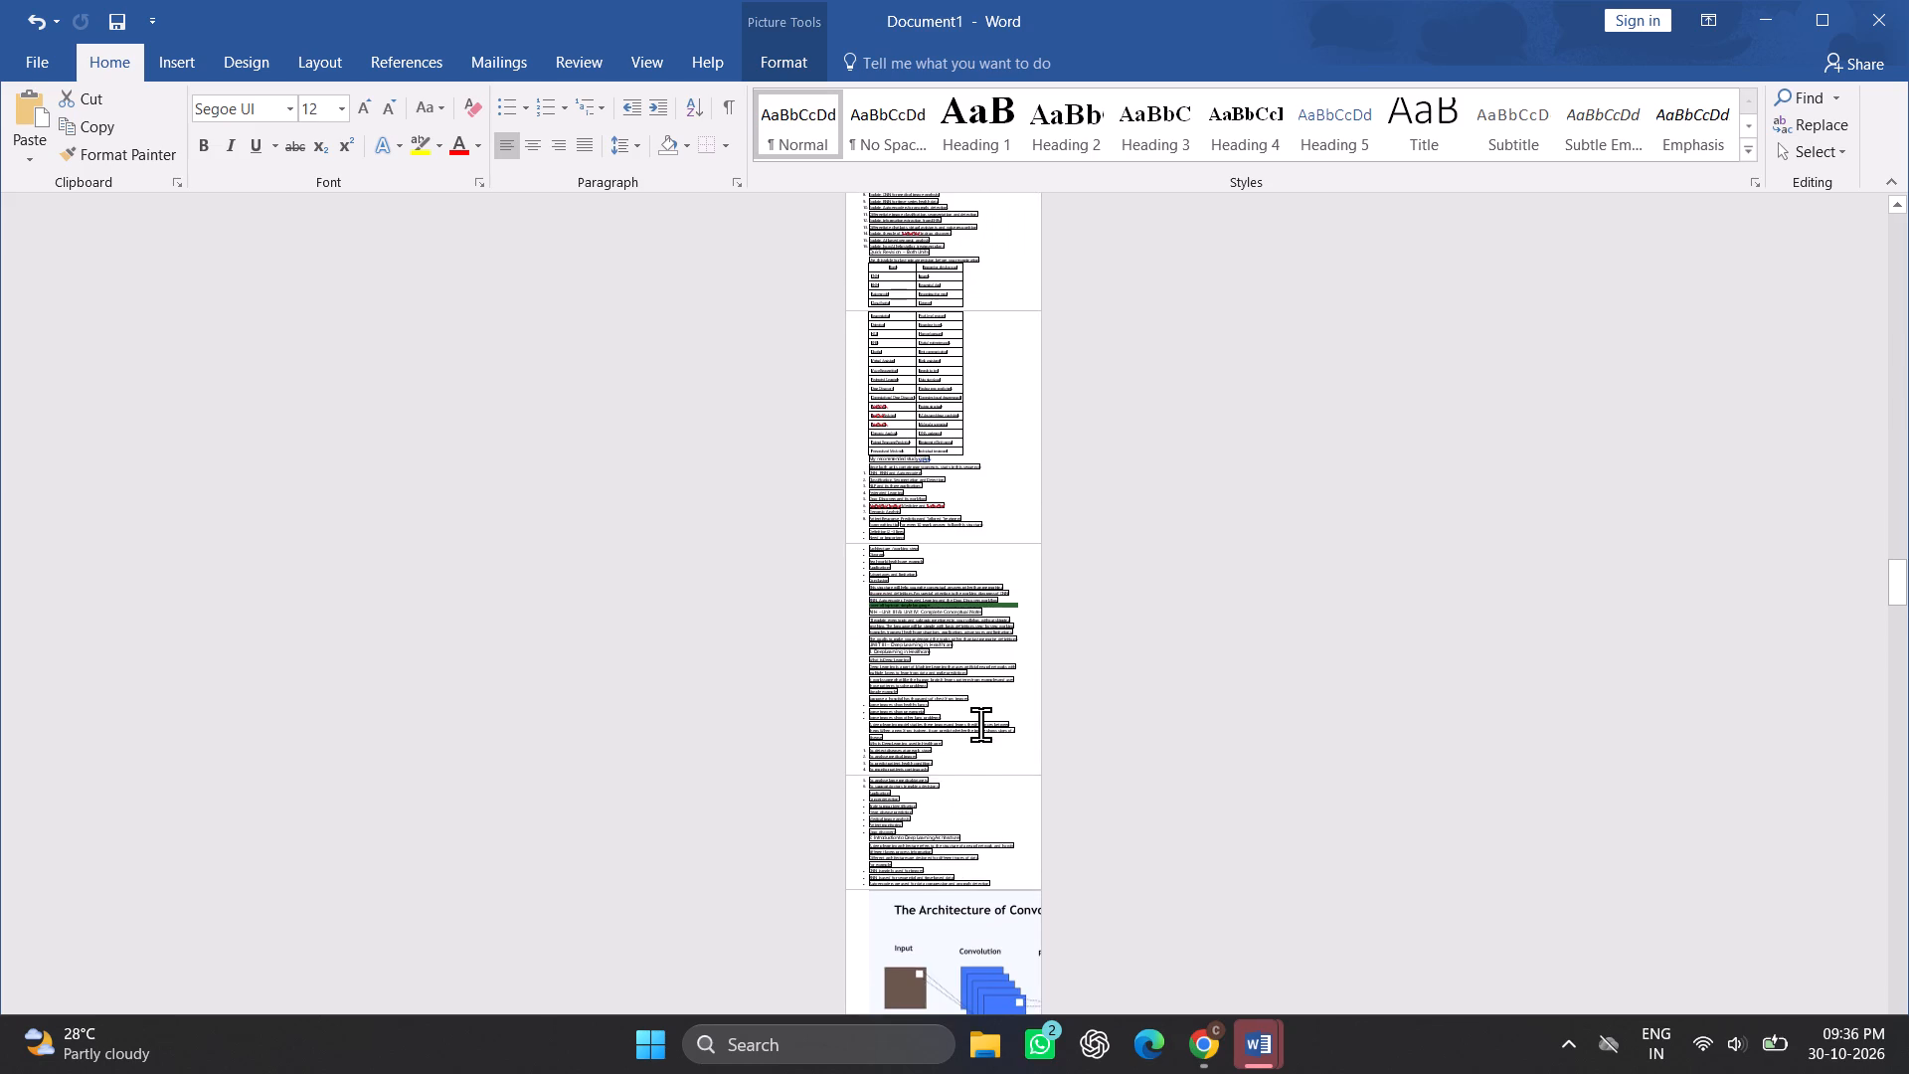
Narrow the oversized convolutional neural network architecture diagram that runs past the page edge.
scroll(980, 724, down, 4)
click(945, 880)
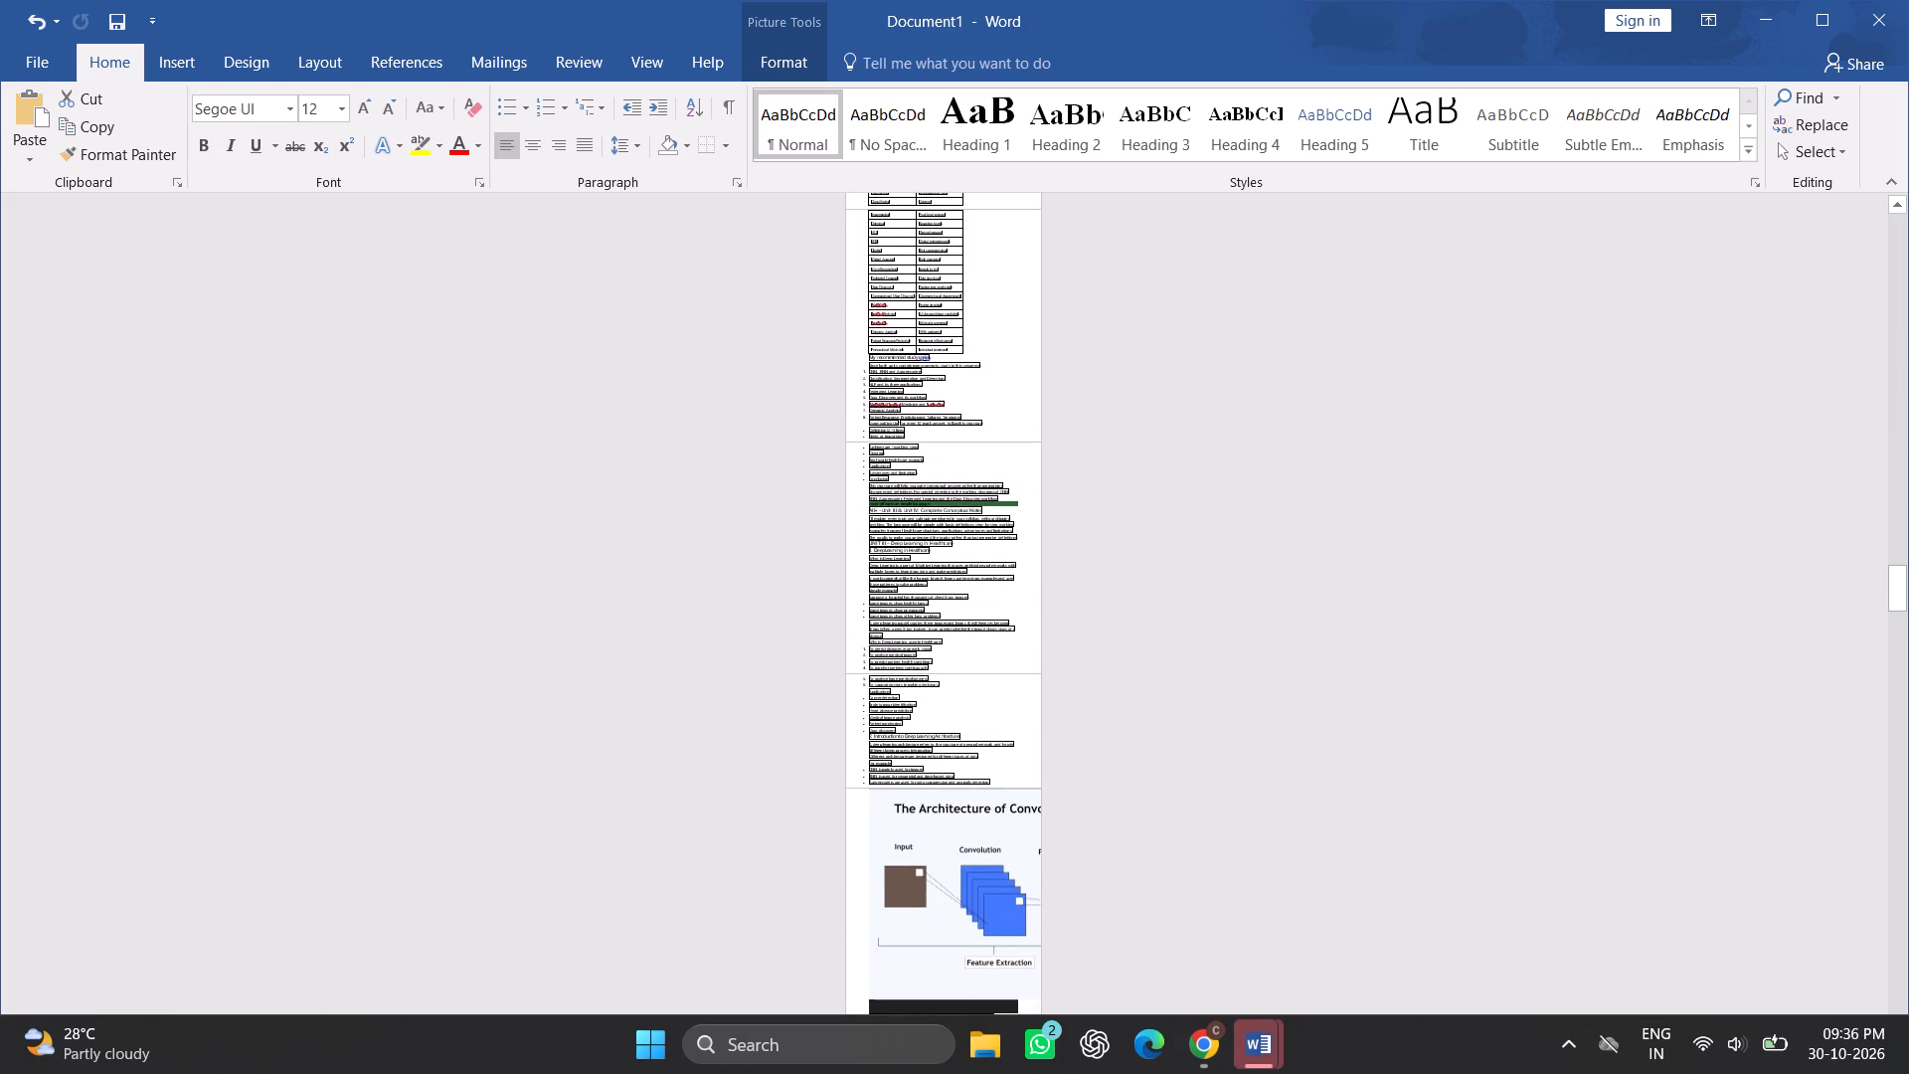
drag(866, 896, 887, 896)
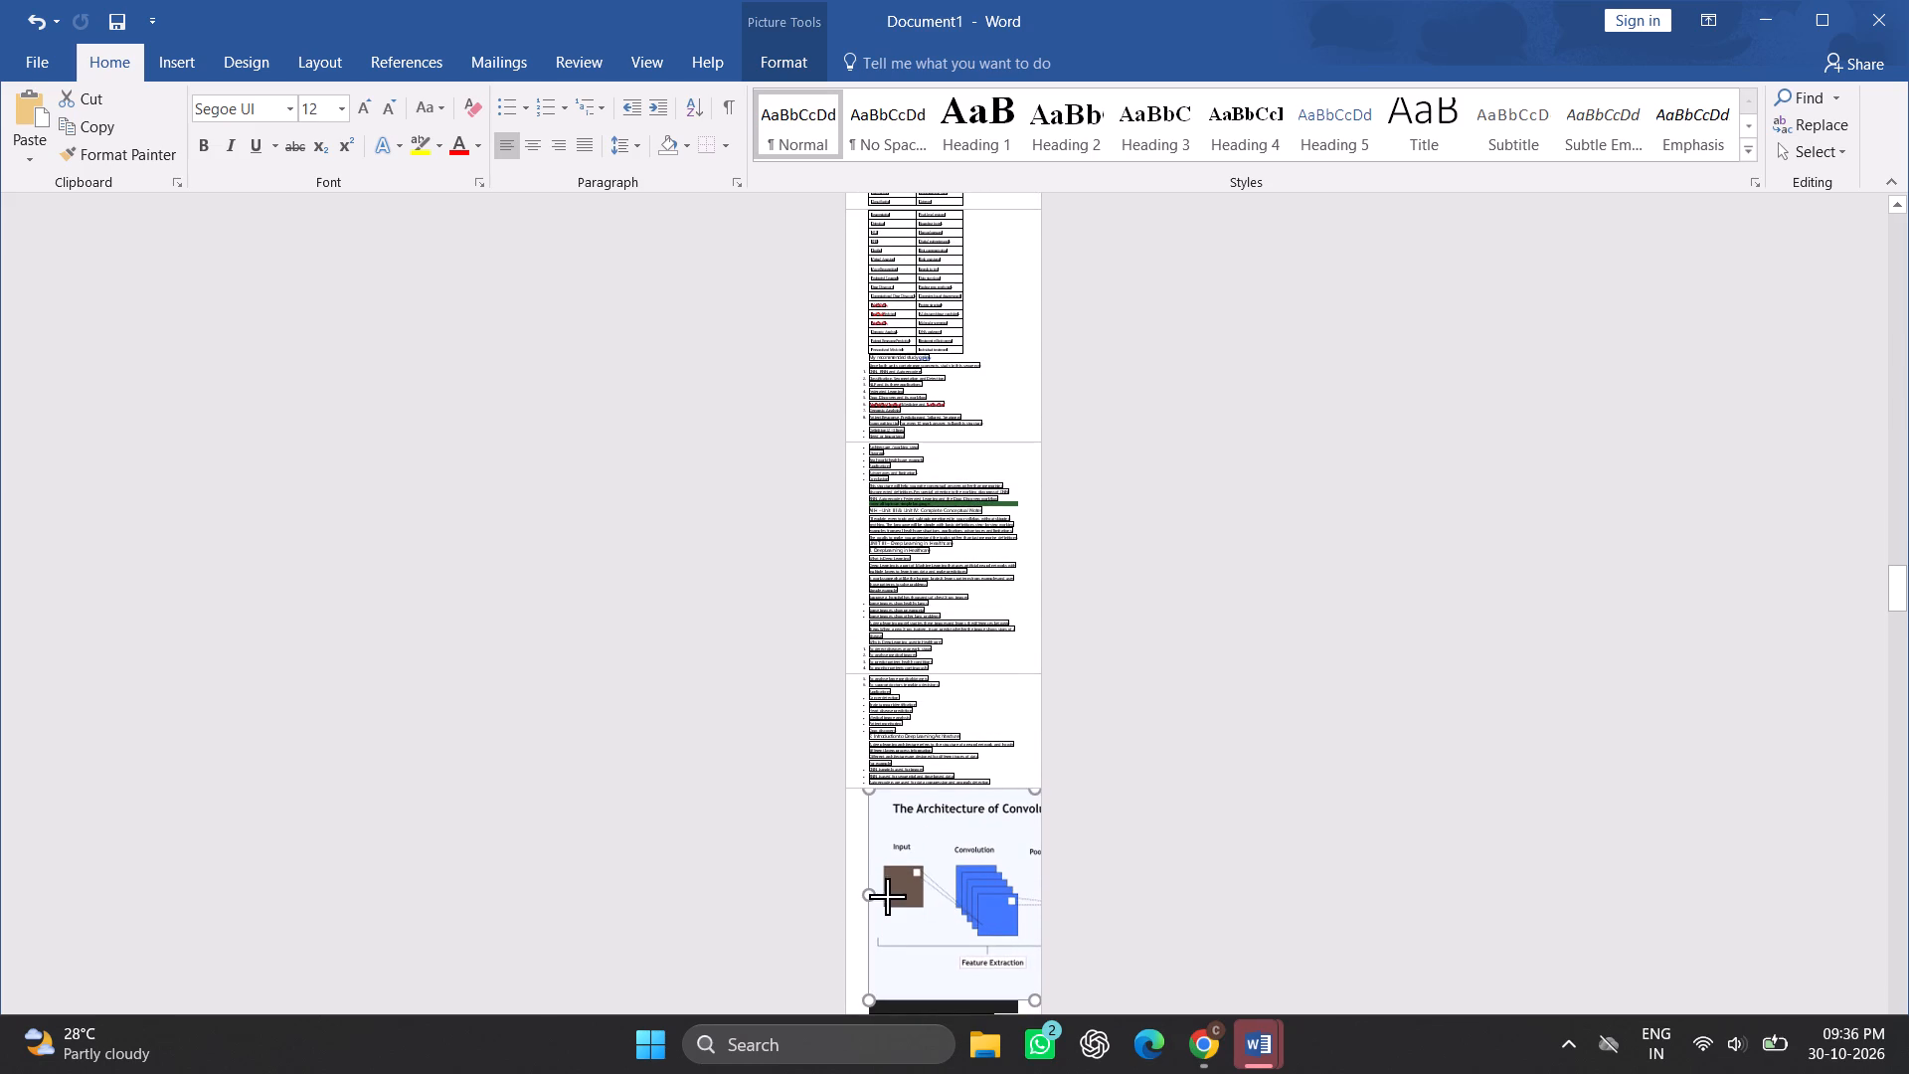